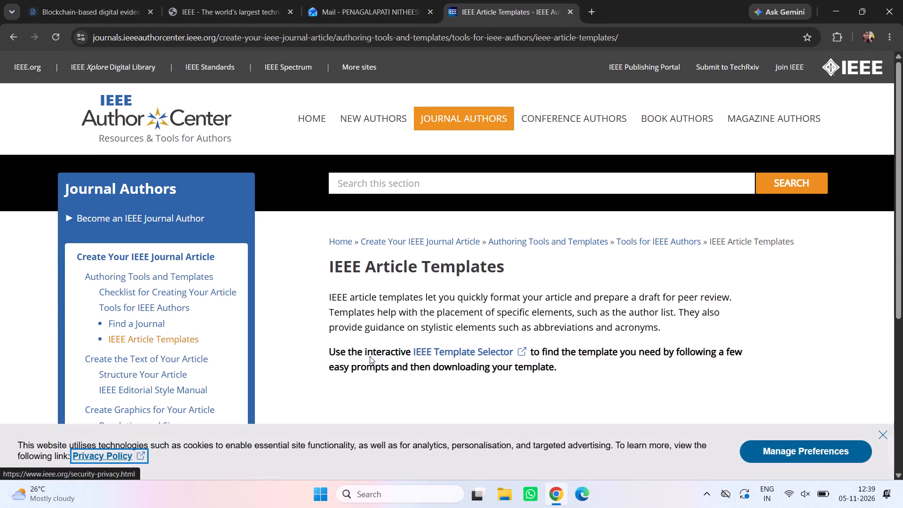
Search the Journal Authors section of the IEEE Author Center for "conference paper template".
scroll(370, 356, "down", 2)
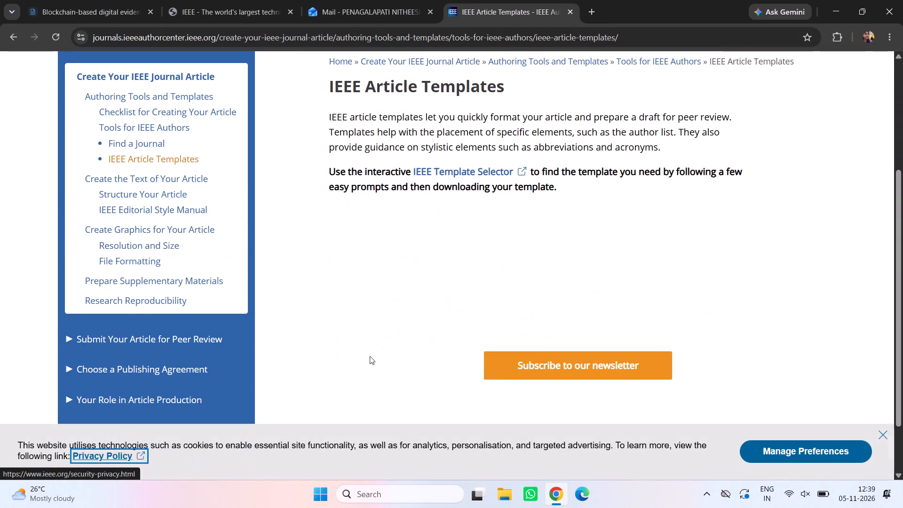
scroll(370, 356, "up", 1)
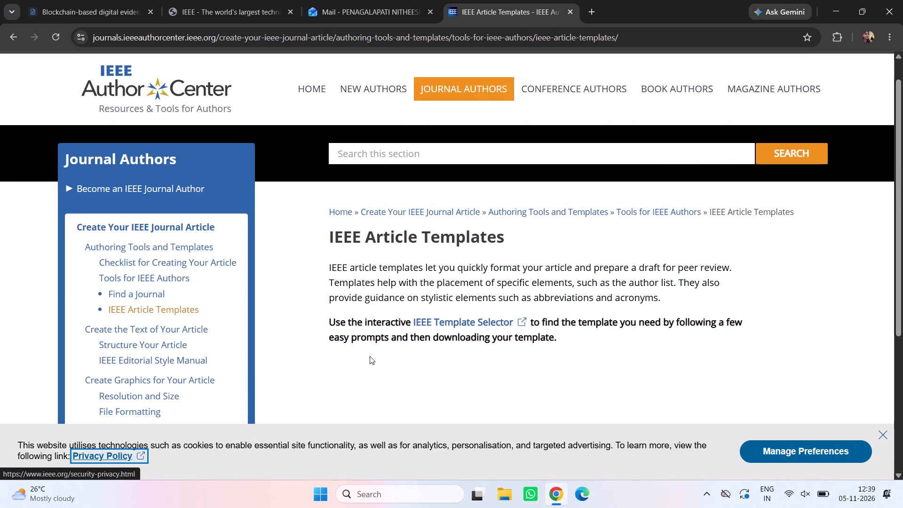
left_click(379, 152)
type("confere")
type("nce")
key("space")
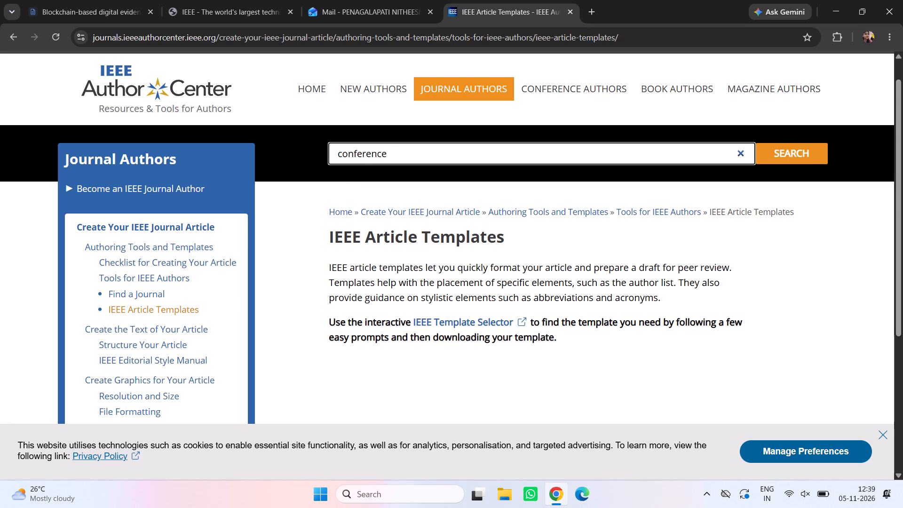
type("paper")
key("space")
type("template")
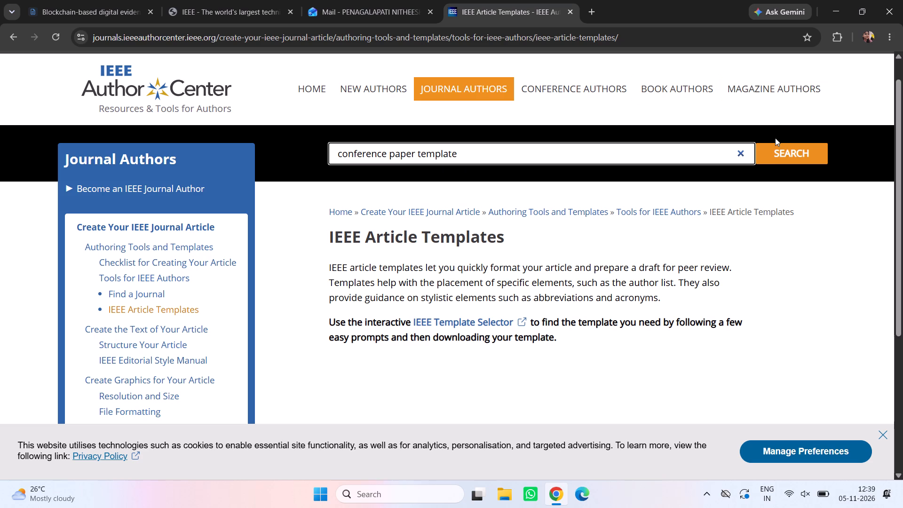
left_click(779, 145)
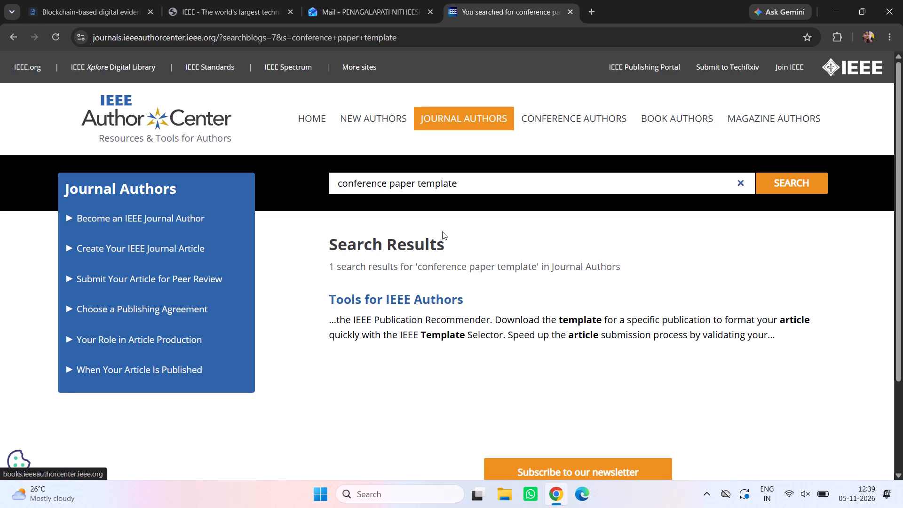
Return to the IEEE Article Templates page and look through it for a conference template.
left_click(22, 36)
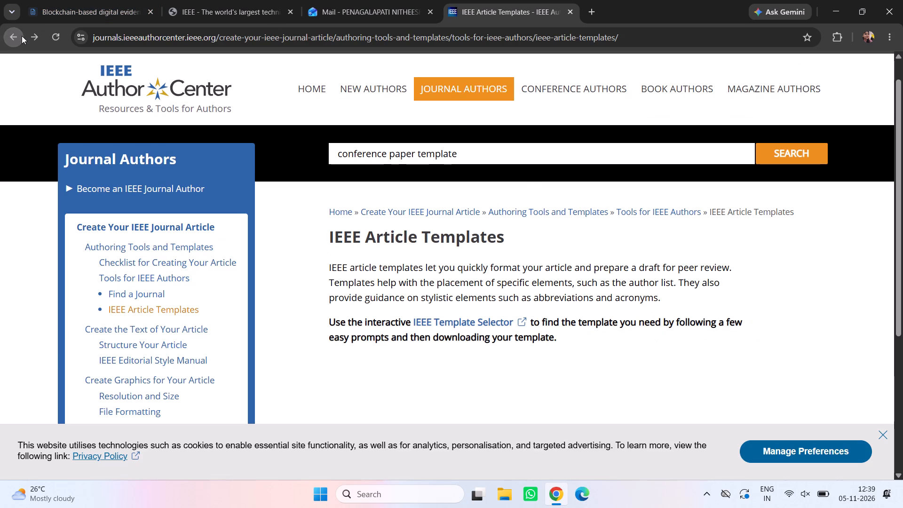
left_click(130, 312)
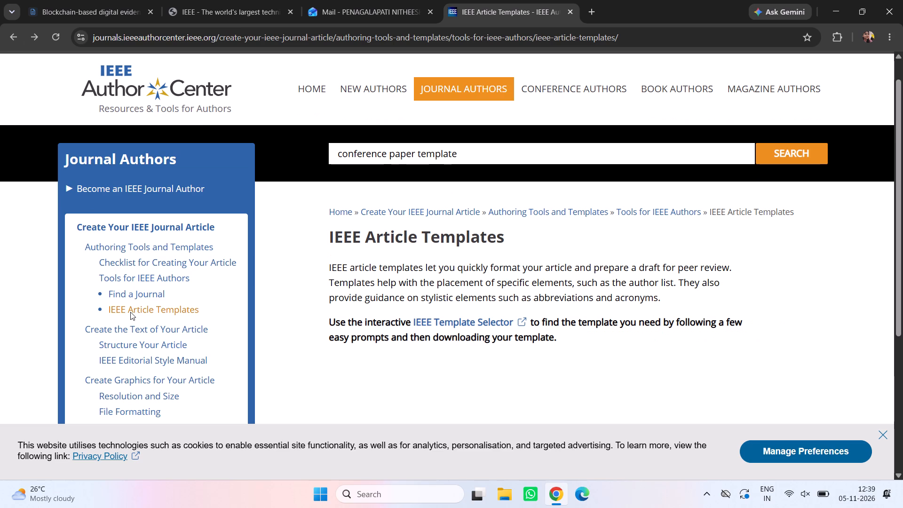
left_click(130, 309)
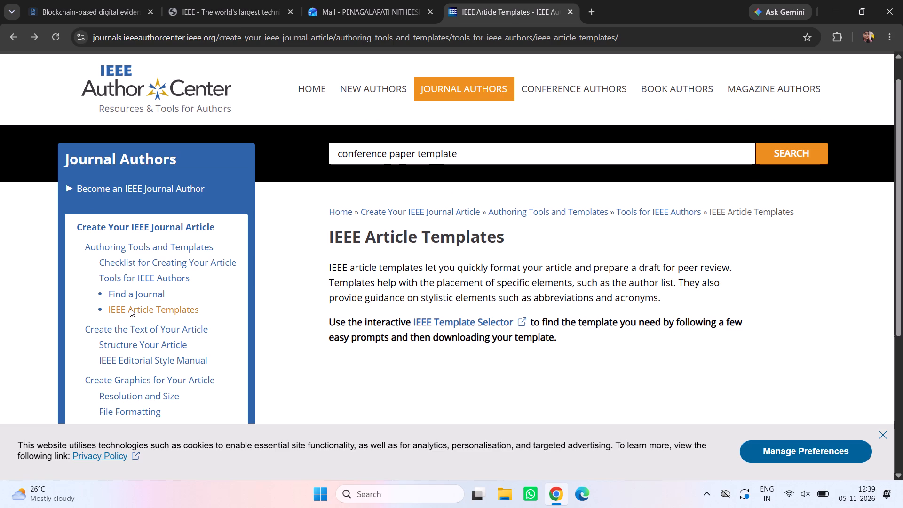
double_click(130, 309)
double_click(130, 309)
scroll(130, 309, "down", 3)
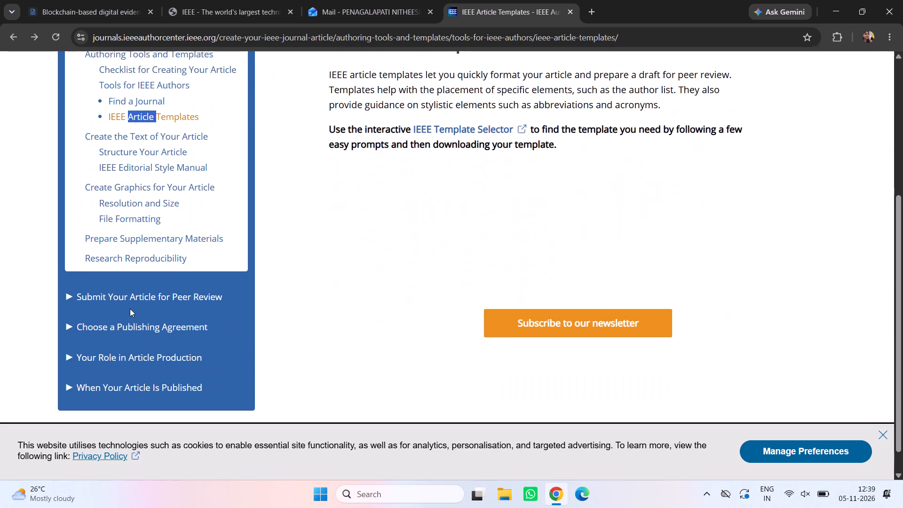
scroll(130, 309, "down", 1)
scroll(130, 309, "up", 4)
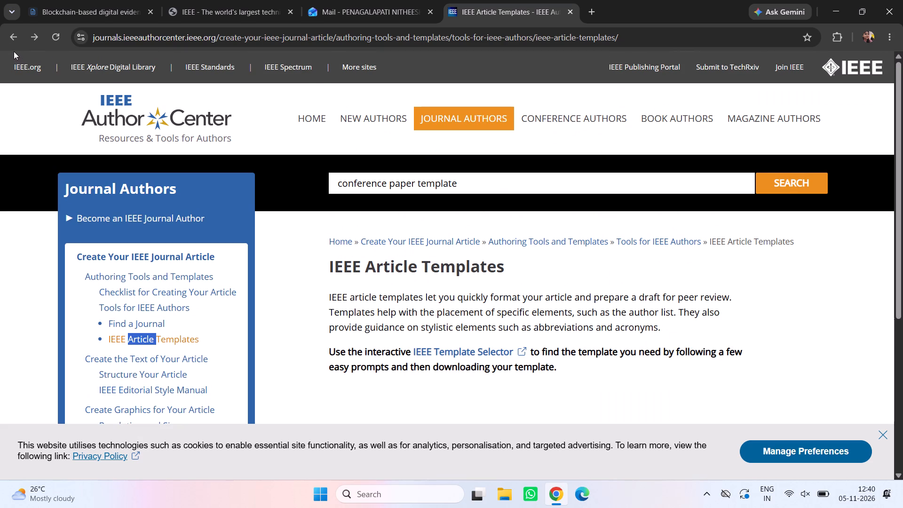
Go back to Google, search for "ieee conference paper template word" and open IEEE's Manuscript Templates for Conference Proceedings result.
left_click(14, 31)
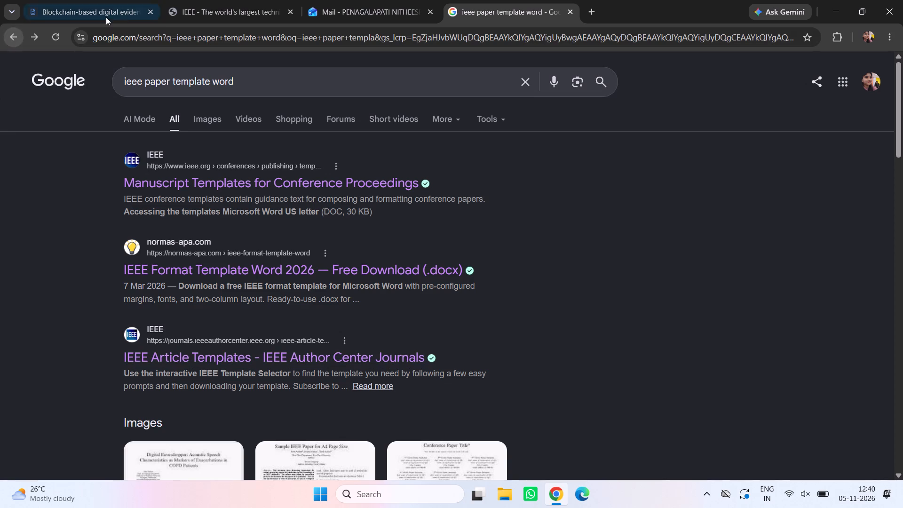
left_click(237, 82)
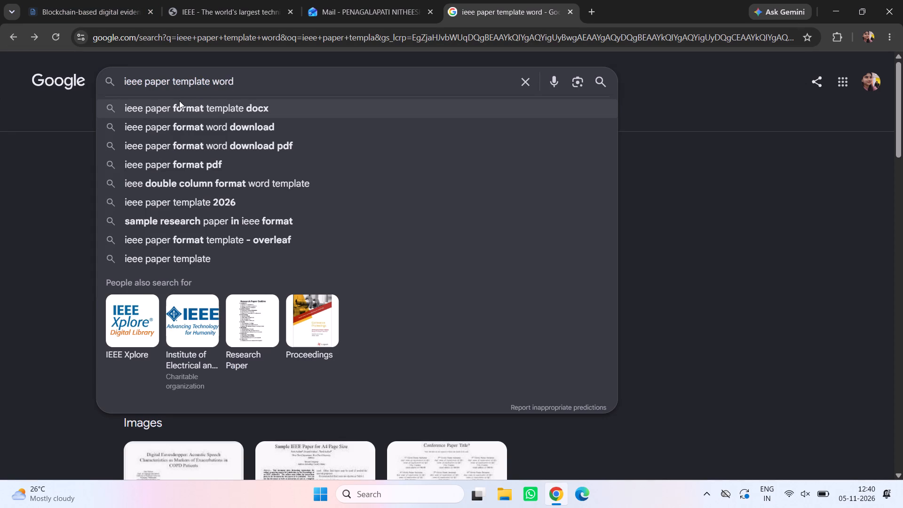
left_click(146, 83)
type("conference")
key("space")
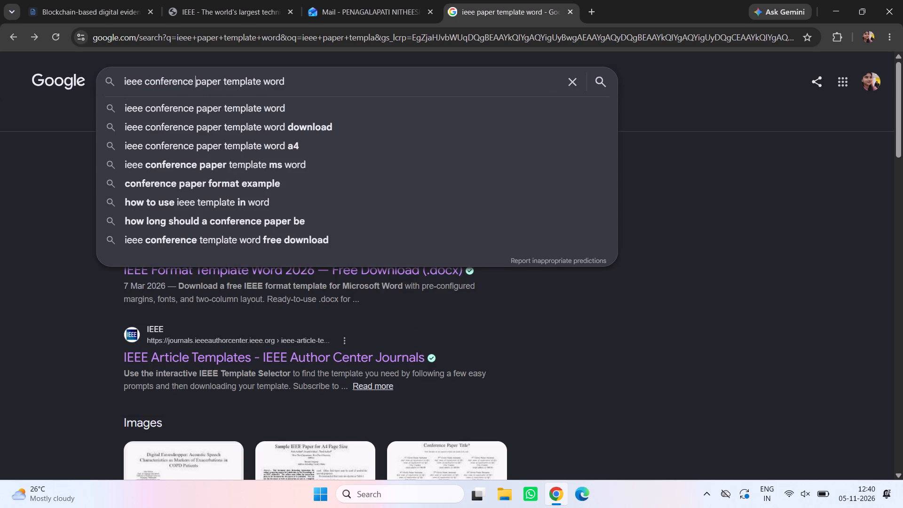
left_click(195, 107)
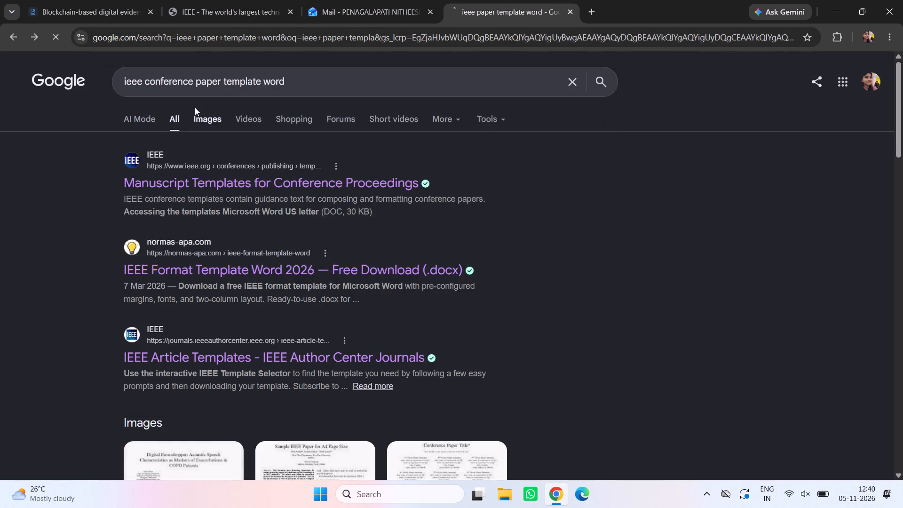
left_click(218, 176)
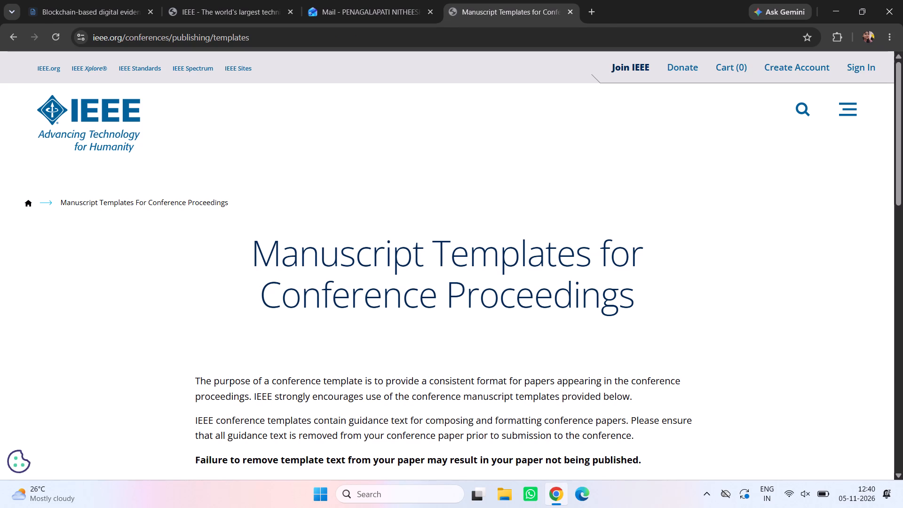
Examine the conference templates page, including the template download options and the notes.
scroll(373, 262, "down", 3)
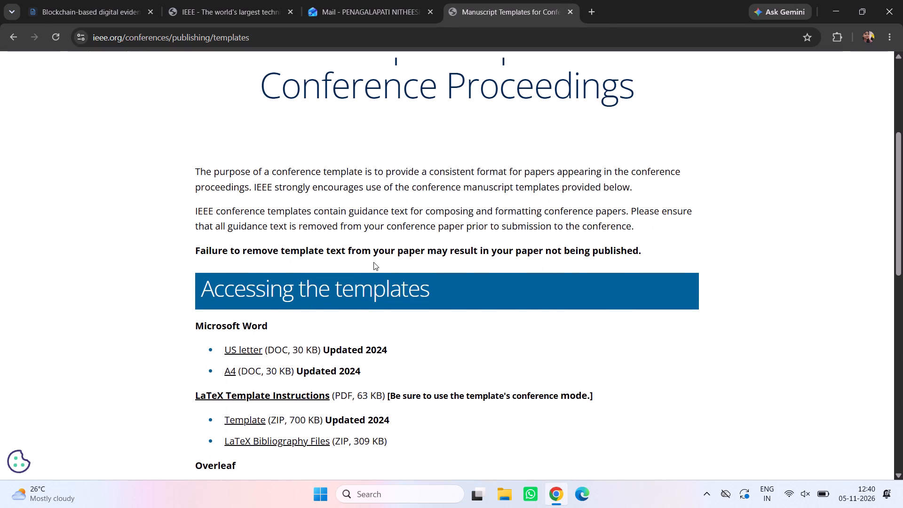
scroll(373, 262, "down", 3)
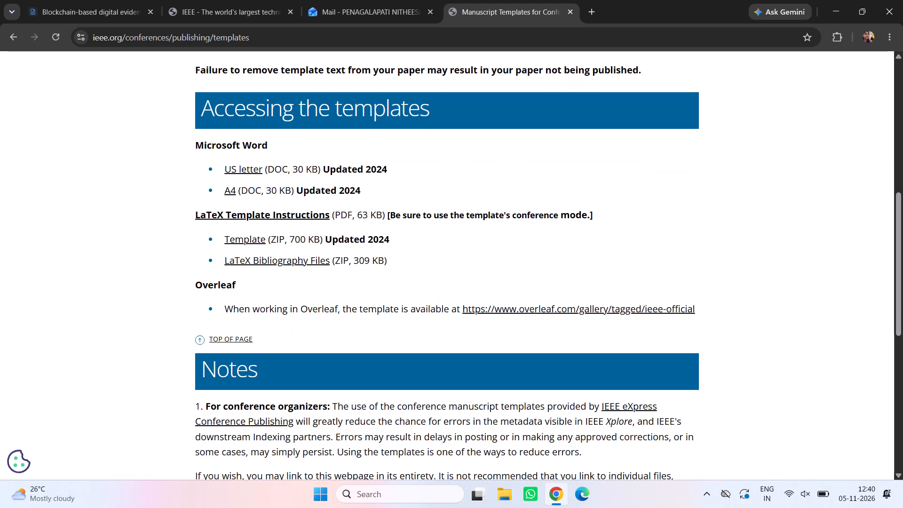
scroll(364, 317, "up", 8)
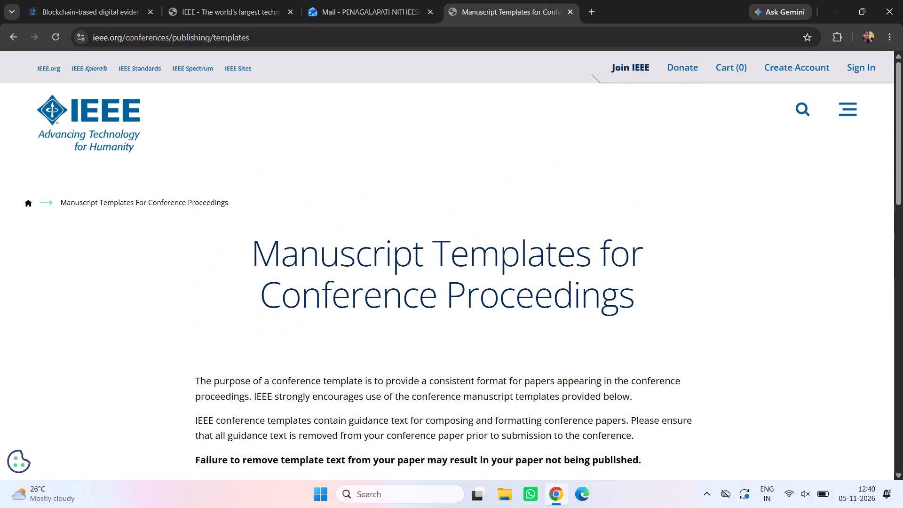
scroll(364, 317, "down", 1)
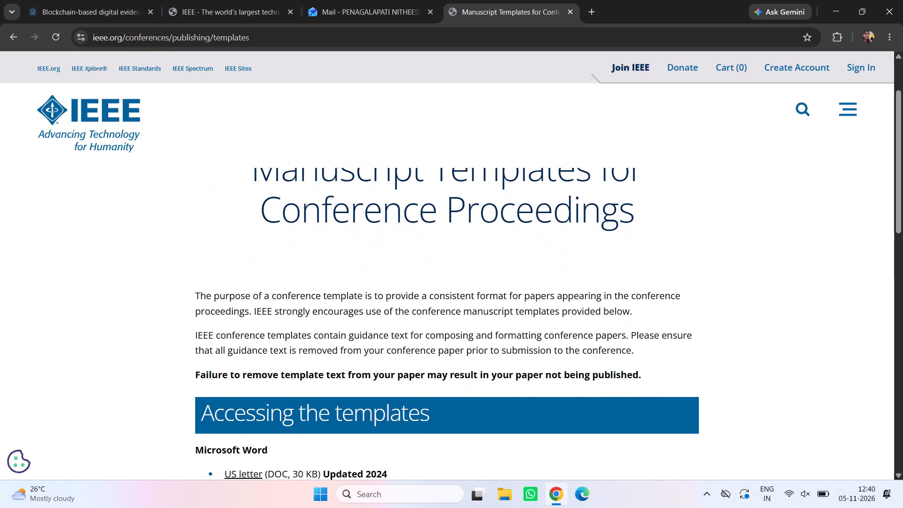
scroll(466, 423, "down", 1)
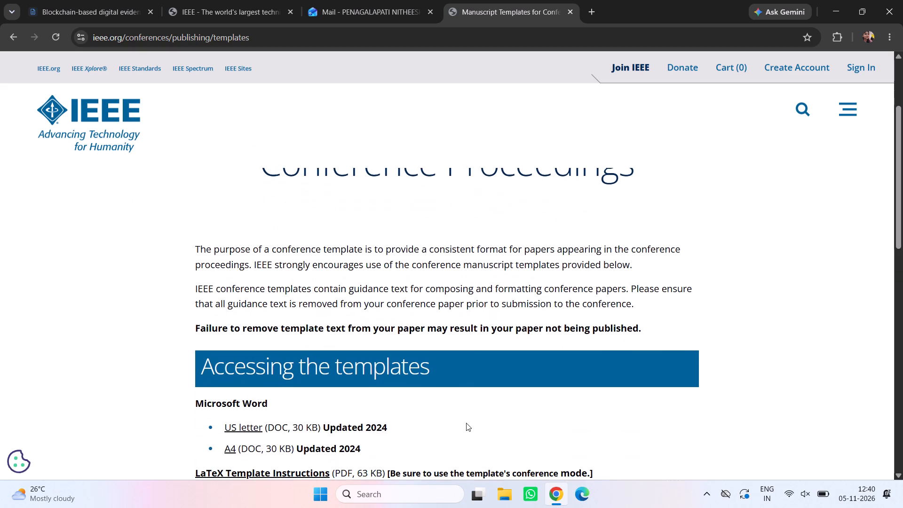
scroll(466, 423, "down", 1)
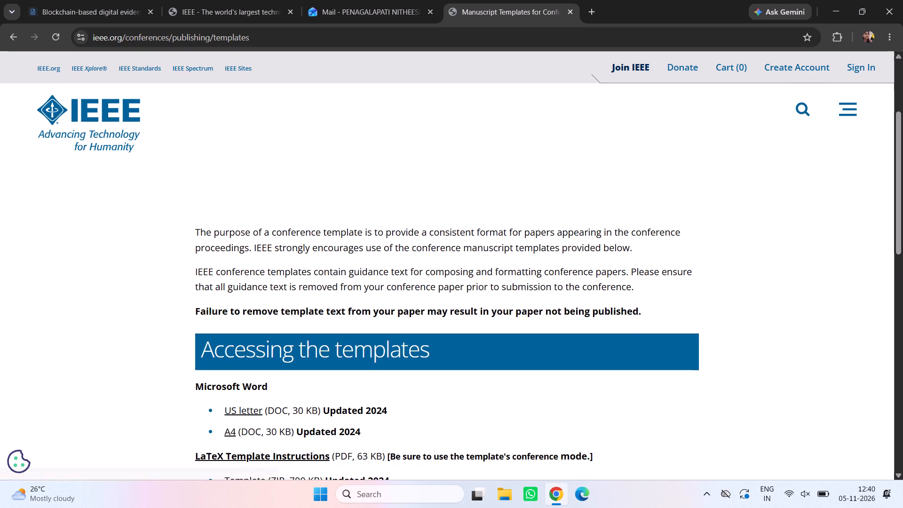
scroll(322, 422, "down", 2)
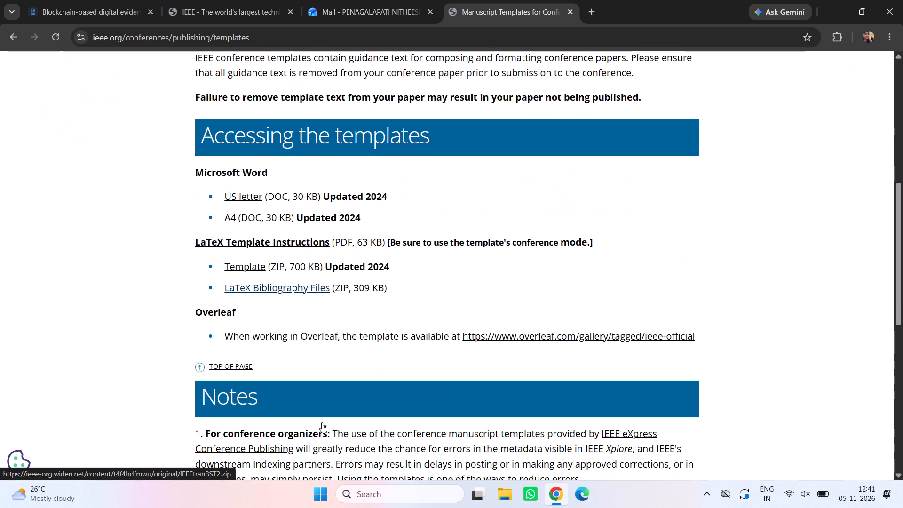
scroll(322, 422, "down", 5)
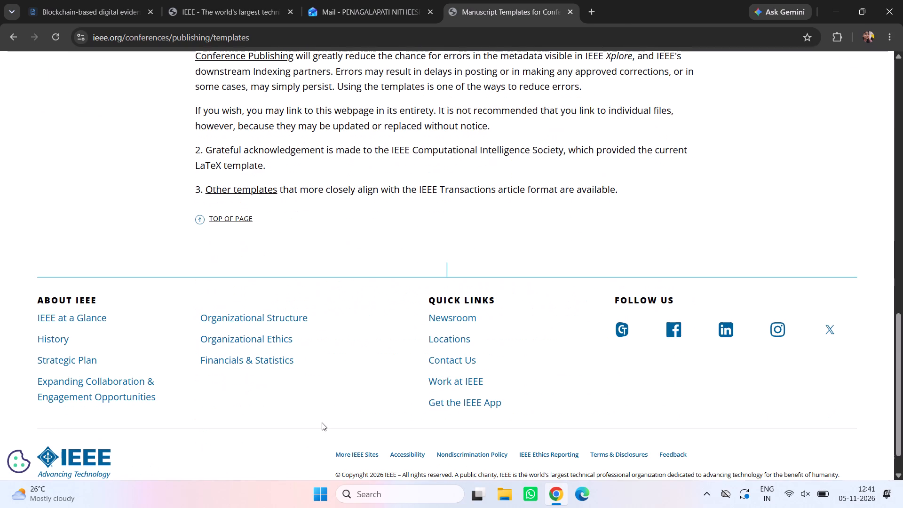
scroll(322, 422, "up", 5)
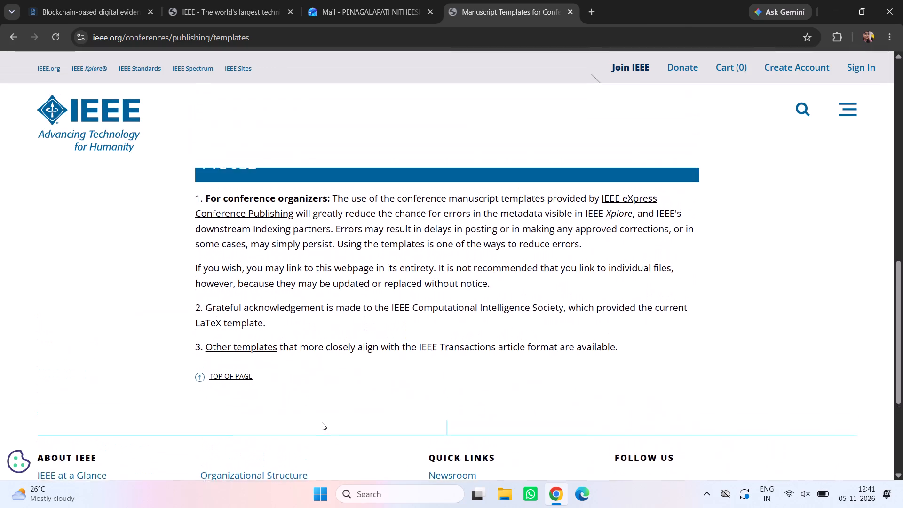
scroll(322, 422, "up", 3)
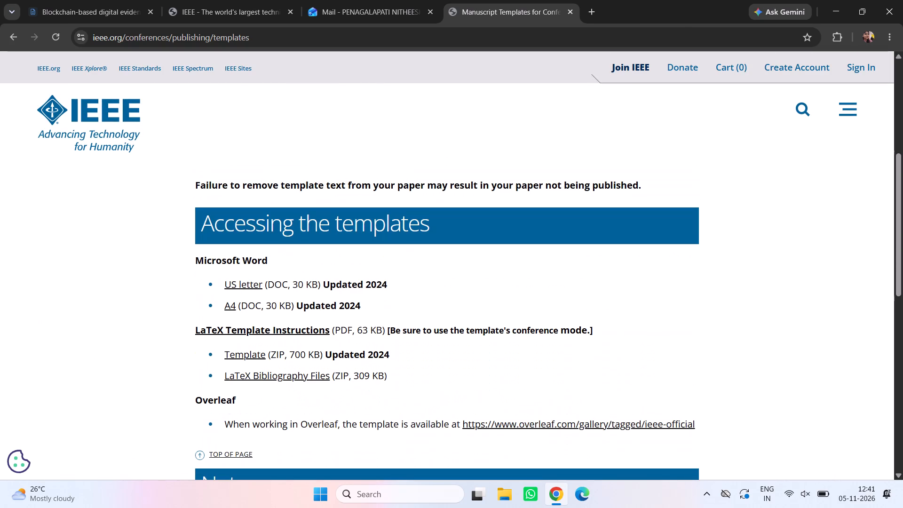
scroll(322, 422, "up", 1)
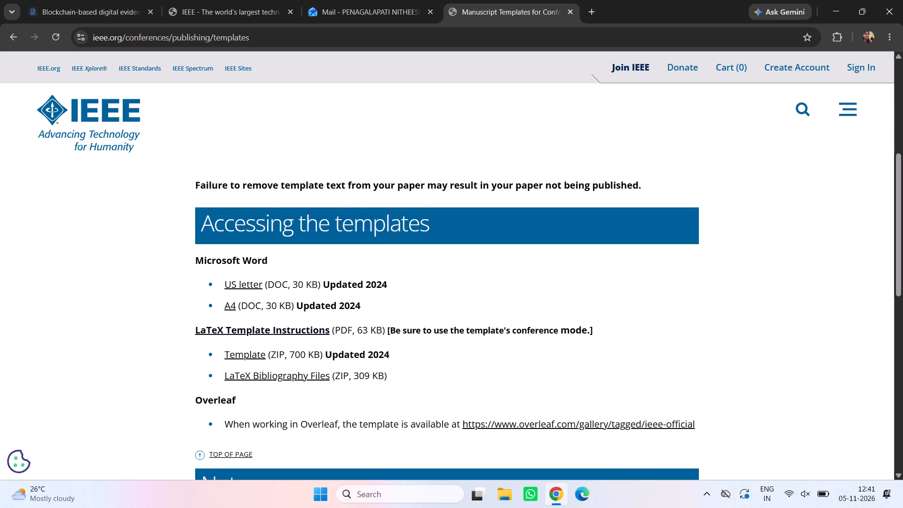
Download the US letter Microsoft Word conference template, open it in Word and skim through its pages.
left_click(250, 283)
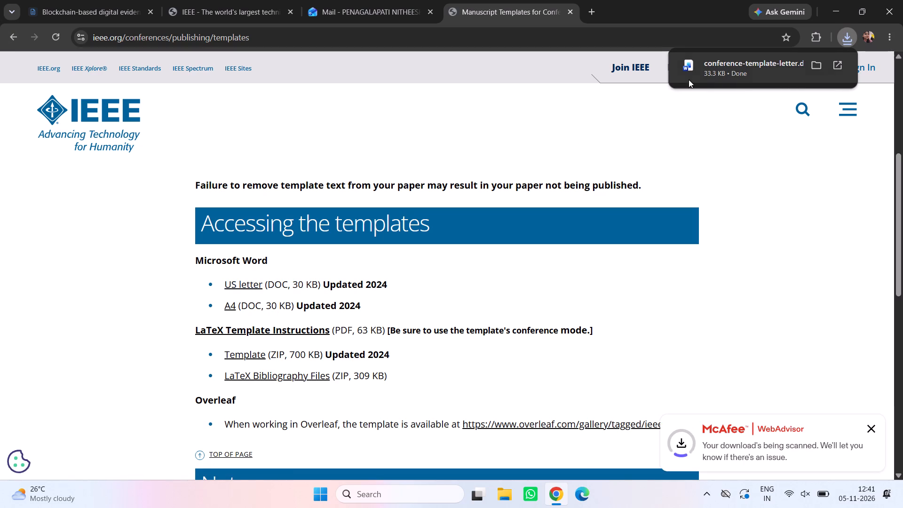
left_click(714, 66)
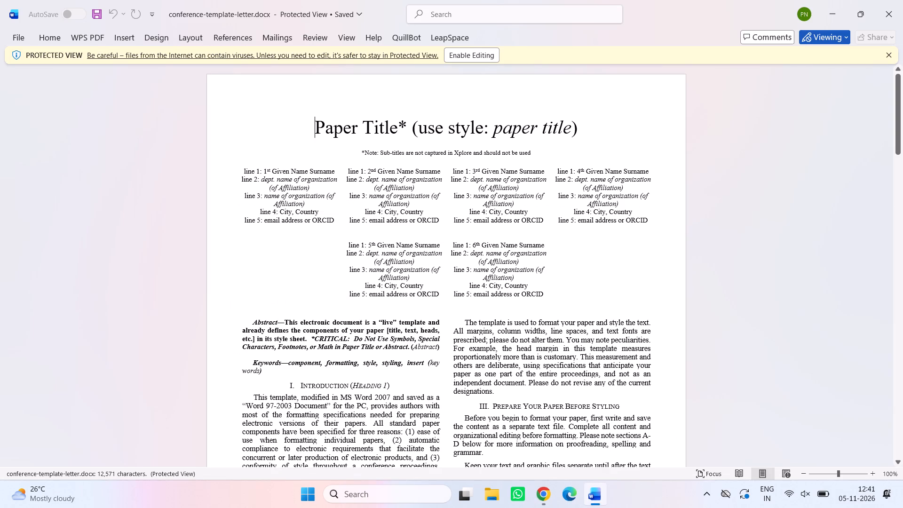
scroll(554, 216, "down", 5)
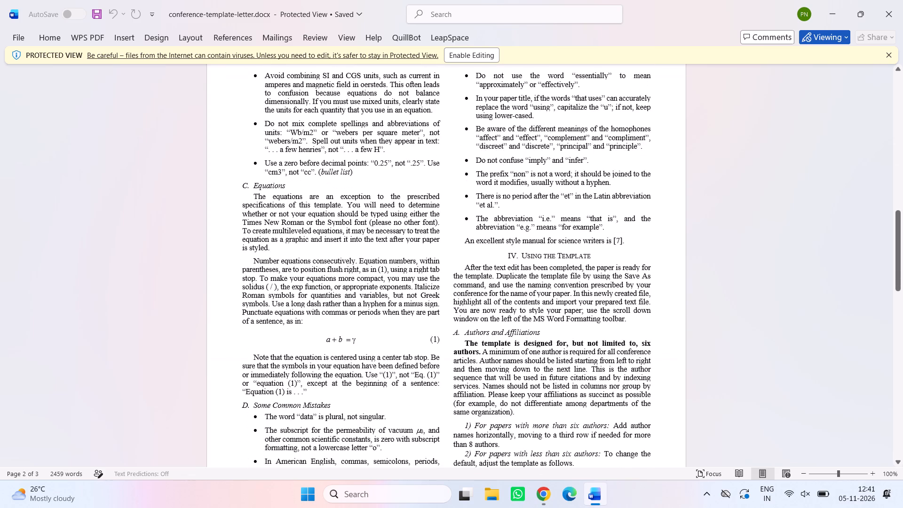
scroll(554, 216, "down", 5)
left_click(360, 101)
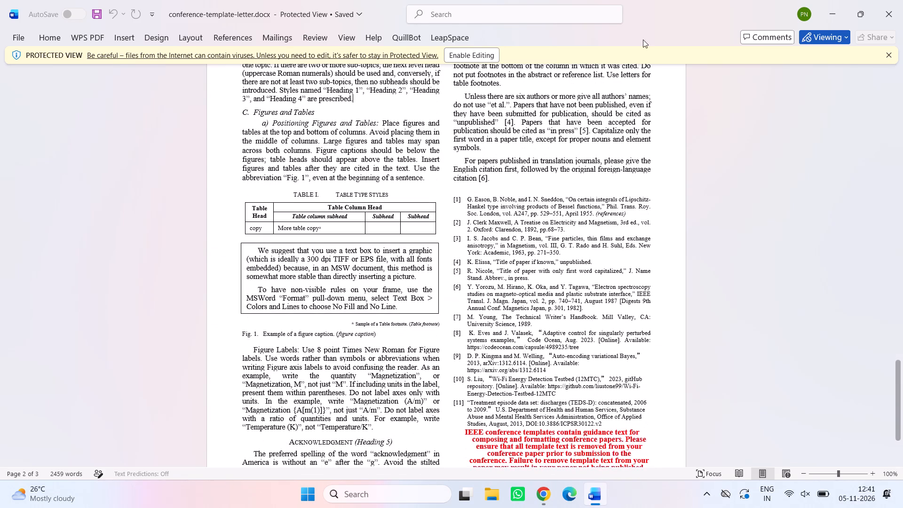
left_click(826, 9)
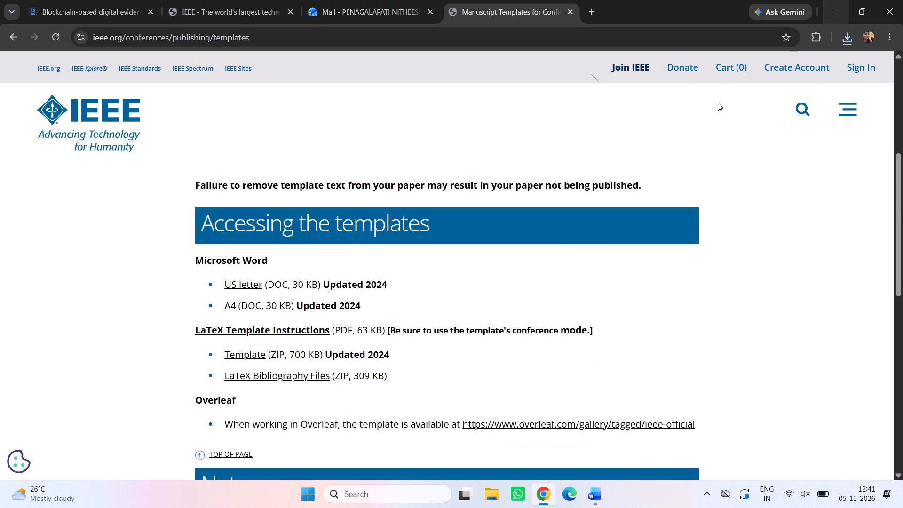
Back in the browser, download the A4 Microsoft Word conference template and open it in Word.
left_click(230, 306)
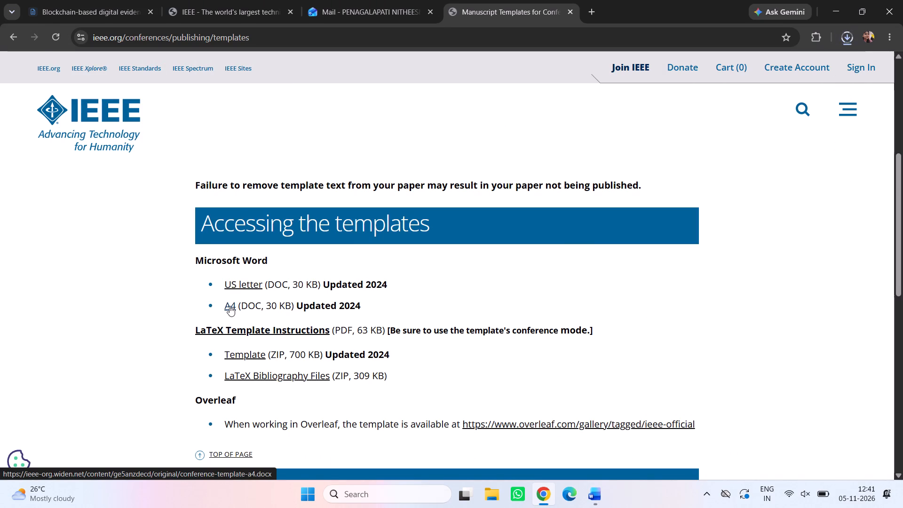
left_click(718, 65)
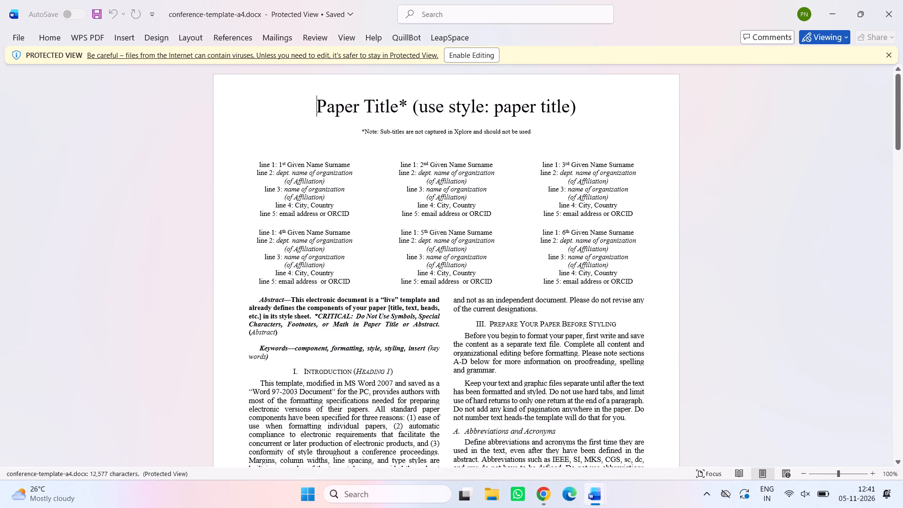
Review the A4 conference template's layout, from the title and author blocks to the references on the last page.
scroll(552, 282, "down", 14)
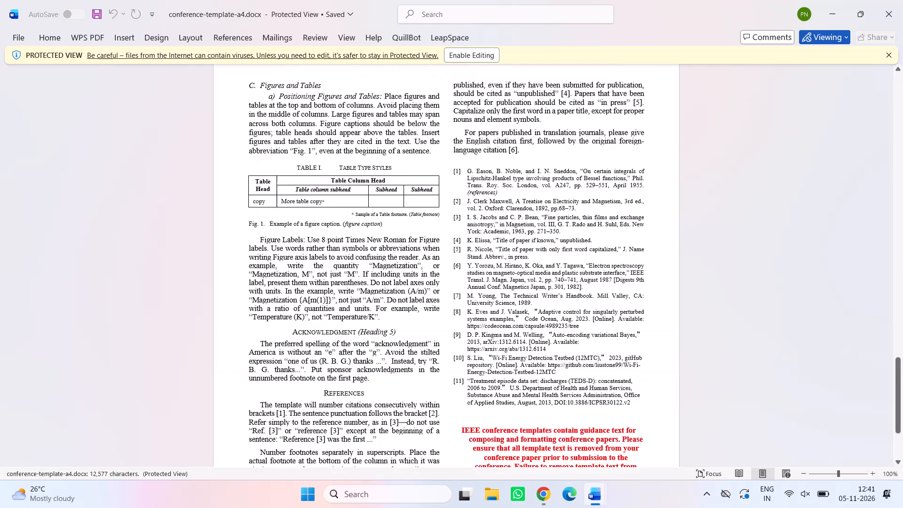
scroll(552, 282, "down", 2)
scroll(552, 282, "up", 1)
scroll(552, 282, "down", 1, "ctrl")
scroll(552, 282, "up", 1, "ctrl")
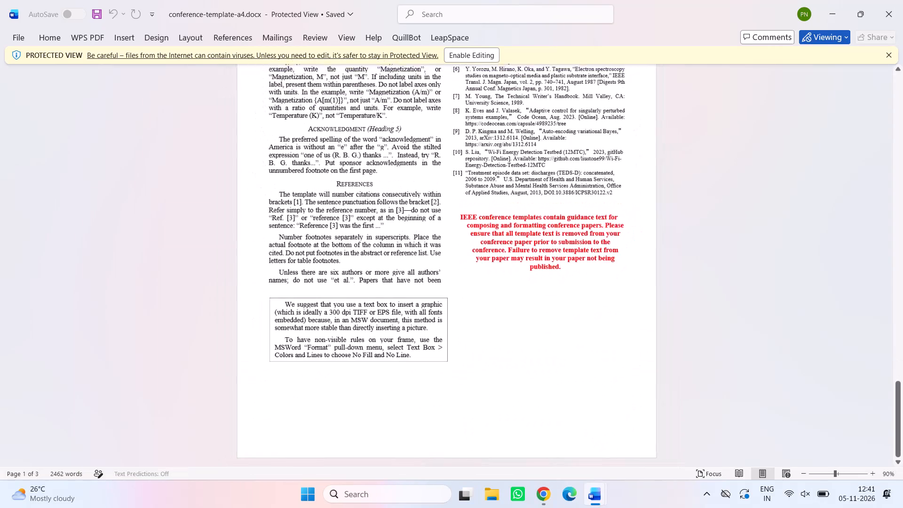
scroll(552, 282, "up", 9)
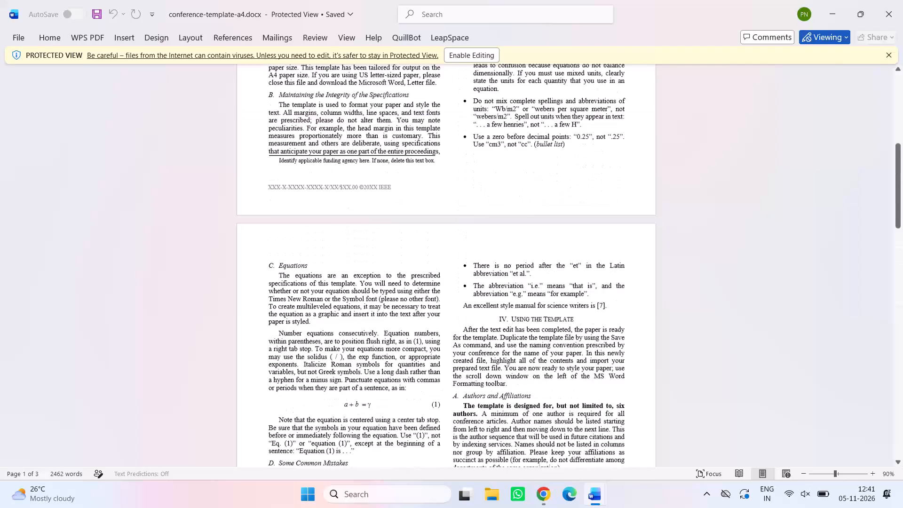
Re-examine the first page of the A4 conference template, from the title and author blocks to the opening sections.
scroll(552, 282, "up", 6)
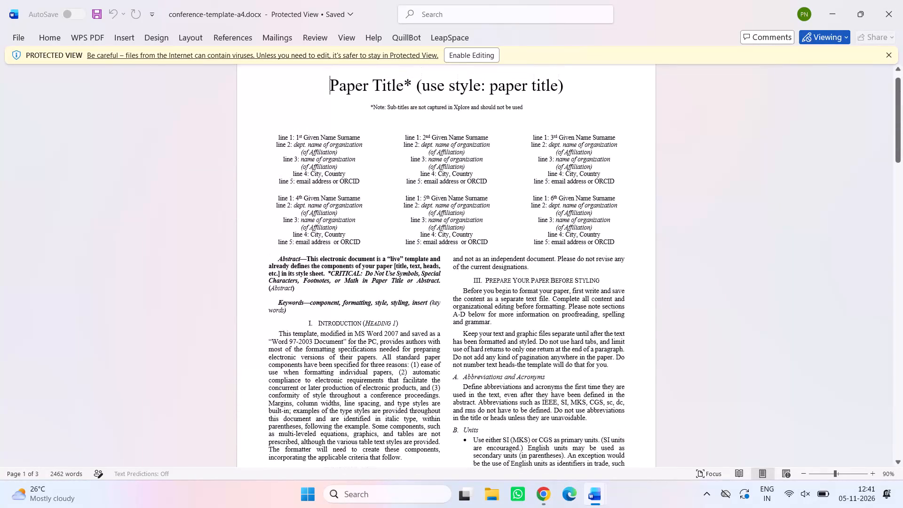
scroll(552, 282, "down", 2)
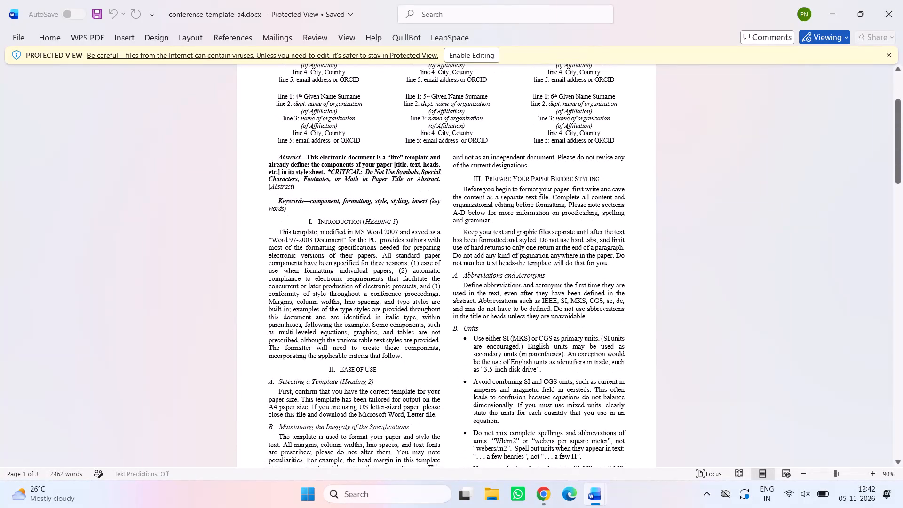
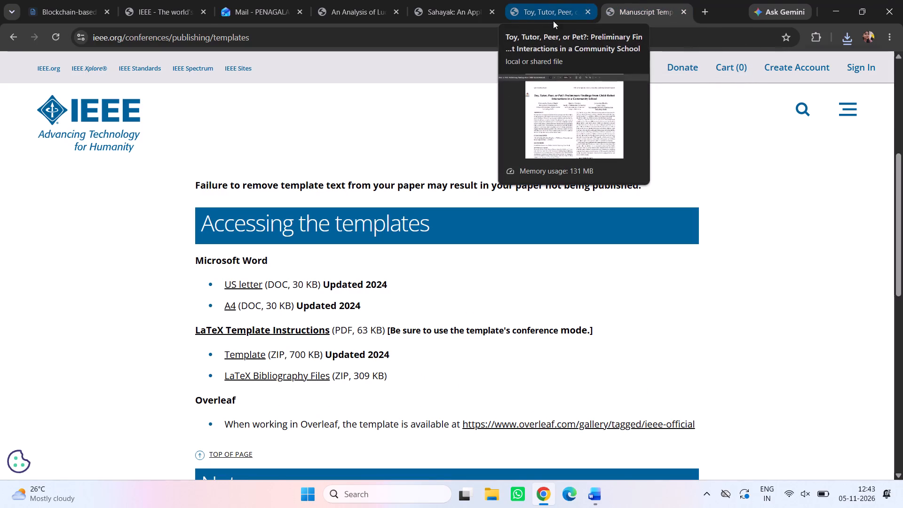
Close the IEEE manuscript templates page in the browser.
left_click(681, 13)
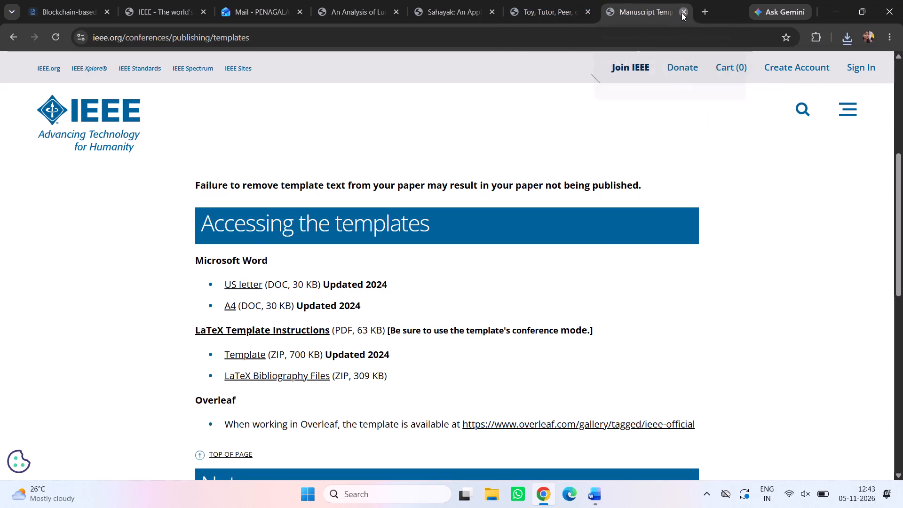
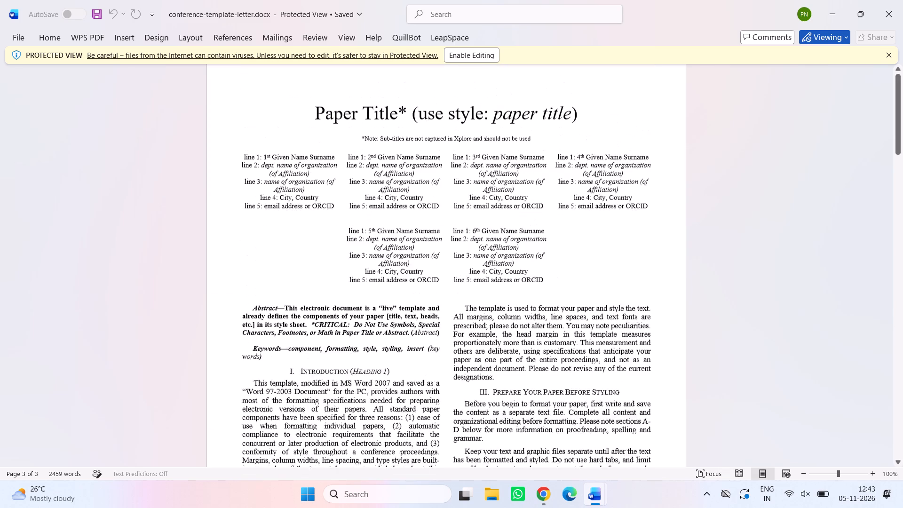
Check the top of the US letter template's first page, and switch back to the open A4 template document.
scroll(585, 266, "up", 5)
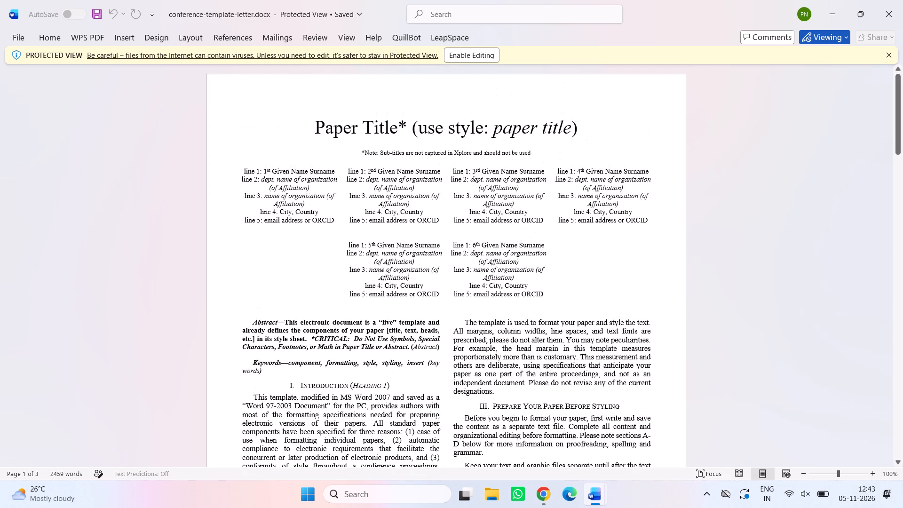
left_click(630, 444)
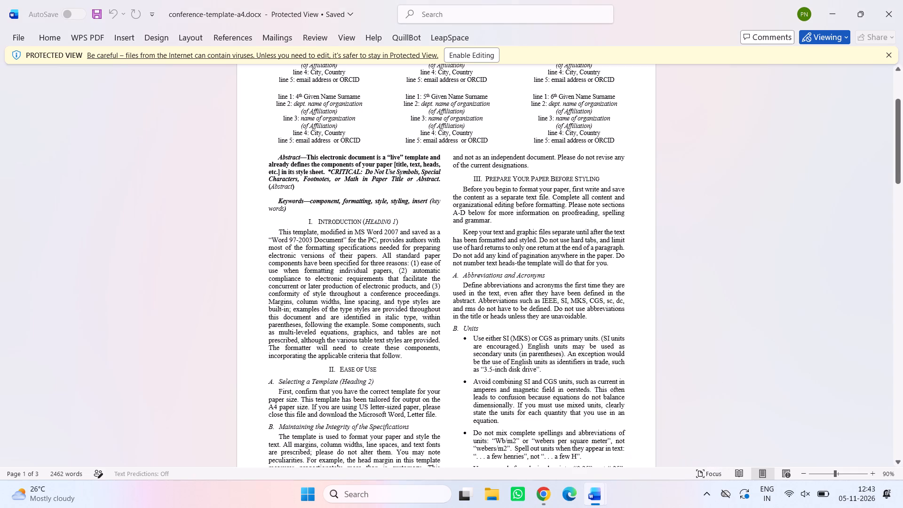
Return to the paper title and author blocks at the start of the A4 conference template, keeping its Word window in front.
scroll(538, 274, "up", 1)
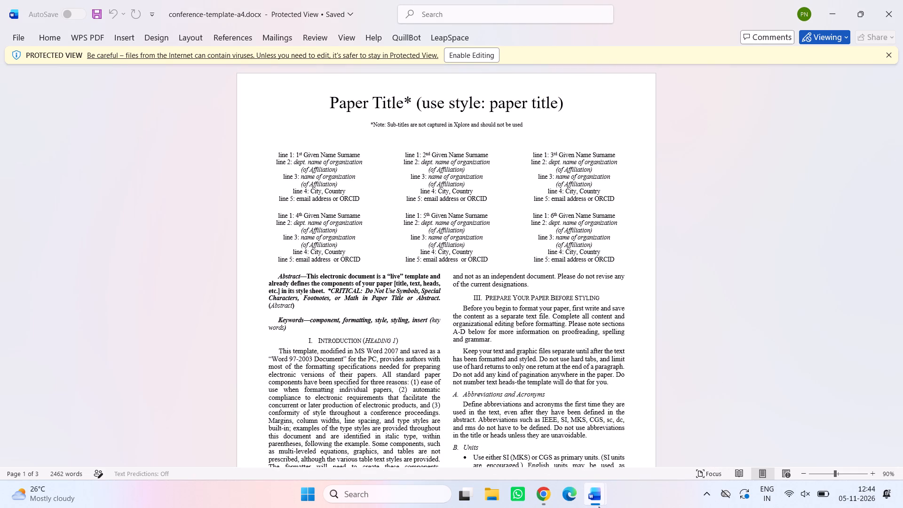
left_click(580, 389)
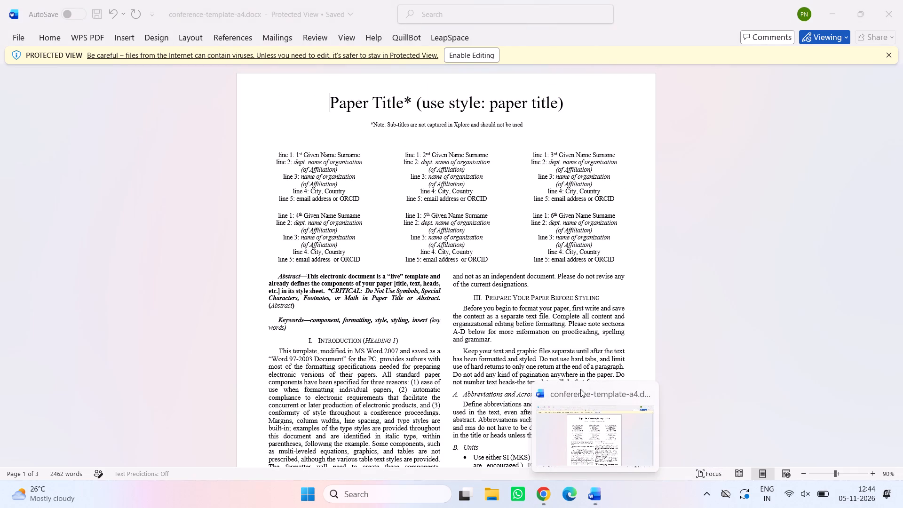
Bring the A4 conference template to the front and enable editing so it leaves Protected View.
left_click(513, 357)
scroll(437, 256, "up", 2)
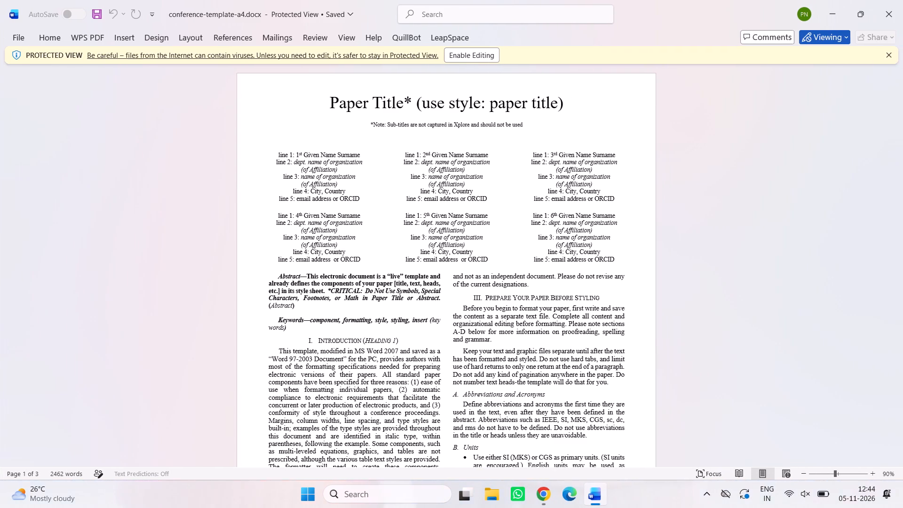
left_click(470, 58)
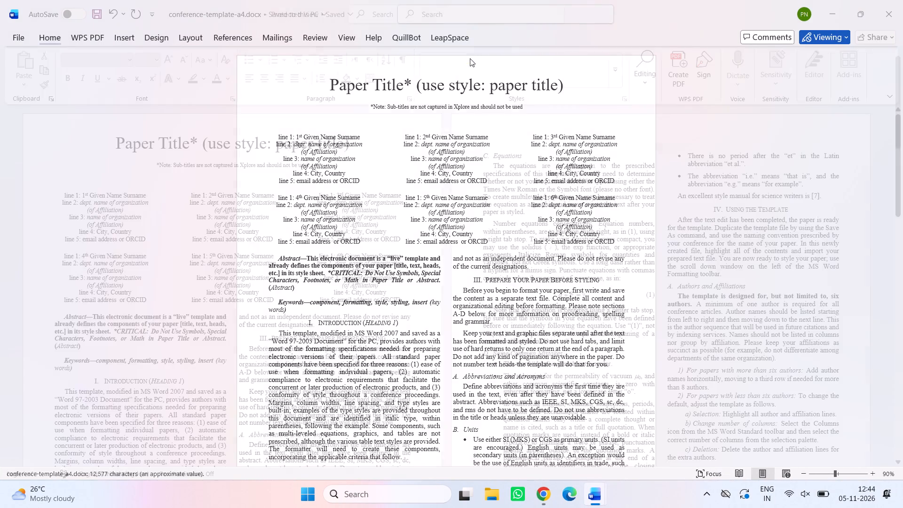
Examine the A4 template's first page up close, from the paper title and author blocks to the abstract, keywords and introduction.
scroll(287, 268, "up", 2, "ctrl")
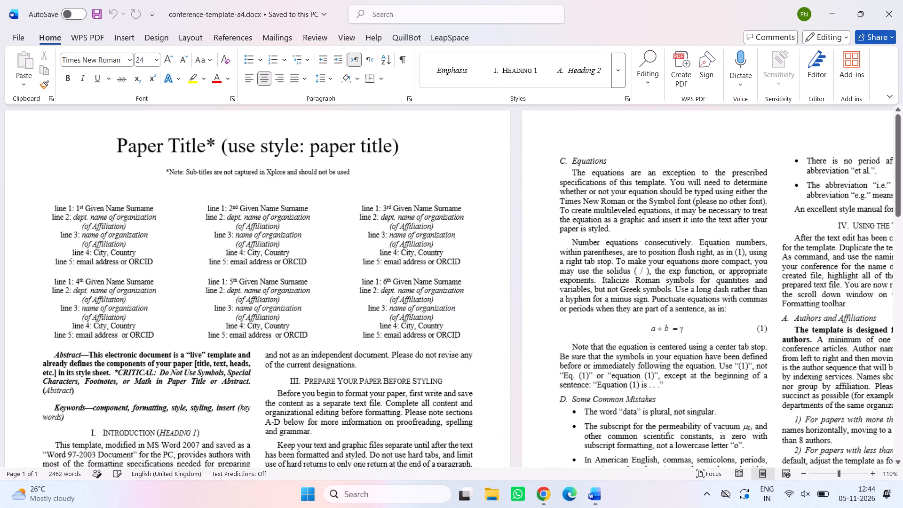
scroll(287, 268, "down", 8, "ctrl")
scroll(287, 268, "up", 13, "ctrl")
scroll(287, 268, "right", 2)
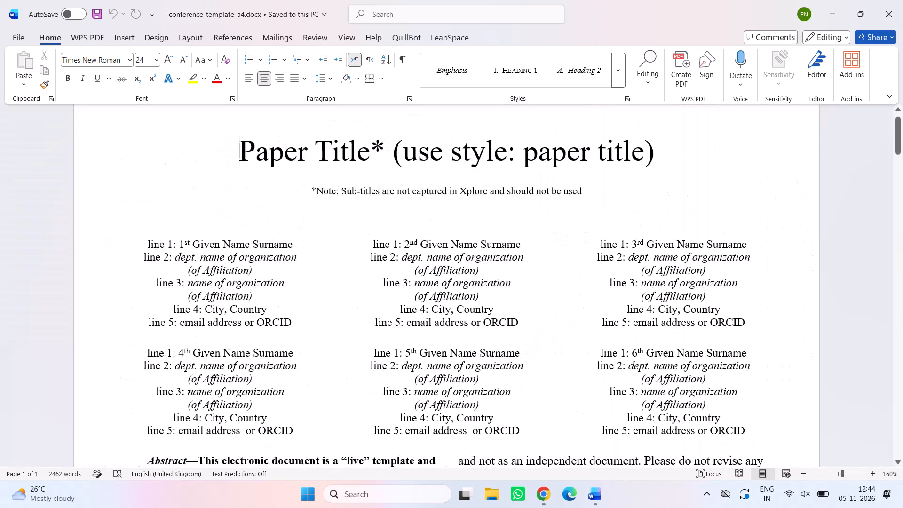
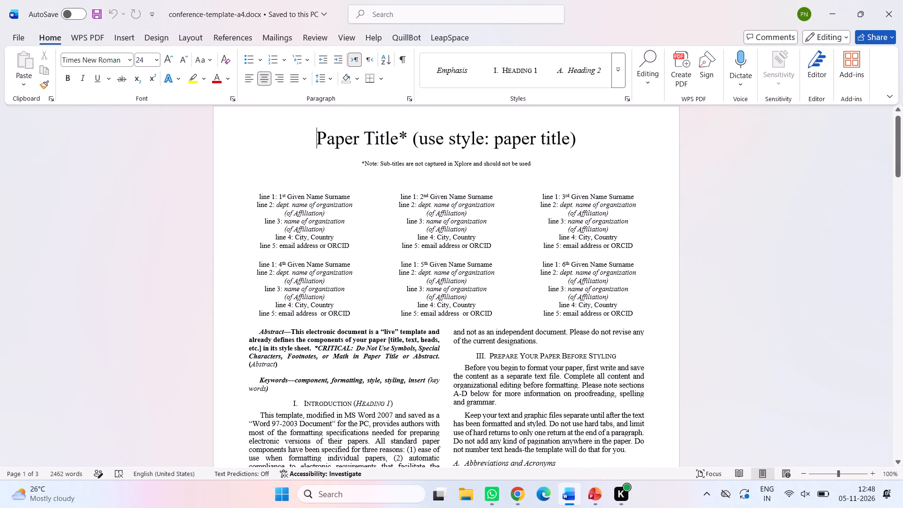
Skim the A4 conference template again from the paper title through the references and closing guidance note, and return to the title block.
scroll(488, 366, "down", 1)
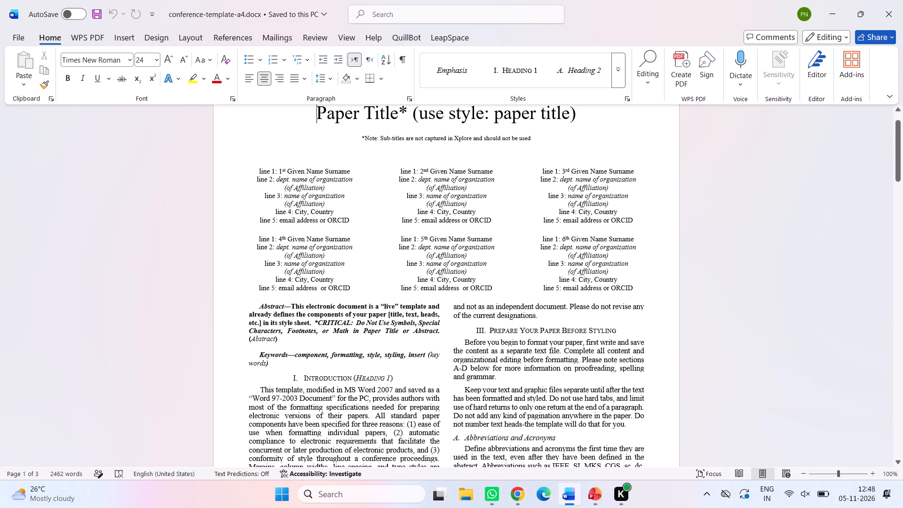
scroll(488, 366, "down", 4)
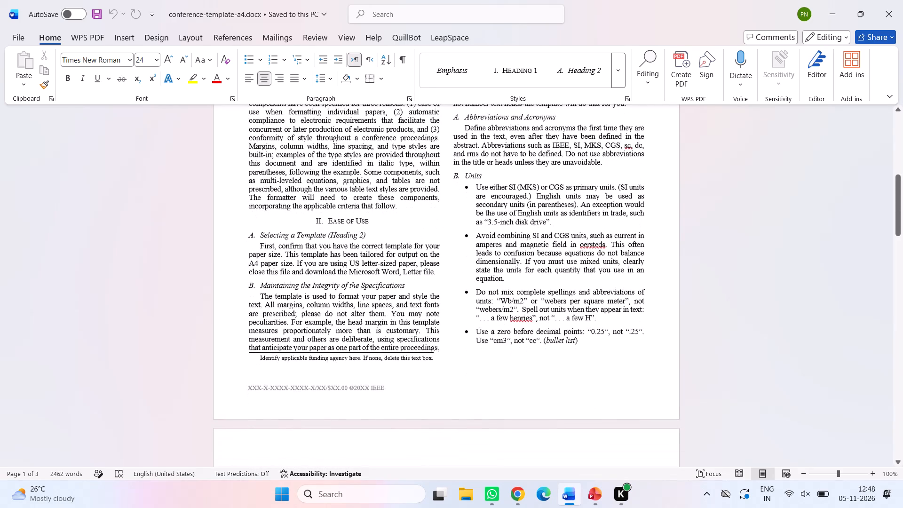
scroll(488, 366, "down", 2)
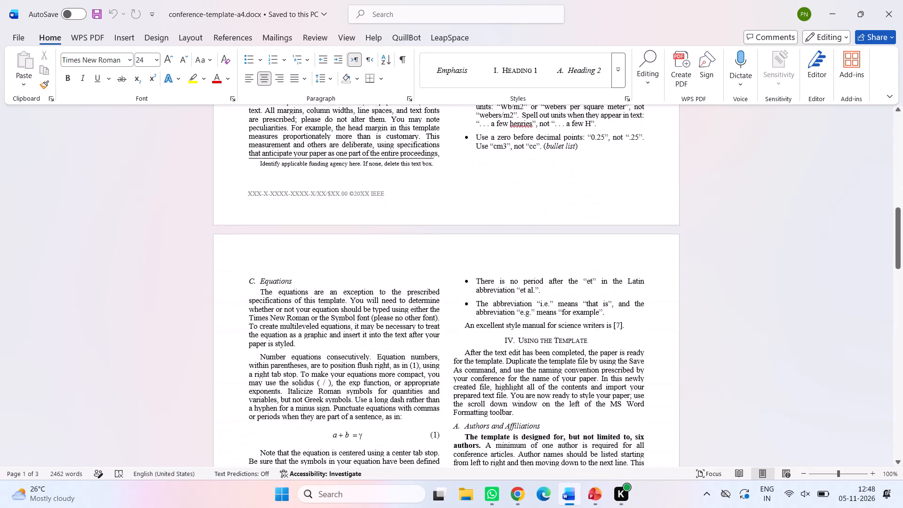
scroll(488, 366, "down", 3)
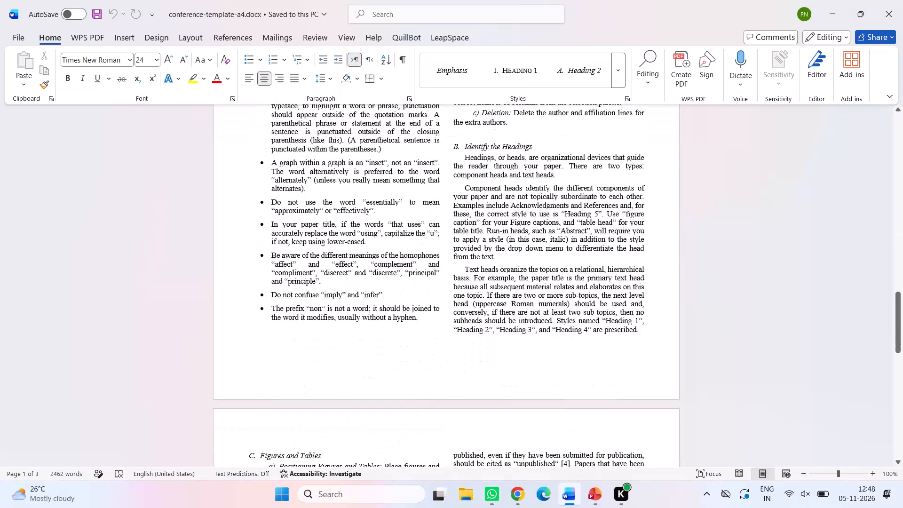
scroll(488, 366, "down", 4)
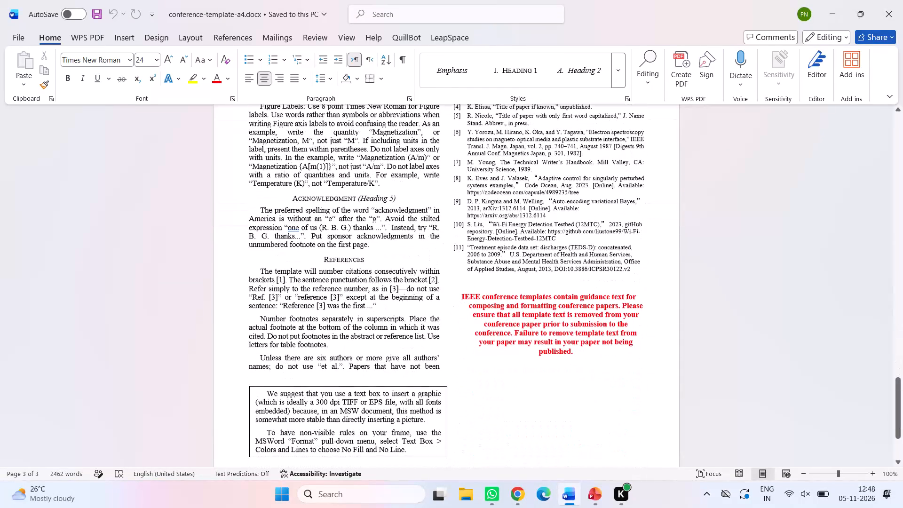
scroll(488, 366, "down", 4)
scroll(488, 366, "up", 1)
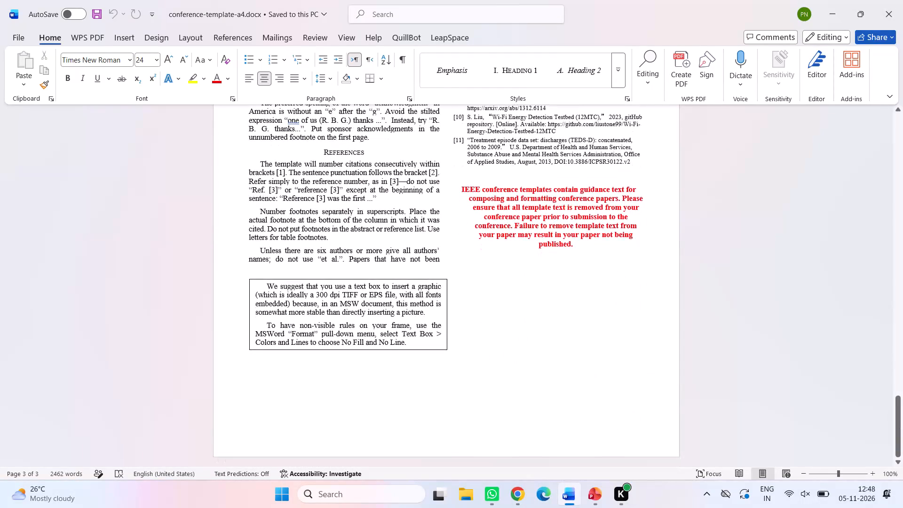
scroll(488, 366, "up", 6)
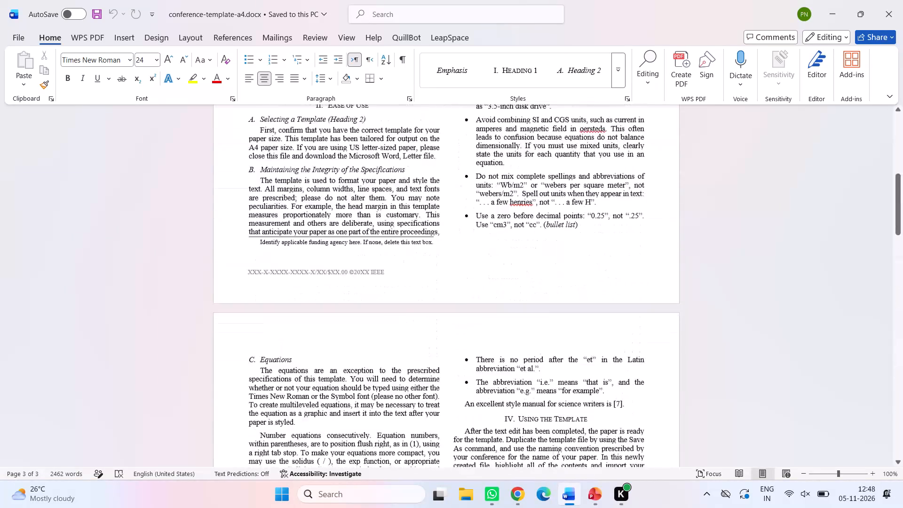
scroll(488, 366, "up", 5)
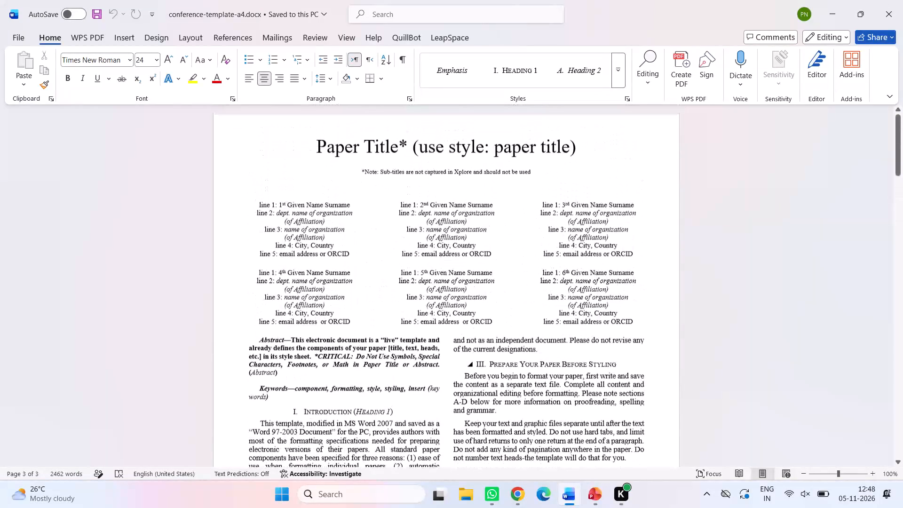
scroll(488, 366, "up", 2)
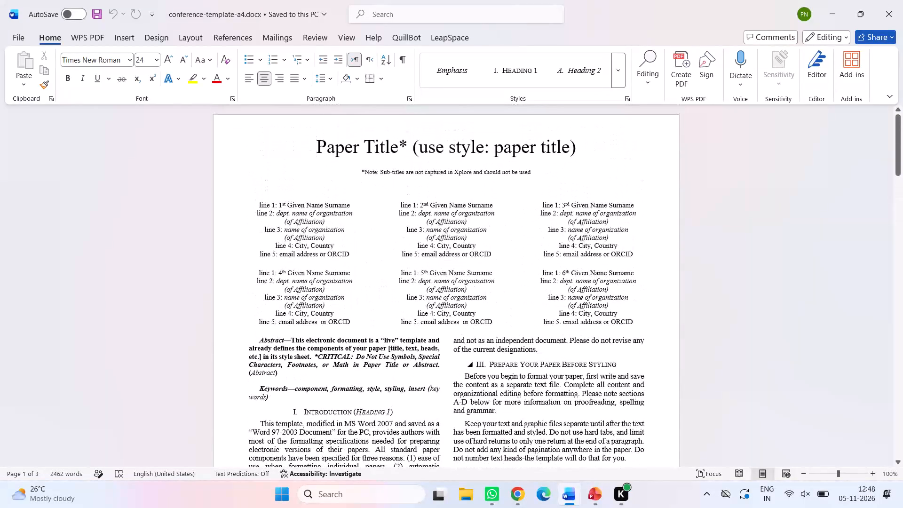
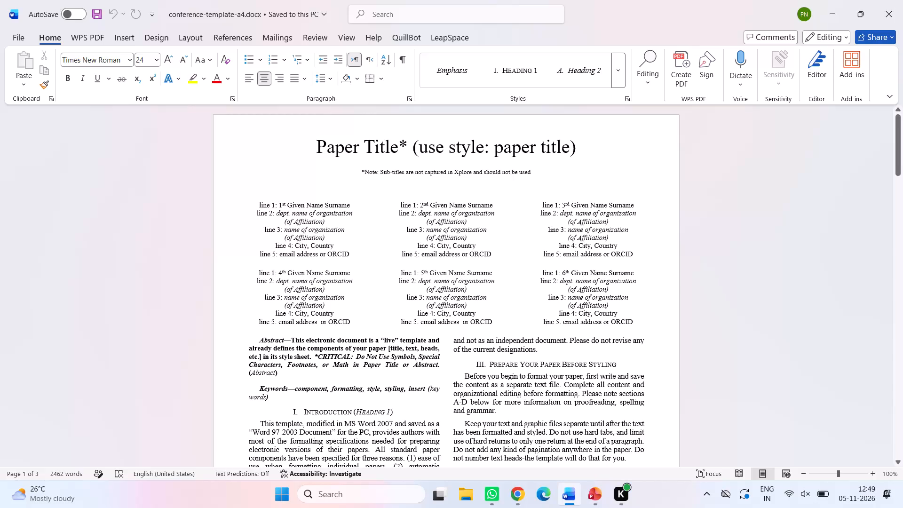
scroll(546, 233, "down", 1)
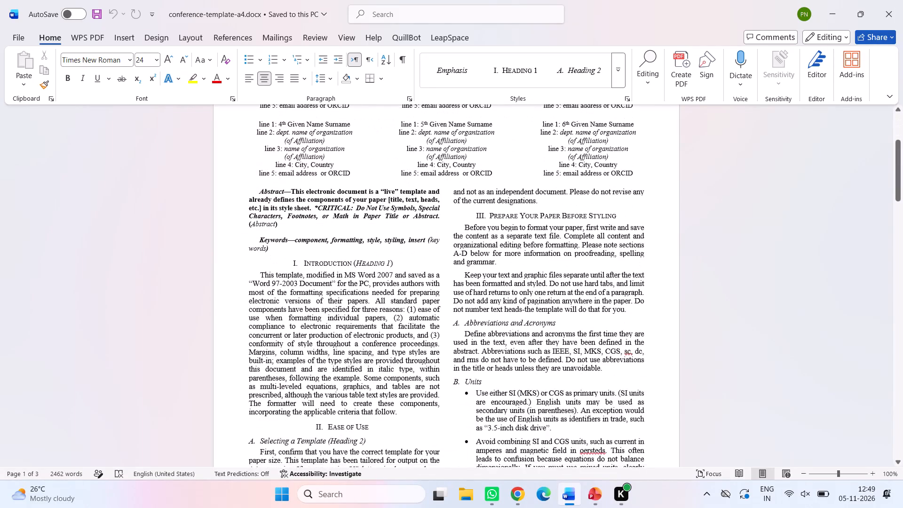
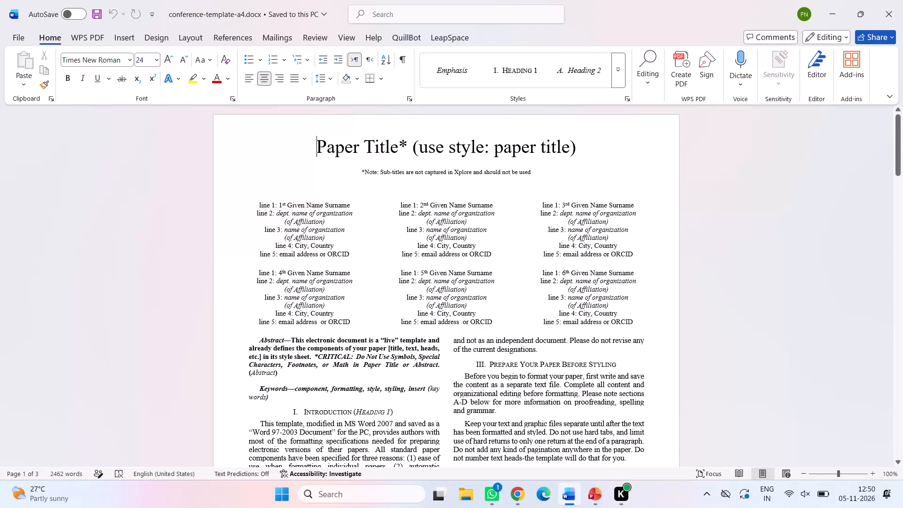
Look through the whole A4 conference template, from the author blocks to the references and closing notice, and return to the title.
scroll(557, 285, "down", 3)
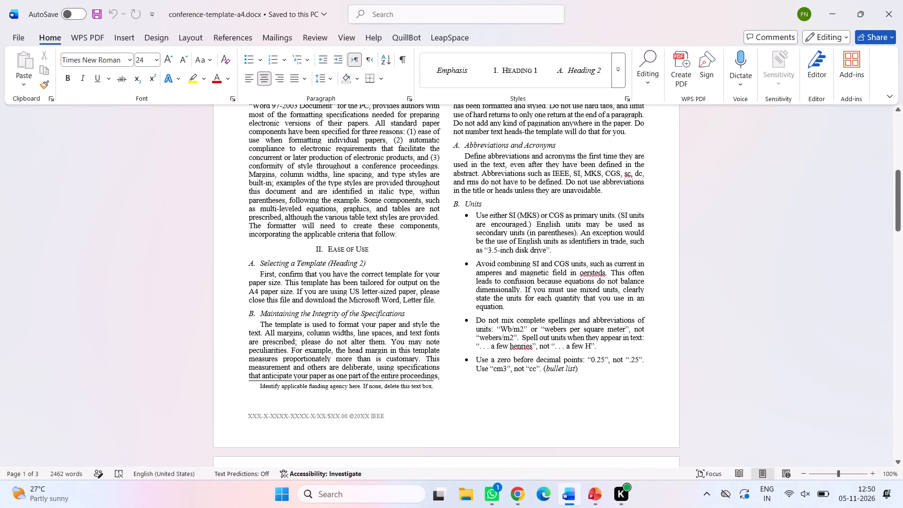
scroll(557, 285, "down", 4)
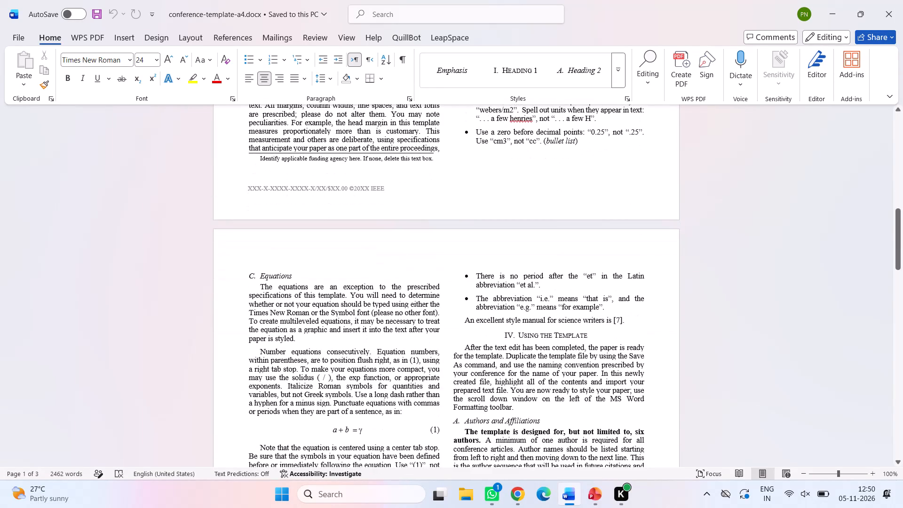
scroll(557, 285, "down", 4)
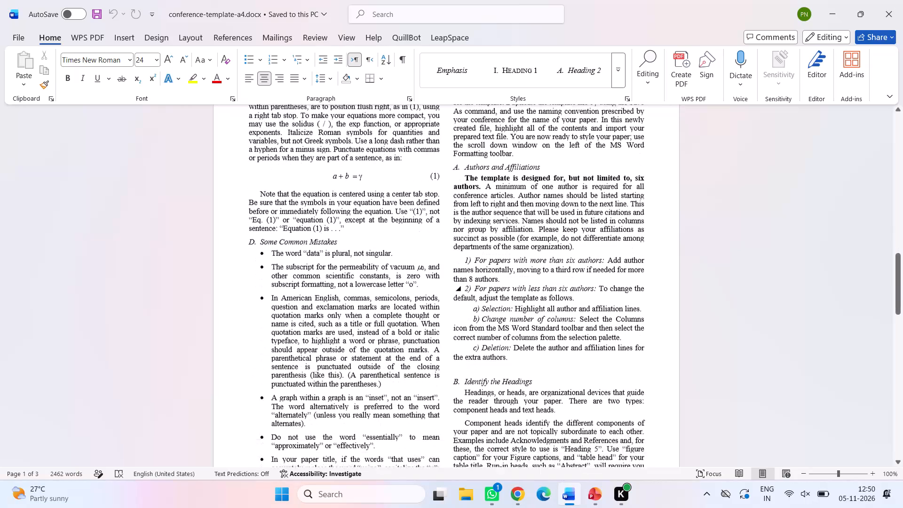
scroll(557, 285, "down", 9)
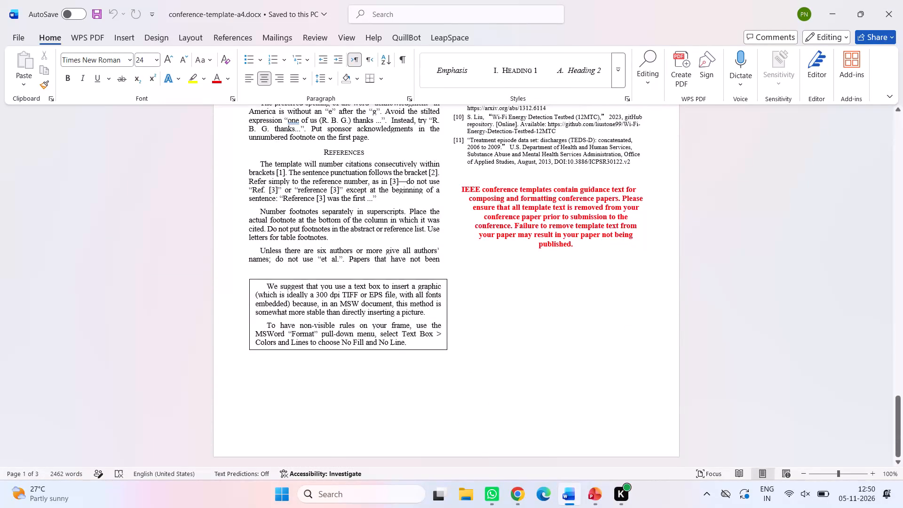
scroll(557, 285, "up", 18)
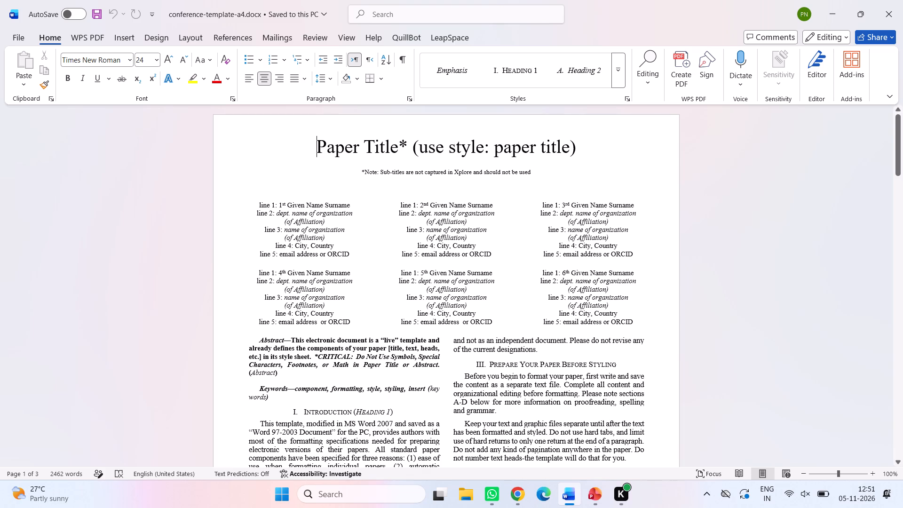
Replace the placeholder paper title with "Blockchain-Based Secure Digital Evidence Management and Cyber Forensics Platform".
left_click(583, 145)
key("BackSpace")
key("BackSpace")
key("BackSpace")
key("BackSpace")
key("BackSpace")
key("BackSpace")
key("BackSpace")
key("BackSpace")
key("BackSpace")
key("BackSpace")
key("BackSpace")
key("BackSpace")
key("BackSpace")
key("BackSpace")
key("BackSpace")
key("BackSpace")
key("BackSpace")
key("BackSpace")
key("BackSpace")
key("BackSpace")
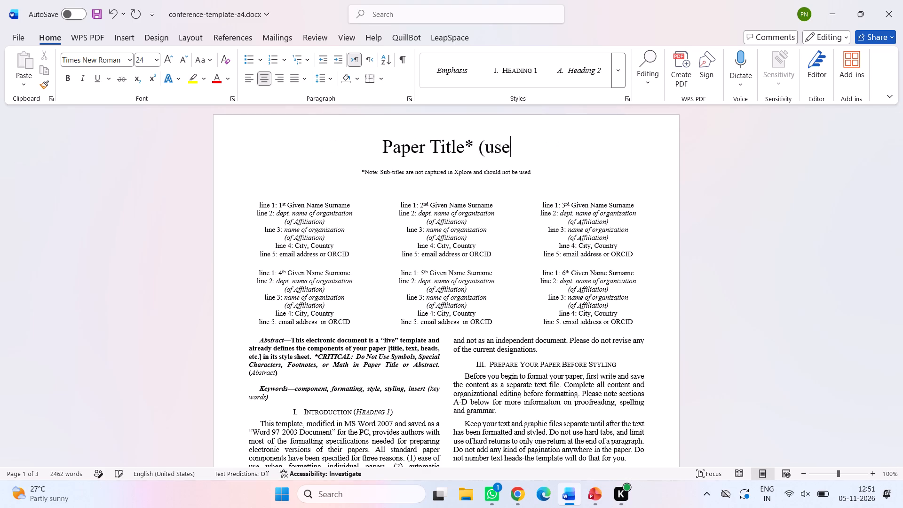
key("BackSpace")
key("BackSpace")
key("BackSpace")
key("BackSpace")
key("BackSpace")
key("BackSpace")
key("BackSpace")
key("BackSpace")
key("BackSpace")
key("BackSpace")
key("BackSpace")
key("BackSpace")
key("BackSpace")
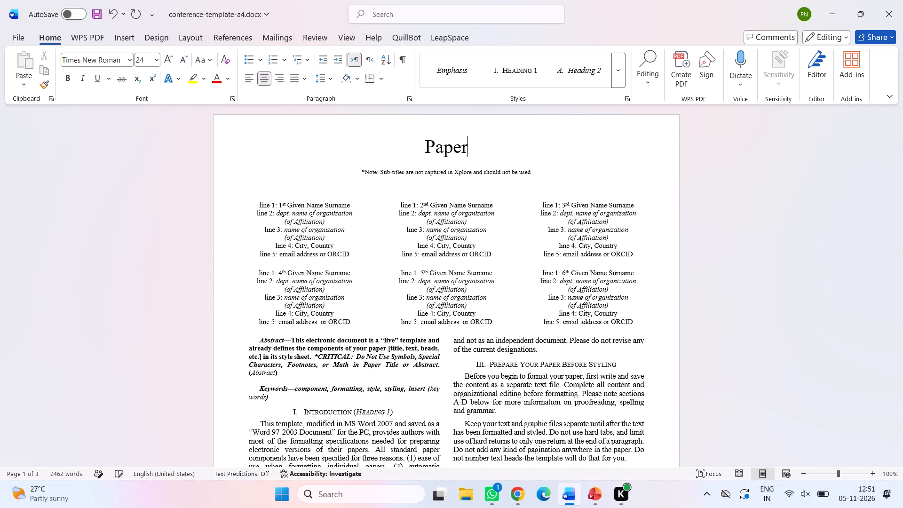
key("BackSpace")
key("BackSpace")
key("BackSpace")
key("BackSpace")
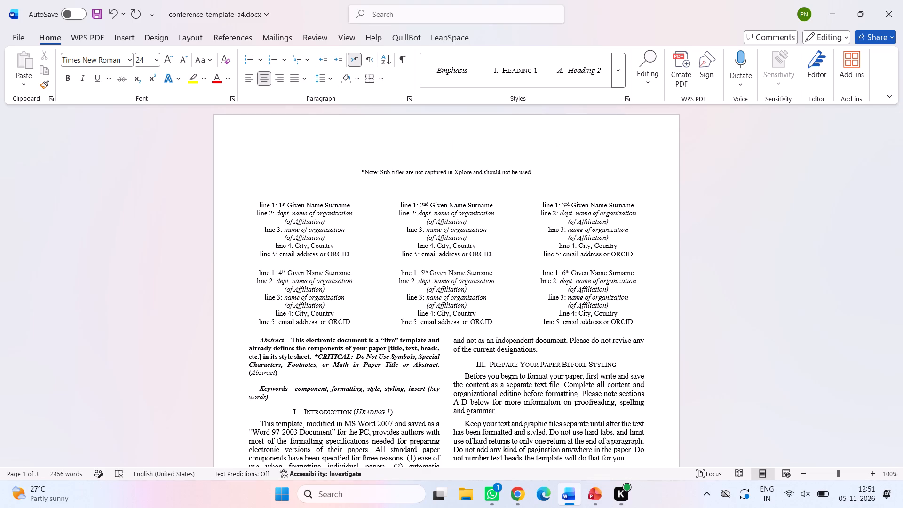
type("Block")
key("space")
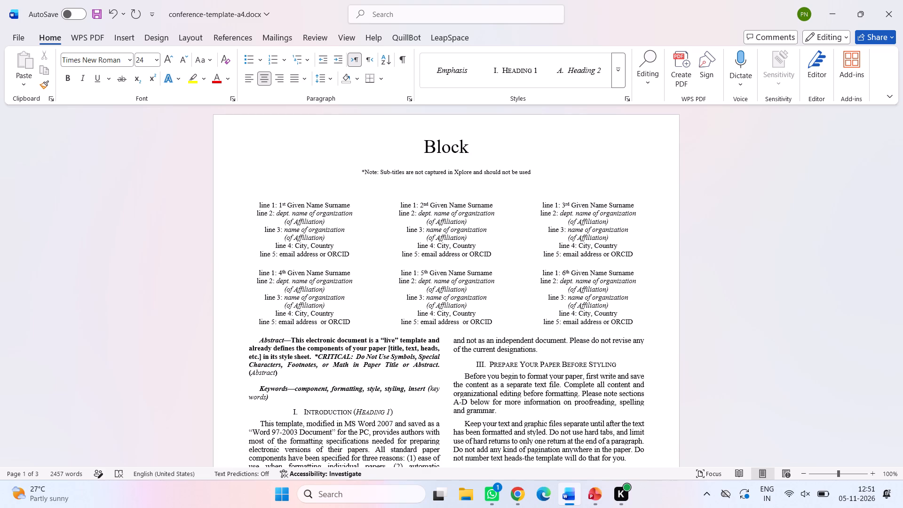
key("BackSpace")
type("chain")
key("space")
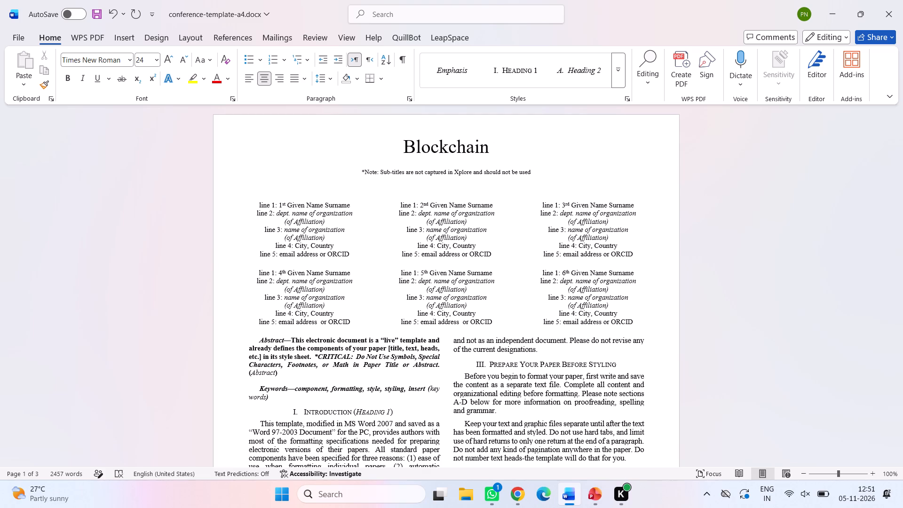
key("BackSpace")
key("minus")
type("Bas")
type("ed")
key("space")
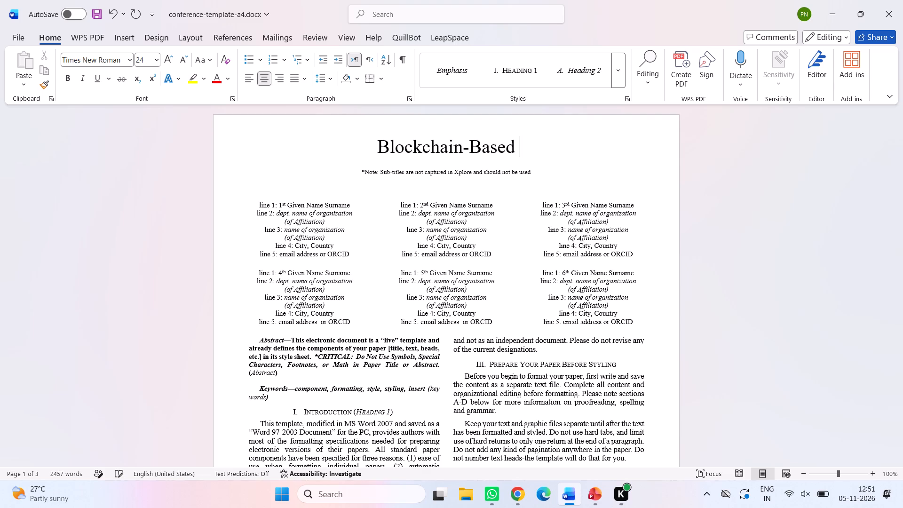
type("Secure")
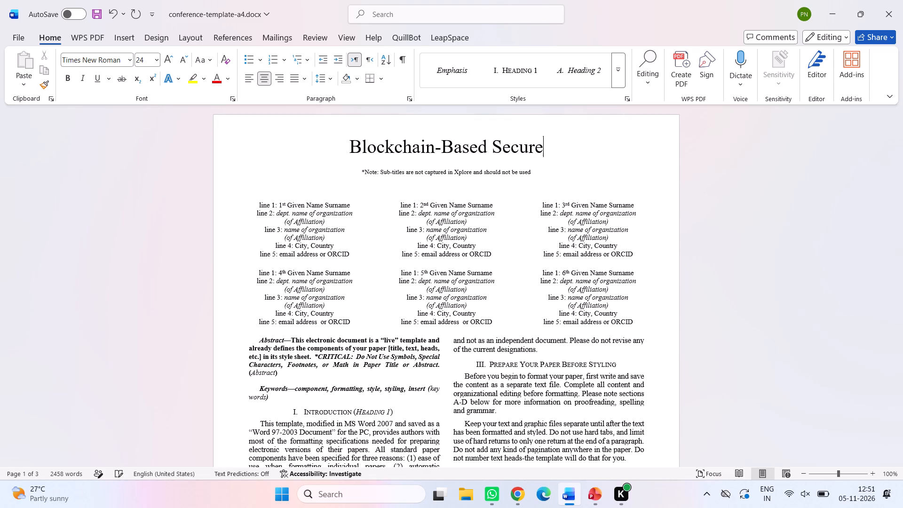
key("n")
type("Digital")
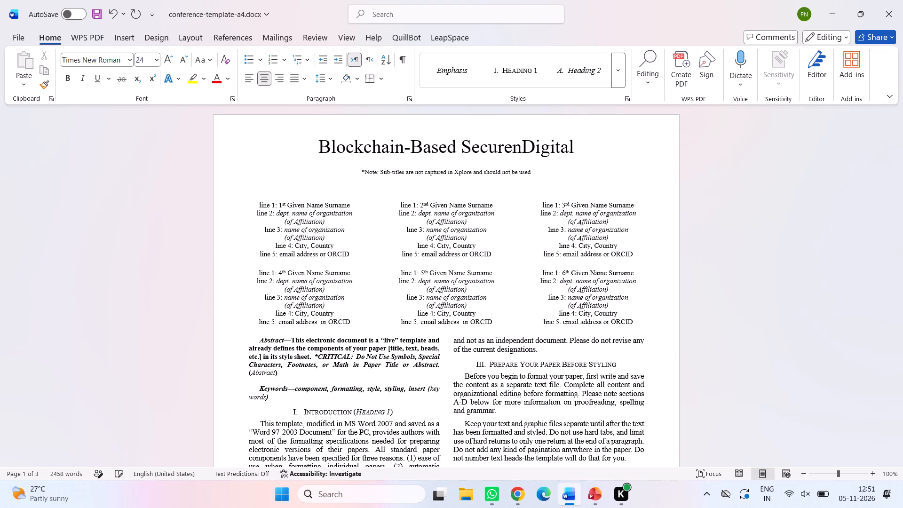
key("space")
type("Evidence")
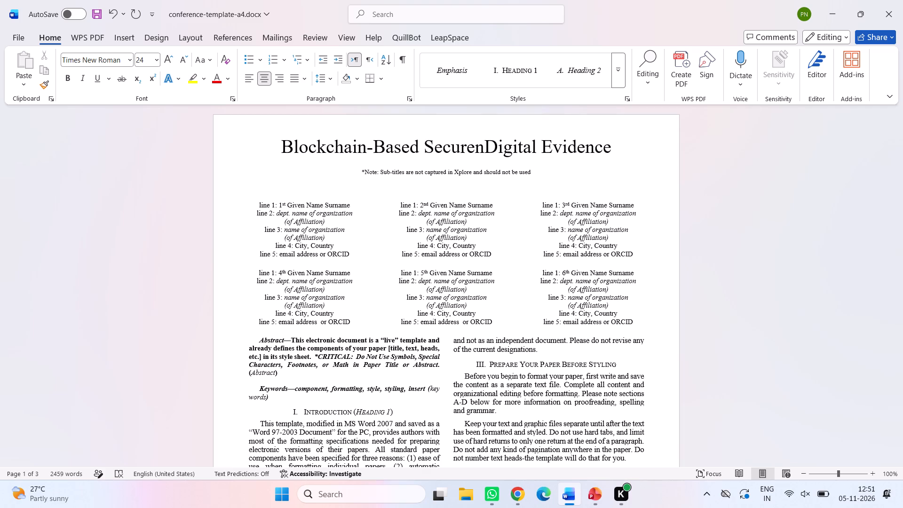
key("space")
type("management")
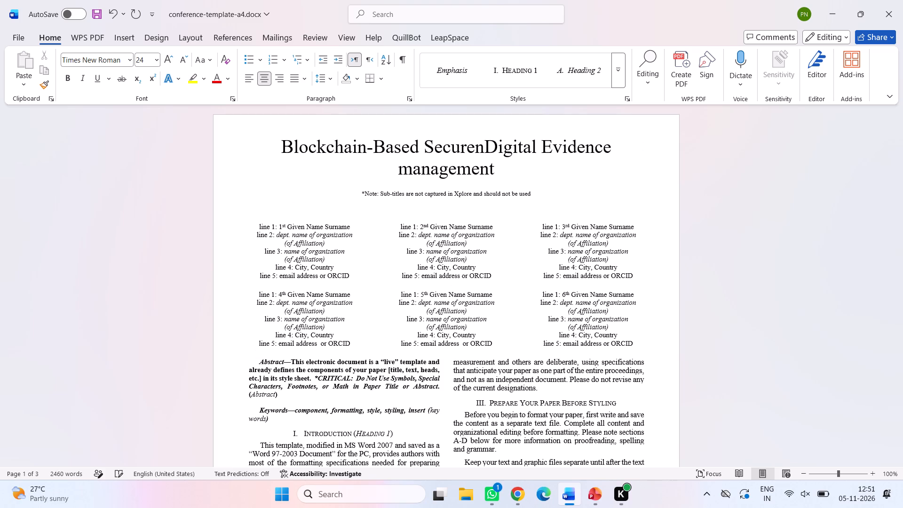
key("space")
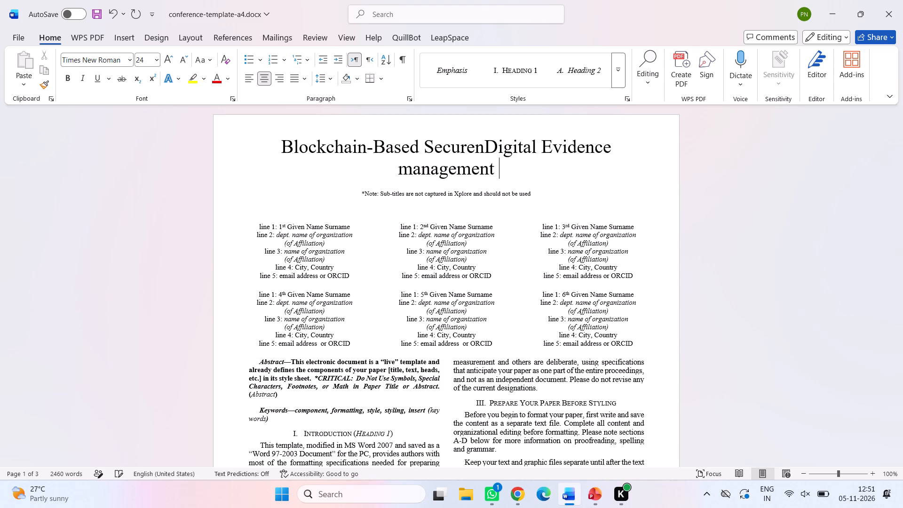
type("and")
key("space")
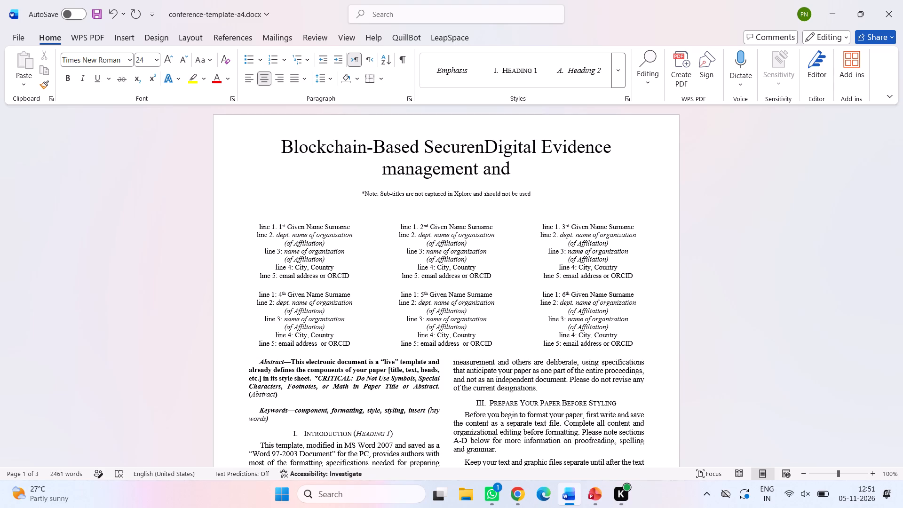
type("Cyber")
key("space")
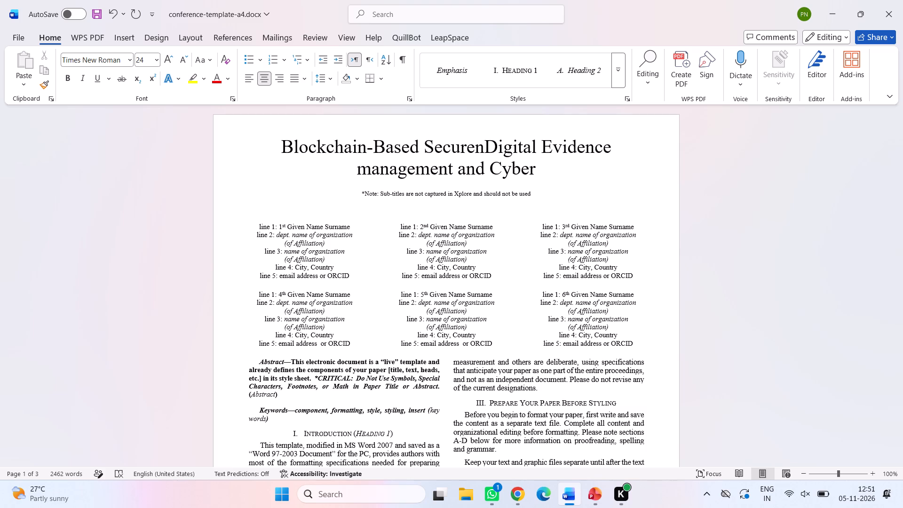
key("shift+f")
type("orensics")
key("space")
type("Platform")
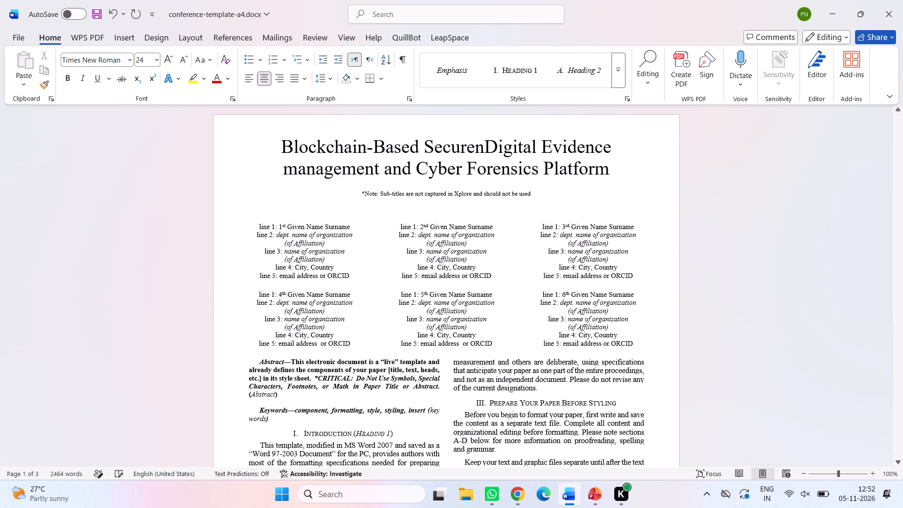
left_click(294, 170)
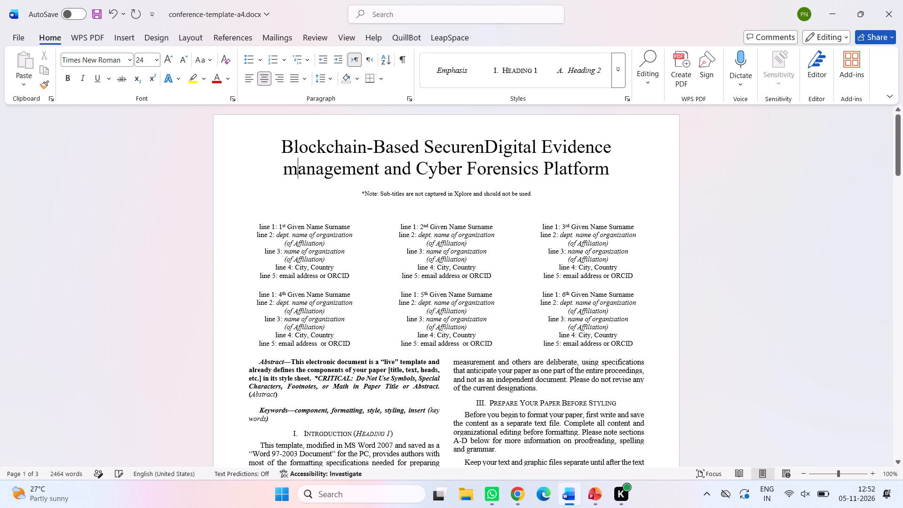
key("BackSpace")
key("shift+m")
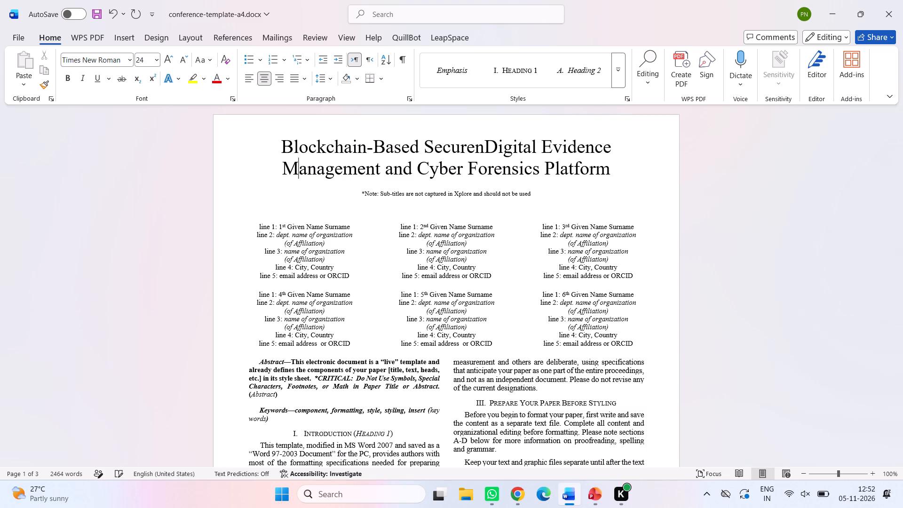
left_click(486, 148)
key("BackSpace")
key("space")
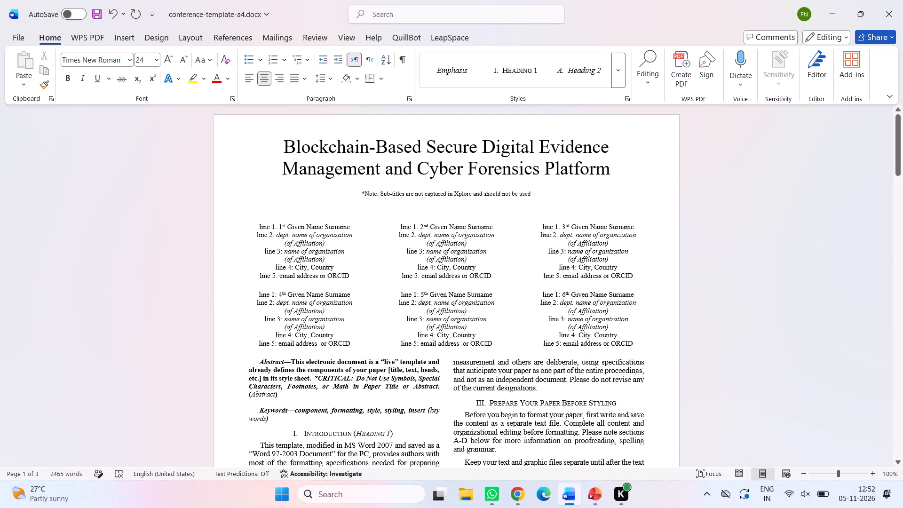
Delete the text of the sub-titles note beneath the paper title, including its asterisk.
left_click(533, 193)
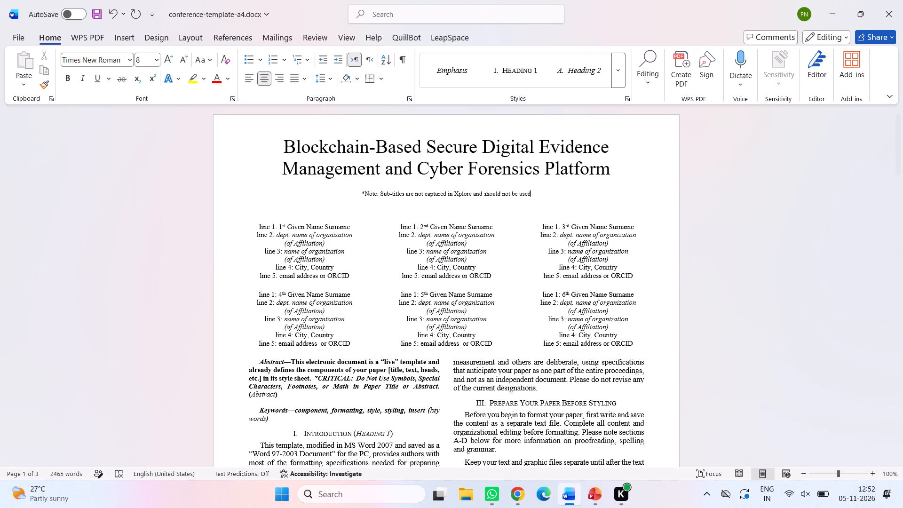
key("BackSpace")
key("BackSpace")
key("BackSpace")
key("BackSpace")
key("BackSpace")
key("BackSpace")
key("BackSpace")
key("BackSpace")
key("BackSpace")
key("BackSpace")
key("BackSpace")
key("BackSpace")
key("BackSpace")
key("BackSpace")
key("BackSpace")
key("BackSpace")
key("BackSpace")
key("BackSpace")
key("BackSpace")
key("BackSpace")
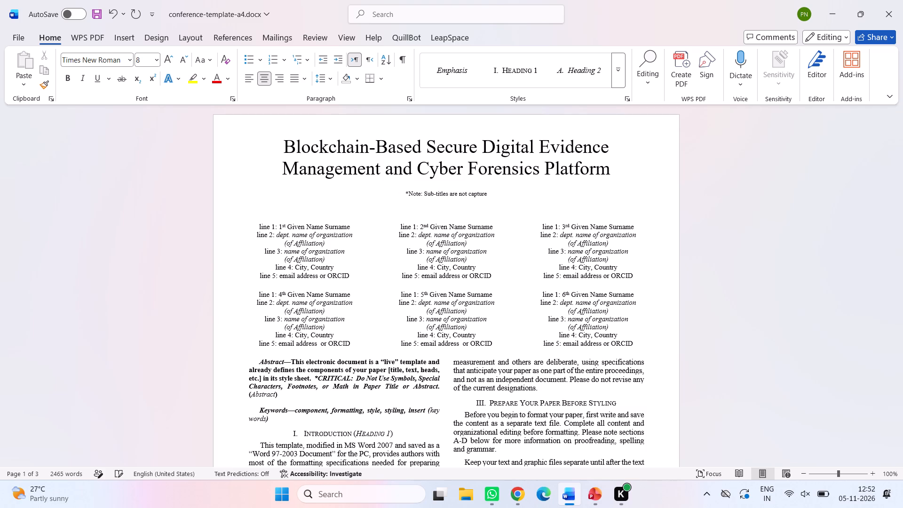
key("BackSpace")
key("BackSpace")
key("BackSpace")
key("BackSpace")
key("BackSpace")
key("BackSpace")
key("BackSpace")
key("BackSpace")
key("BackSpace")
key("BackSpace")
key("BackSpace")
key("BackSpace")
key("BackSpace")
key("BackSpace")
key("BackSpace")
key("BackSpace")
key("BackSpace")
key("BackSpace")
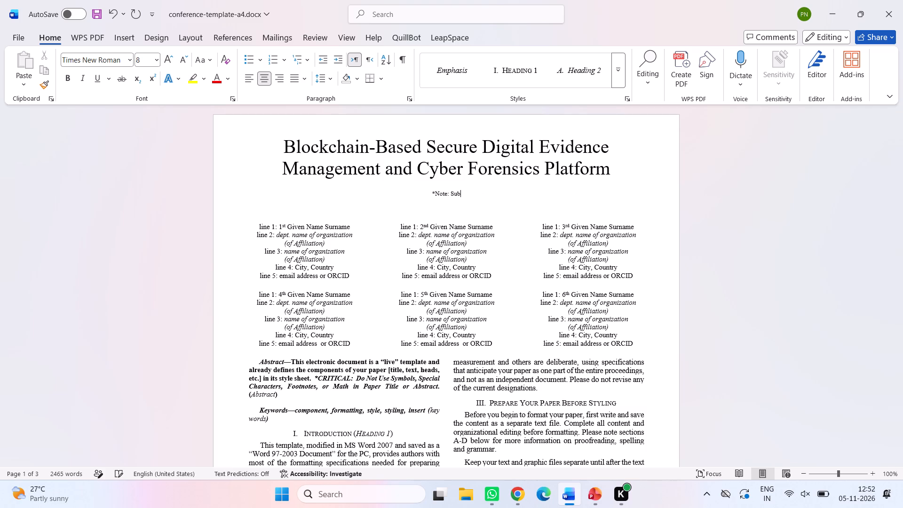
key("BackSpace")
key("BackSpace")
key("BackSpace")
key("BackSpace")
key("BackSpace")
key("BackSpace")
key("BackSpace")
key("BackSpace")
key("BackSpace")
key("BackSpace")
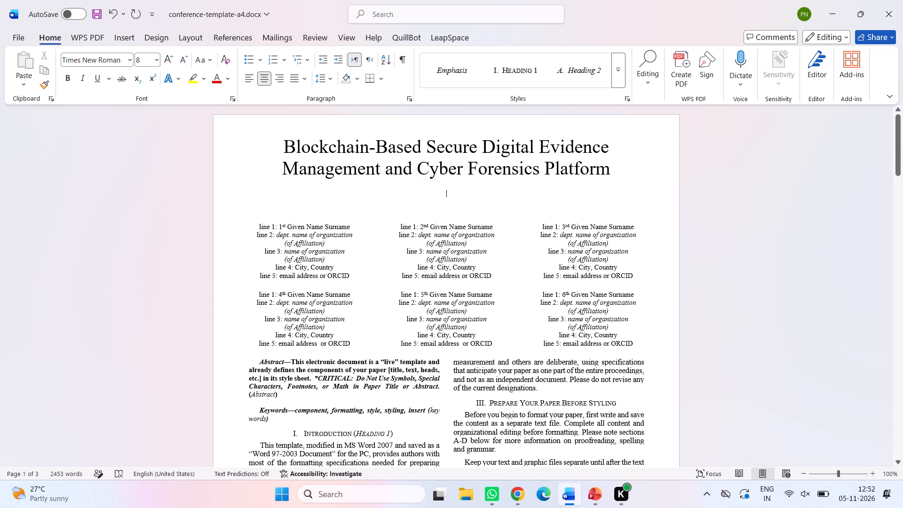
Replace the whole name placeholder on line 1 of the first author block with the first author's full name.
left_click(349, 226)
key("BackSpace")
key("BackSpace")
key("BackSpace")
key("BackSpace")
key("BackSpace")
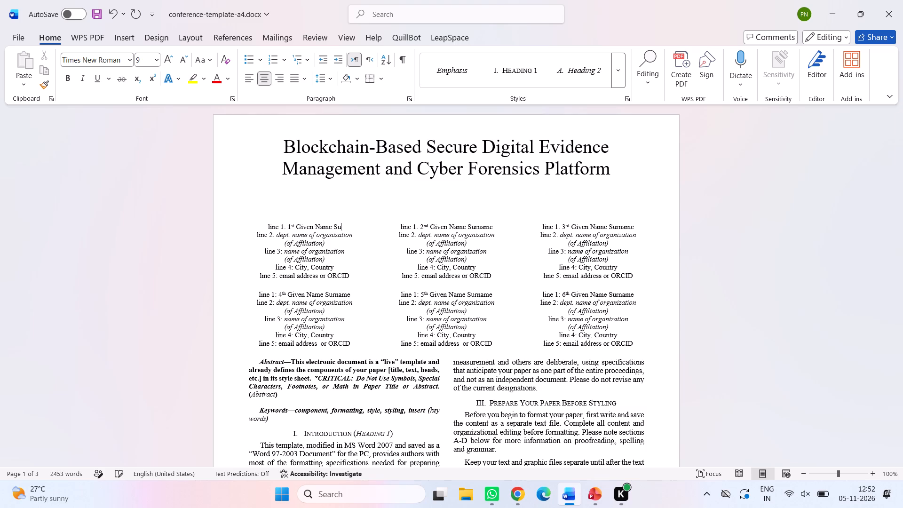
key("BackSpace")
key("BackSpace")
key("BackSpace")
key("BackSpace")
key("BackSpace")
key("BackSpace")
key("BackSpace")
key("BackSpace")
key("BackSpace")
key("BackSpace")
key("BackSpace")
key("BackSpace")
key("BackSpace")
key("BackSpace")
key("BackSpace")
key("BackSpace")
key("BackSpace")
key("BackSpace")
key("BackSpace")
key("BackSpace")
key("BackSpace")
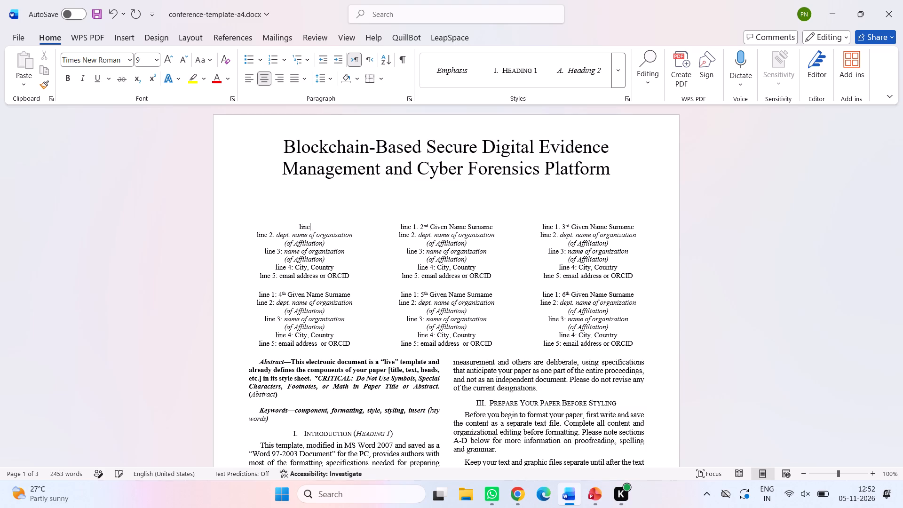
key("BackSpace")
key("BackSpace")
key("BackSpace")
key("BackSpace")
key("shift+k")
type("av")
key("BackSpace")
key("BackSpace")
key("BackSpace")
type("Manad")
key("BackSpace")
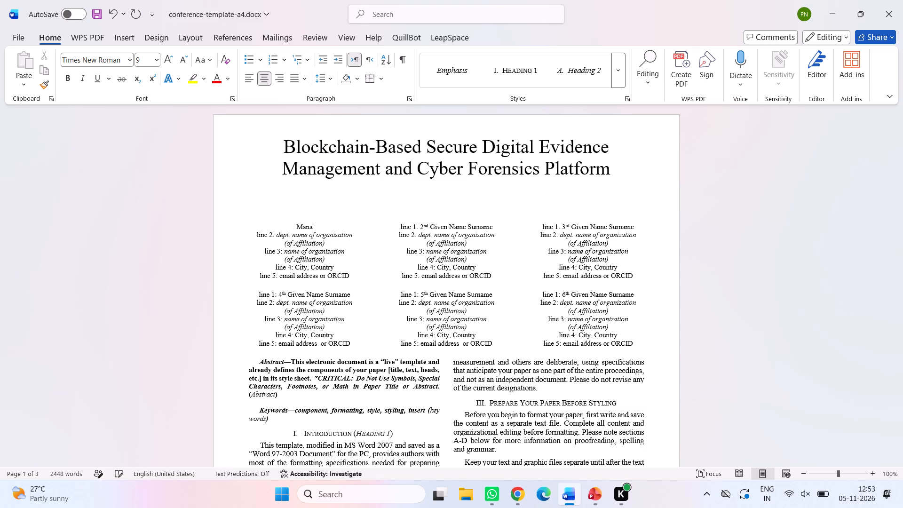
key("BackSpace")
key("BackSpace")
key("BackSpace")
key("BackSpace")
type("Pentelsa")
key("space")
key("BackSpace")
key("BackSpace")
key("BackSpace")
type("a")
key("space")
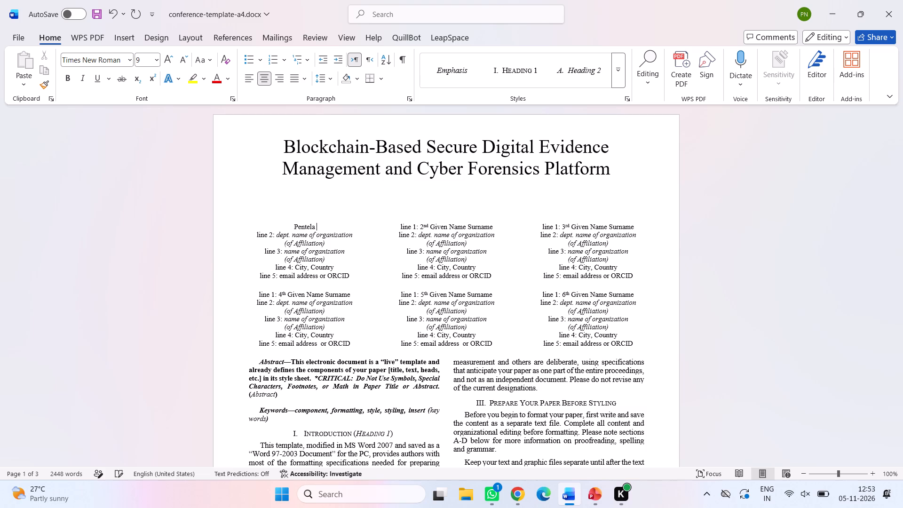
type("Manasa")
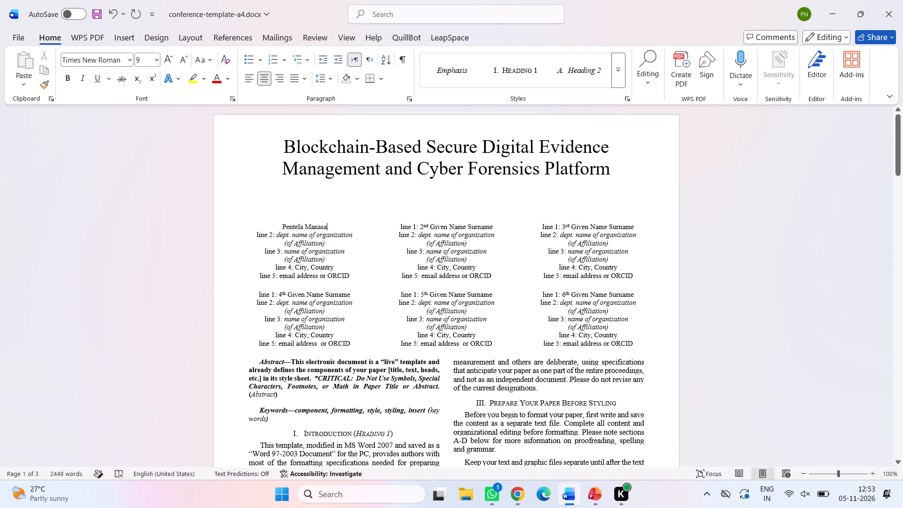
Place the cursor after the first author's department placeholder, and examine in Chrome how the three sample papers lay out their author details.
left_click(356, 236)
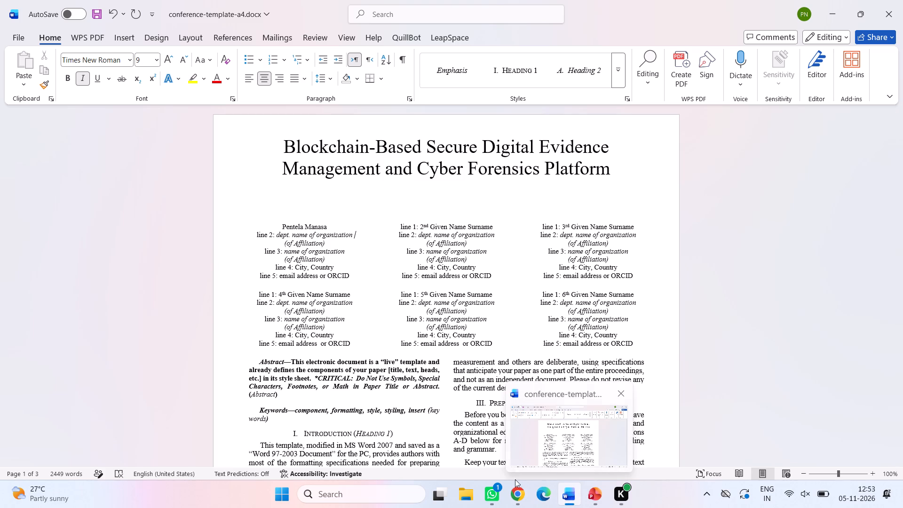
left_click(524, 501)
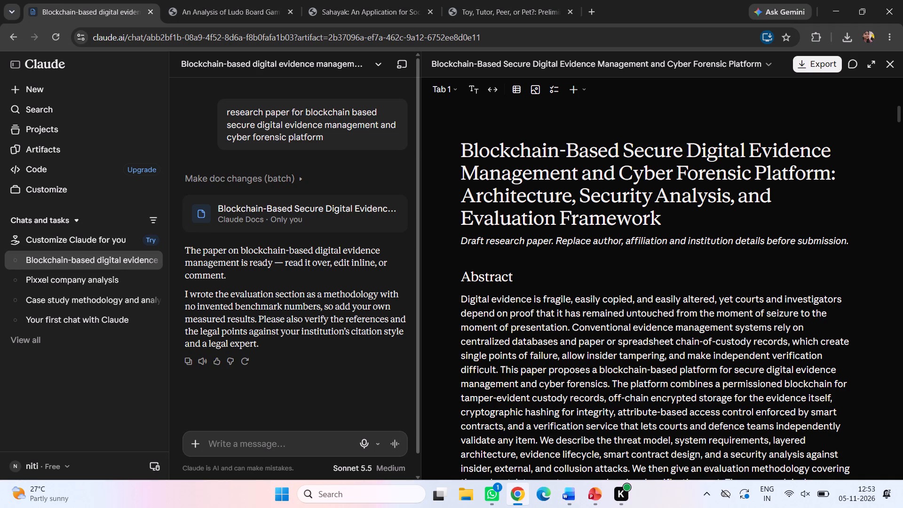
left_click(257, 12)
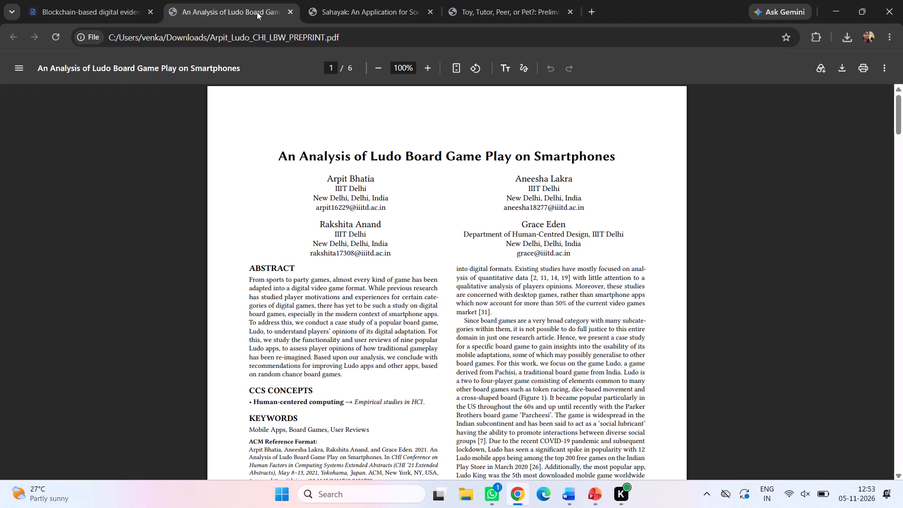
scroll(408, 284, "down", 1)
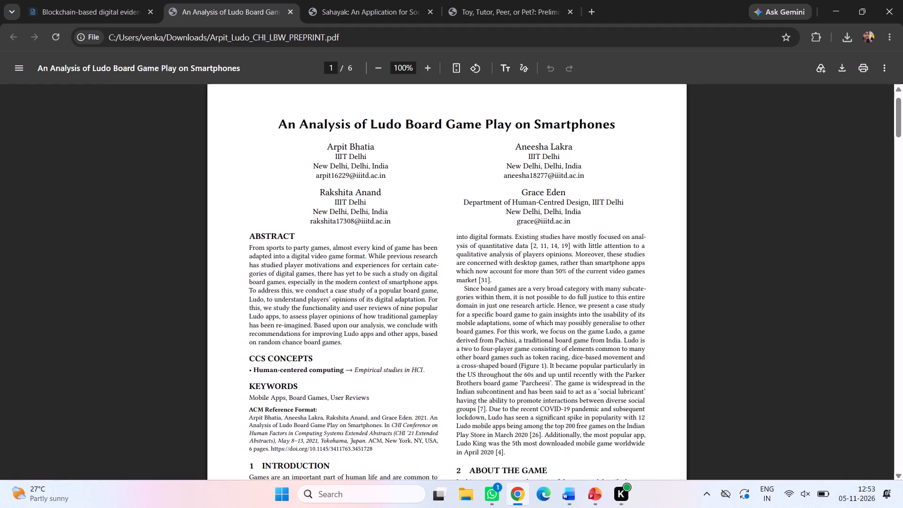
left_click(383, 6)
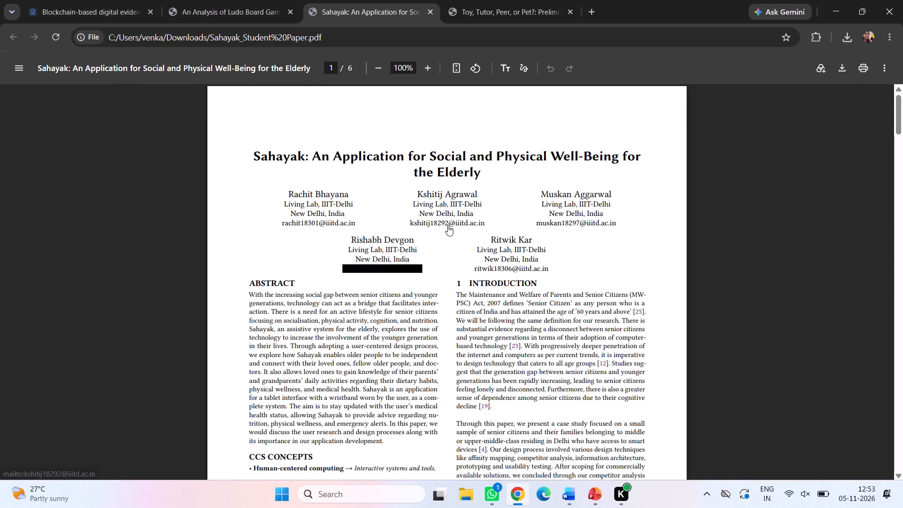
left_click(484, 7)
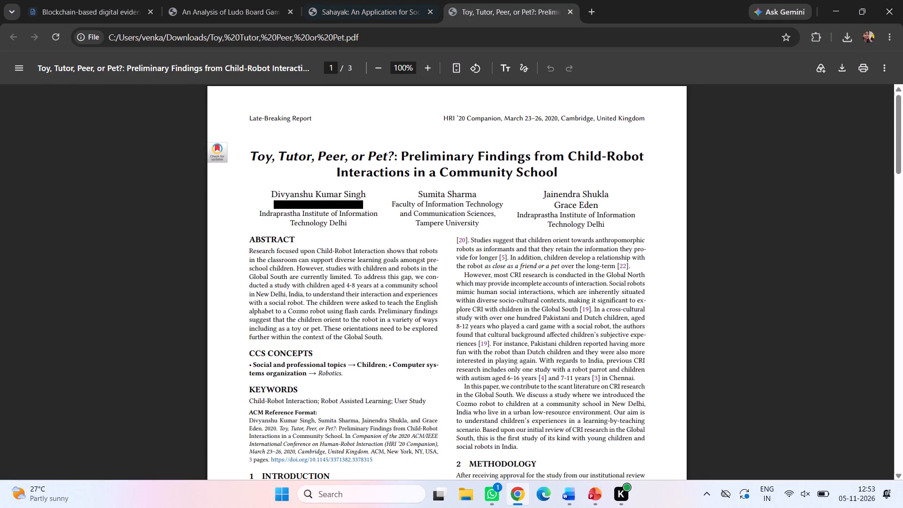
left_click(364, 8)
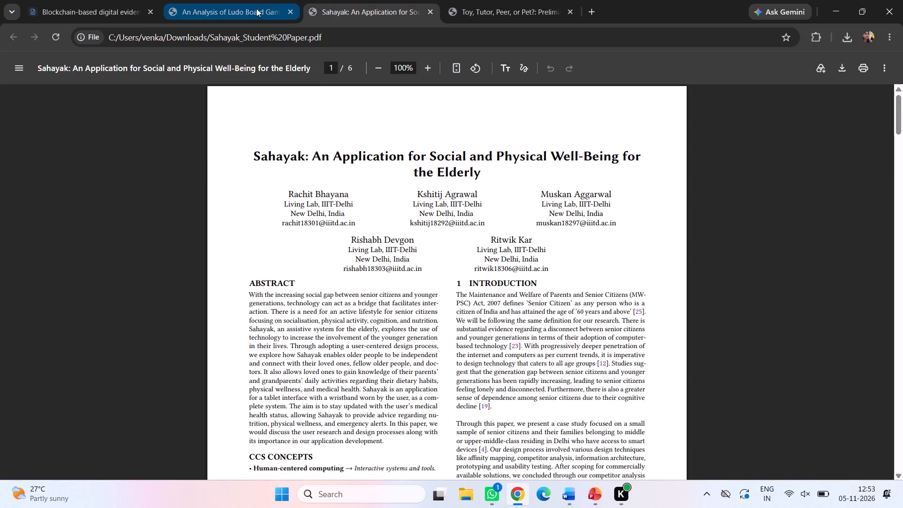
left_click(256, 8)
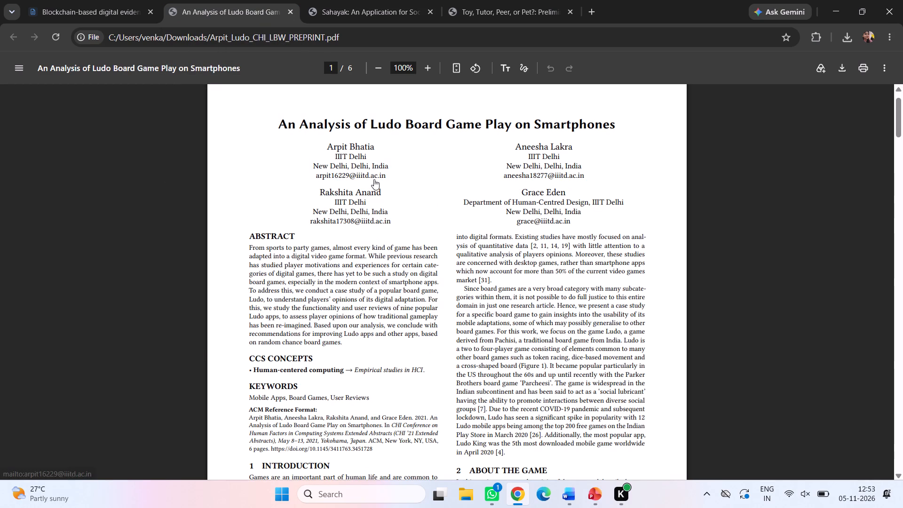
Back in Word, replace the first author's department placeholder, including its "line 2:" label, with "CSE Cyber Security".
left_click(560, 494)
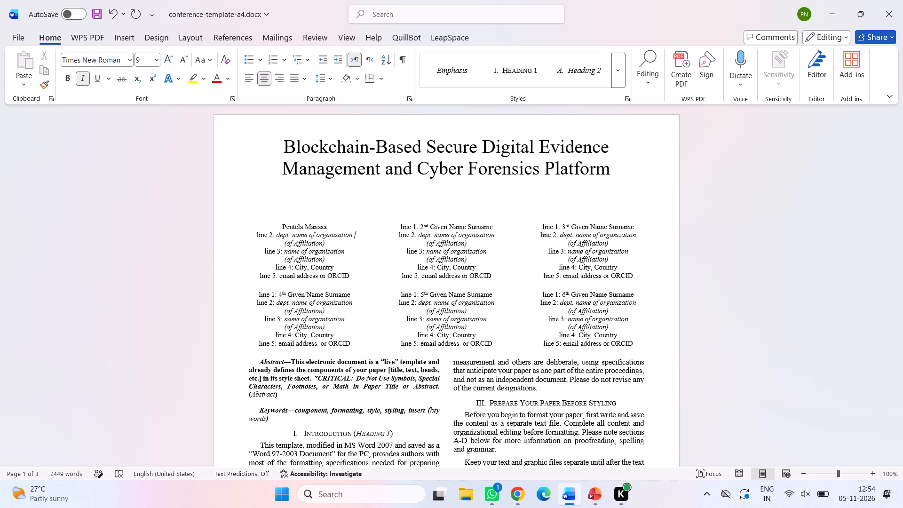
key("BackSpace")
key("BackSpace")
key("BackSpace")
key("BackSpace")
key("BackSpace")
key("BackSpace")
key("BackSpace")
key("BackSpace")
key("BackSpace")
key("BackSpace")
key("BackSpace")
key("BackSpace")
key("BackSpace")
key("BackSpace")
key("BackSpace")
key("BackSpace")
key("BackSpace")
key("BackSpace")
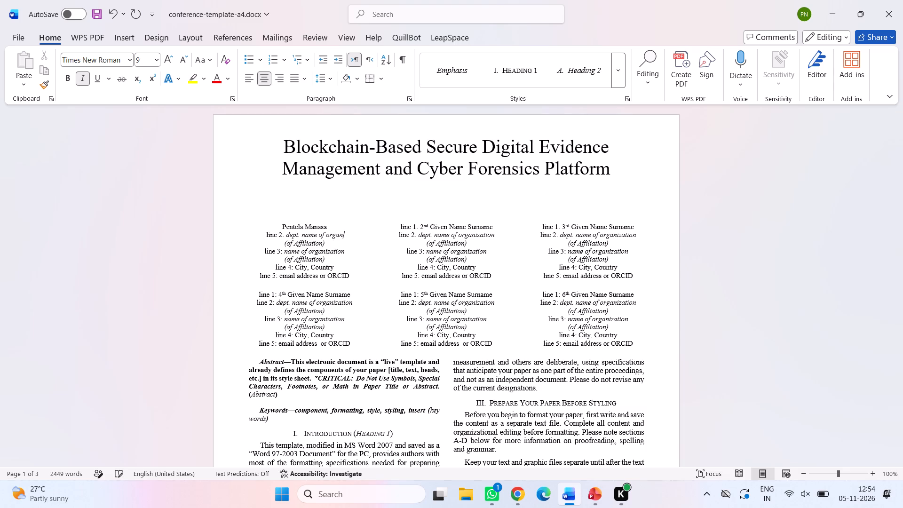
key("BackSpace")
key("BackSpace")
key("BackSpace")
key("BackSpace")
key("BackSpace")
key("BackSpace")
key("BackSpace")
key("BackSpace")
key("BackSpace")
key("BackSpace")
key("BackSpace")
key("BackSpace")
key("BackSpace")
key("BackSpace")
key("BackSpace")
key("BackSpace")
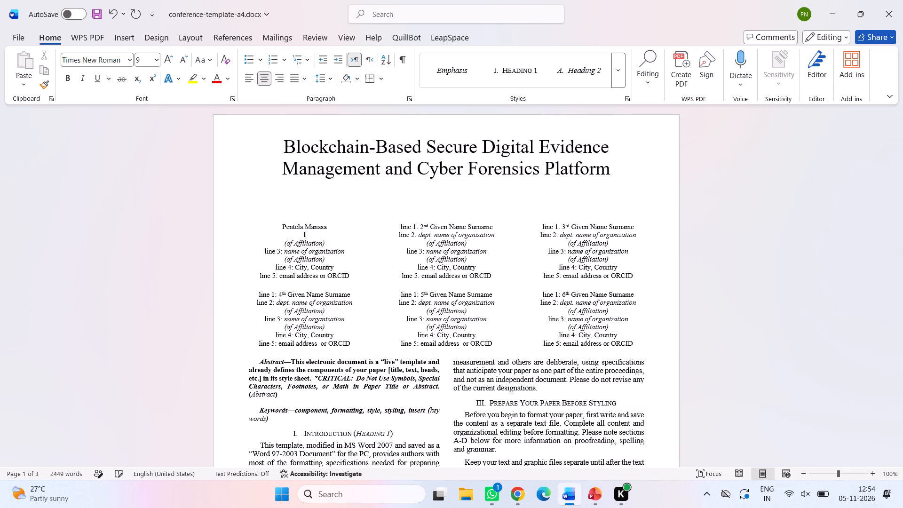
key("BackSpace")
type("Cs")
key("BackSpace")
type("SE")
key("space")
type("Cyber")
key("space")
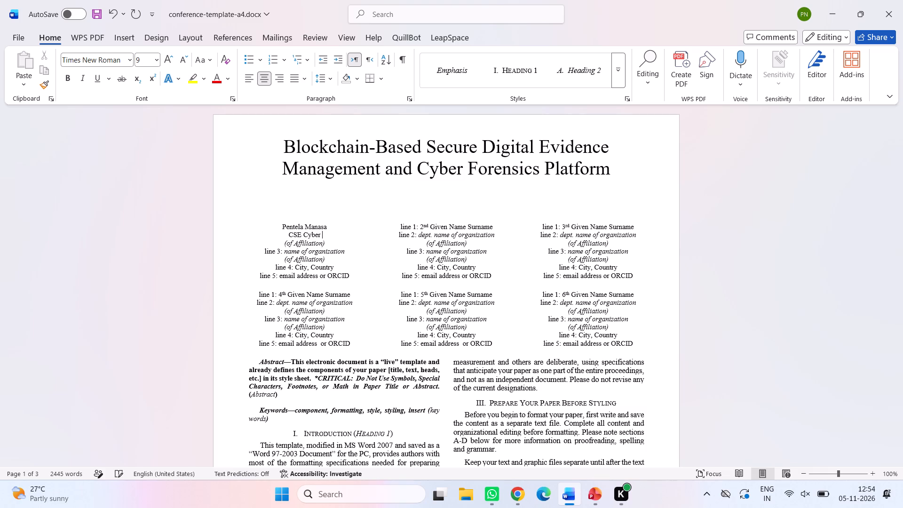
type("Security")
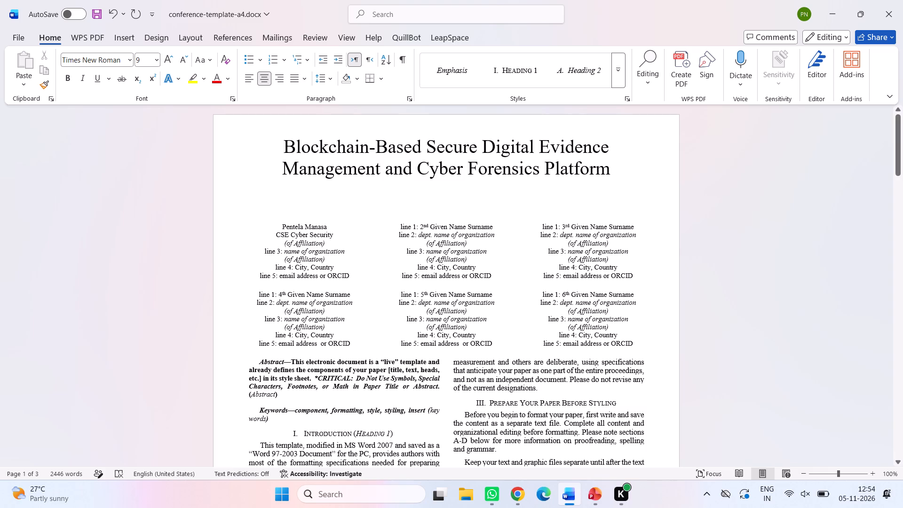
Delete the "(of Affiliation)" text beneath the first author's department and remove the empty line it occupied.
left_click(328, 245)
key("BackSpace")
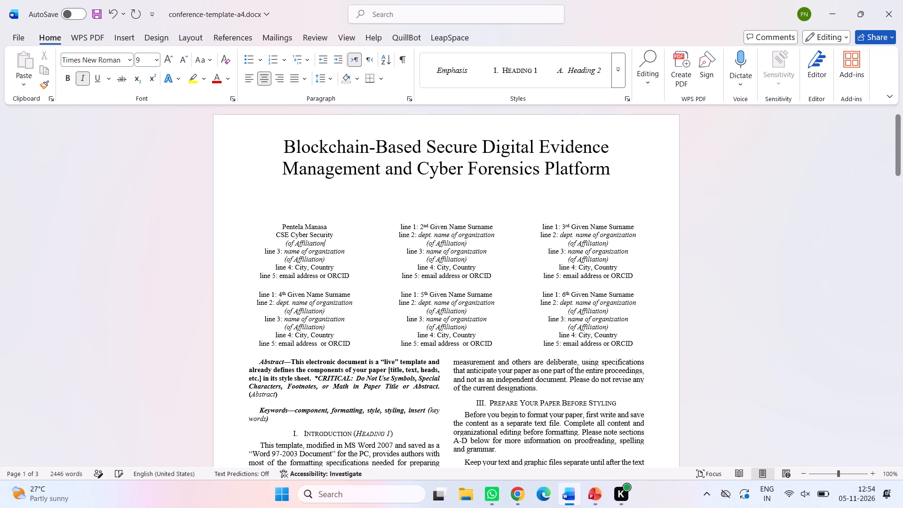
key("BackSpace")
key("BackSpace")
key("BackSpace")
key("BackSpace")
key("BackSpace")
key("BackSpace")
key("BackSpace")
key("BackSpace")
key("BackSpace")
key("BackSpace")
key("BackSpace")
key("BackSpace")
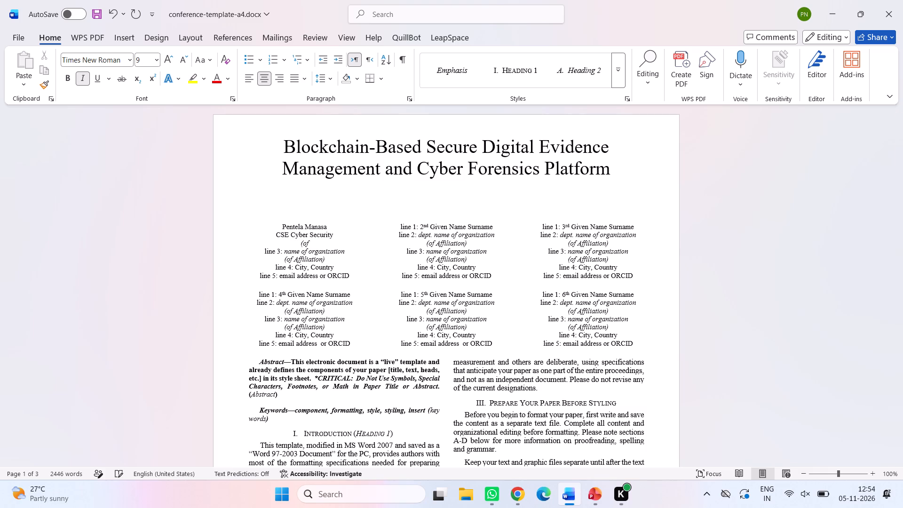
key("BackSpace")
key("BackSpace")
key("BackSpace")
left_click(264, 250)
key("BackSpace")
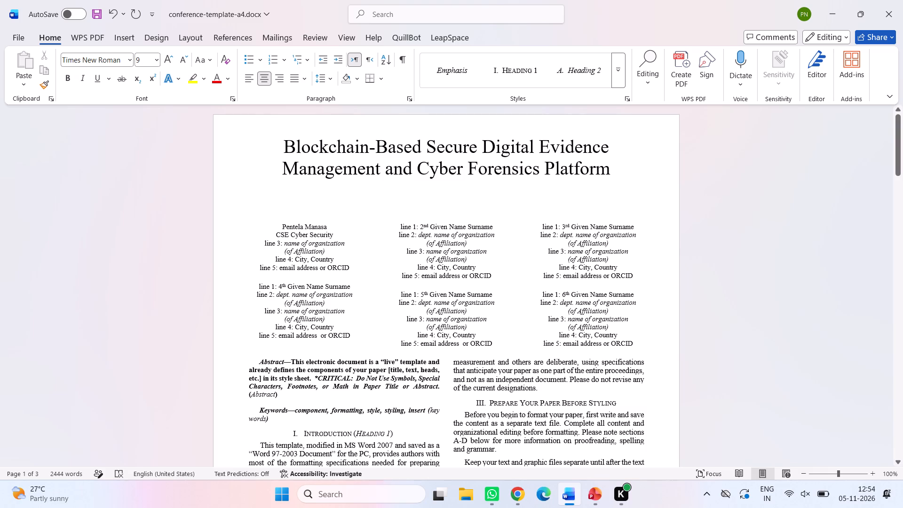
Replace the first author's organization placeholder, including its "line 3:" label and "(of Affiliation)" text, with "Alliance University".
left_click(329, 250)
key("BackSpace")
key("BackSpace")
key("BackSpace")
key("BackSpace")
key("BackSpace")
key("BackSpace")
key("BackSpace")
key("BackSpace")
key("BackSpace")
key("BackSpace")
key("BackSpace")
key("BackSpace")
key("BackSpace")
key("BackSpace")
key("BackSpace")
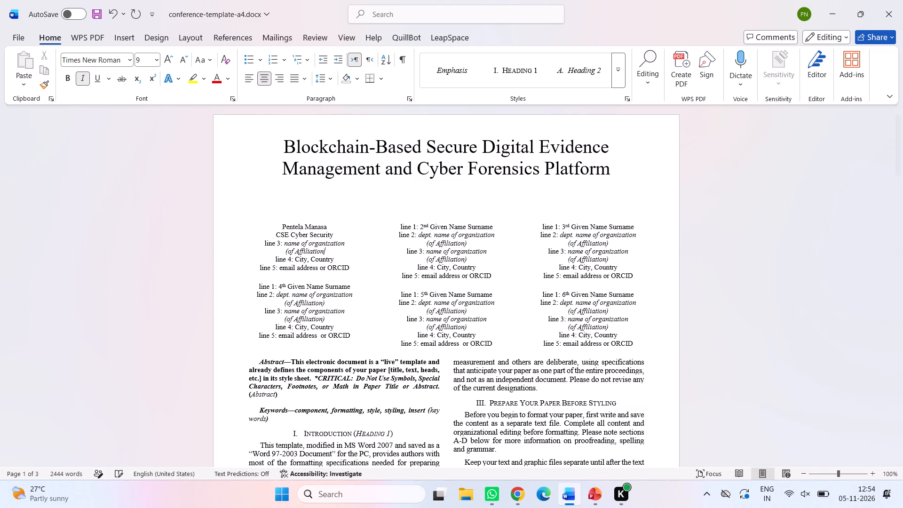
key("BackSpace")
key("BackSpace")
key("BackSpace")
key("BackSpace")
key("BackSpace")
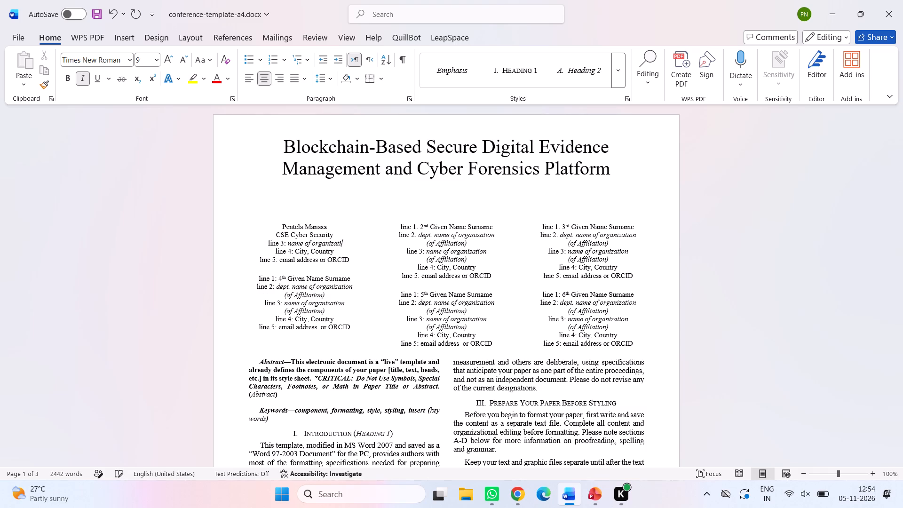
key("BackSpace")
key("BackSpace")
key("BackSpace")
key("BackSpace")
key("BackSpace")
key("BackSpace")
key("BackSpace")
key("BackSpace")
key("BackSpace")
key("BackSpace")
key("BackSpace")
key("BackSpace")
key("BackSpace")
key("BackSpace")
key("BackSpace")
key("BackSpace")
key("BackSpace")
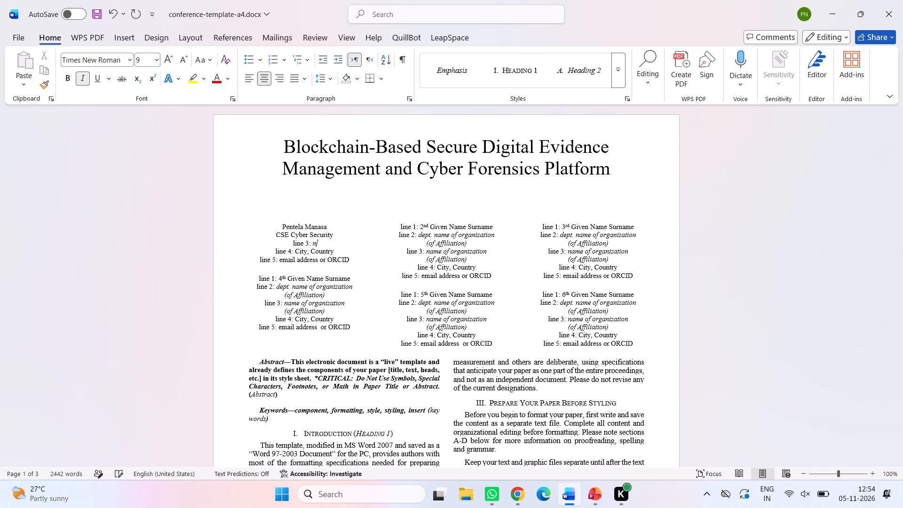
key("BackSpace")
key("BackSpace")
key("BackSpace")
key("BackSpace")
key("BackSpace")
key("BackSpace")
key("BackSpace")
key("BackSpace")
key("BackSpace")
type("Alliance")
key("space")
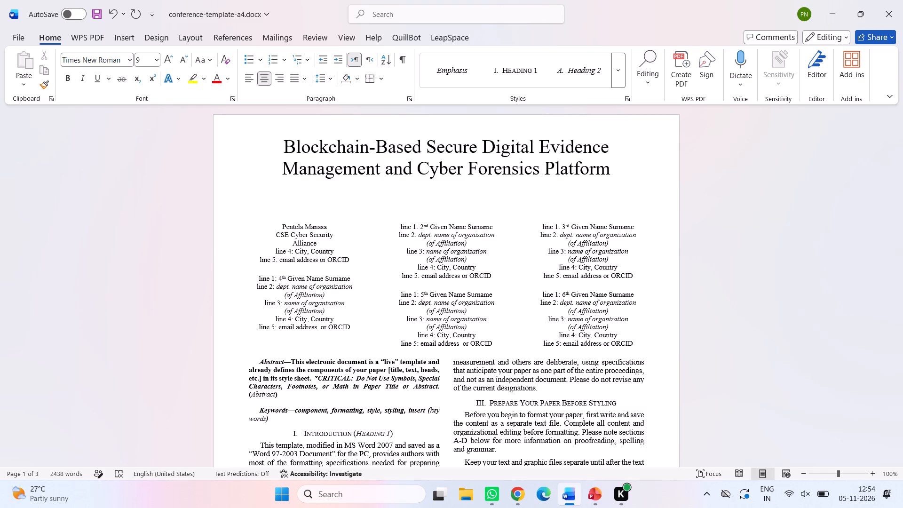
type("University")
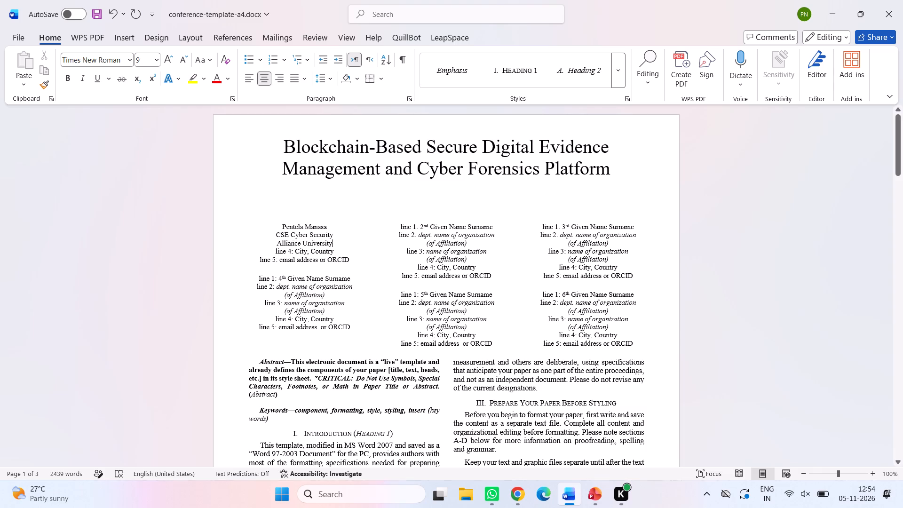
Replace the first author's "line 4: City, Country" placeholder with "Bengaluru".
left_click(341, 248)
key("BackSpace")
key("BackSpace")
key("BackSpace")
key("BackSpace")
key("BackSpace")
key("BackSpace")
key("BackSpace")
key("BackSpace")
key("BackSpace")
key("BackSpace")
key("BackSpace")
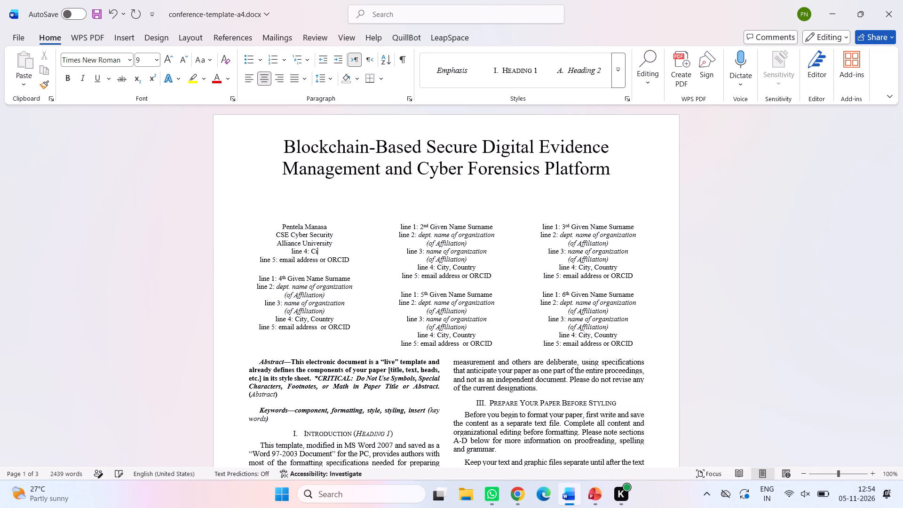
key("BackSpace")
key("BackSpace")
key("BackSpace")
key("BackSpace")
key("BackSpace")
key("BackSpace")
key("BackSpace")
key("BackSpace")
key("BackSpace")
key("BackSpace")
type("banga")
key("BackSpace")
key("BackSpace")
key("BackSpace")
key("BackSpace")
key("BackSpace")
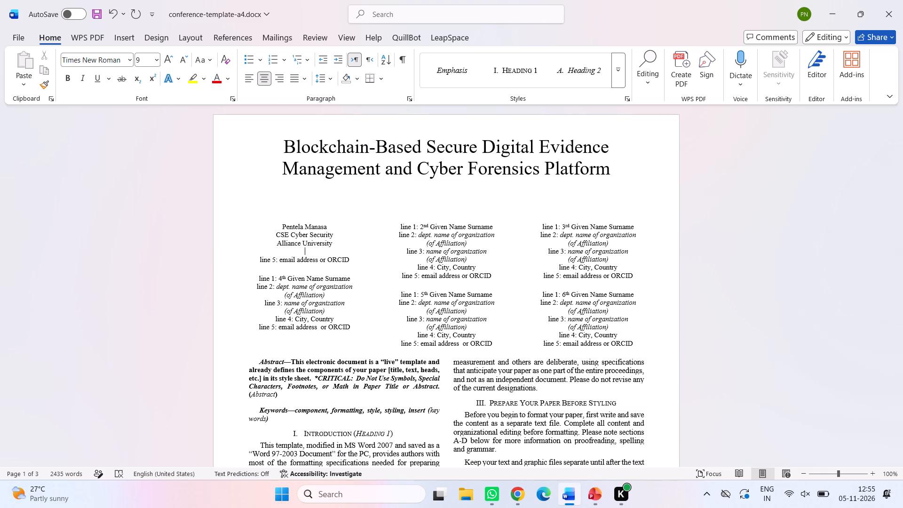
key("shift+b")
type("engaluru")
Clear the whole "line 5: email address or ORCID" placeholder text from the first author block.
left_click(359, 257)
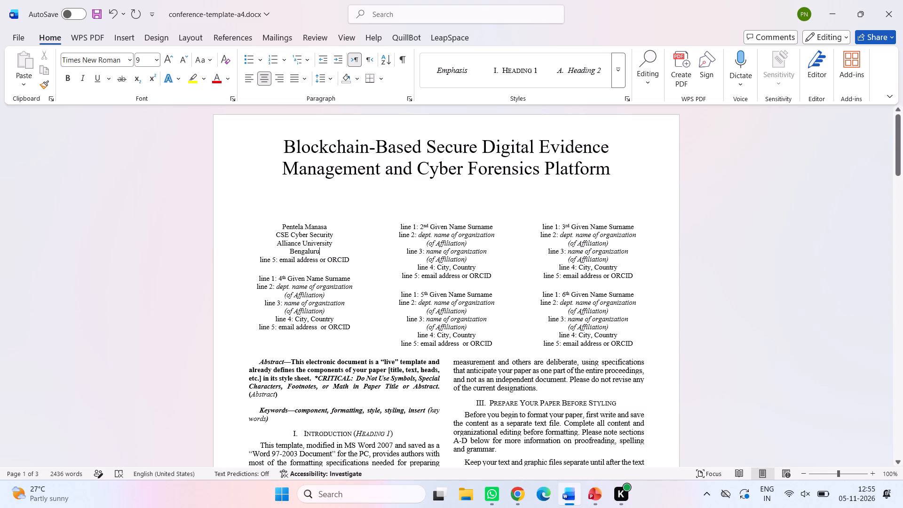
key("BackSpace")
key("BackSpace")
key("BackSpace")
key("BackSpace")
key("BackSpace")
key("BackSpace")
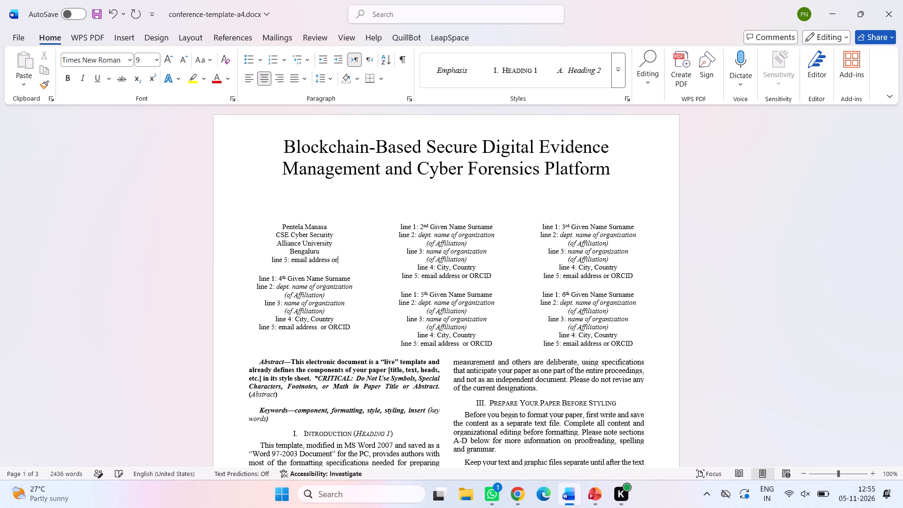
key("BackSpace")
key("BackSpace")
key("BackSpace")
key("BackSpace")
key("BackSpace")
key("BackSpace")
key("BackSpace")
key("BackSpace")
key("BackSpace")
key("BackSpace")
key("BackSpace")
key("BackSpace")
key("BackSpace")
key("BackSpace")
key("BackSpace")
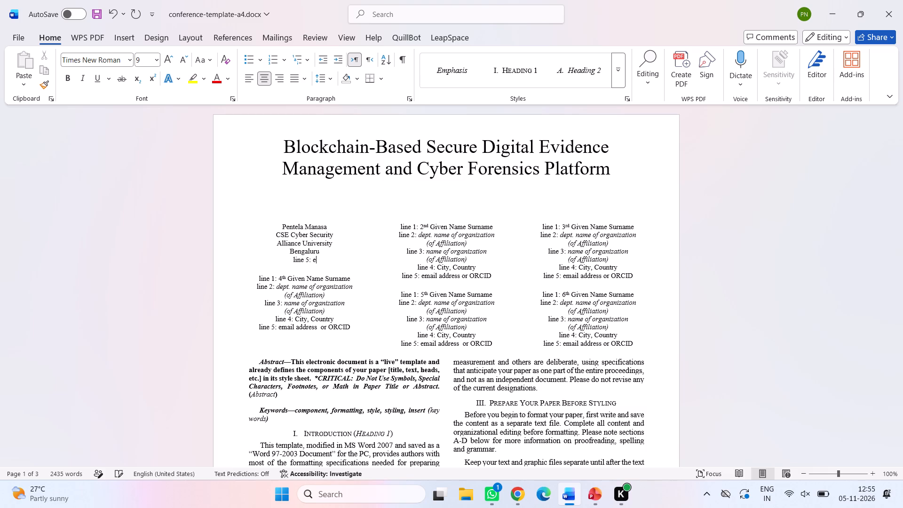
key("BackSpace")
key("BackSpace")
key("BackSpace")
key("BackSpace")
key("BackSpace")
key("BackSpace")
key("BackSpace")
key("BackSpace")
key("BackSpace")
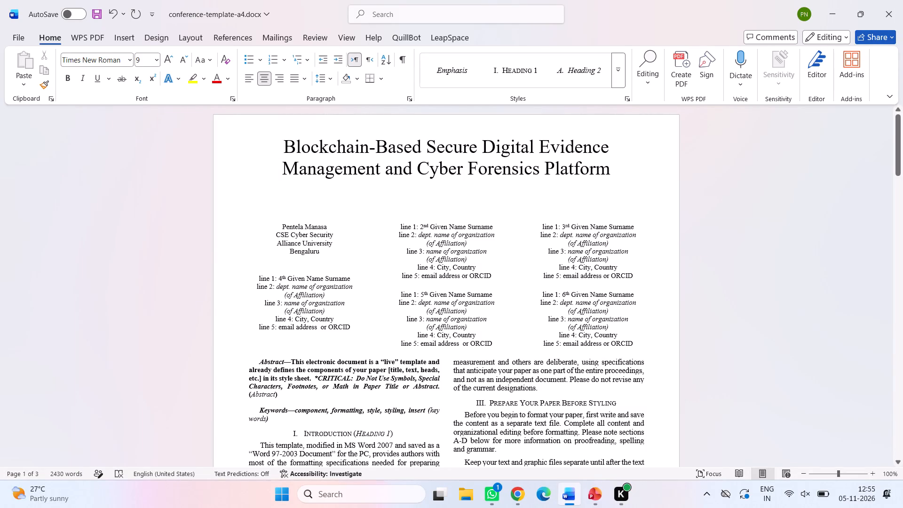
Replace the whole name placeholder on line 1 of the second author block with the second author's full name.
left_click_drag(494, 225, 405, 225)
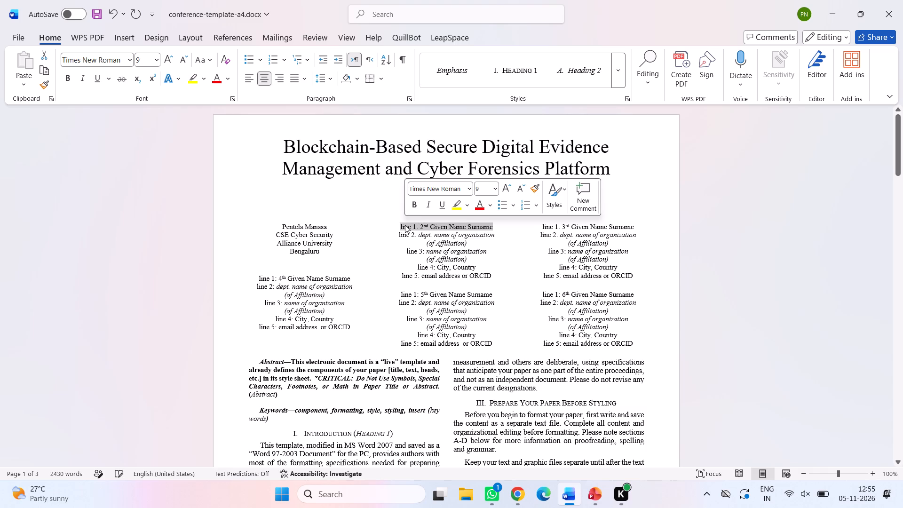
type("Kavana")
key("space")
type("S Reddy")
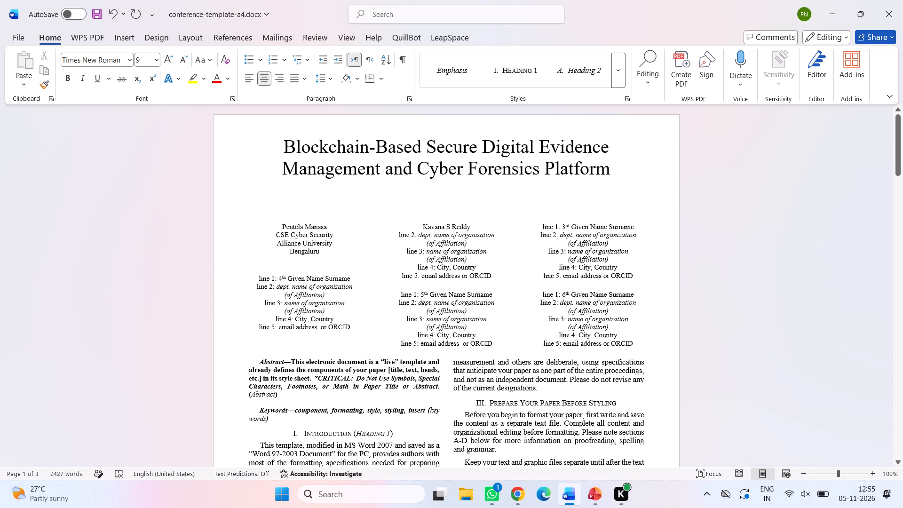
Replace the second author's department placeholder, including its "line 2:" label and "(of Affiliation)" text, with "CSE Cyber Security".
left_click_drag(469, 243, 401, 236)
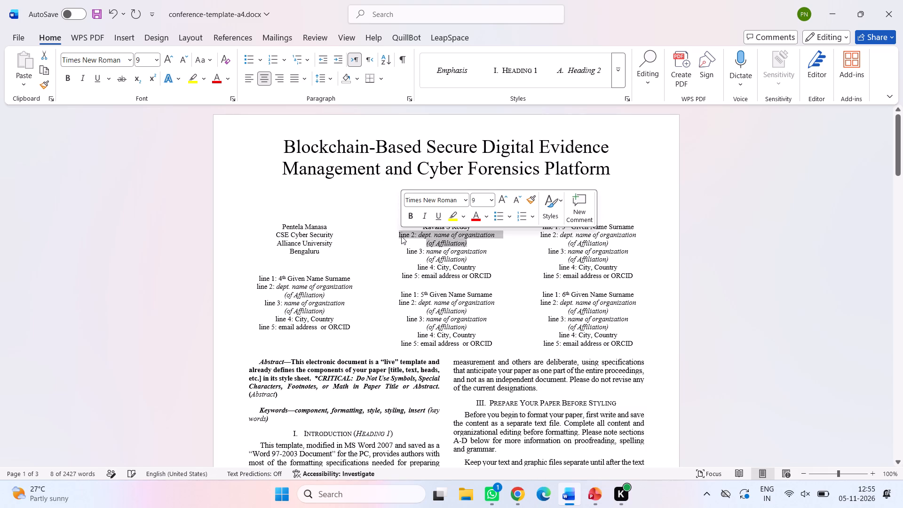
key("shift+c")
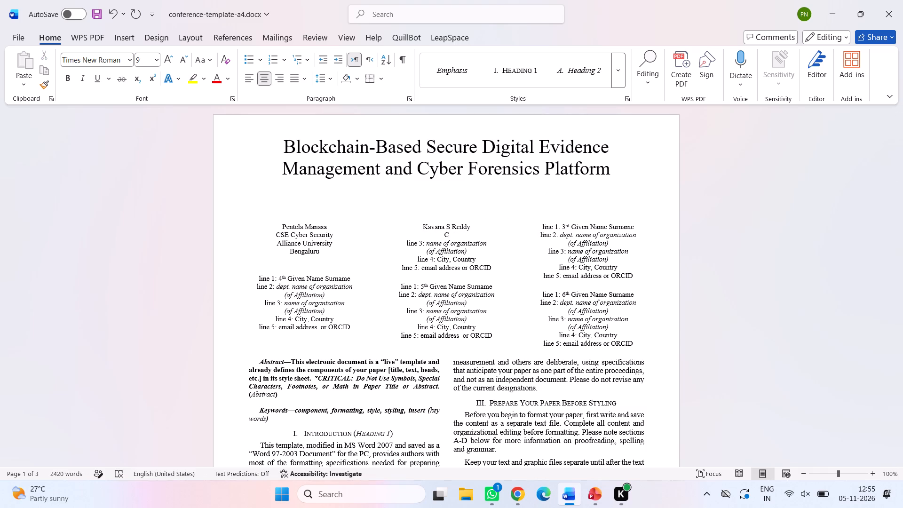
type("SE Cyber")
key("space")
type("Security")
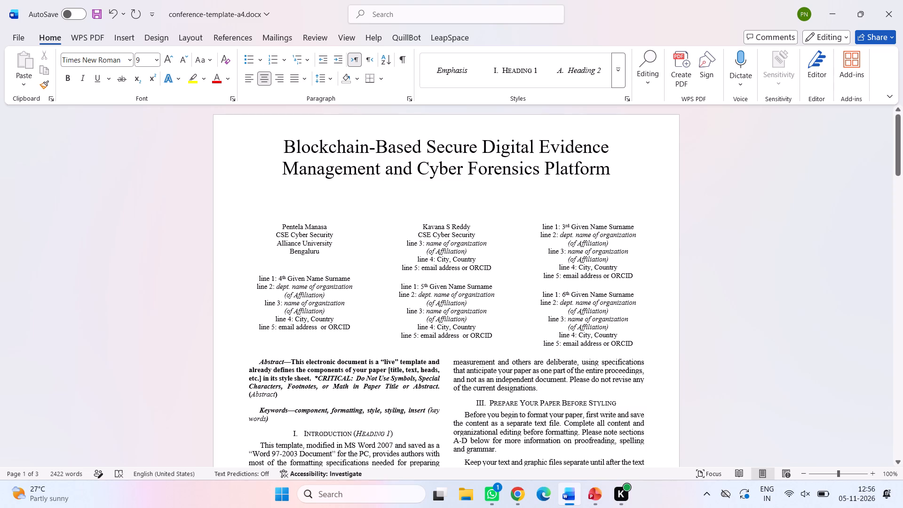
Replace the second author's whole line 3 organization placeholder with "Alliance University" copied from the first author block.
left_click(403, 250)
left_click_drag(405, 244, 451, 250)
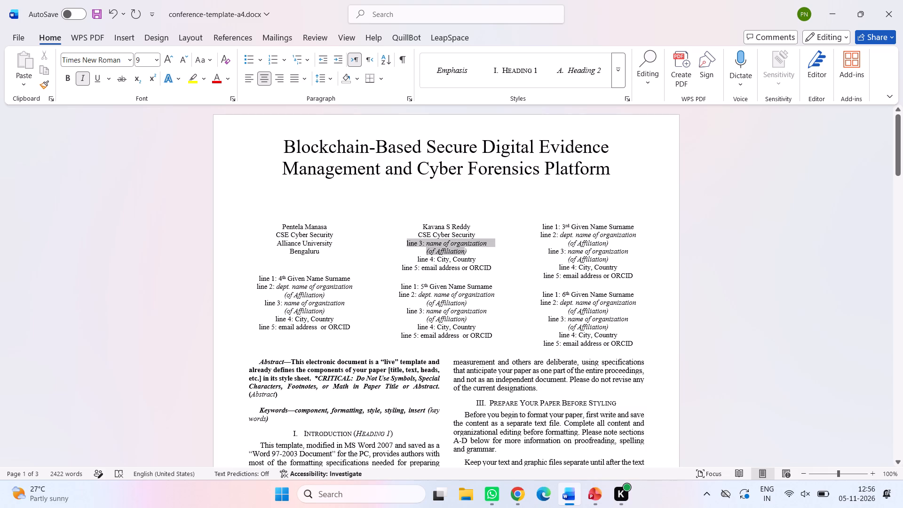
left_click_drag(451, 250, 468, 250)
key("BackSpace")
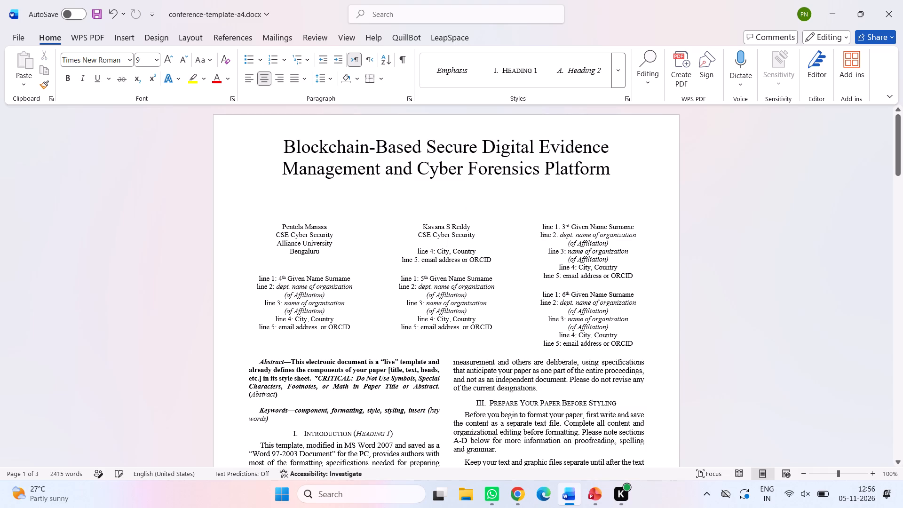
left_click_drag(277, 243, 311, 242)
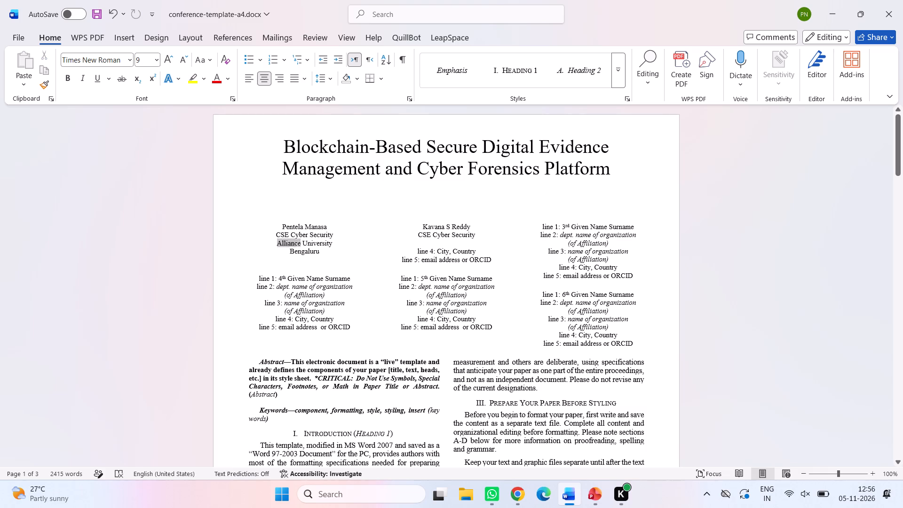
left_click_drag(311, 242, 331, 242)
key("ctrl+c")
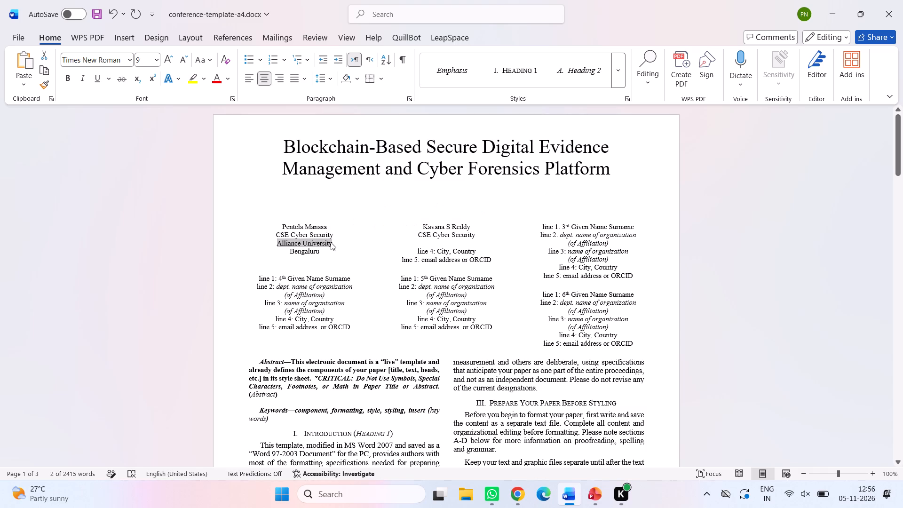
left_click(422, 240)
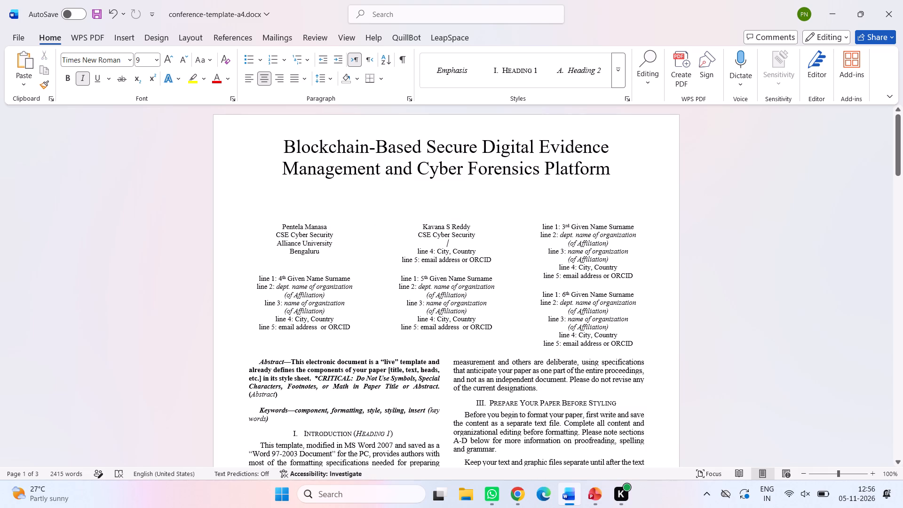
key("ctrl+v")
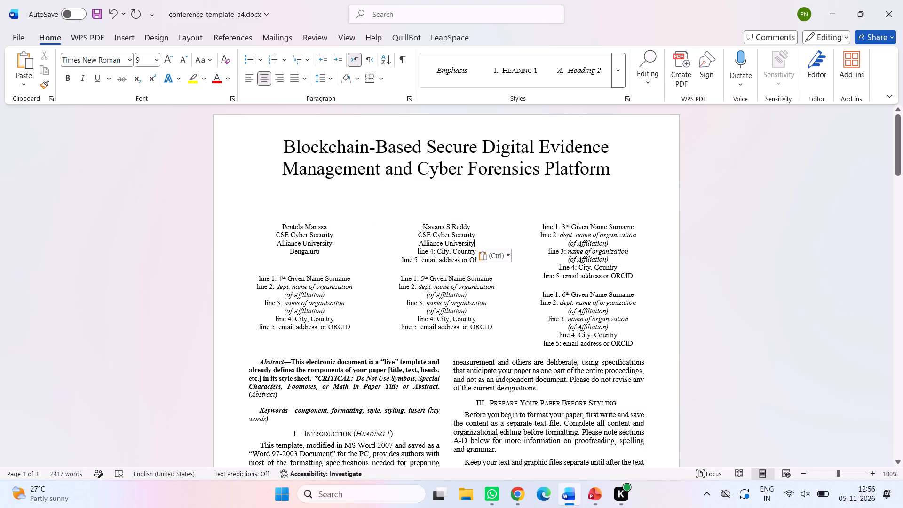
Delete the "line 4: City, Country" placeholder line from the second author block.
left_click_drag(415, 248, 480, 250)
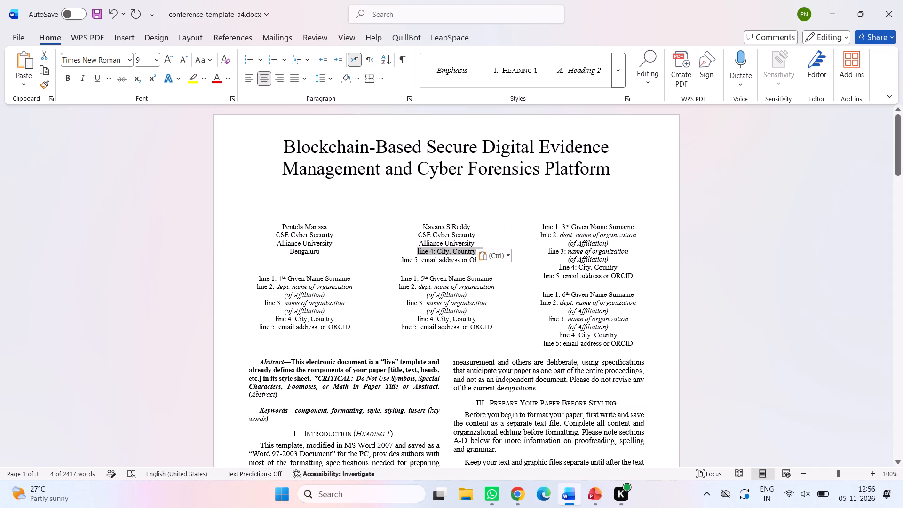
key("BackSpace")
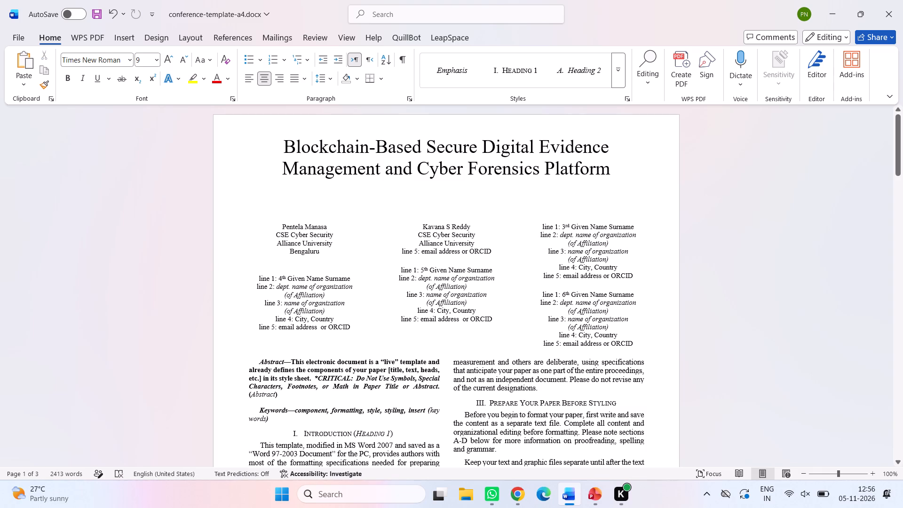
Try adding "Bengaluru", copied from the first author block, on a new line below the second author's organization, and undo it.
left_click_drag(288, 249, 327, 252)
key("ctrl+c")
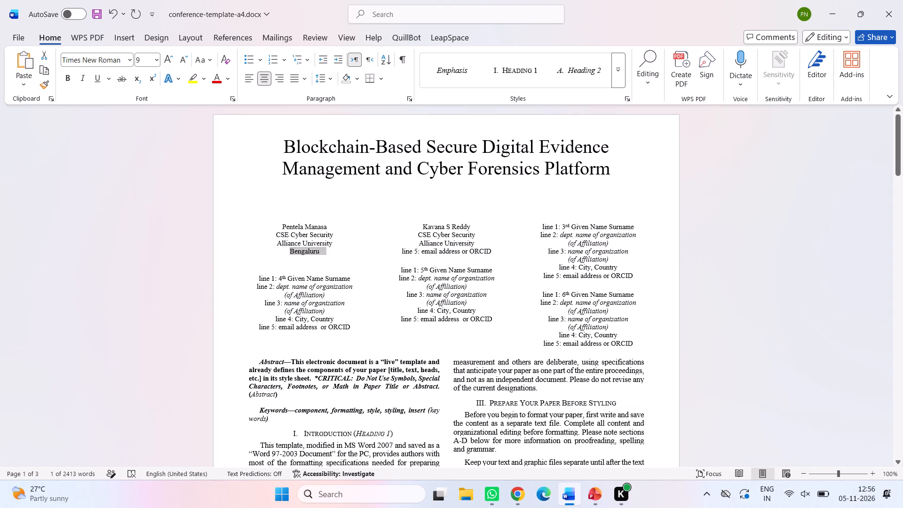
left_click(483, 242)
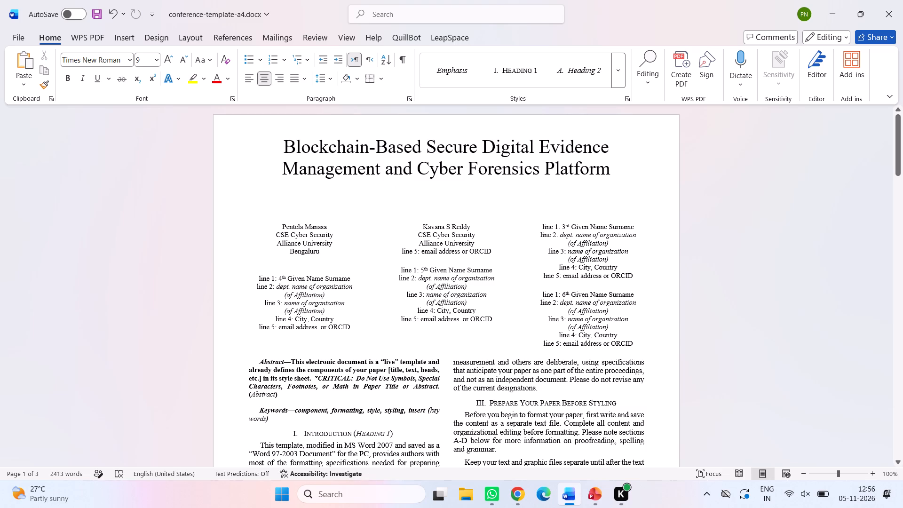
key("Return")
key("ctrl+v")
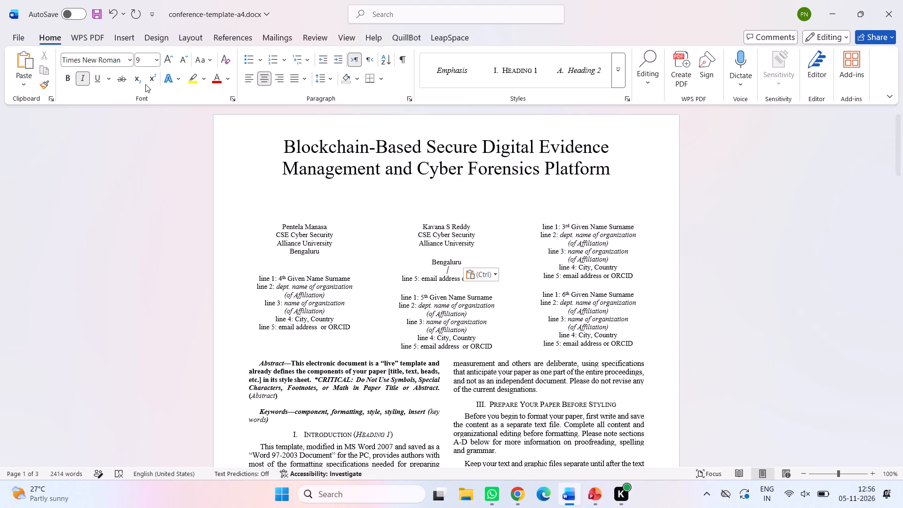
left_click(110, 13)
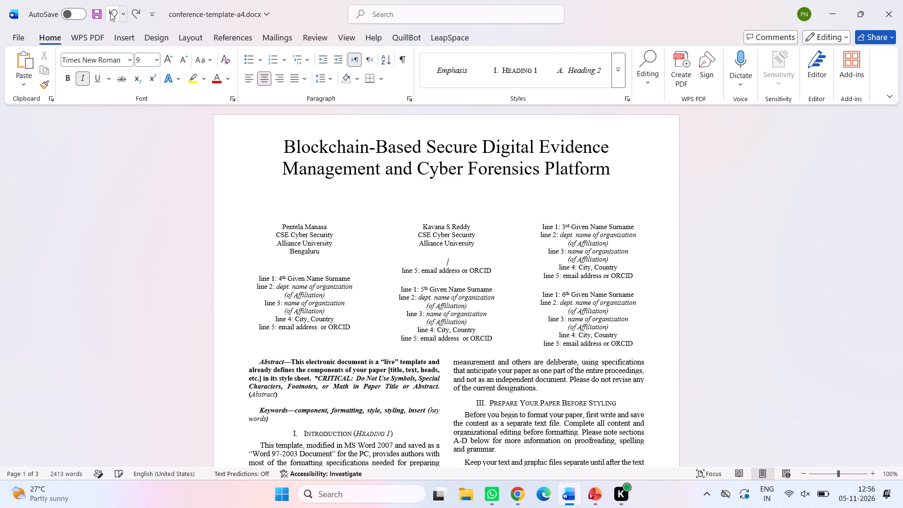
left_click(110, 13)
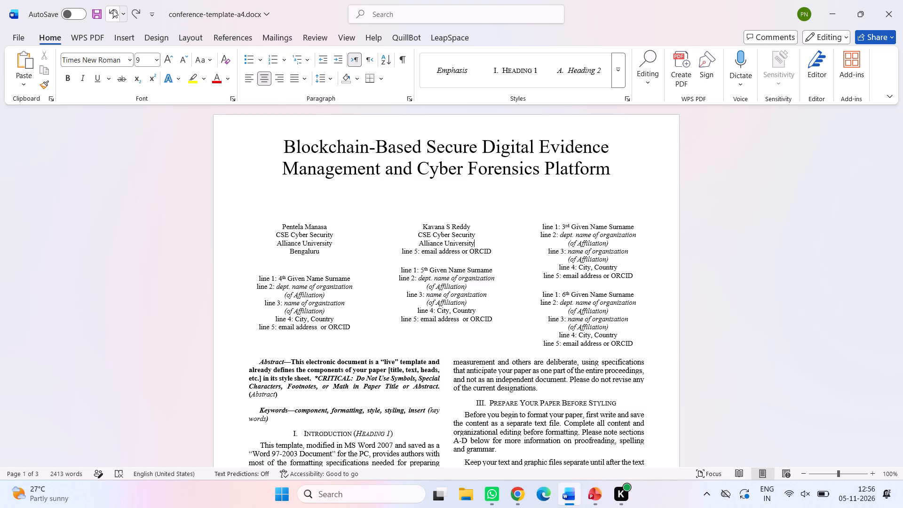
Undo the deletion of the "line 4: City, Country" placeholder in the second author block.
left_click(112, 9)
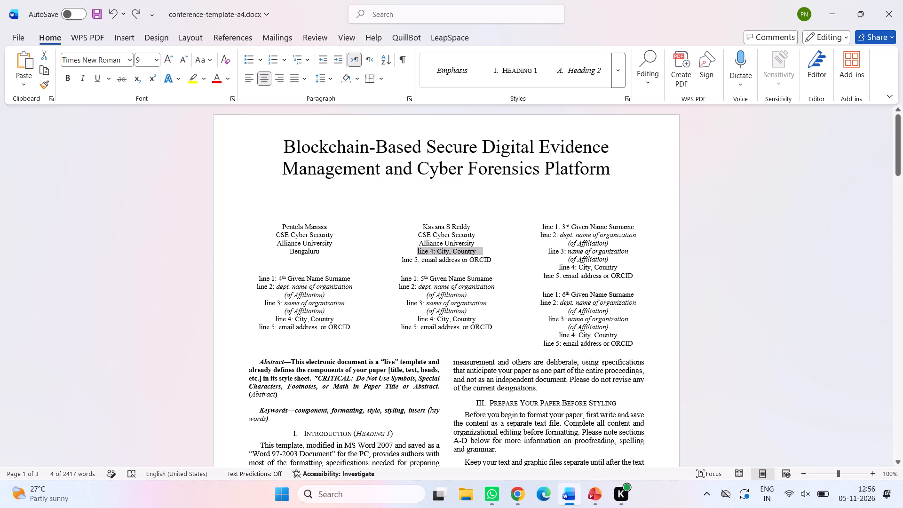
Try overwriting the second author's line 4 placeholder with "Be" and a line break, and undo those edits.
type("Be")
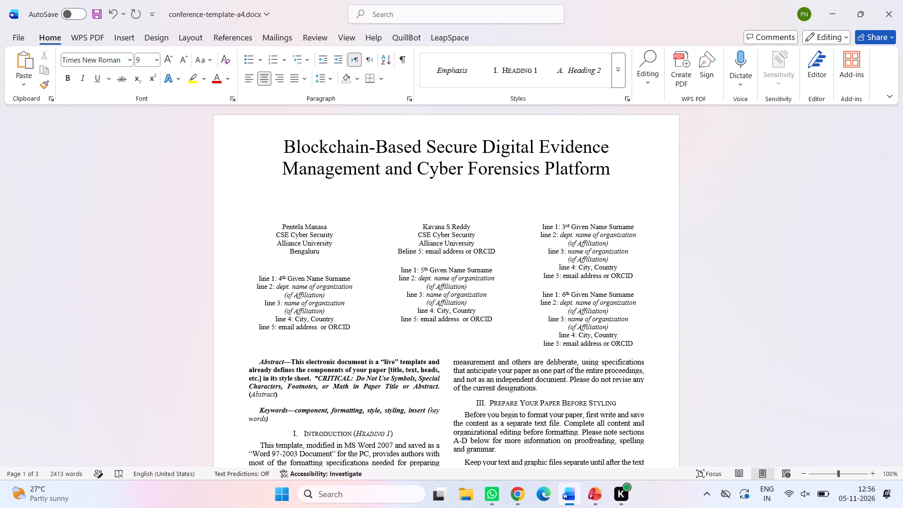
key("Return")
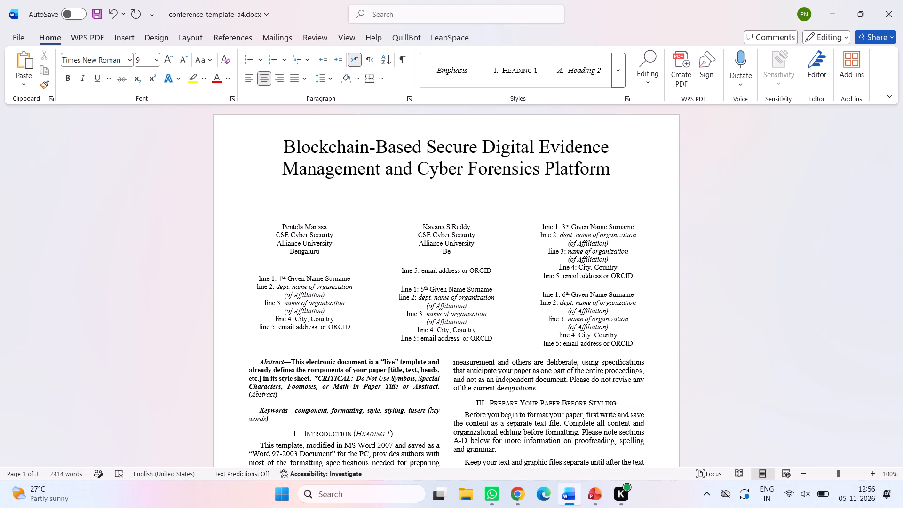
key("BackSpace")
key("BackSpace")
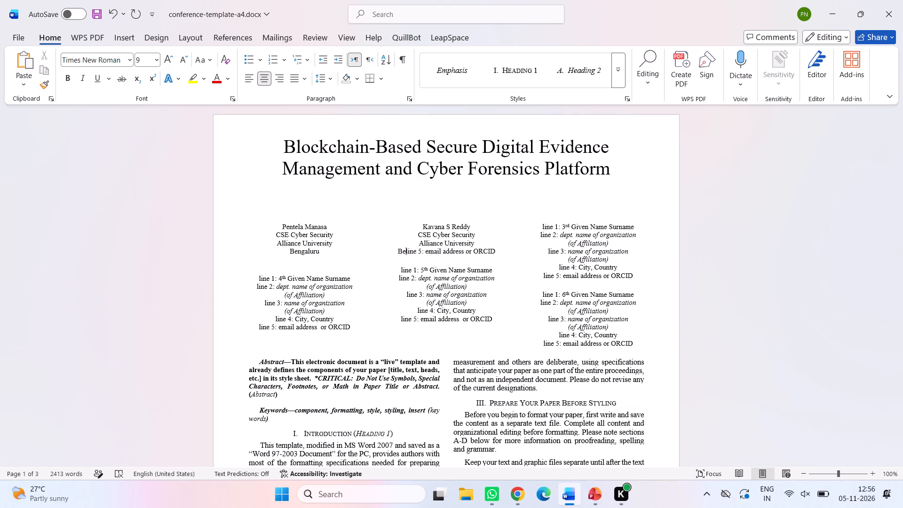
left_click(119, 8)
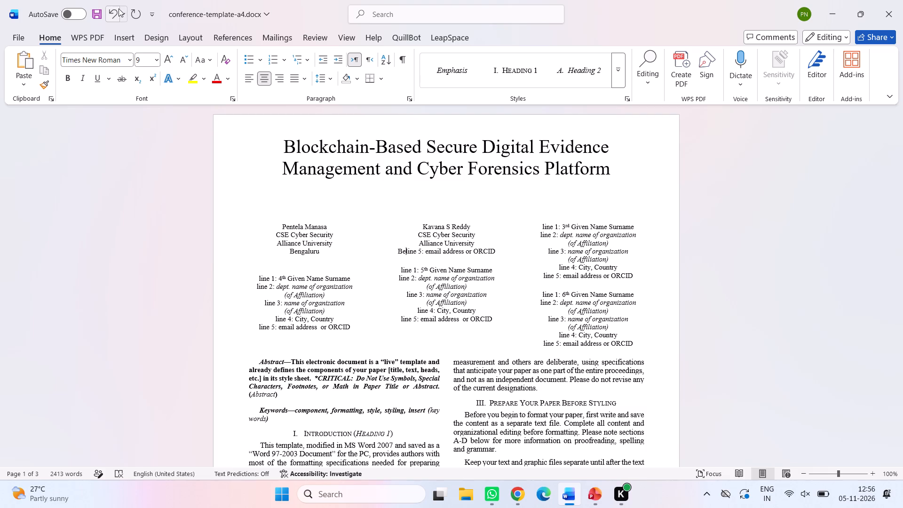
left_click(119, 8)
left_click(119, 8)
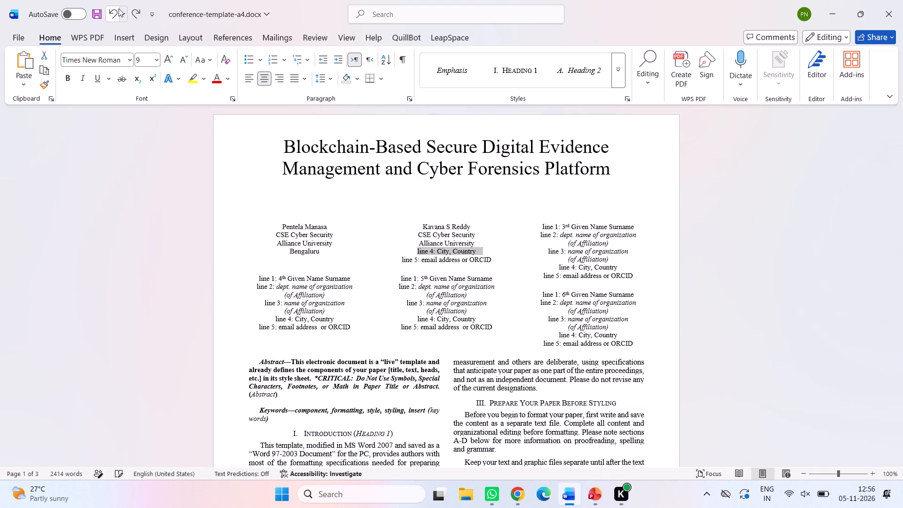
Undo the pasted organization in the second author block and enter "Alliance University" on that line instead.
left_click(119, 8)
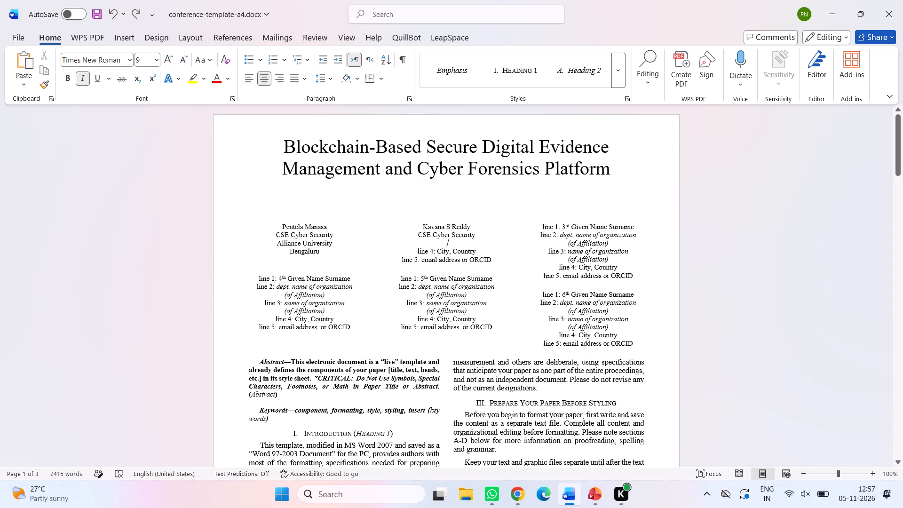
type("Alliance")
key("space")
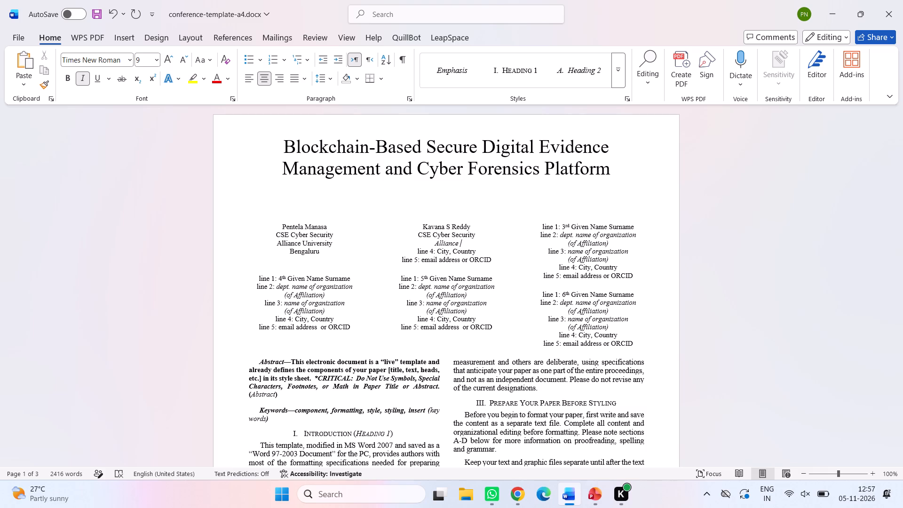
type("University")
Replace the second author's whole "line 4: City, Country" placeholder with "Bengaluru", keeping it on its own line.
left_click(476, 249)
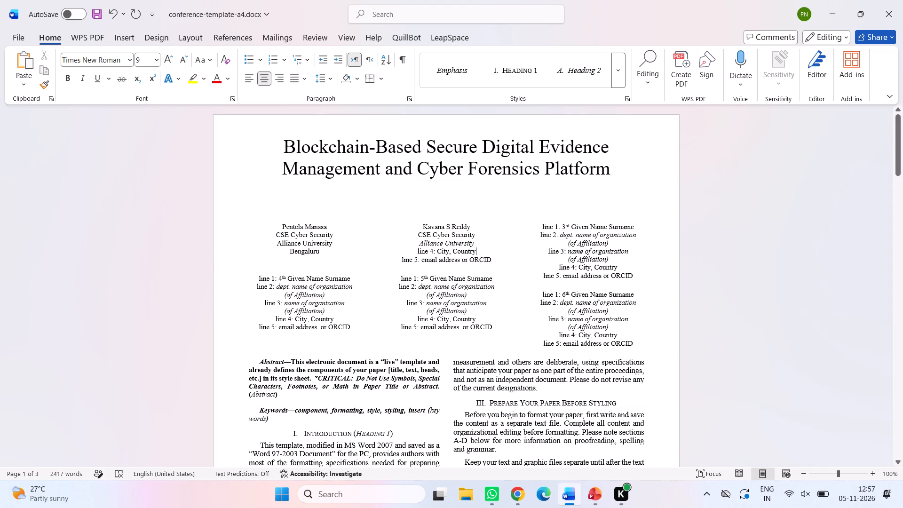
key("BackSpace")
key("BackSpace")
key("BackSpace")
key("BackSpace")
key("BackSpace")
key("BackSpace")
key("BackSpace")
key("BackSpace")
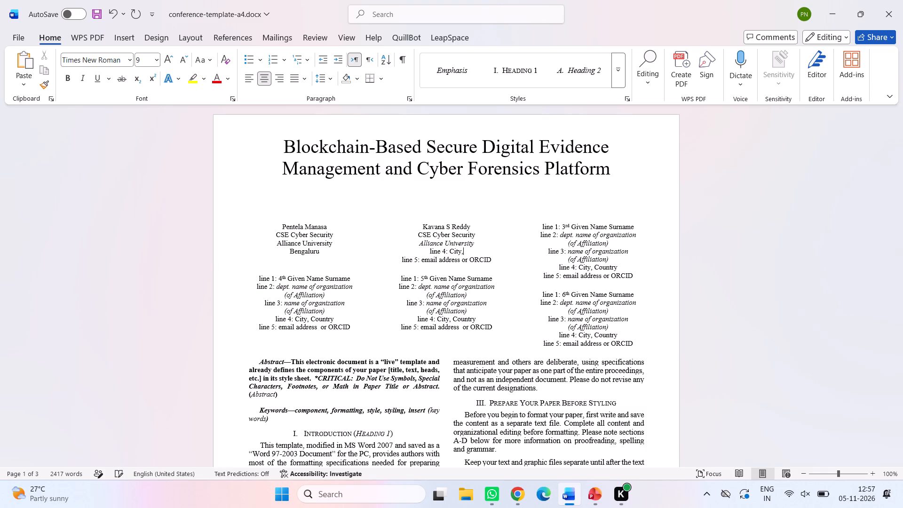
key("BackSpace")
key("BackSpace")
key("BackSpace")
key("BackSpace")
key("BackSpace")
key("BackSpace")
key("BackSpace")
key("BackSpace")
key("BackSpace")
key("BackSpace")
key("BackSpace")
key("BackSpace")
key("BackSpace")
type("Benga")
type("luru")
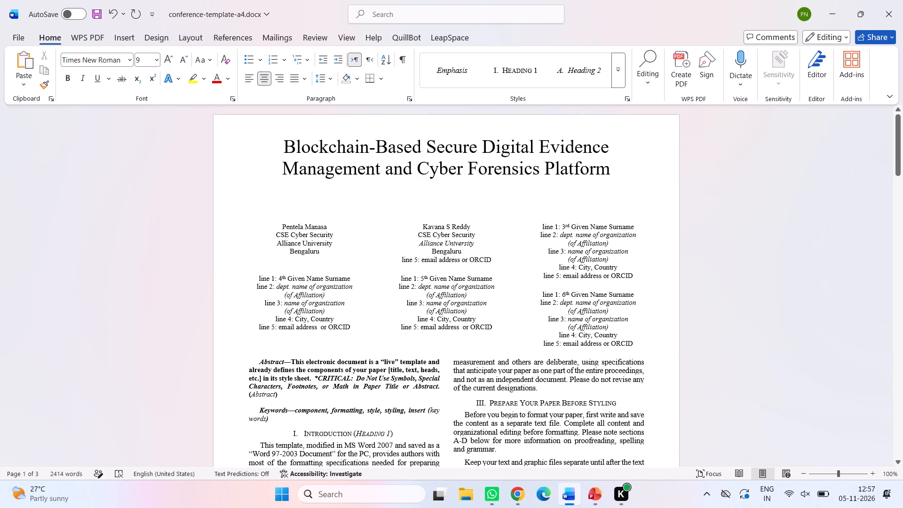
Replace the whole line 1 name placeholder in the fourth author block with that author's full name.
left_click(636, 226)
left_click_drag(352, 273, 329, 279)
left_click_drag(329, 279, 262, 279)
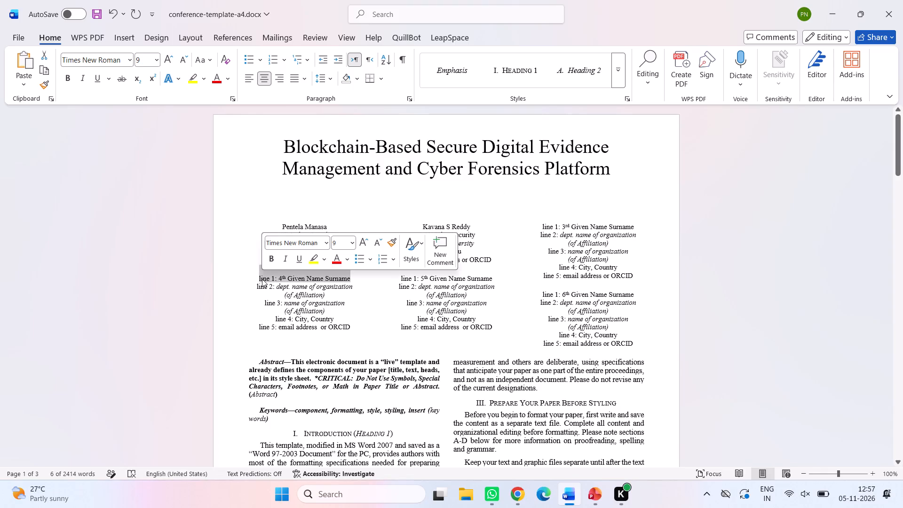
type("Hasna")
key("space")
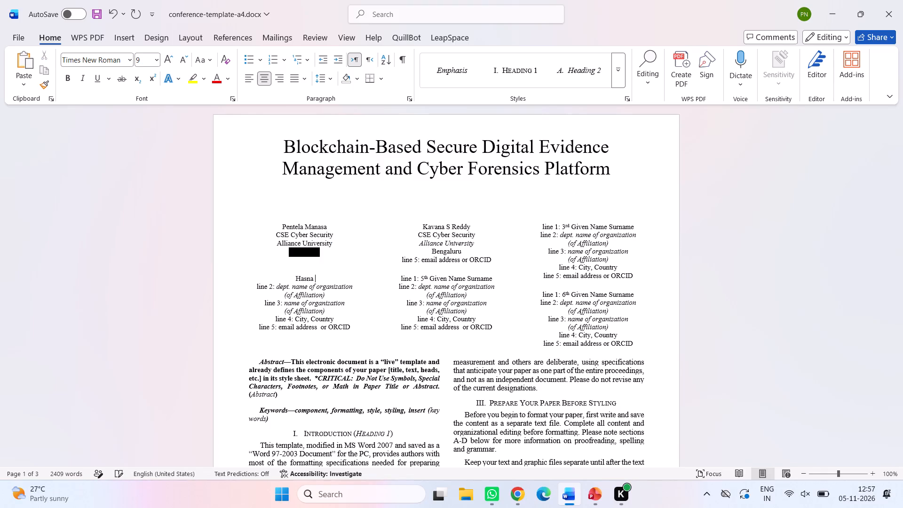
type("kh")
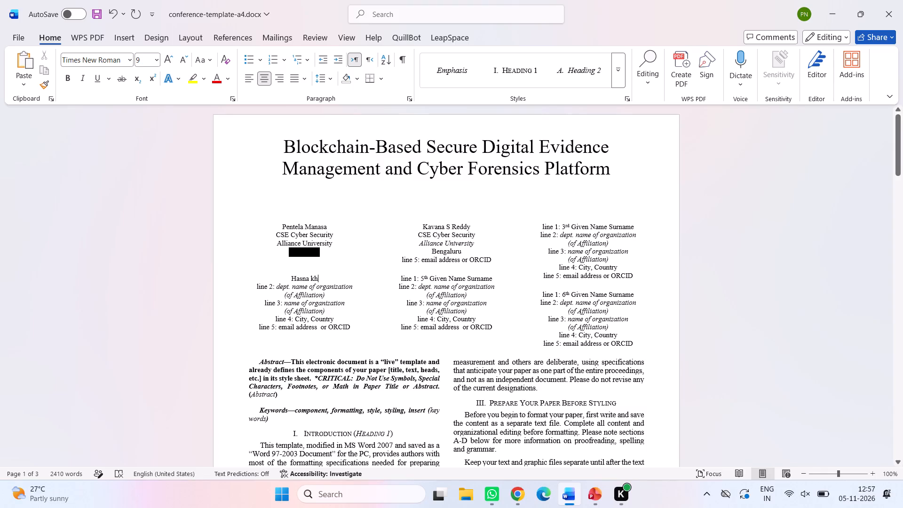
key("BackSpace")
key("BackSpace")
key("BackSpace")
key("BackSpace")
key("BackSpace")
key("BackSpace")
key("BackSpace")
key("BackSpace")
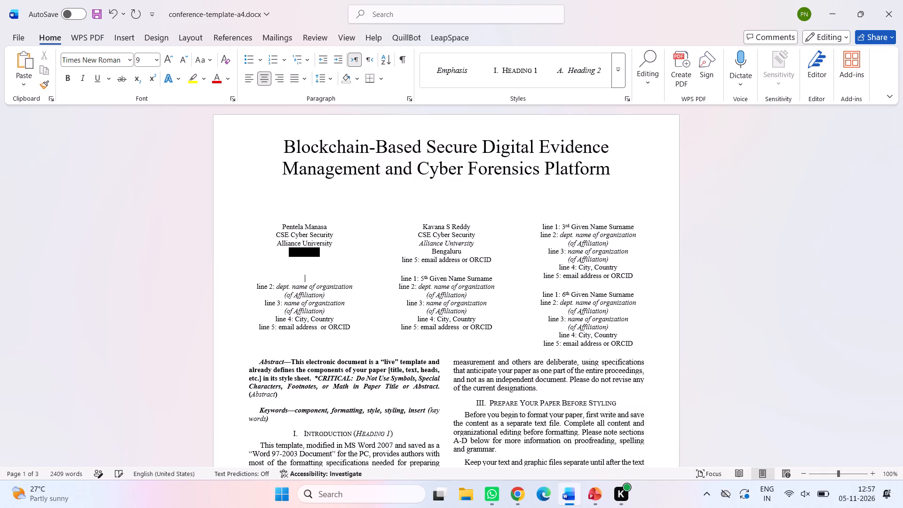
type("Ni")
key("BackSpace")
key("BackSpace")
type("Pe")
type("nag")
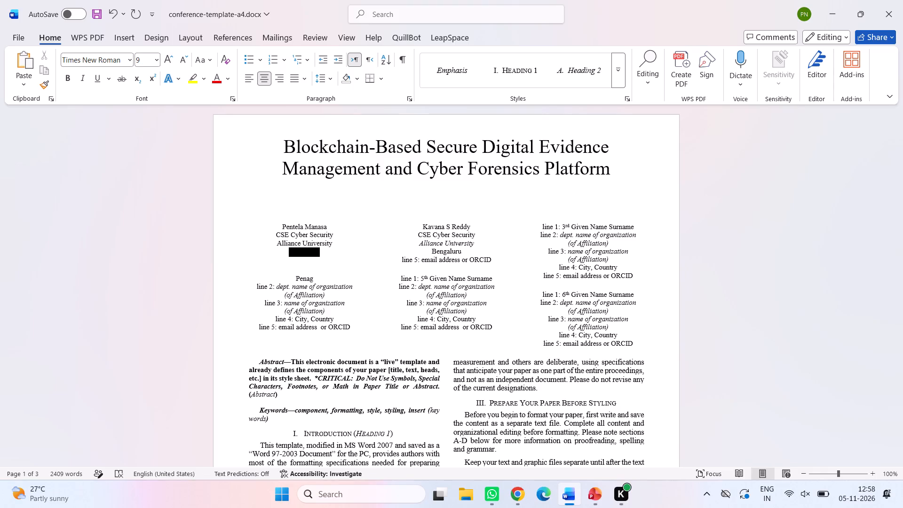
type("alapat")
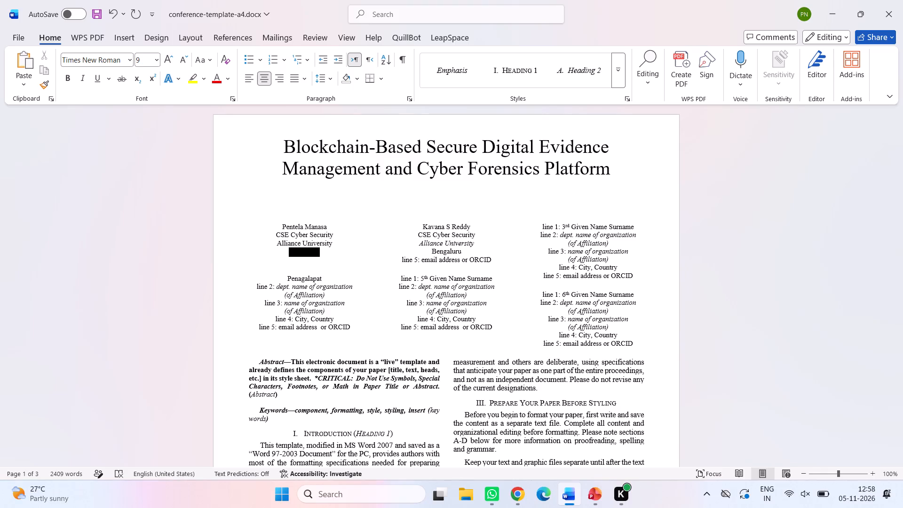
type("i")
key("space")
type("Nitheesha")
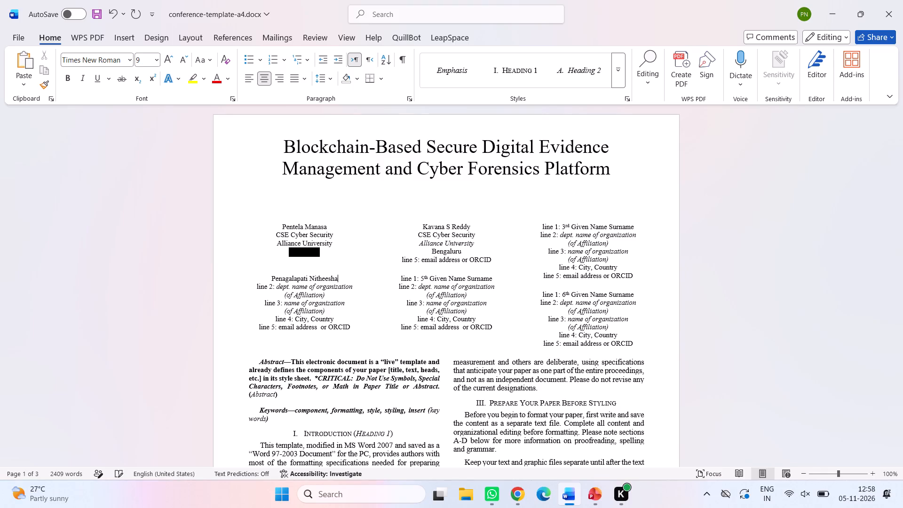
Delete all the placeholder text of lines 2 to 5 beneath the name in the fourth author block.
left_click_drag(255, 283, 345, 332)
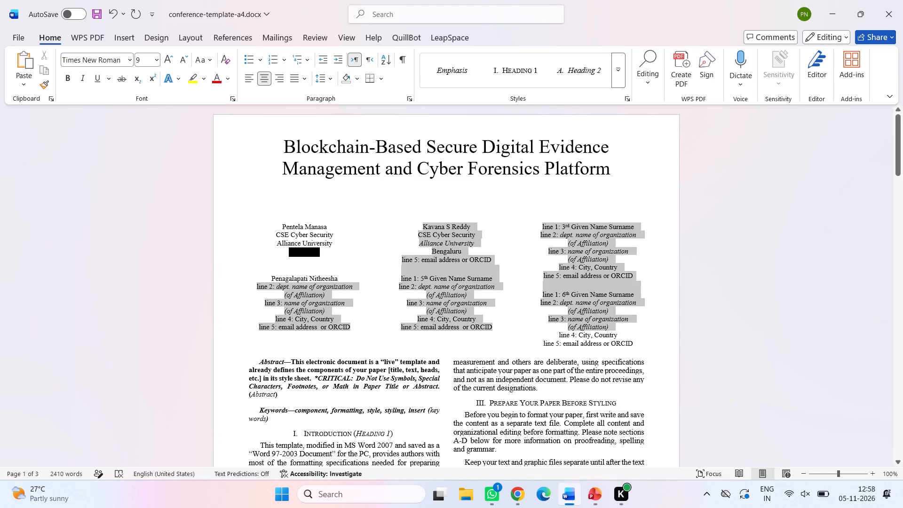
left_click_drag(345, 332, 320, 329)
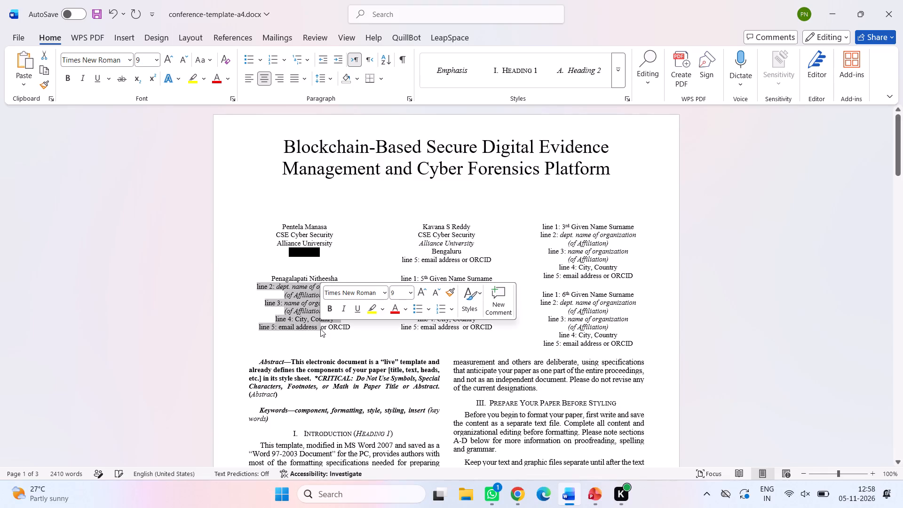
key("BackSpace")
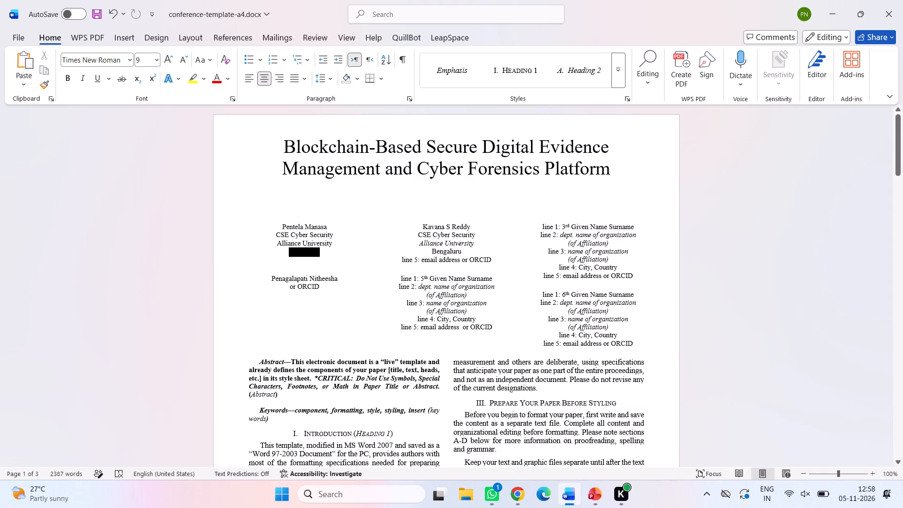
left_click(327, 286)
key("BackSpace")
key("BackSpace")
key("BackSpace")
key("BackSpace")
key("BackSpace")
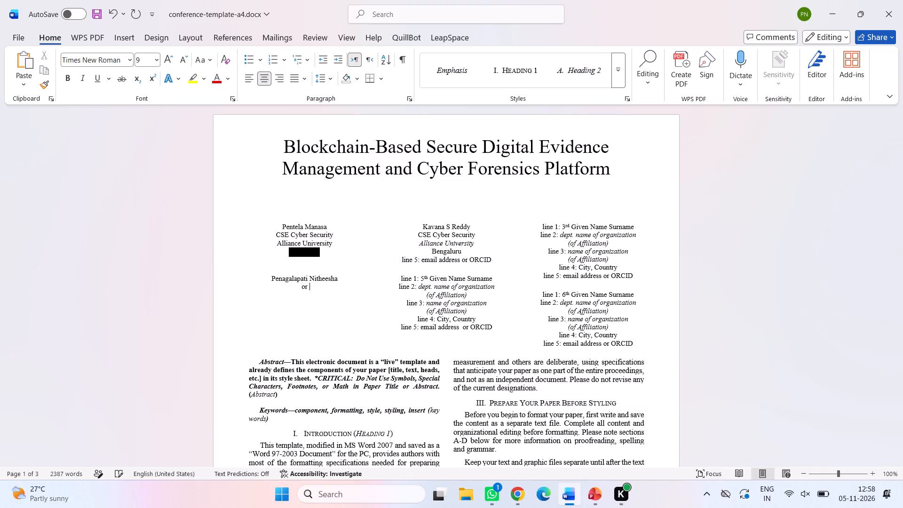
key("BackSpace")
key("BackSpace")
key("BackSpace")
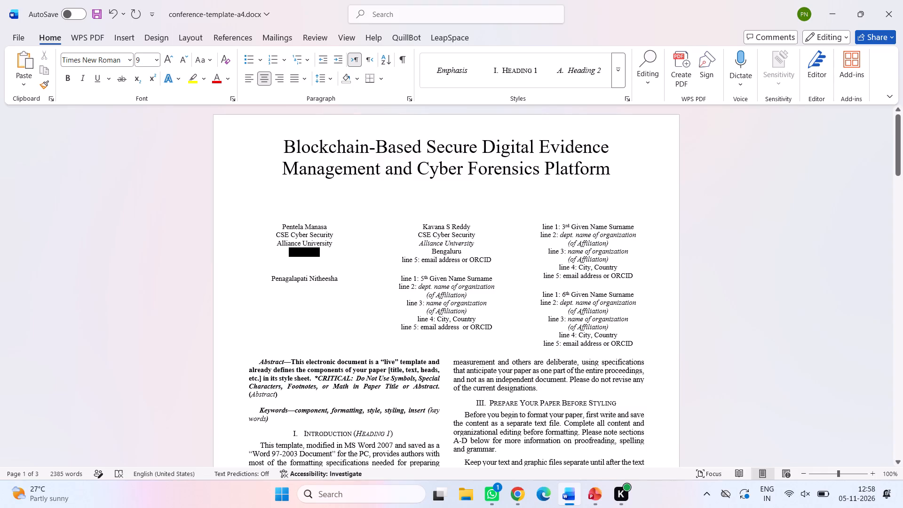
Copy the "CSE Cyber Security", "Alliance University" and "Bengaluru" lines from the first author block.
left_click_drag(275, 235, 296, 254)
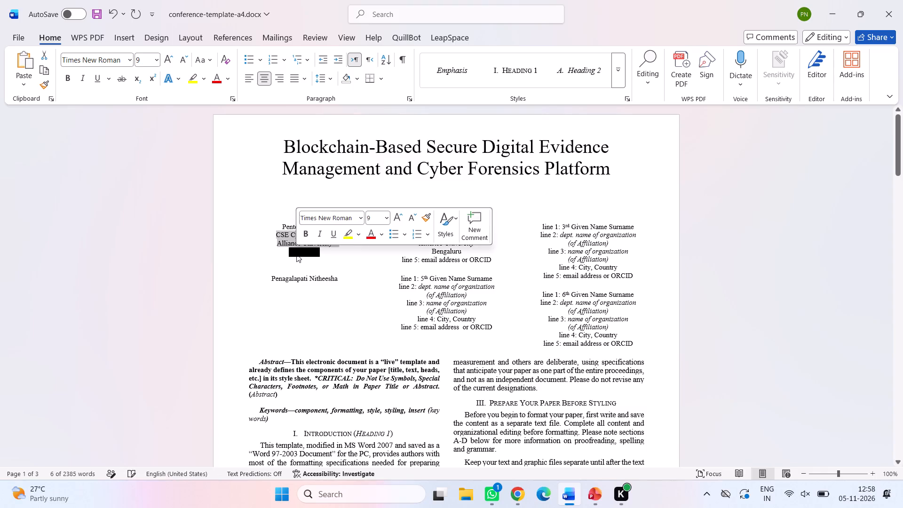
key("ctrl+c")
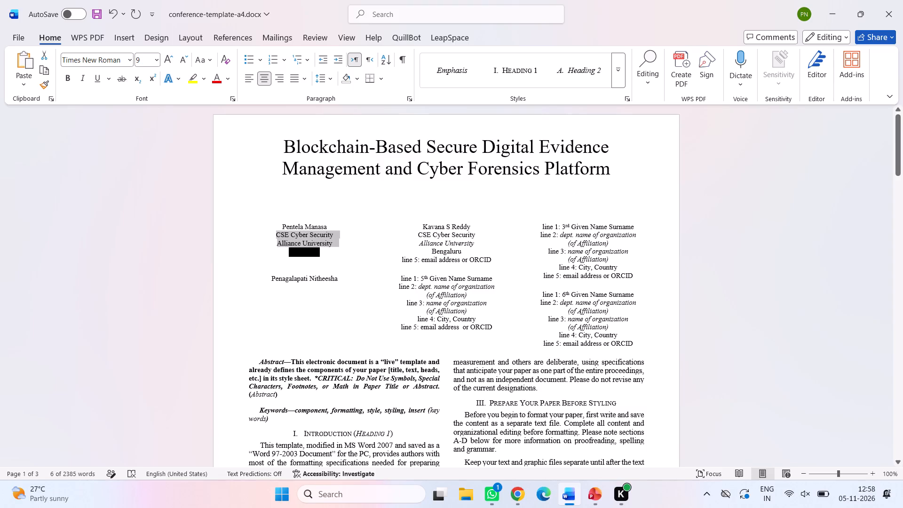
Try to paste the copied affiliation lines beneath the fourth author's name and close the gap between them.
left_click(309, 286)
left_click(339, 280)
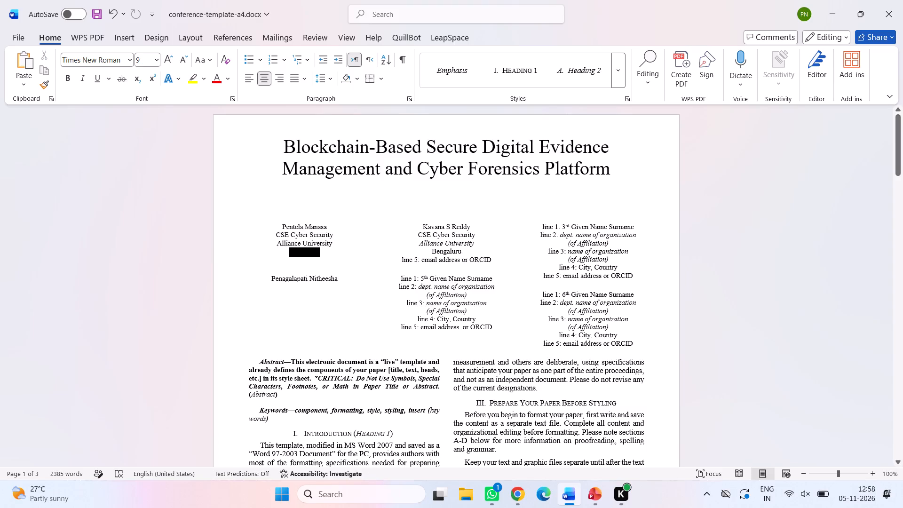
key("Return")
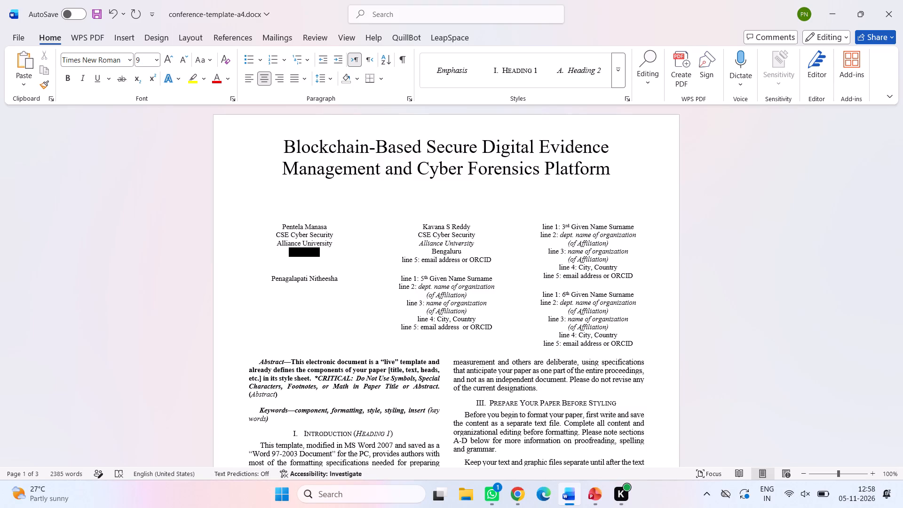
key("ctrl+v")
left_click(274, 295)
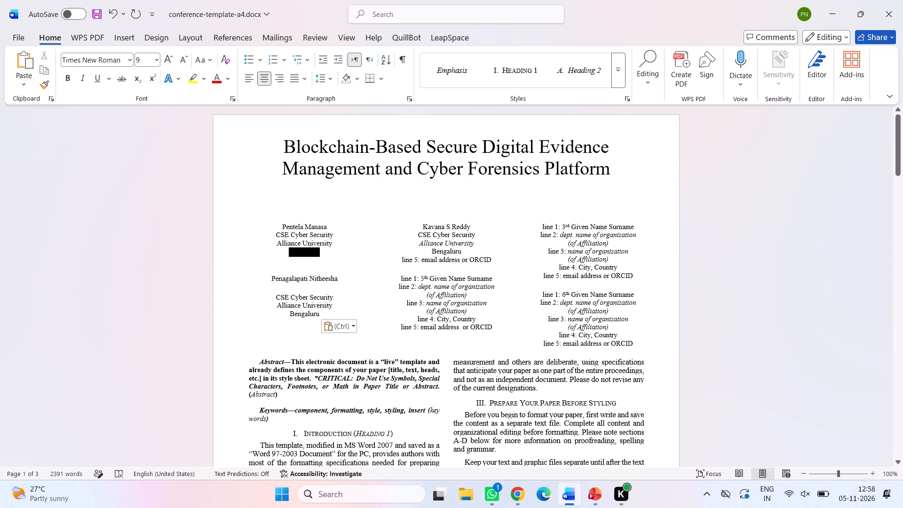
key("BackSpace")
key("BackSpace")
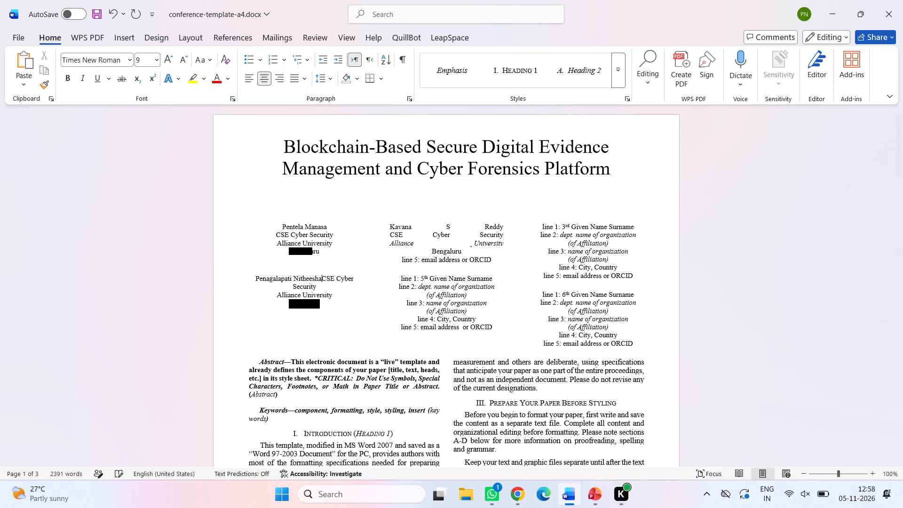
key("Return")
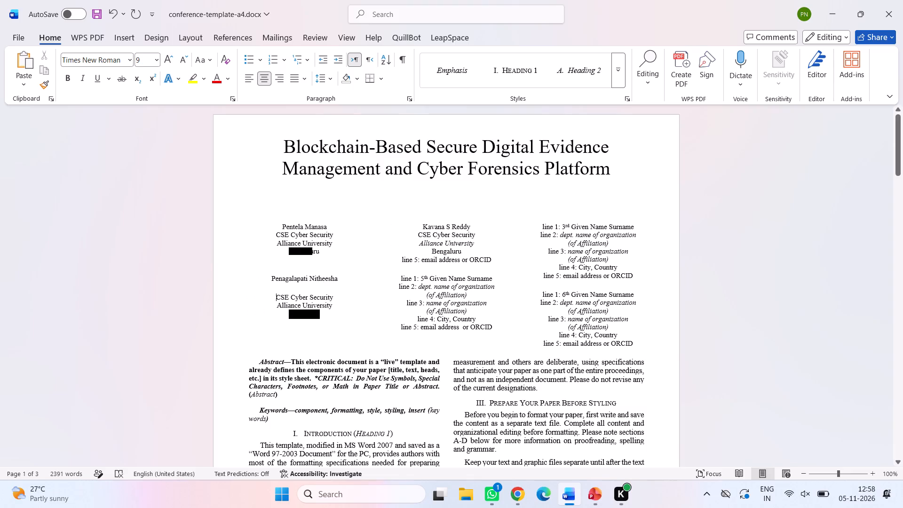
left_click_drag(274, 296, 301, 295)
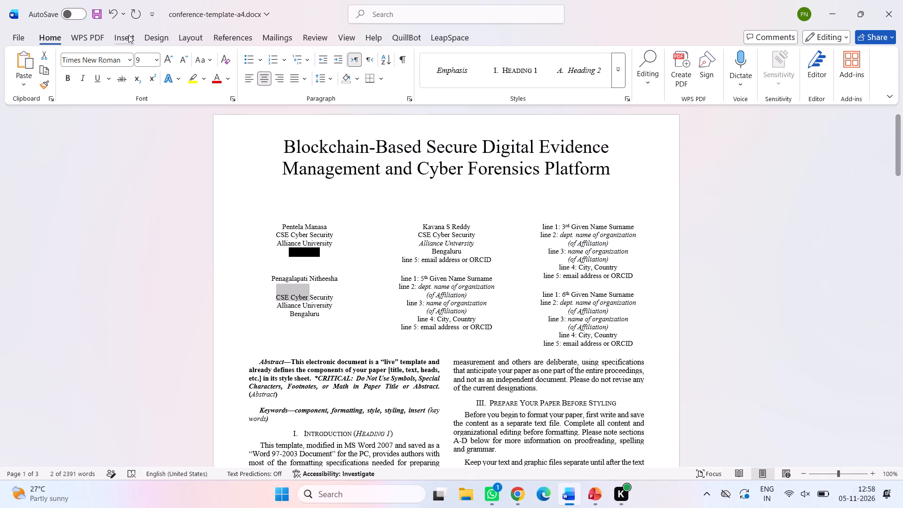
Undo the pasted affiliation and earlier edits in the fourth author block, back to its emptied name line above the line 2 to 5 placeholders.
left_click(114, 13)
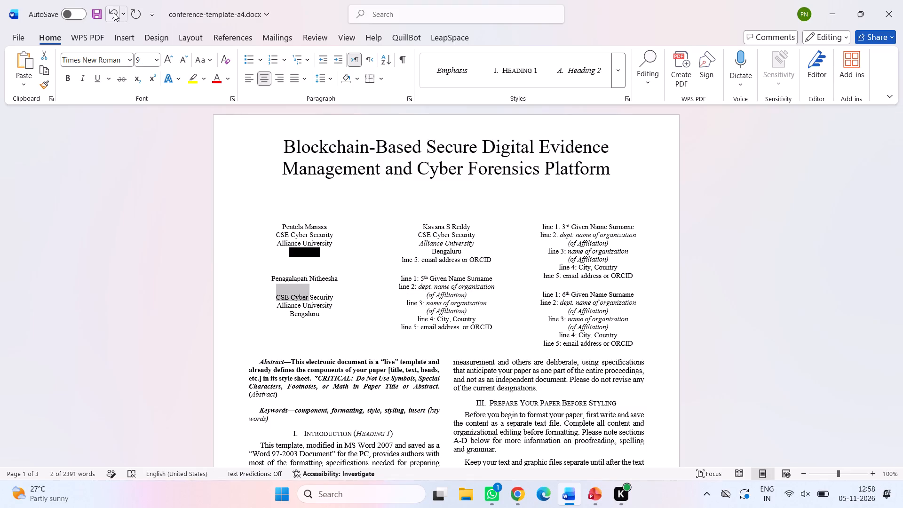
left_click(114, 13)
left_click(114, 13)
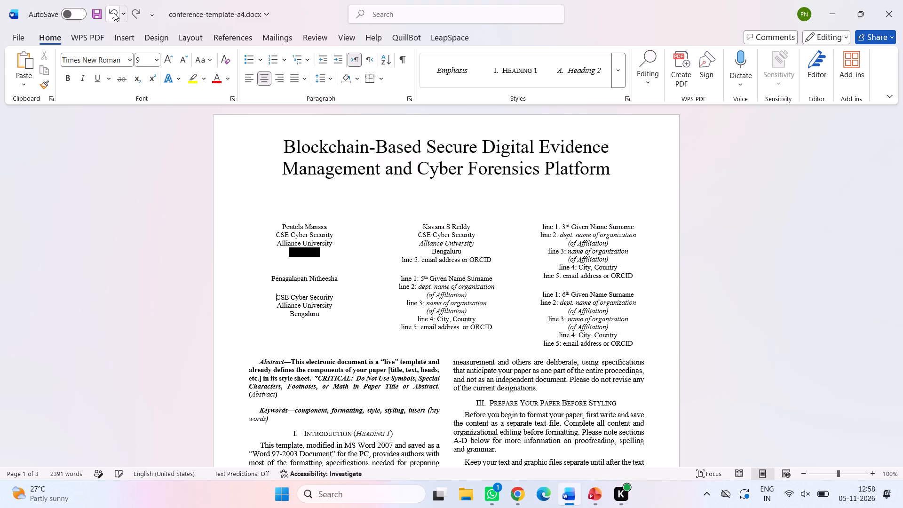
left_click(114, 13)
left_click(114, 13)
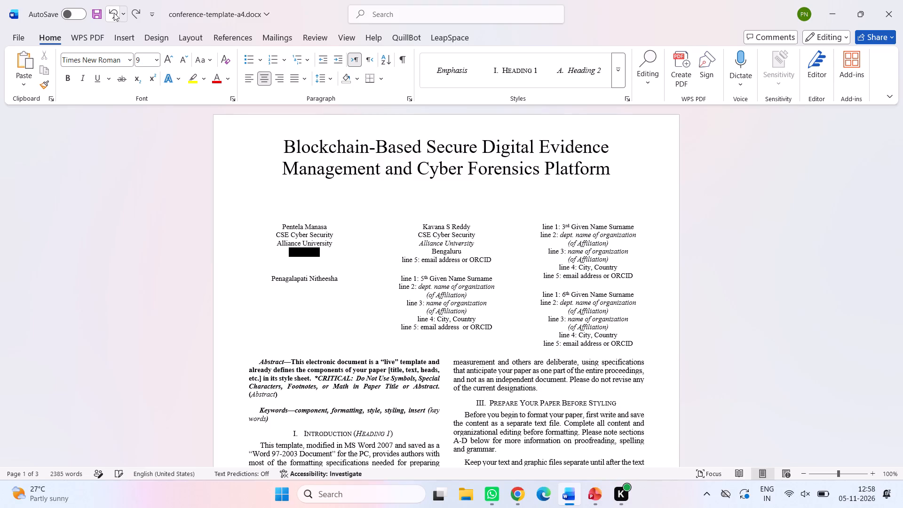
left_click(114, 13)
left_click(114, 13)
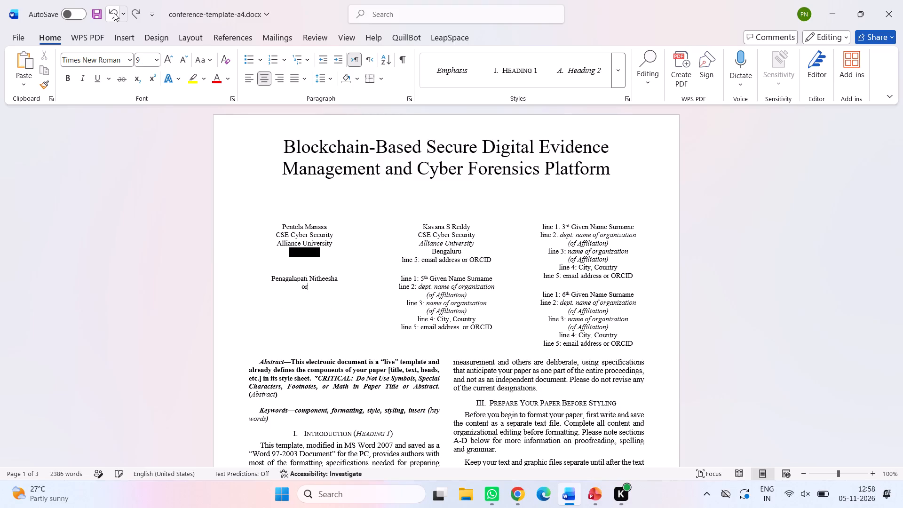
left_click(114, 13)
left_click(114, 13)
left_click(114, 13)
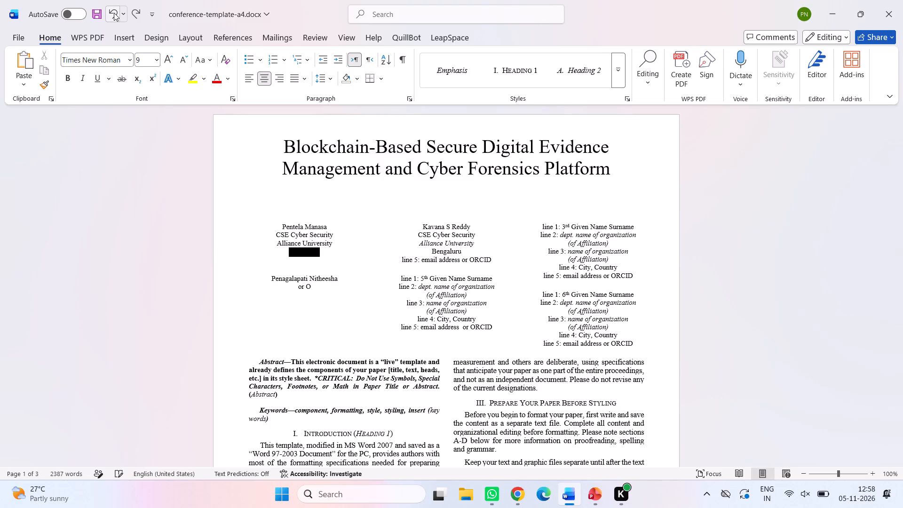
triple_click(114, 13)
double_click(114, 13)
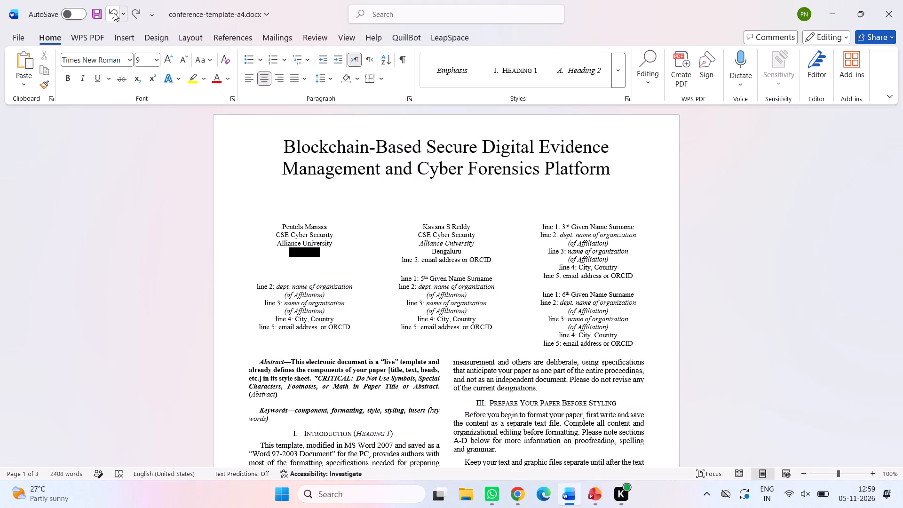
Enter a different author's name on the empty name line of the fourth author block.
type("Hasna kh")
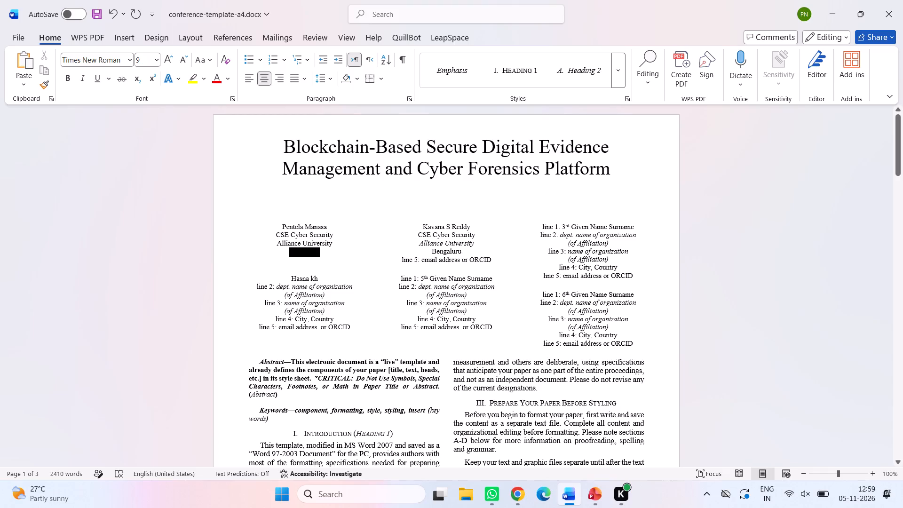
Replace the line 2 to 5 placeholders in the fourth author block with the copied department, university and city lines, removing the leftover "ORCID".
left_click_drag(254, 286, 307, 332)
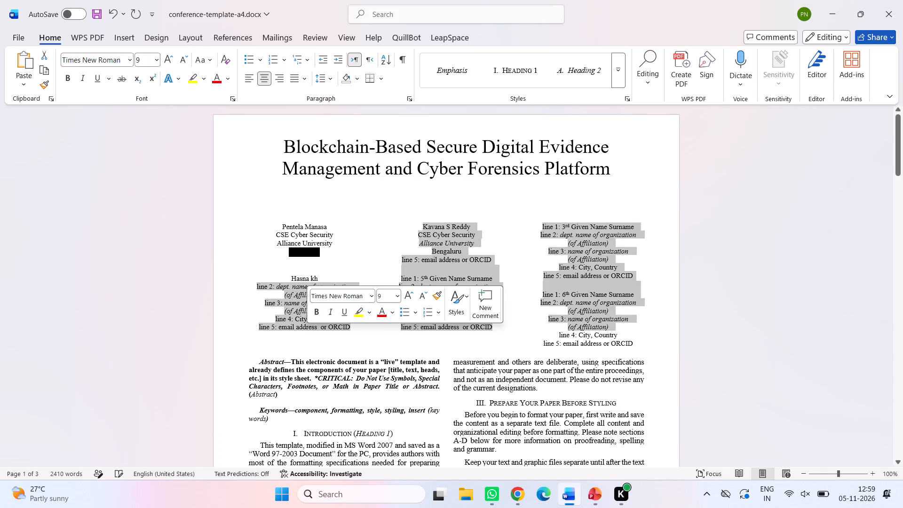
left_click(267, 310)
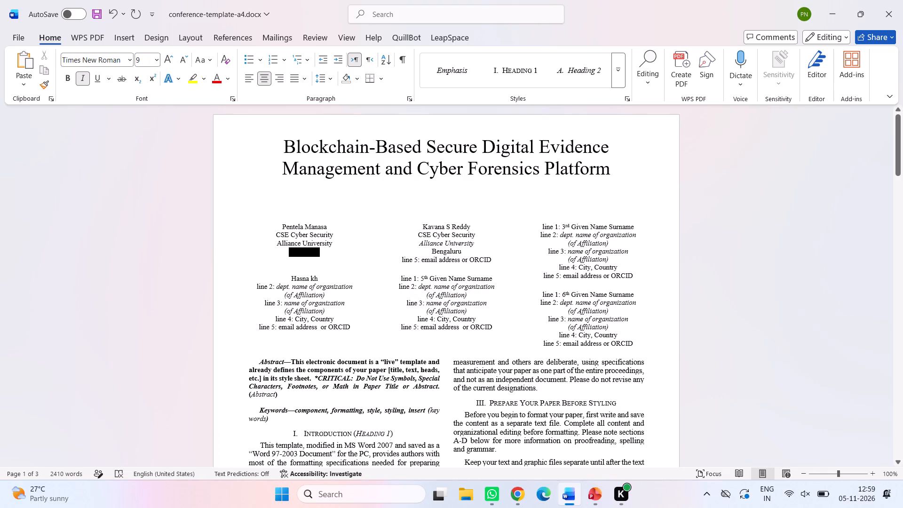
left_click_drag(256, 283, 262, 329)
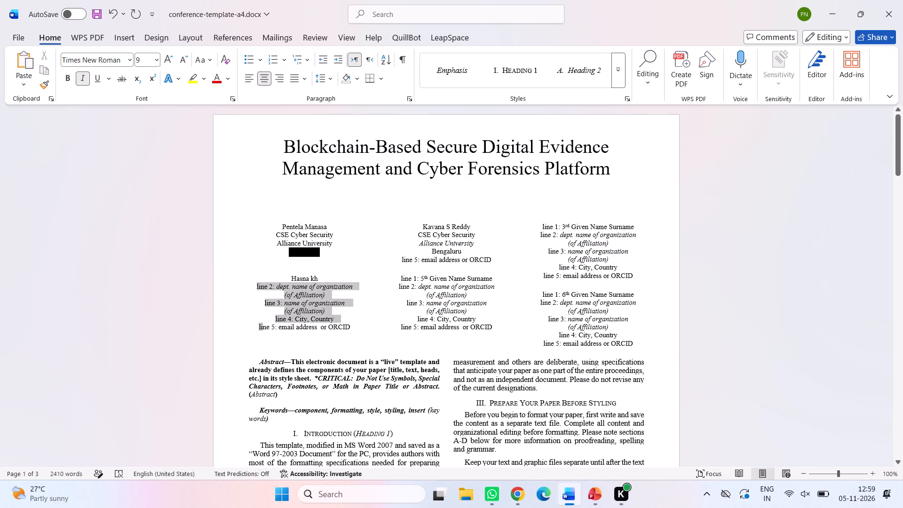
left_click_drag(262, 329, 309, 322)
left_click_drag(309, 322, 325, 326)
key("ctrl+v")
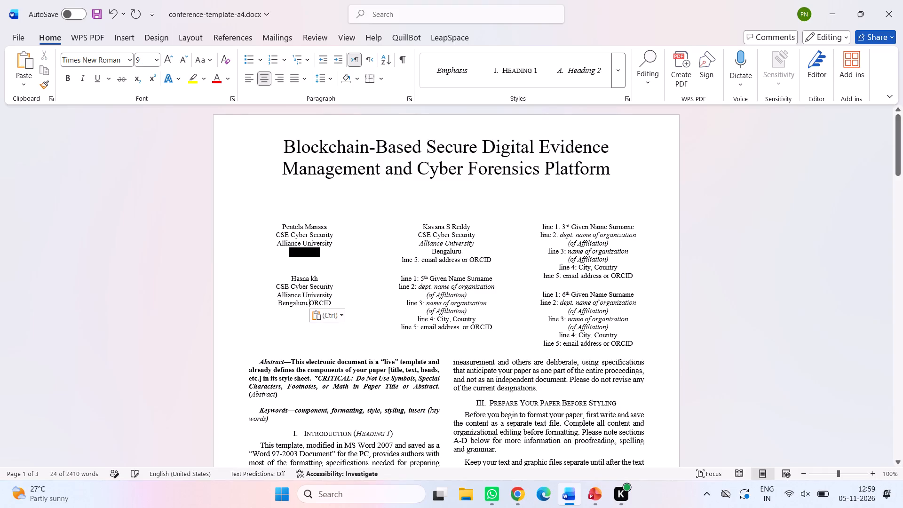
left_click(331, 299)
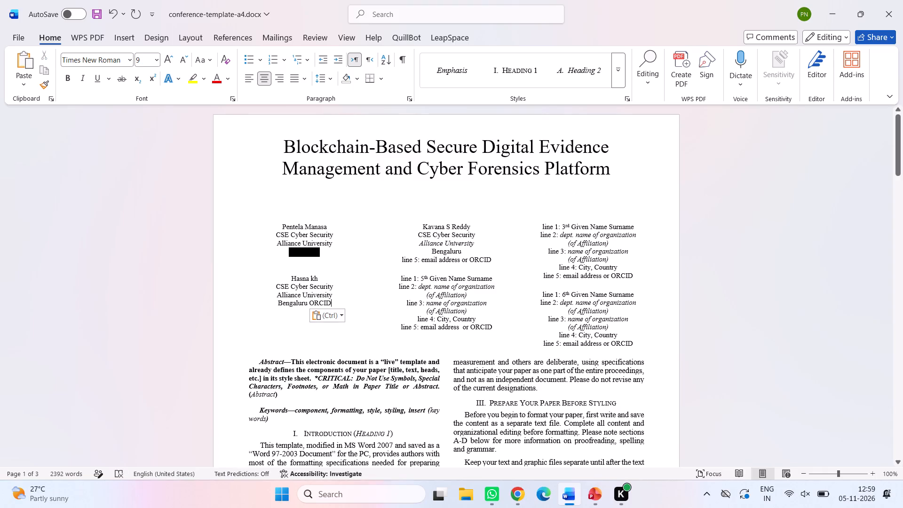
key("BackSpace")
key("BackSpace")
key("BackSpace")
key("BackSpace")
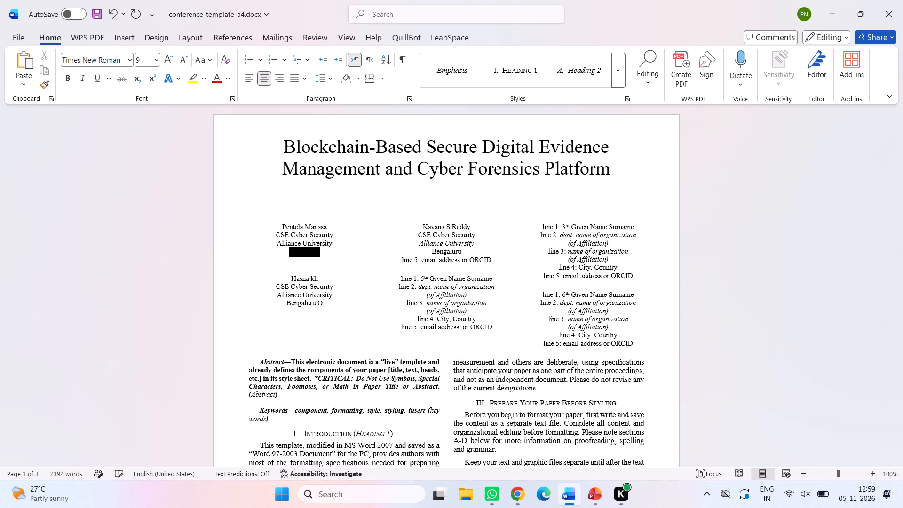
key("BackSpace")
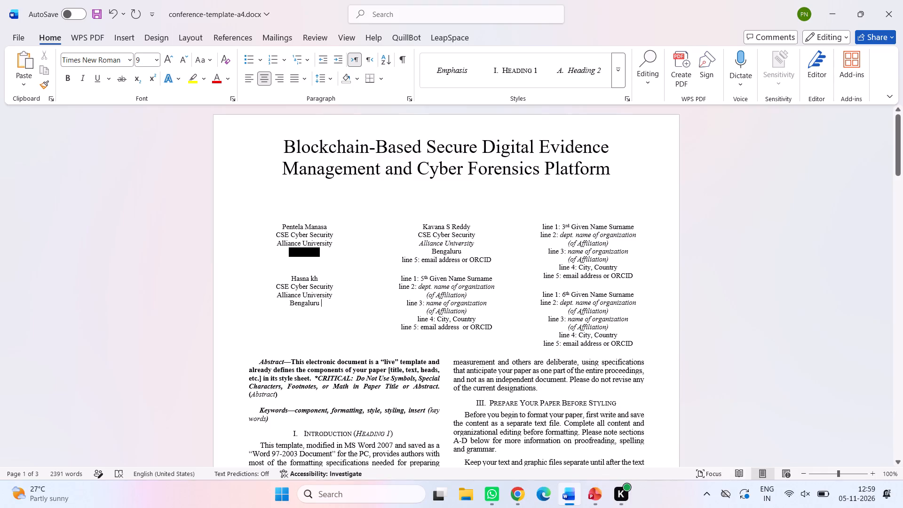
Replace the name in the fourth author block with the originally intended fourth author's full name.
left_click(319, 277)
key("BackSpace")
key("BackSpace")
key("BackSpace")
key("BackSpace")
key("BackSpace")
key("BackSpace")
key("BackSpace")
key("BackSpace")
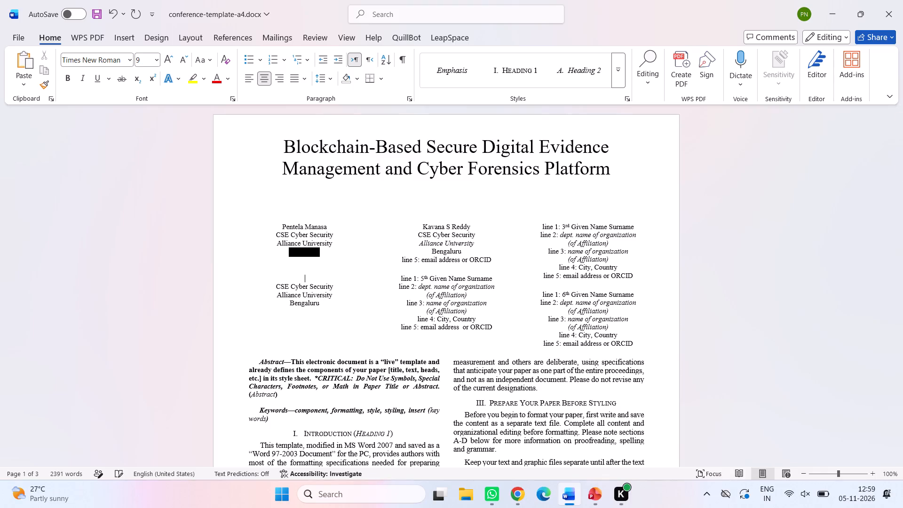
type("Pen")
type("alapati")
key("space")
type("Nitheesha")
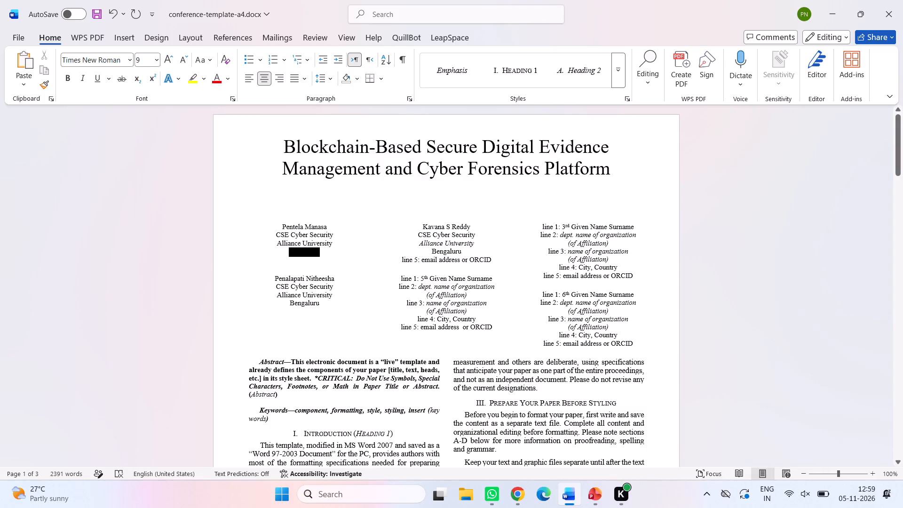
Replace the fifth author placeholder block, together with the third and sixth author placeholders, with a copy of the first author's whole block.
scroll(302, 228, "left", 1)
left_click_drag(280, 224, 303, 255)
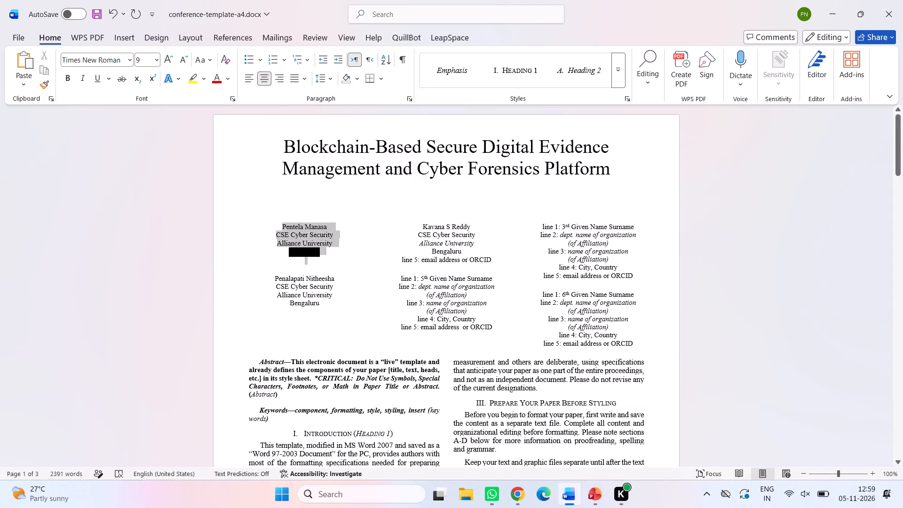
left_click_drag(303, 255, 303, 255)
key("ctrl+c")
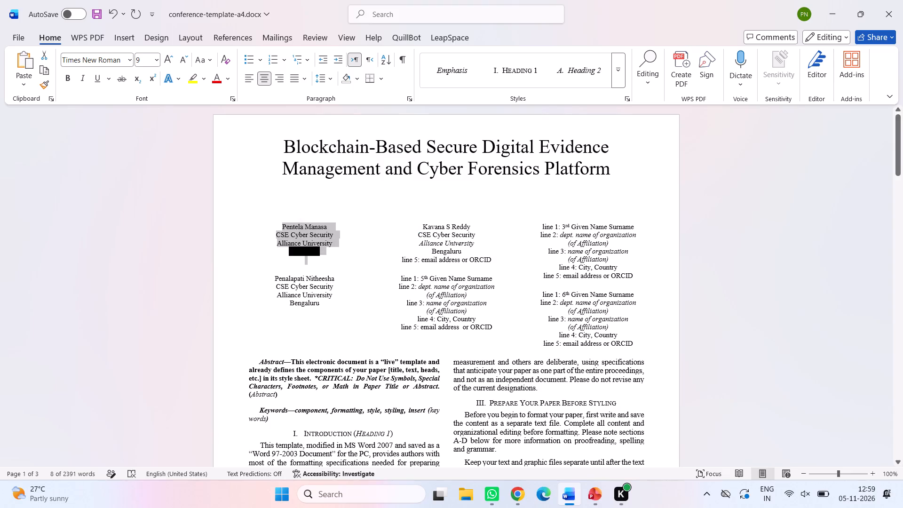
left_click_drag(399, 277, 479, 346)
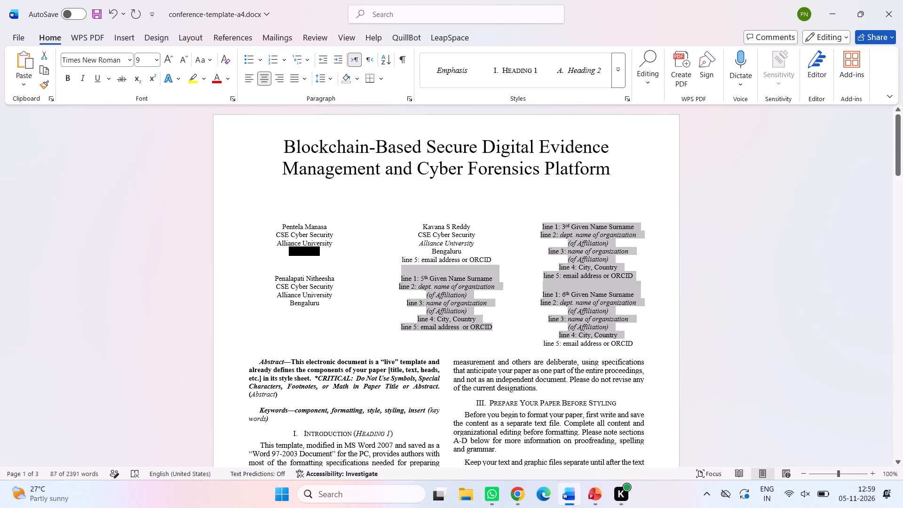
key("ctrl+v")
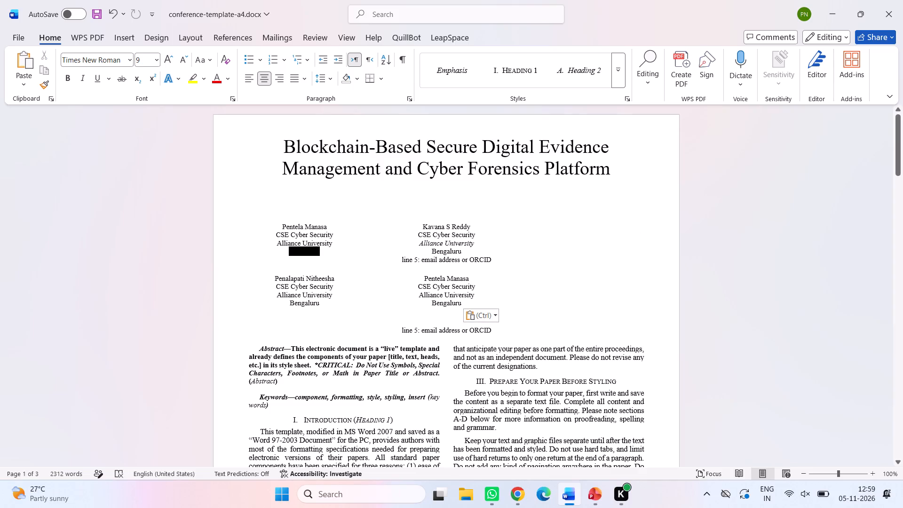
Replace the copied name in the pasted author block beneath the second author with the fifth author's name.
left_click_drag(469, 276, 438, 277)
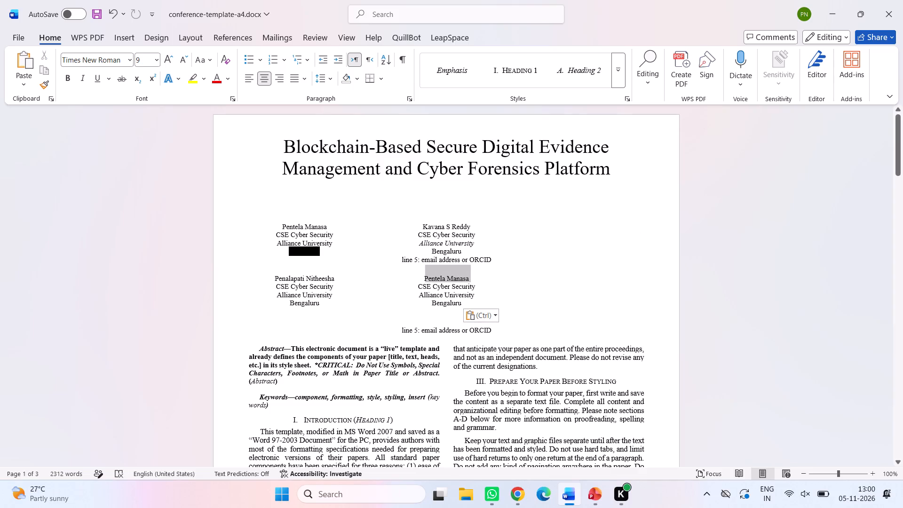
left_click_drag(438, 277, 427, 278)
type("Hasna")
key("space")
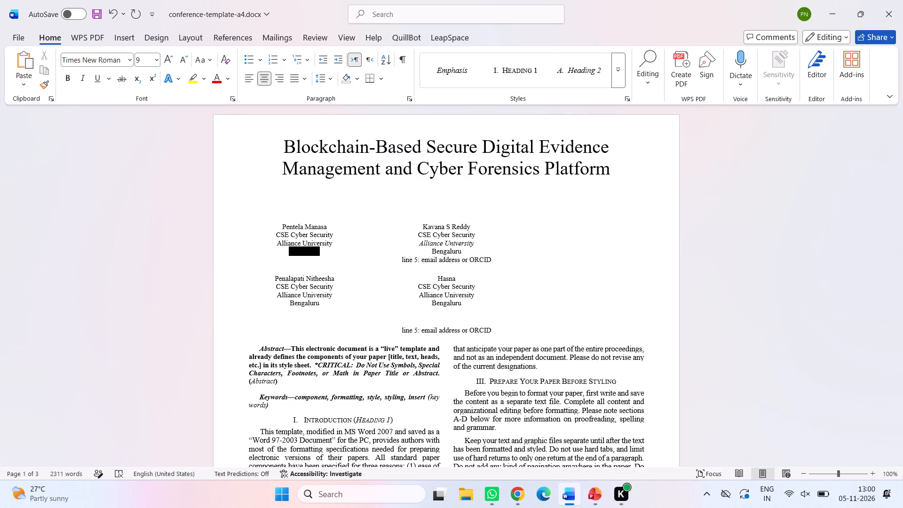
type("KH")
Delete the leftover "line 5: email address or ORCID" placeholder below the newly pasted author block, just above the abstract.
left_click_drag(400, 330, 490, 331)
key("BackSpace")
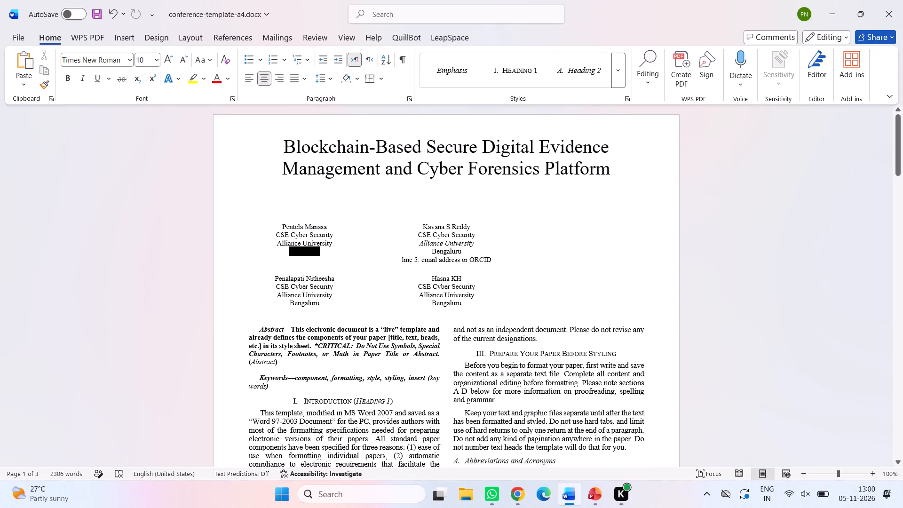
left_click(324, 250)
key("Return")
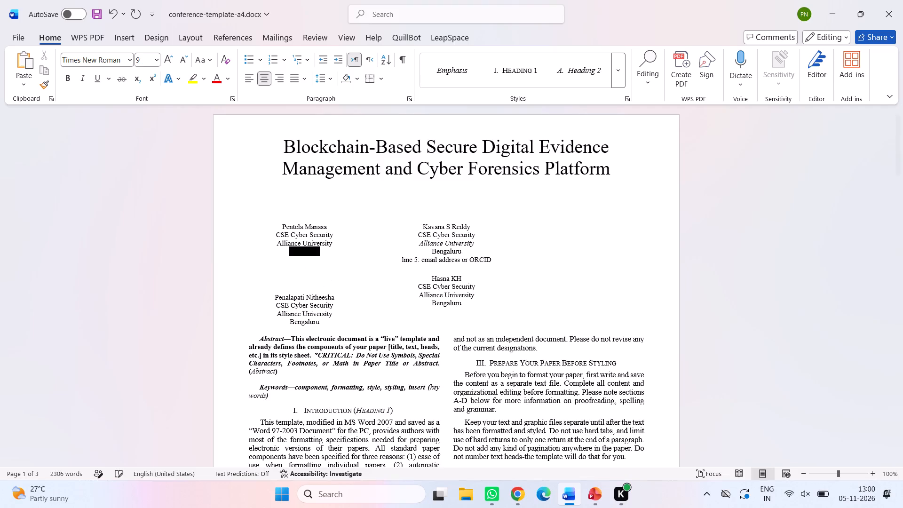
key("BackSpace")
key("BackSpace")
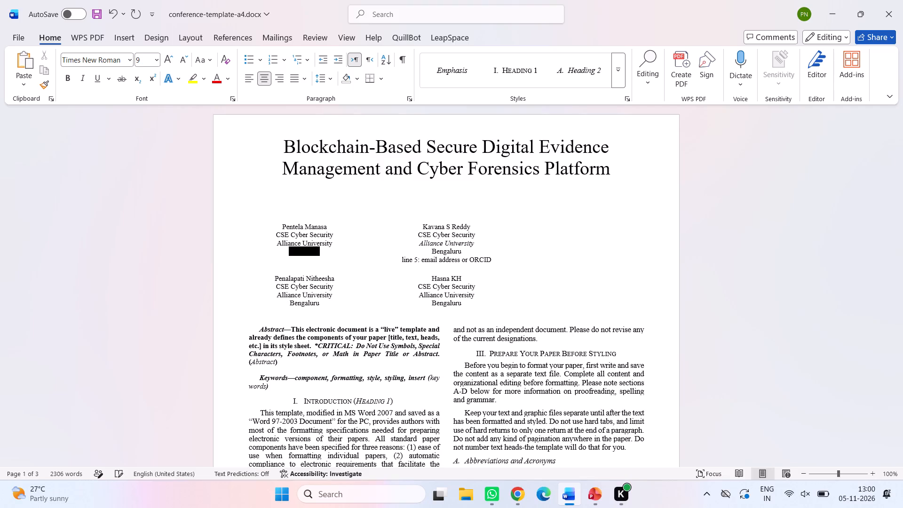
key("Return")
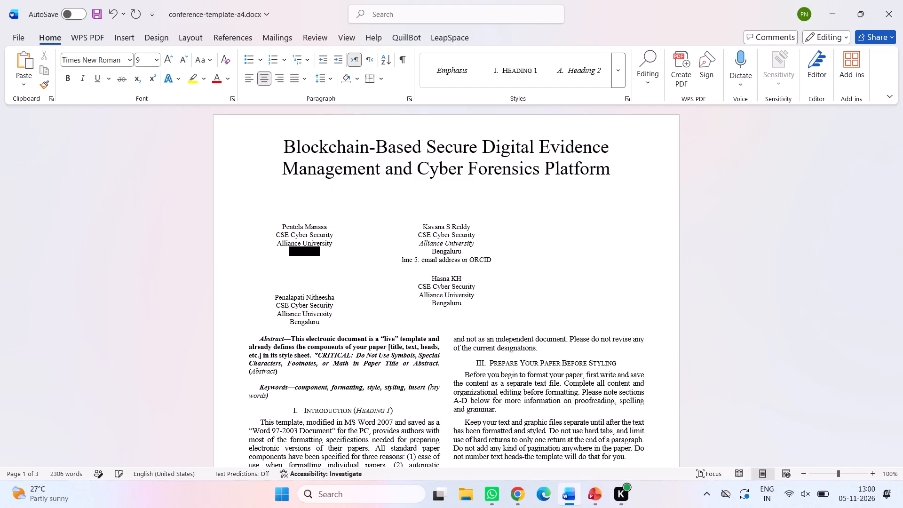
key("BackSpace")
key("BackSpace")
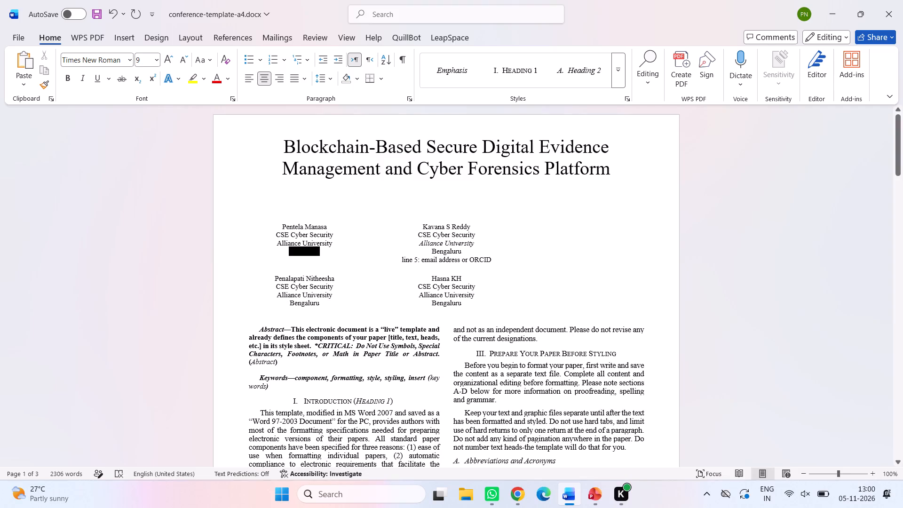
Enter the first author's email address on a separate line at the end of the first author block.
left_click(288, 257)
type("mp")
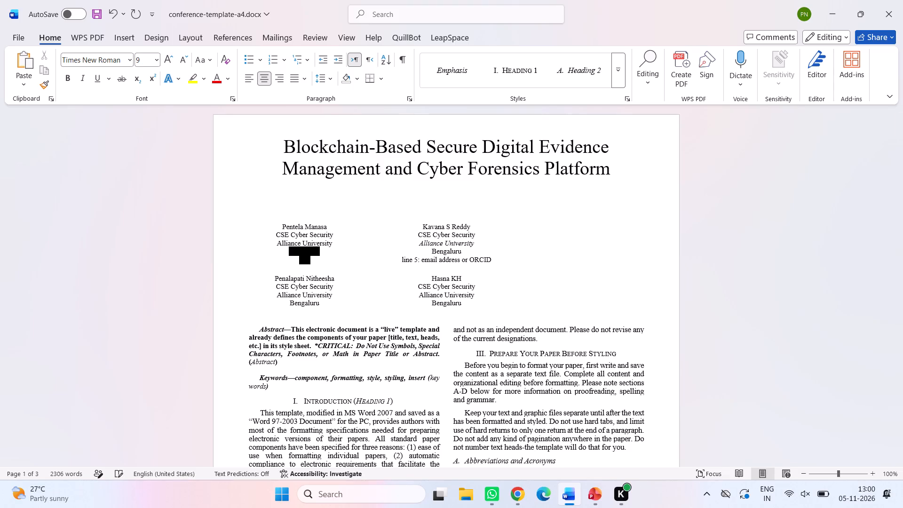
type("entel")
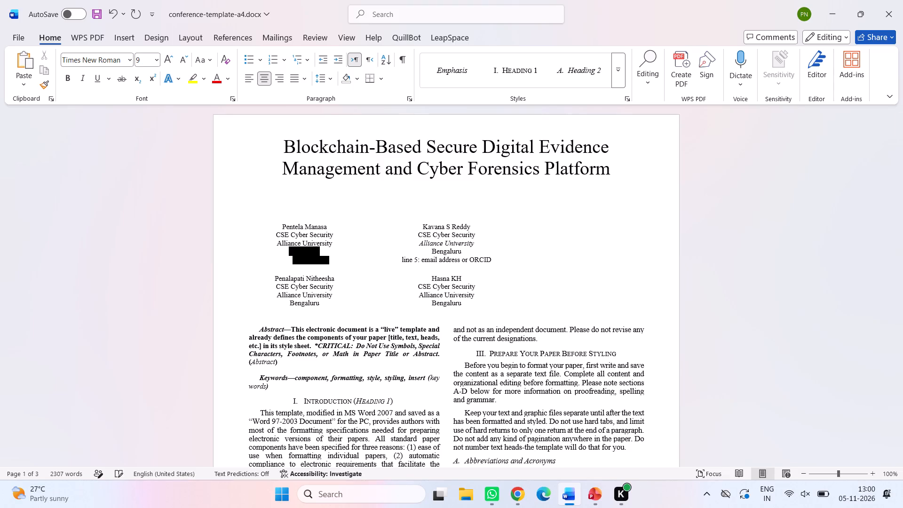
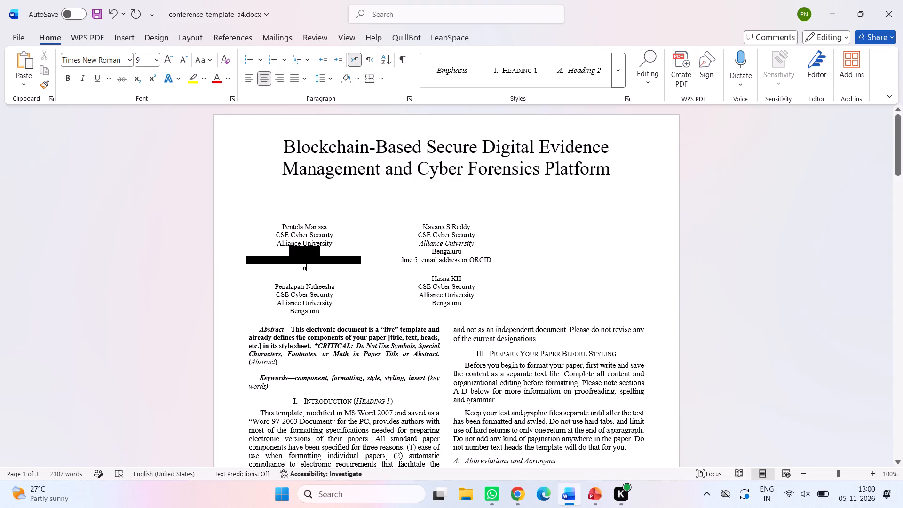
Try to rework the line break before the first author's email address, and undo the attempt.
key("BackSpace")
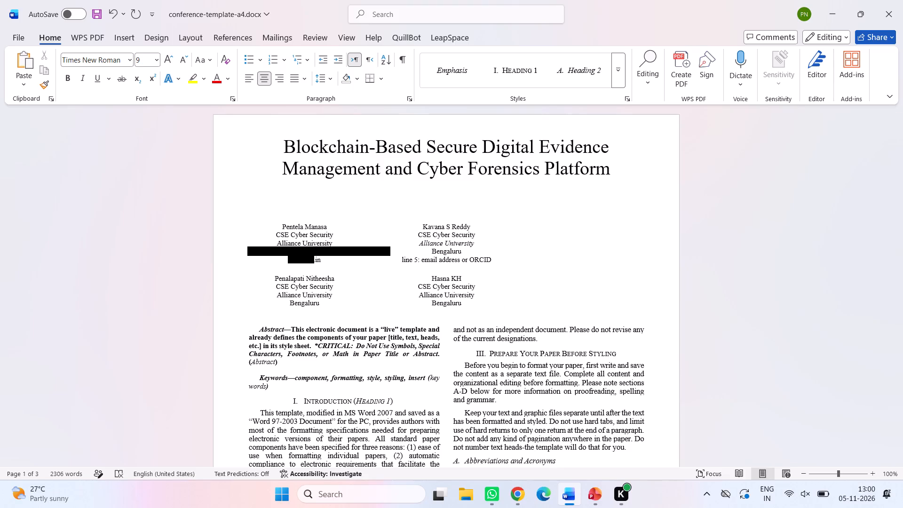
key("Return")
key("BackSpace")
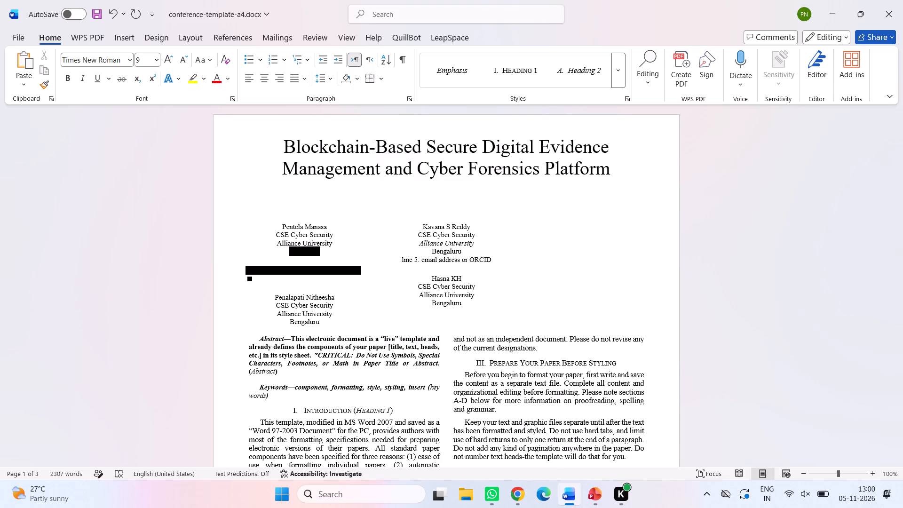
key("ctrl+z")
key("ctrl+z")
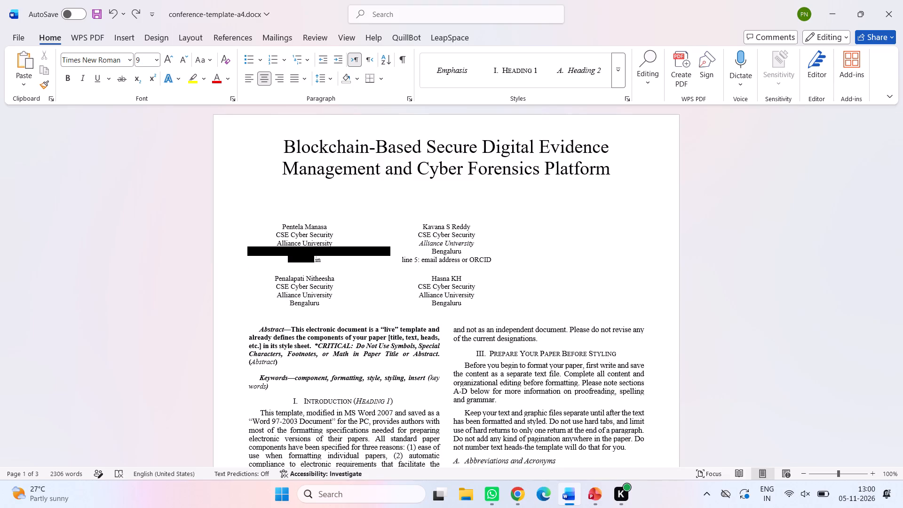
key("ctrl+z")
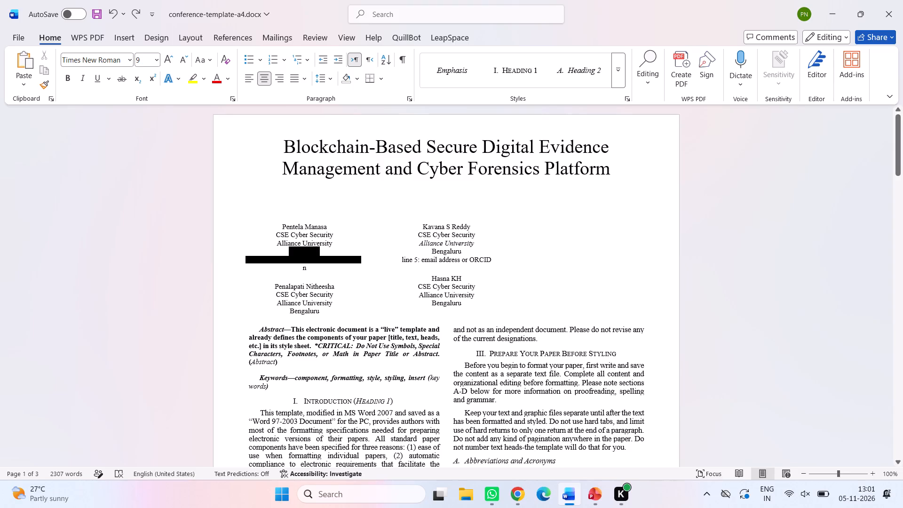
Reduce the font size of the first author's email address to 8.
left_click_drag(245, 260, 341, 269)
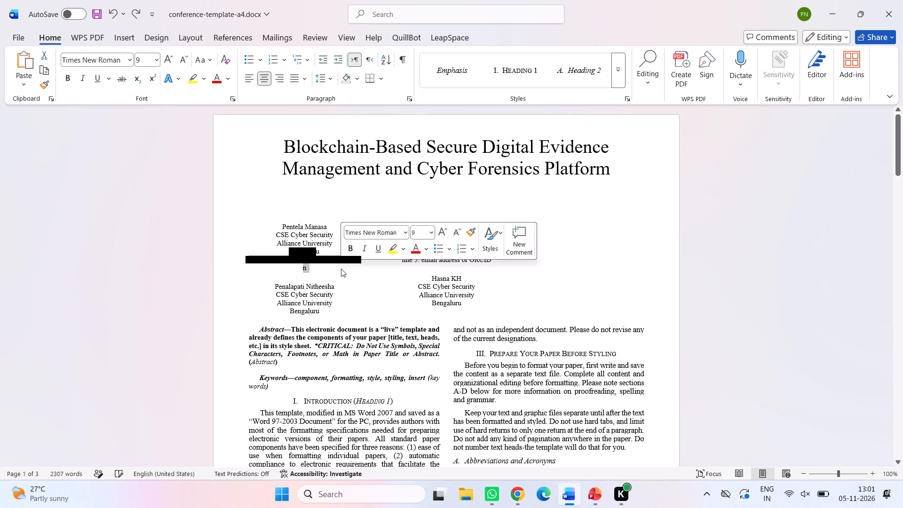
left_click(156, 58)
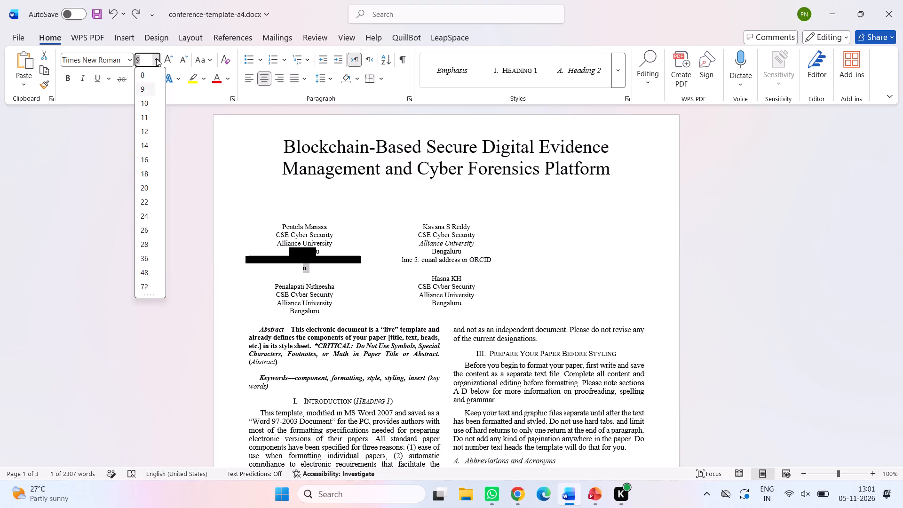
left_click(150, 77)
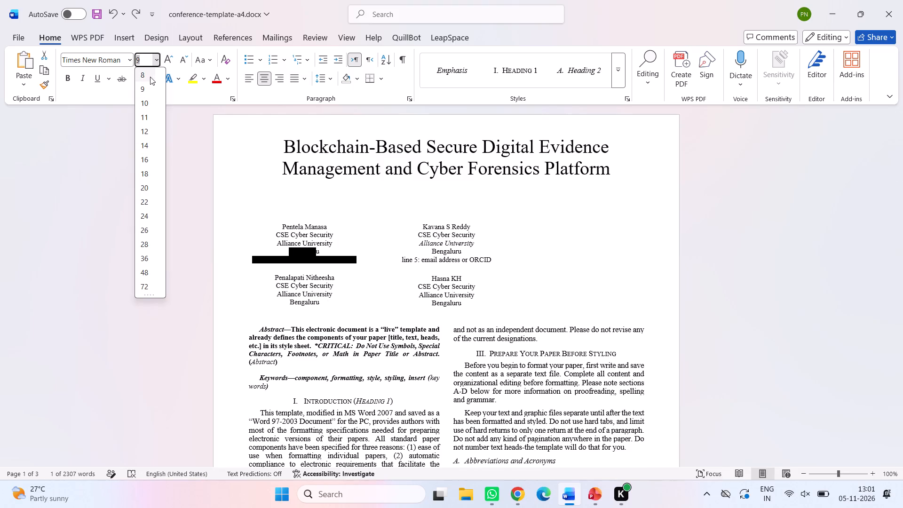
left_click(242, 246)
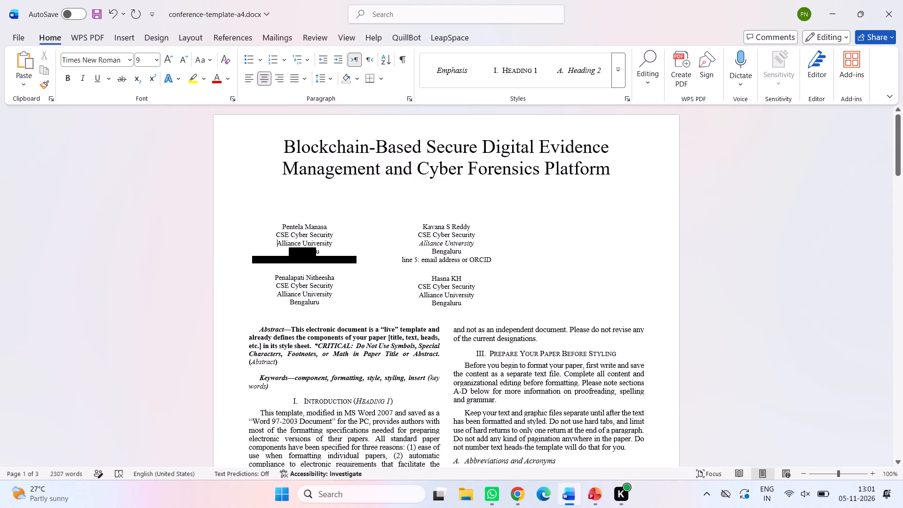
Delete the "line 5: email address or ORCID" placeholder text from the second author's block.
left_click(495, 258)
key("BackSpace")
key("BackSpace")
key("BackSpace")
key("BackSpace")
key("BackSpace")
key("BackSpace")
key("BackSpace")
key("BackSpace")
key("BackSpace")
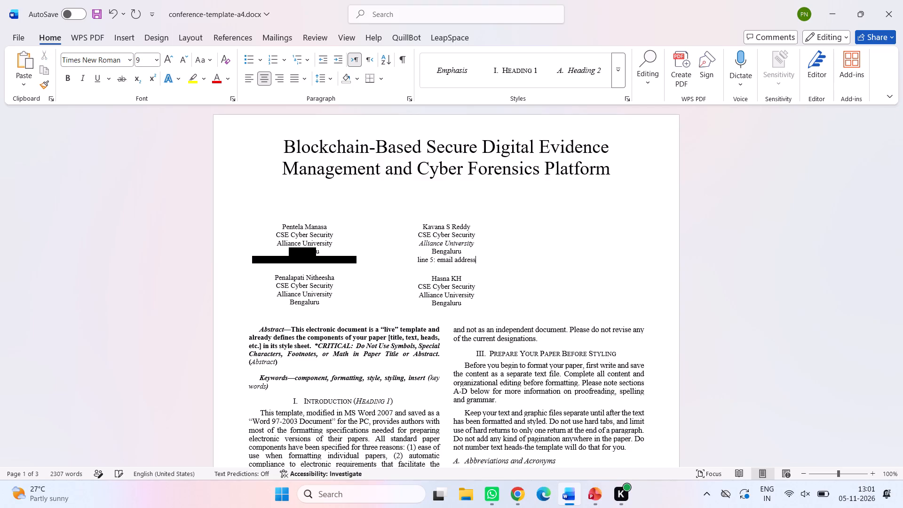
key("BackSpace")
key("BackSpace")
key("BackSpace")
key("BackSpace")
key("BackSpace")
key("BackSpace")
key("BackSpace")
key("BackSpace")
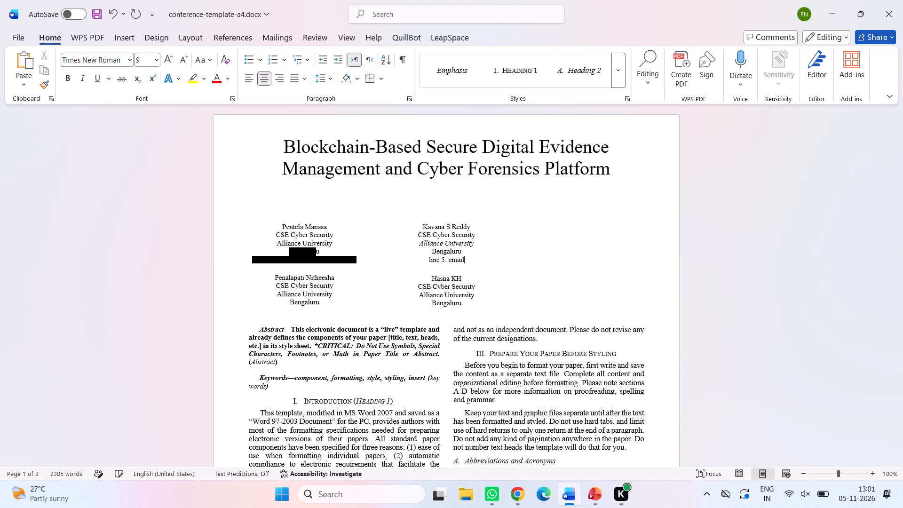
key("BackSpace")
key("BackSpace")
key("BackSpace")
key("BackSpace")
key("BackSpace")
key("BackSpace")
key("BackSpace")
key("BackSpace")
key("BackSpace")
key("BackSpace")
key("BackSpace")
key("BackSpace")
key("BackSpace")
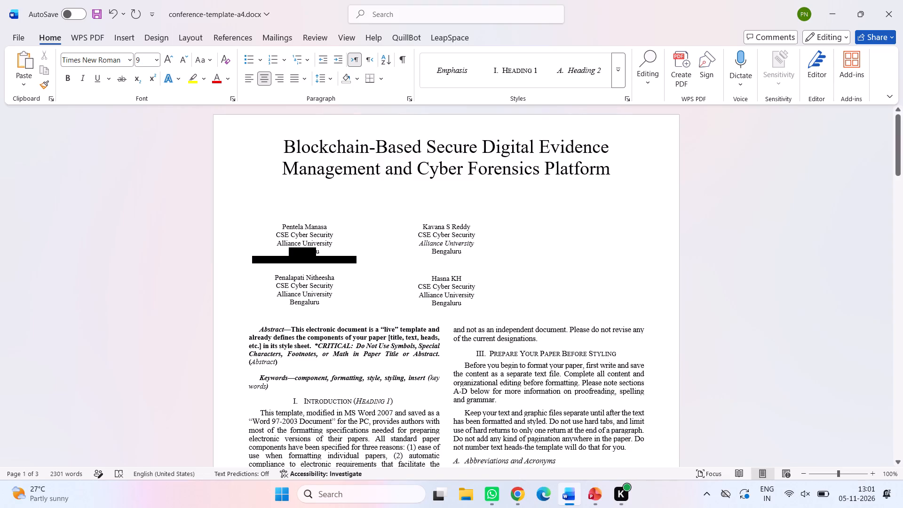
Apply the Times New Roman (Headings) font to the italic "Alliance University" line in the second author's block.
left_click_drag(475, 246, 412, 245)
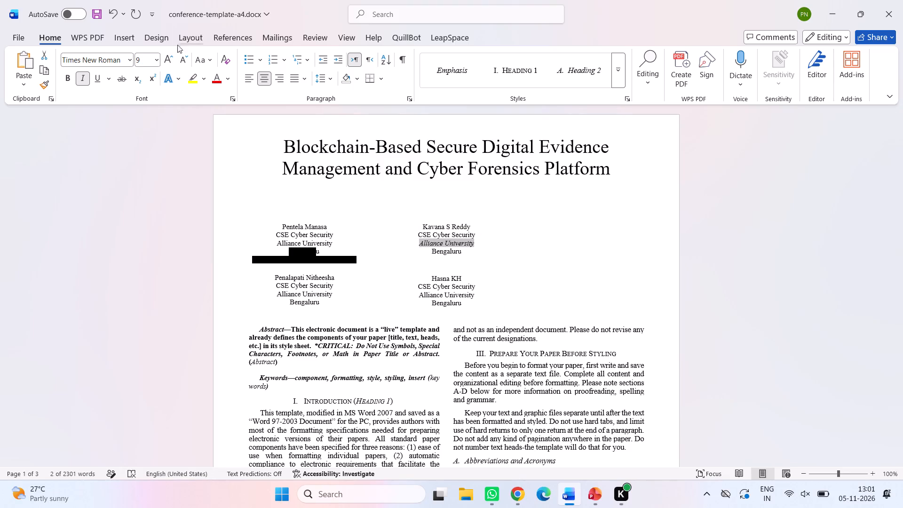
left_click(128, 59)
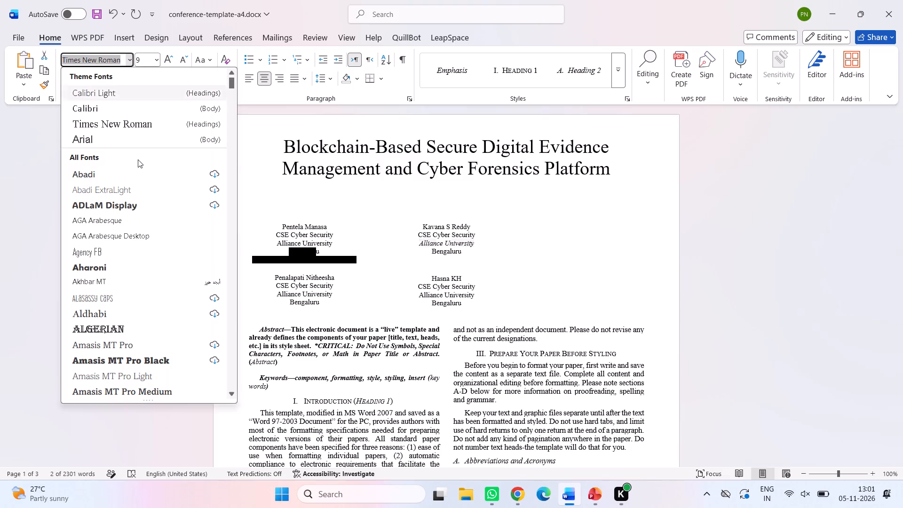
left_click(128, 130)
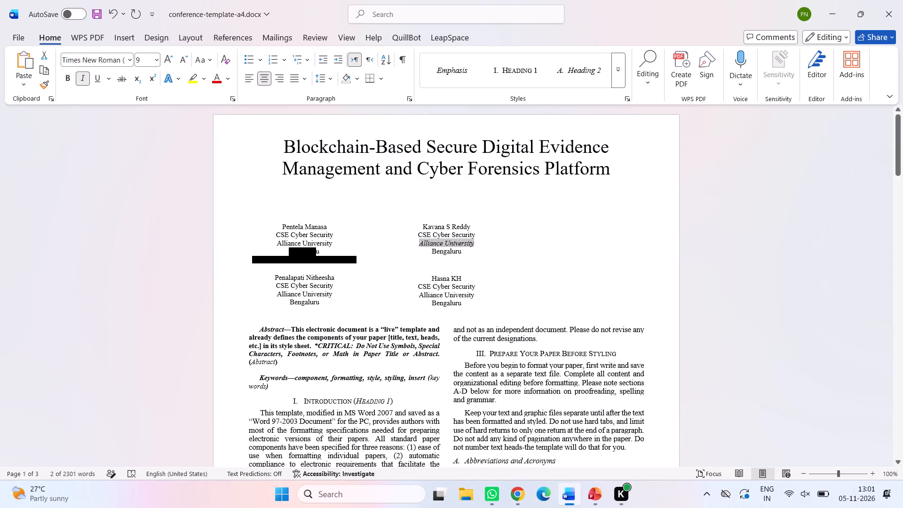
Enter the second author's email address on the empty line beneath "Bengaluru".
left_click(437, 257)
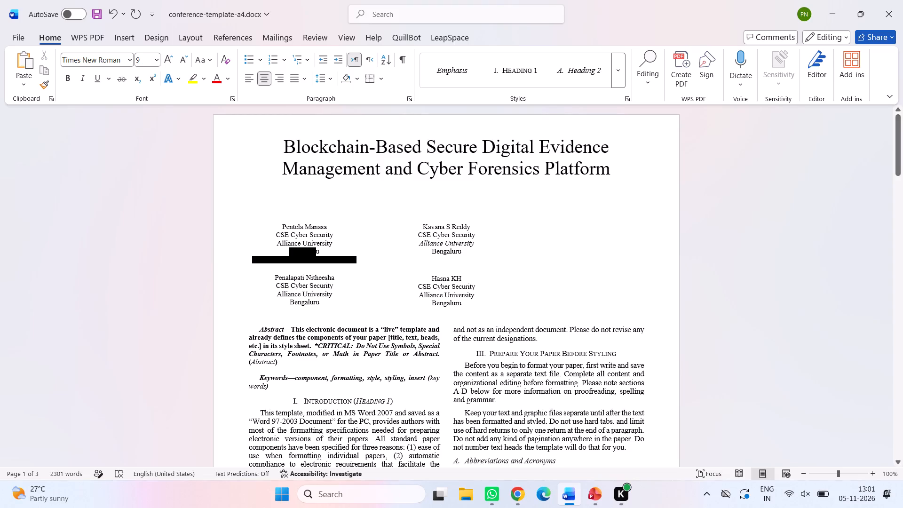
type("ska")
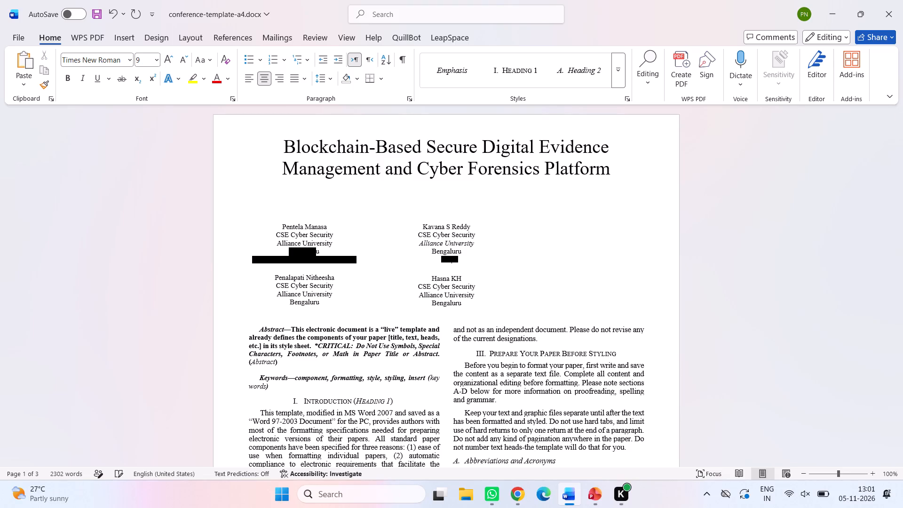
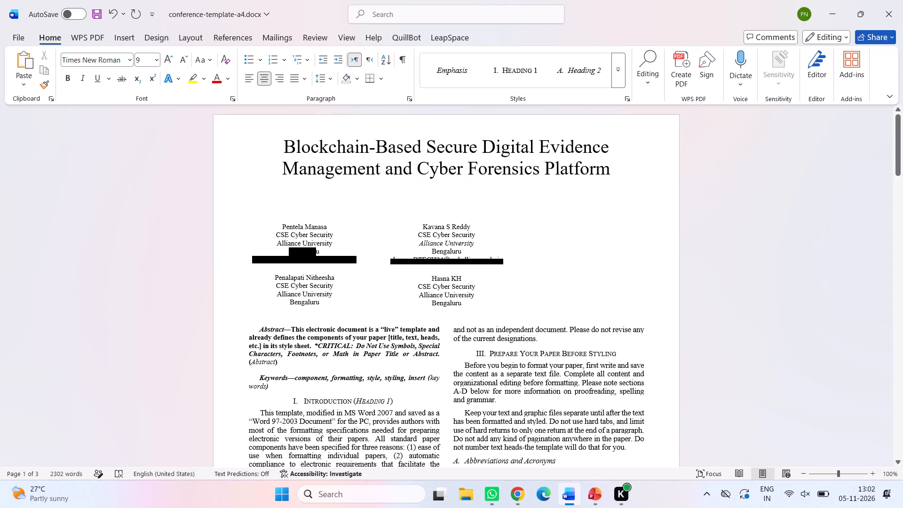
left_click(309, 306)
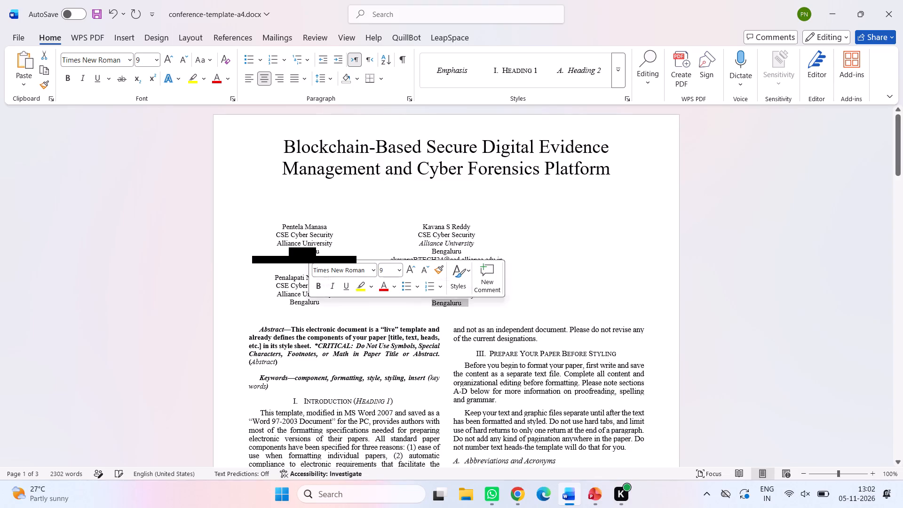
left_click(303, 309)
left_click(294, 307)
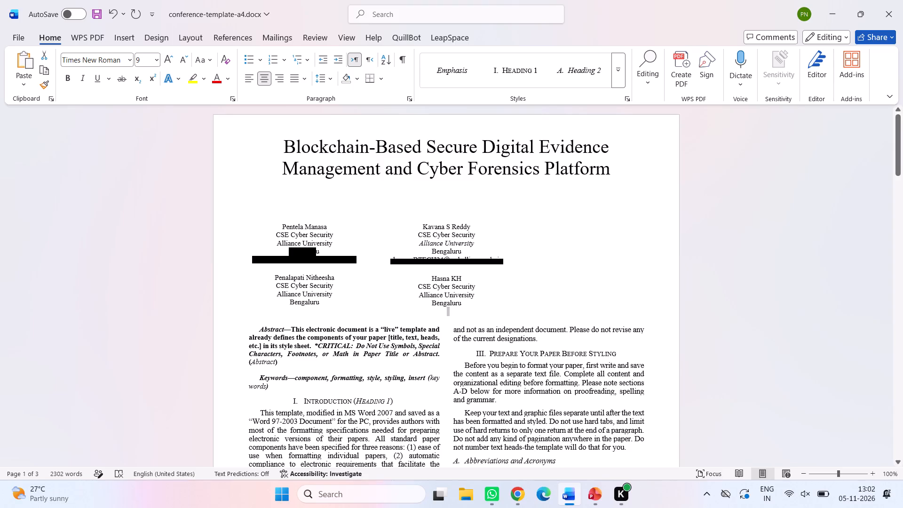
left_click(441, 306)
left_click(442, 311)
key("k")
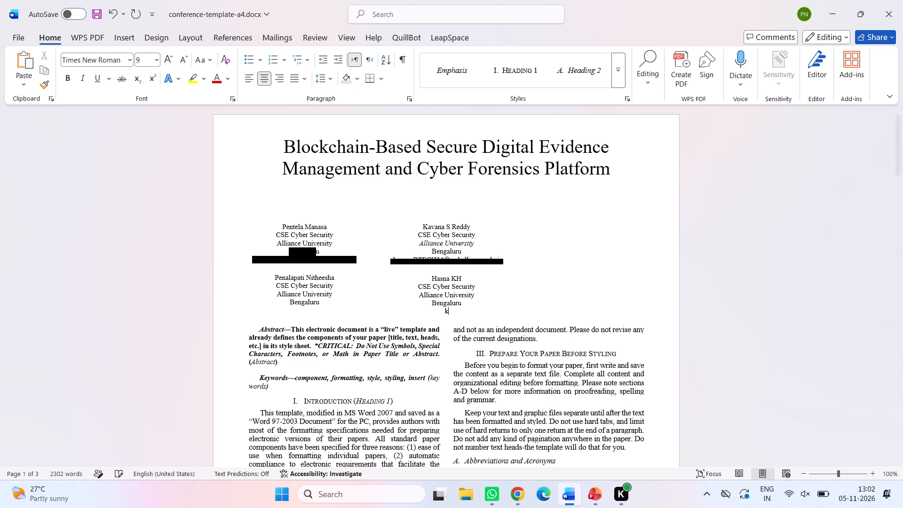
Copy the second author's email address onto the line beneath "Bengaluru" in the fourth author's block, replacing the stray "k".
triple_click(480, 262)
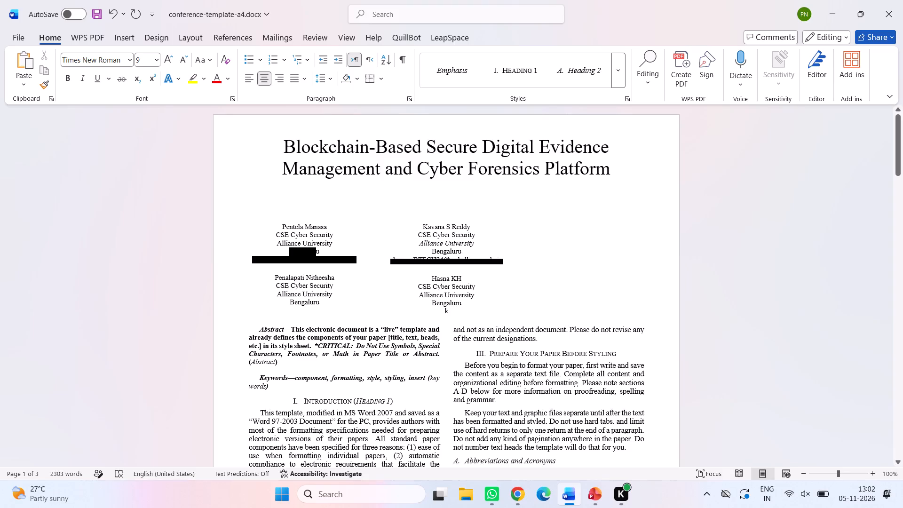
triple_click(480, 262)
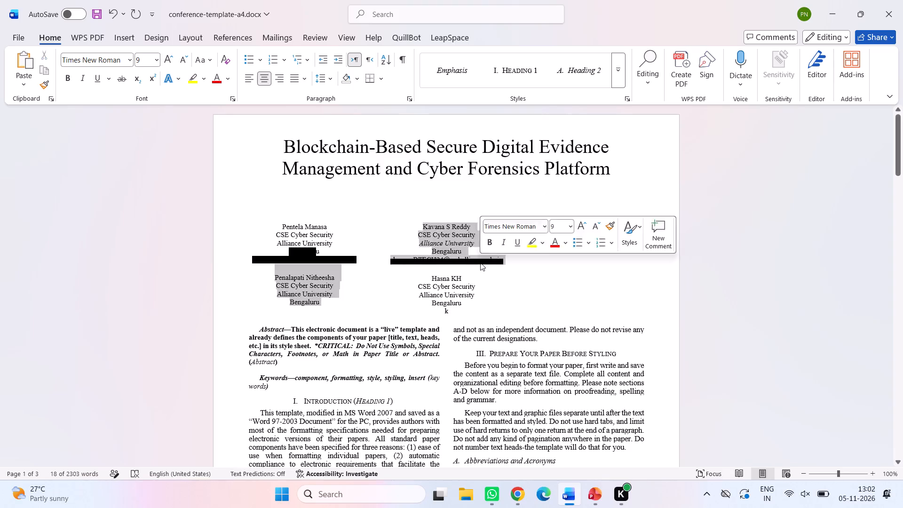
left_click_drag(399, 262, 392, 256)
left_click(392, 256)
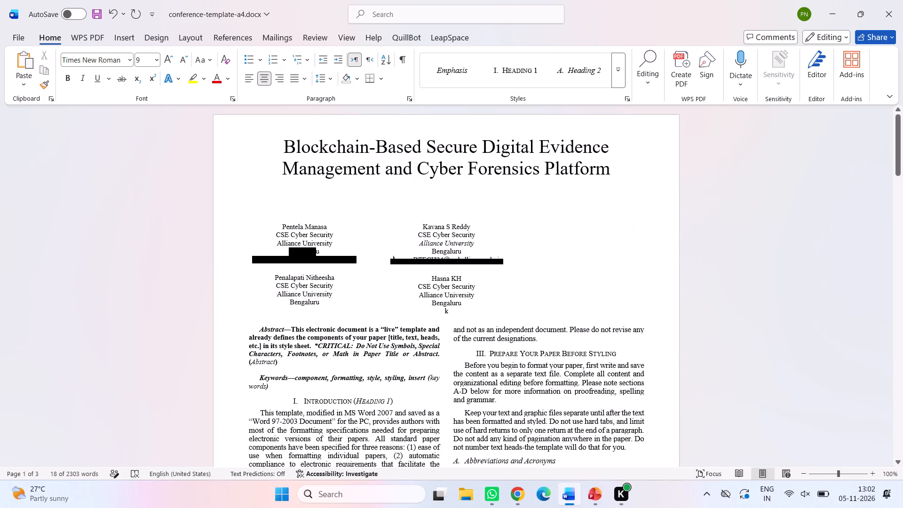
left_click_drag(391, 258, 452, 268)
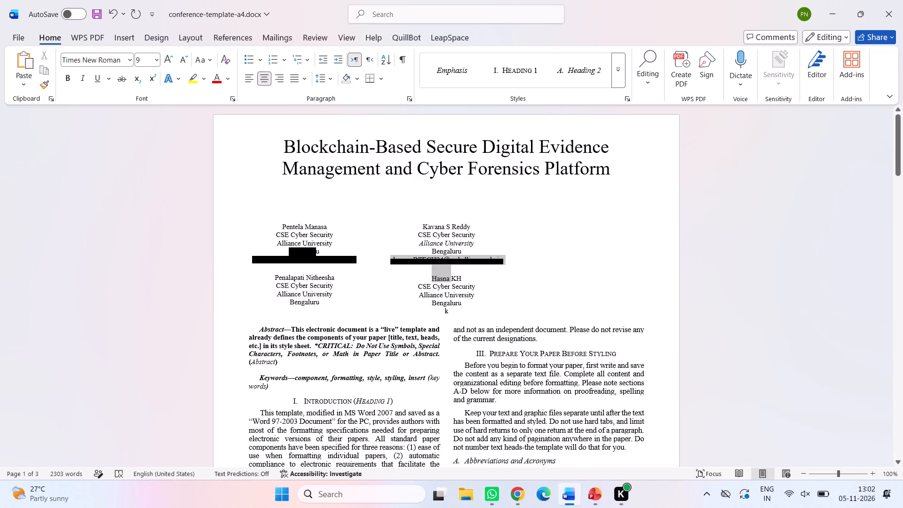
left_click_drag(452, 268, 511, 257)
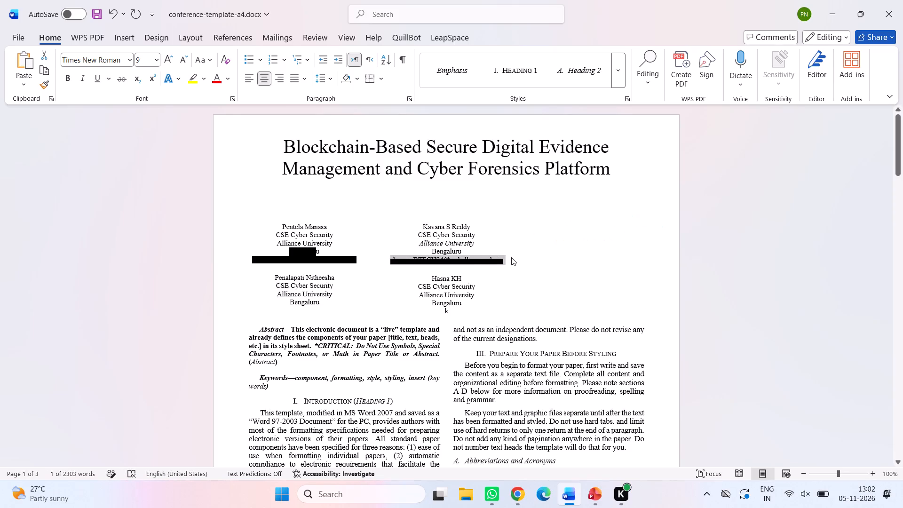
key("ctrl+c")
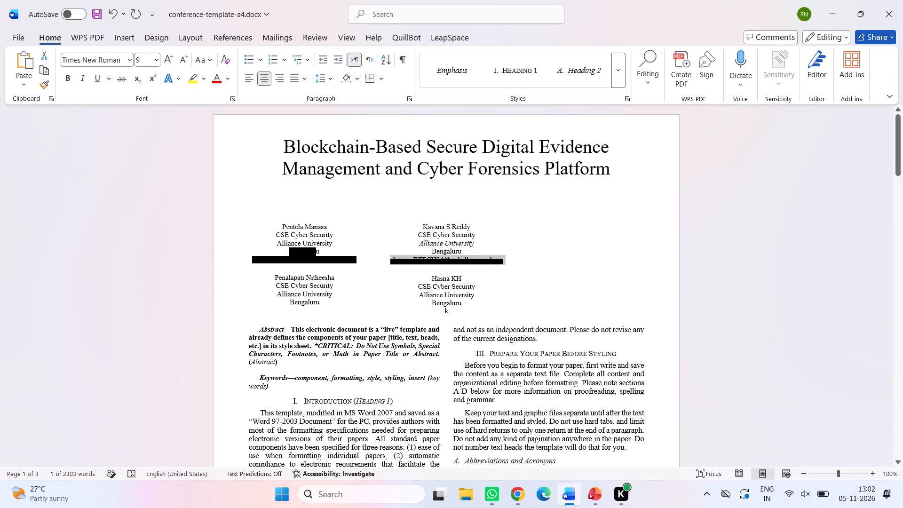
left_click(453, 311)
key("BackSpace")
key("BackSpace")
key("BackSpace")
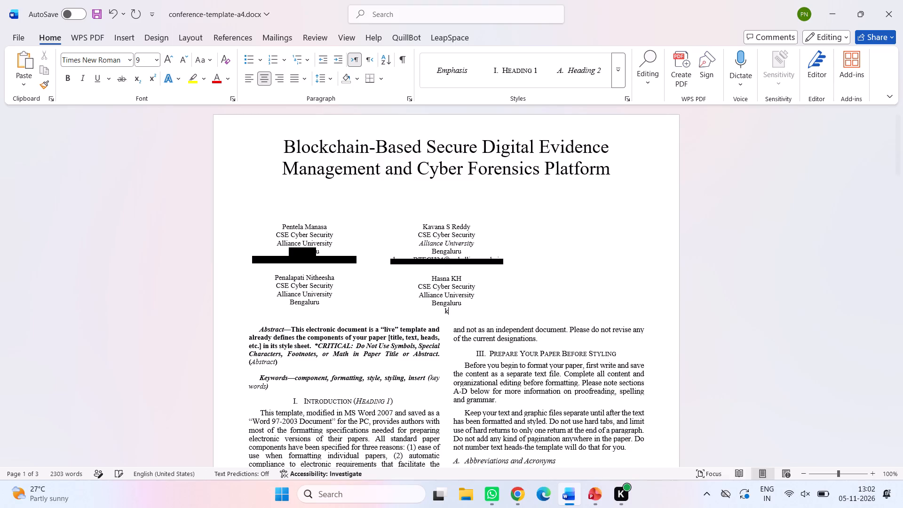
key("ctrl+v")
Replace the username part of the copied email address in the fourth author's block with the fourth author's own username.
left_click(414, 312)
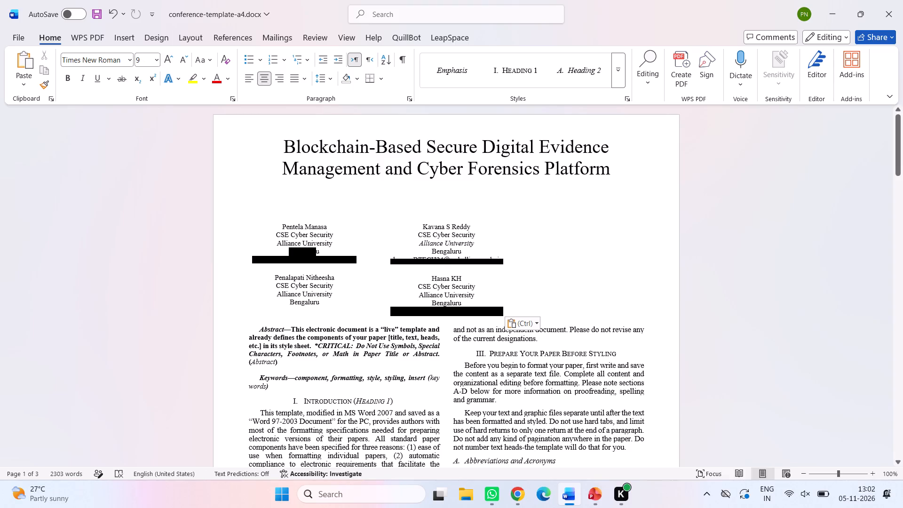
key("BackSpace")
key("BackSpace")
key("BackSpace")
key("BackSpace")
key("BackSpace")
key("BackSpace")
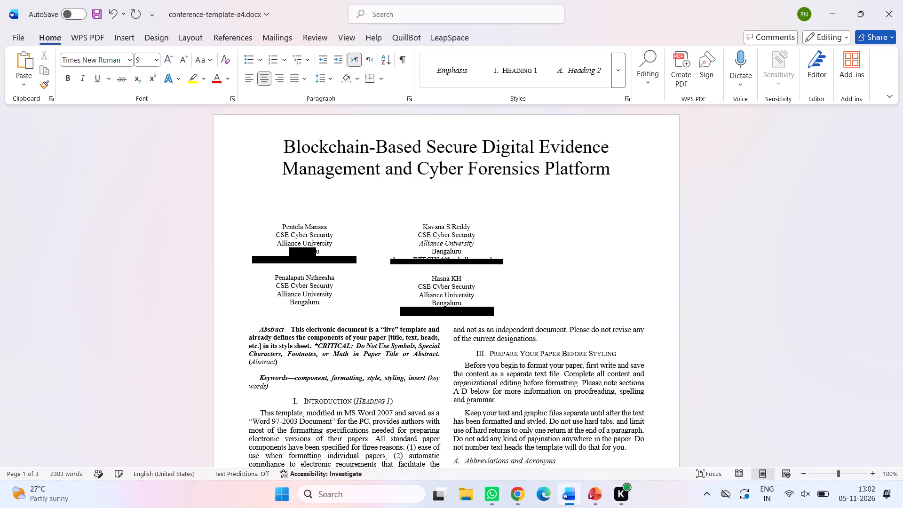
key("BackSpace")
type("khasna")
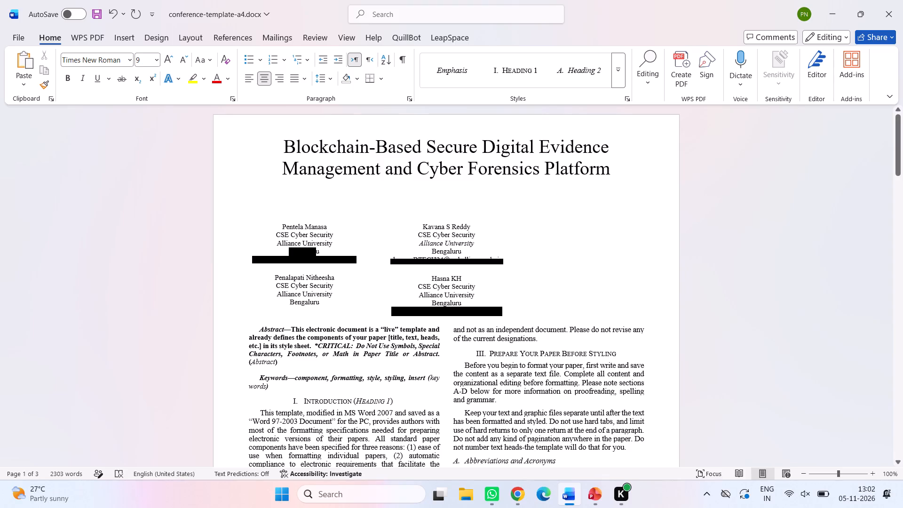
Insert an empty paragraph between the end of the third author's block and the second author's name.
left_click(304, 309)
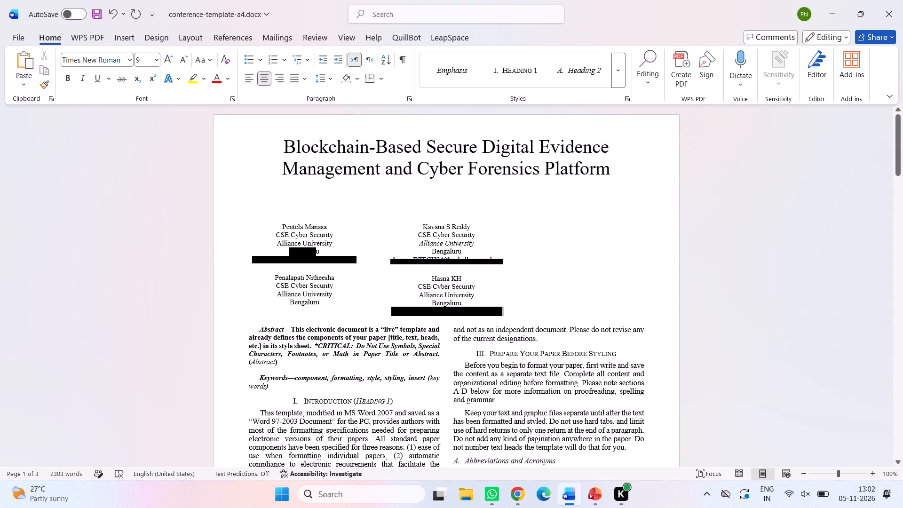
left_click(310, 309)
left_click(286, 310)
left_click_drag(286, 310, 301, 312)
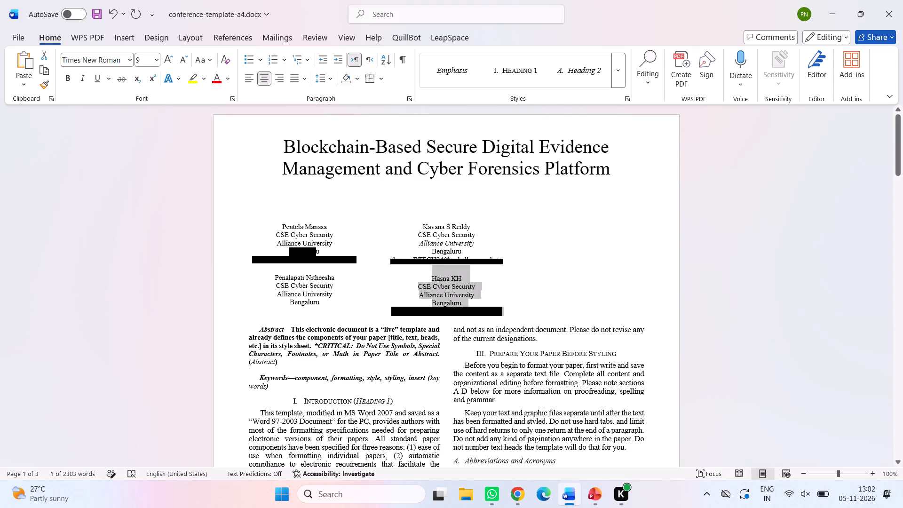
left_click_drag(301, 312, 315, 305)
left_click(315, 305)
left_click_drag(315, 310, 323, 301)
left_click(323, 301)
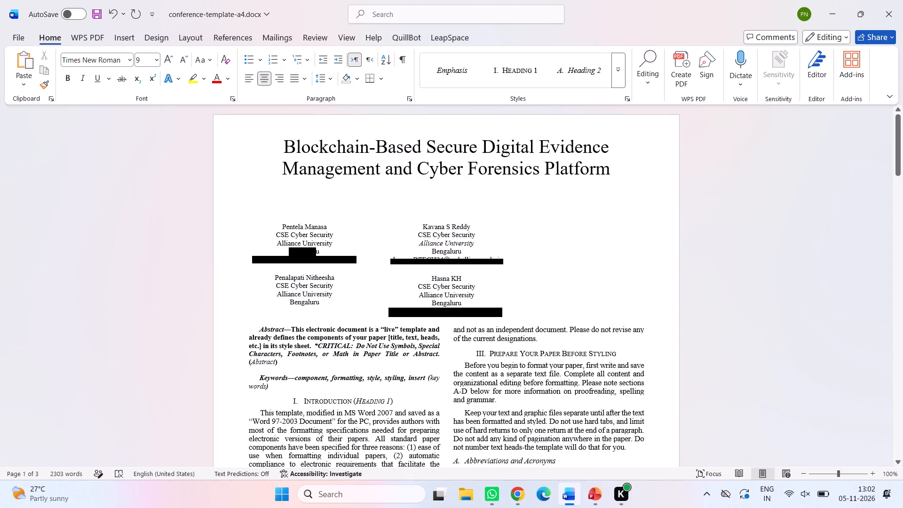
key("Return")
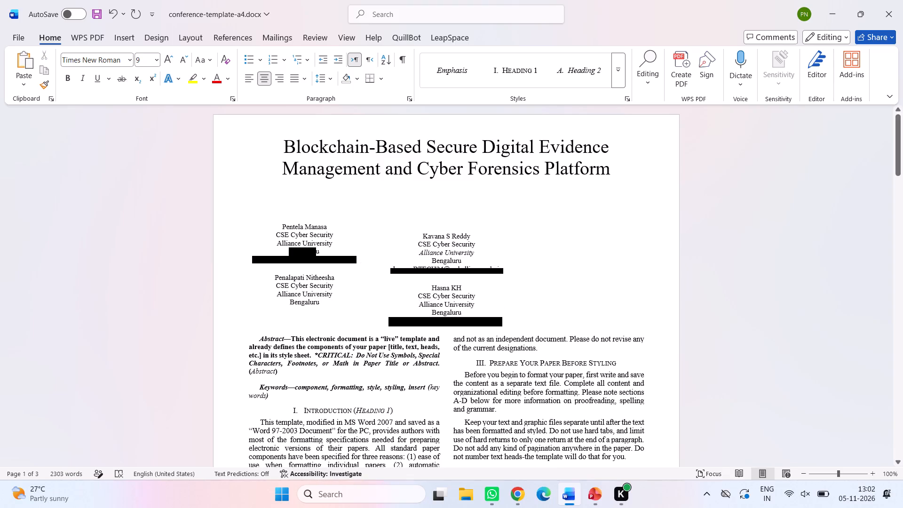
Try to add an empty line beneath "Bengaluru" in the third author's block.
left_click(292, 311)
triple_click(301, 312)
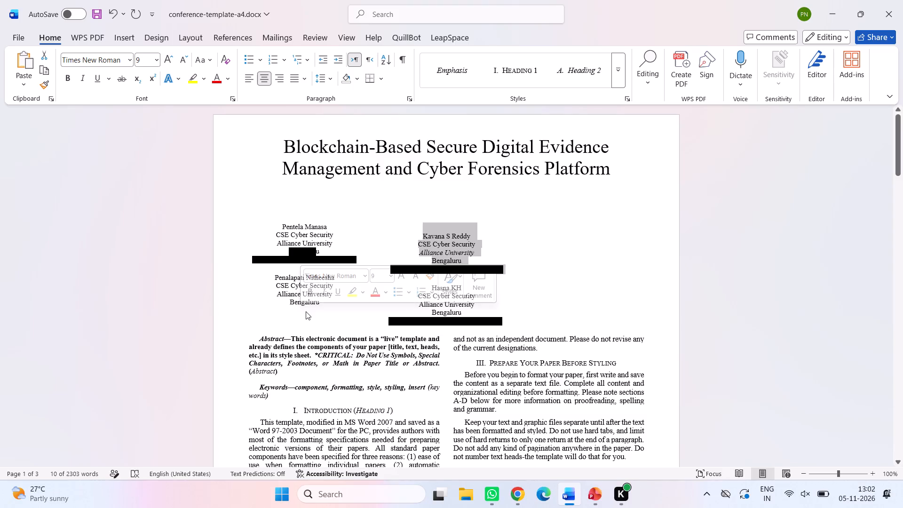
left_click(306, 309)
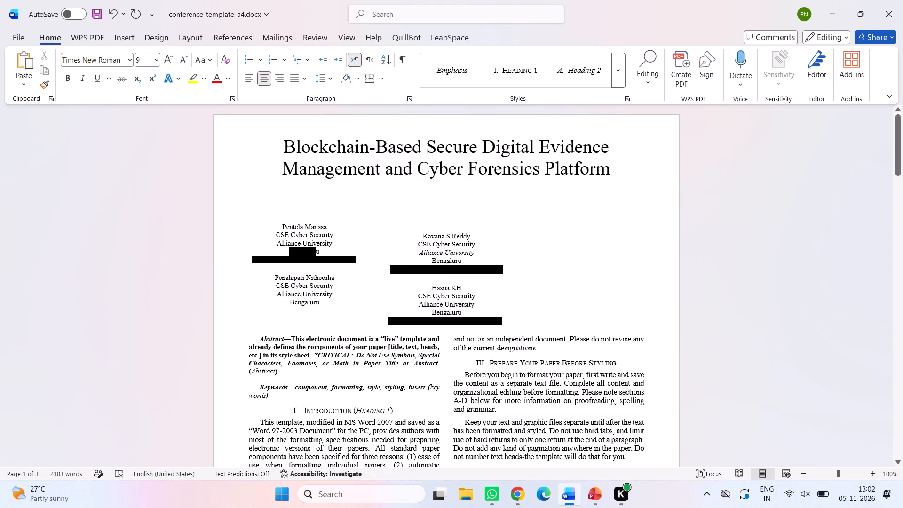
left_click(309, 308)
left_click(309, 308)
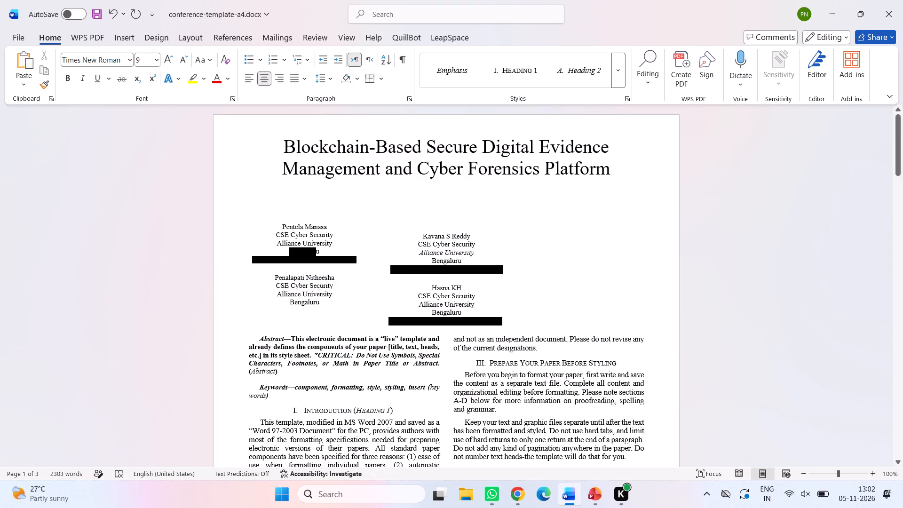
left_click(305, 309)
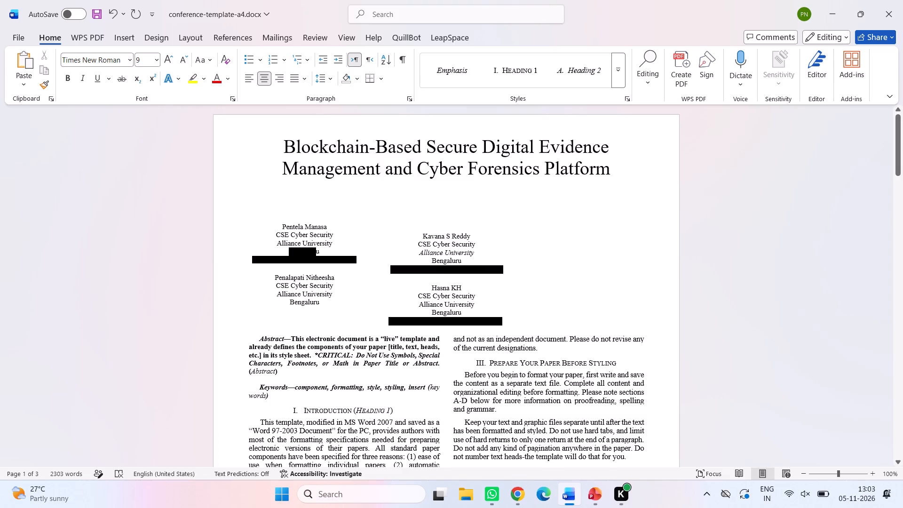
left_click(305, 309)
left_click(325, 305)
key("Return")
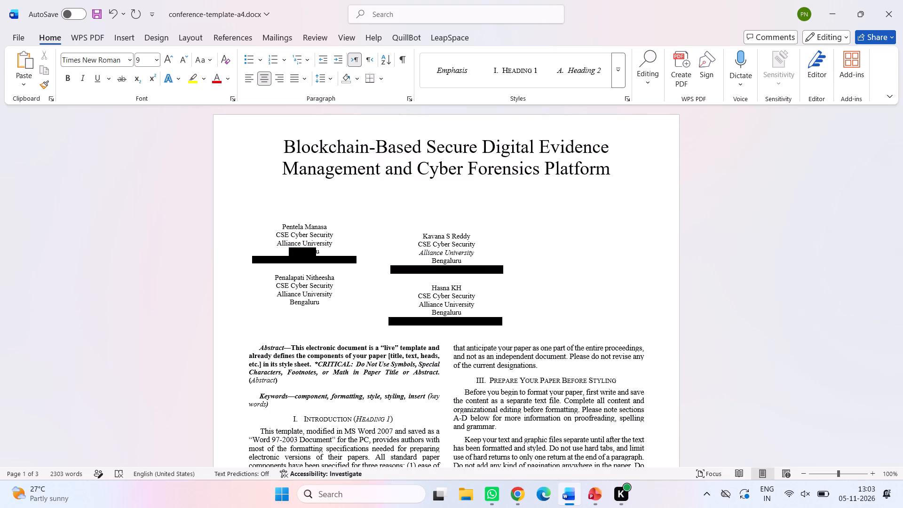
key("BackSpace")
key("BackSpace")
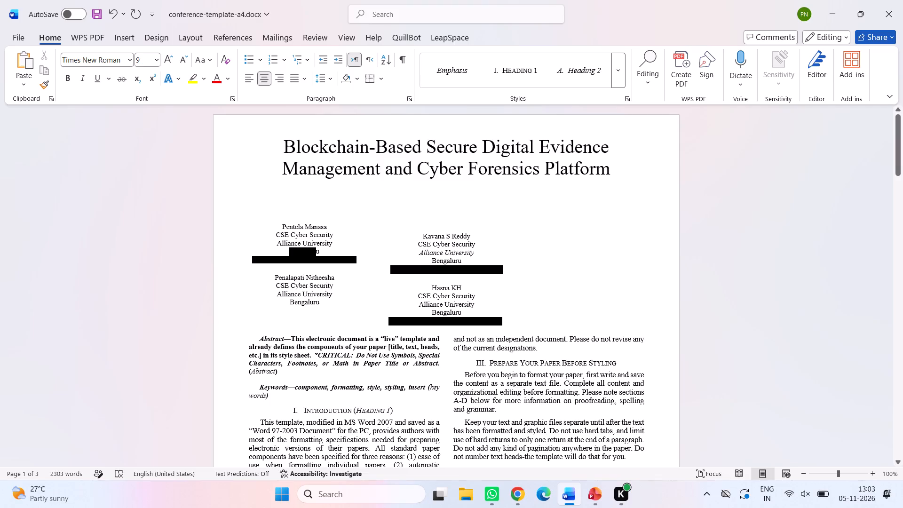
Insert a new empty line after "Bengaluru" in the third author's block for the email address.
left_click(317, 302)
key("Return")
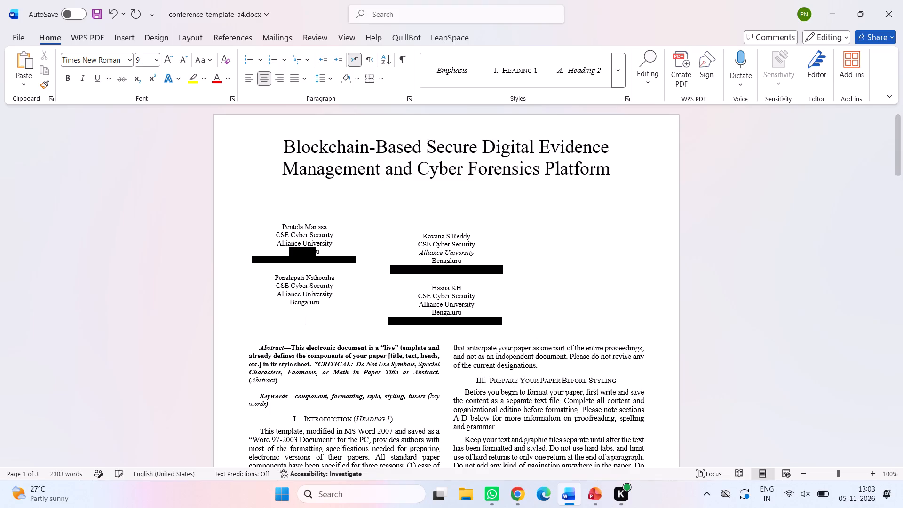
left_click(293, 308)
triple_click(293, 308)
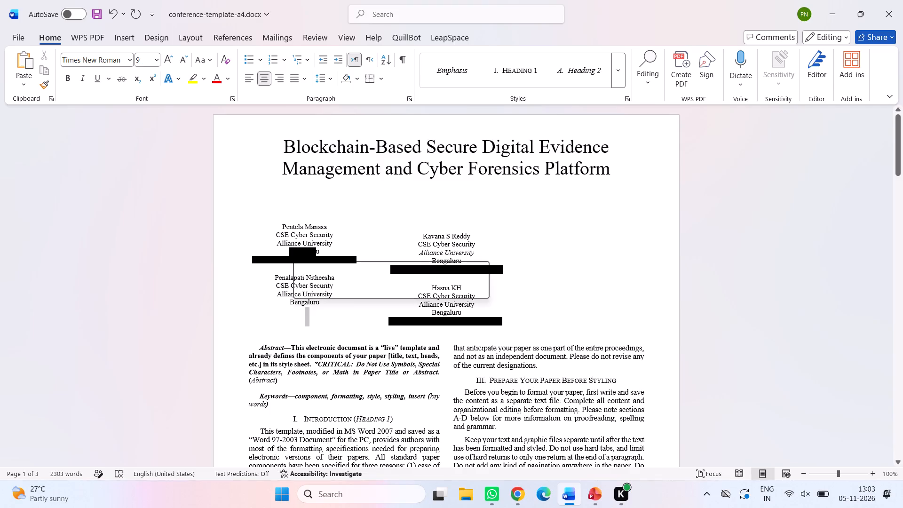
key("Up")
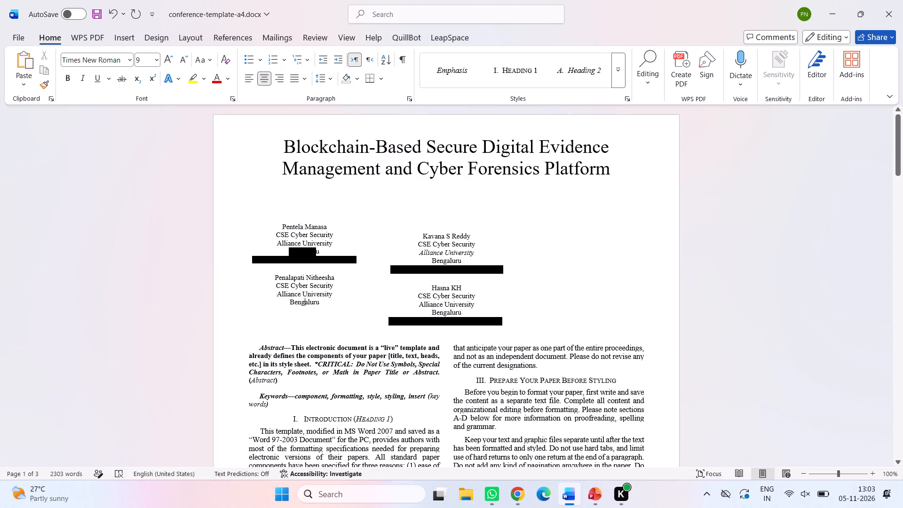
key("Down")
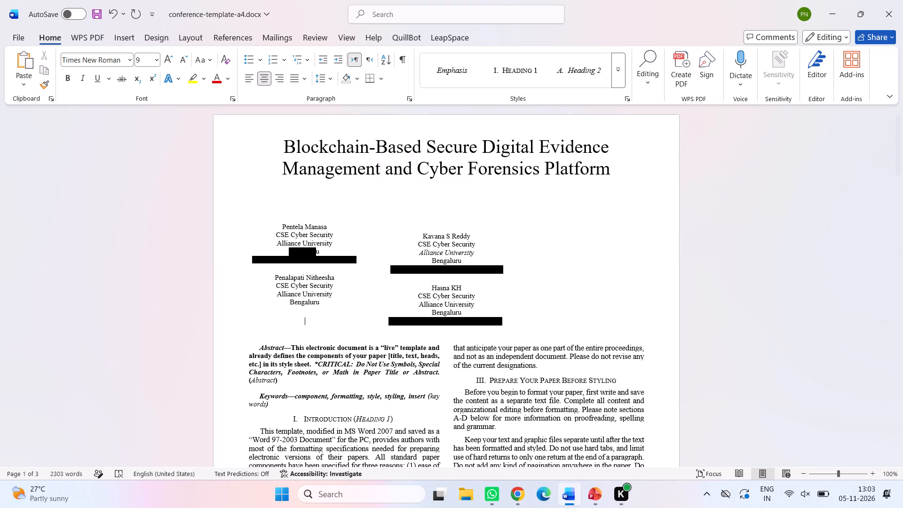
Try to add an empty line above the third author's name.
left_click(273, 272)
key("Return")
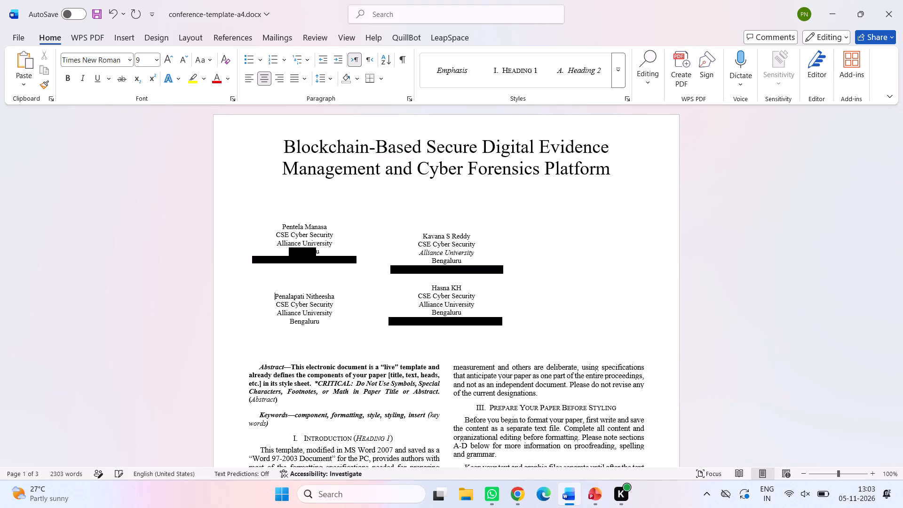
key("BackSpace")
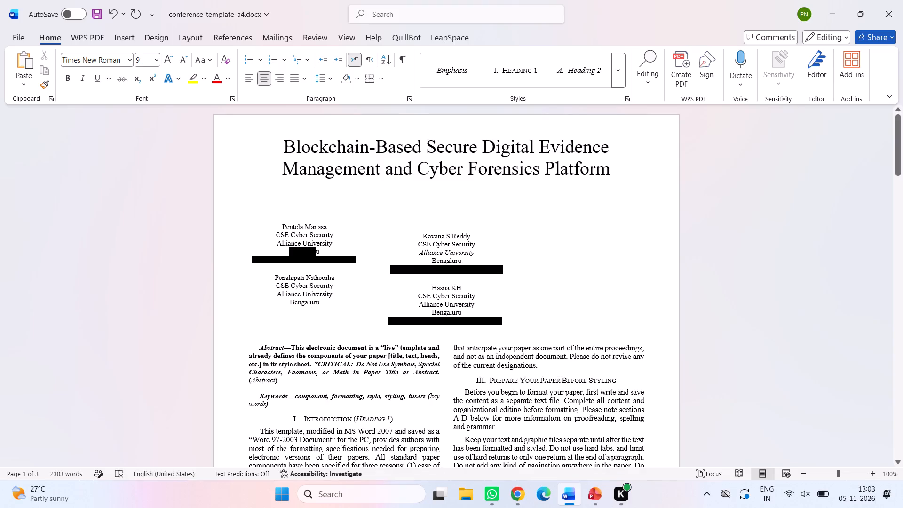
Insert another empty line directly after "Bengaluru" in the third author's block.
left_click(327, 301)
key("Return")
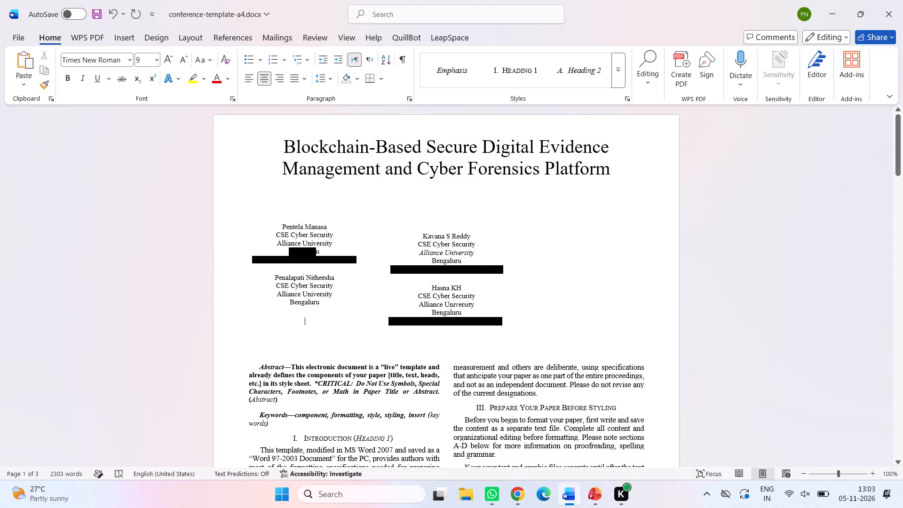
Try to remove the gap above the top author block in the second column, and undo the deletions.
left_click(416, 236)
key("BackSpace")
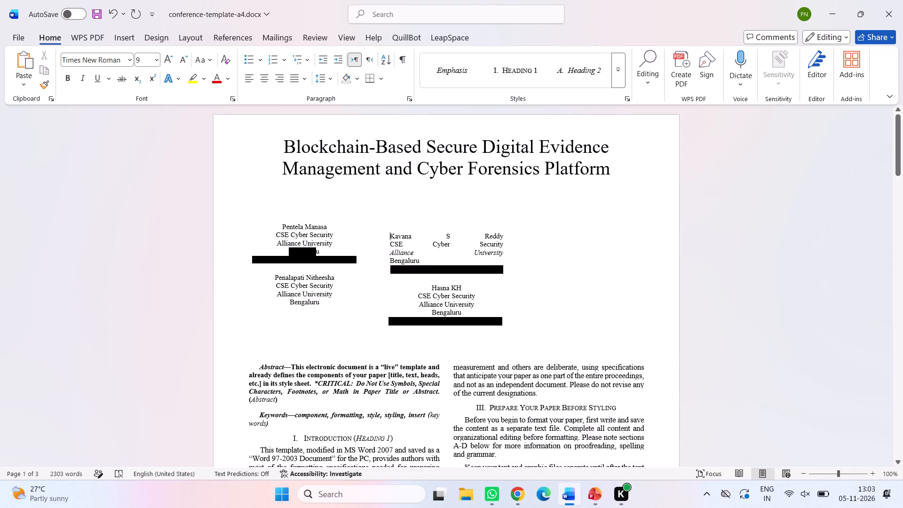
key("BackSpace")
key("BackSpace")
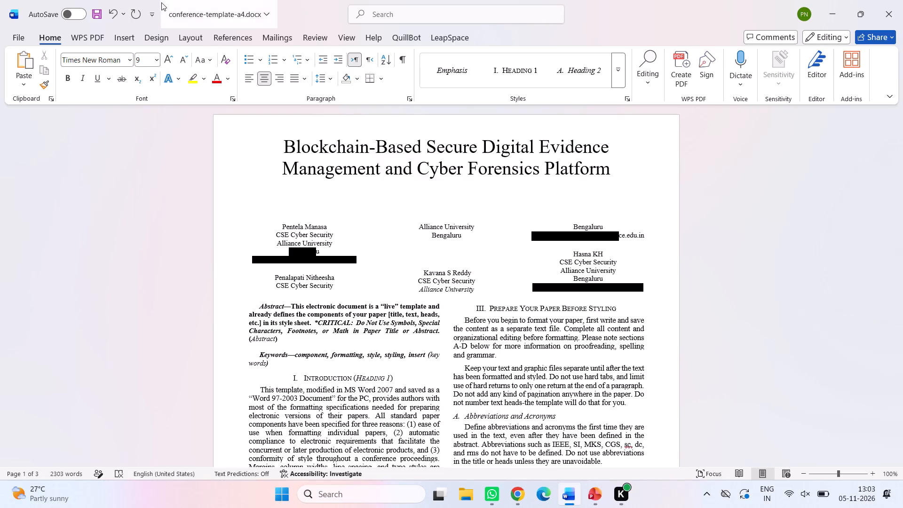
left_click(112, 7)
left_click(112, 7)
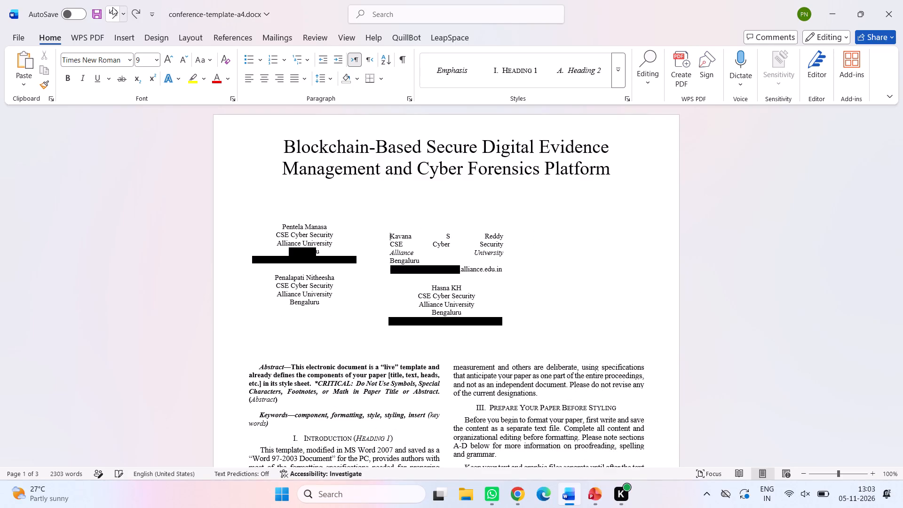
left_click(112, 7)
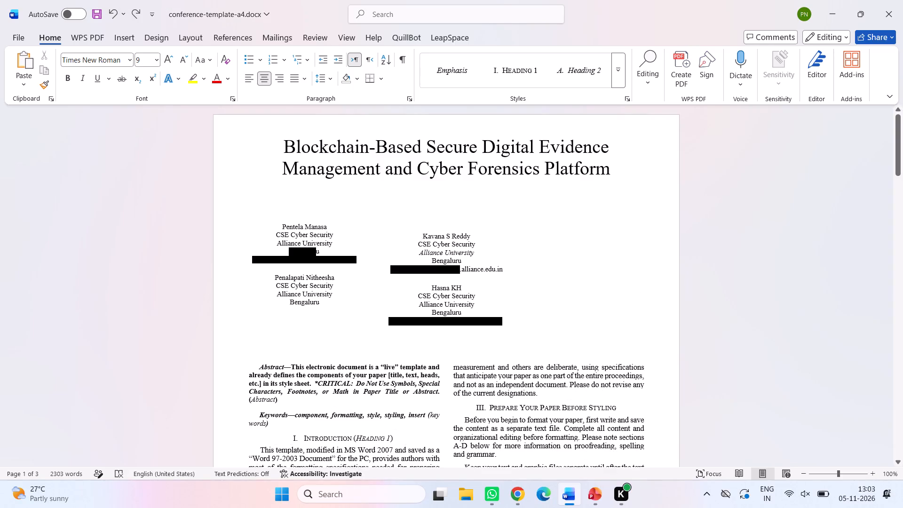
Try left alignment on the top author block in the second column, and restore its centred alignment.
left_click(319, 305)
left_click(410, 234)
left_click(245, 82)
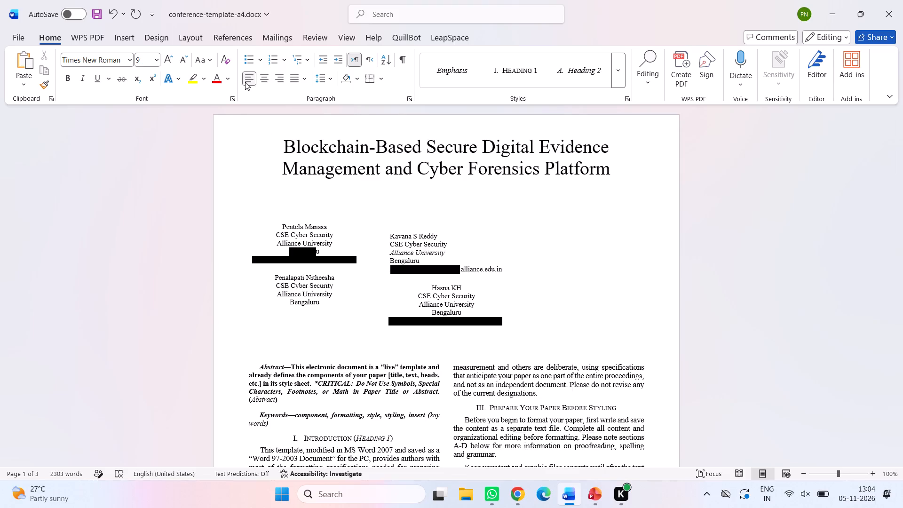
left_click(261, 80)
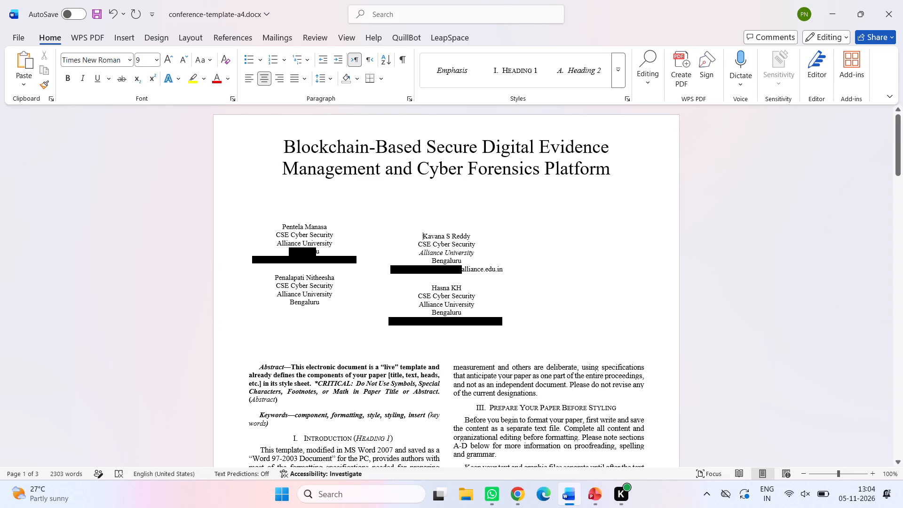
Insert a new empty line after "Bengaluru" in the third author's block, the lower one in the first column.
scroll(393, 259, "down", 2)
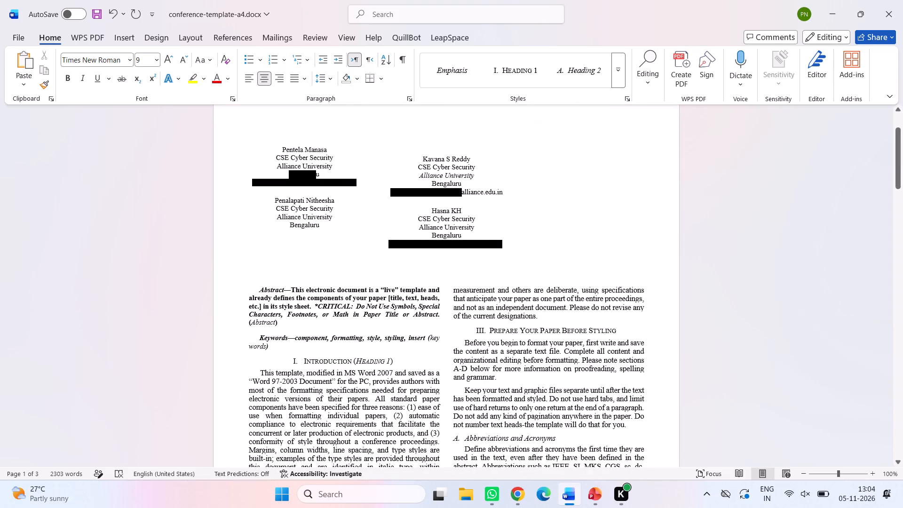
scroll(393, 259, "down", 1)
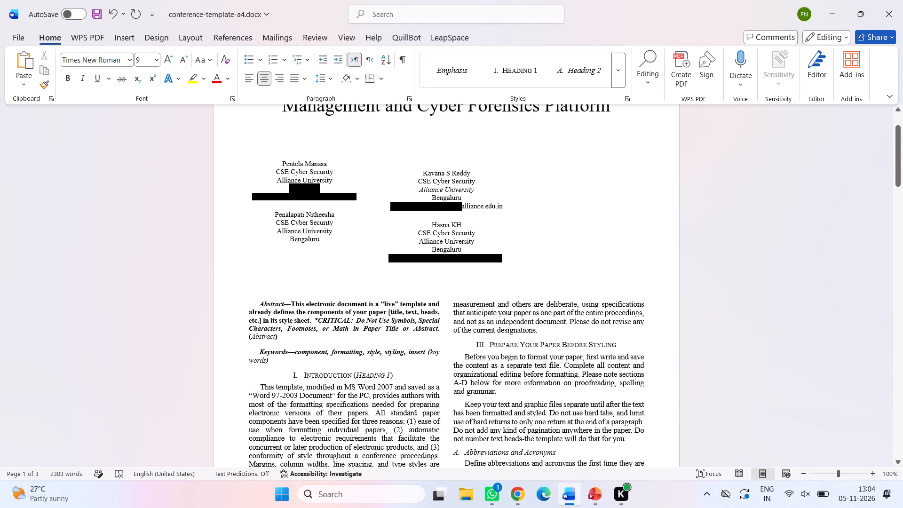
left_click(319, 240)
key("Return")
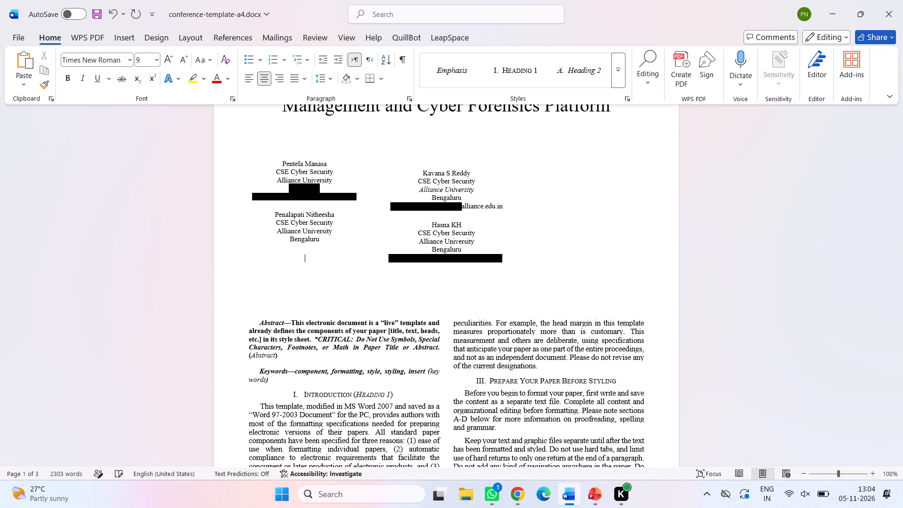
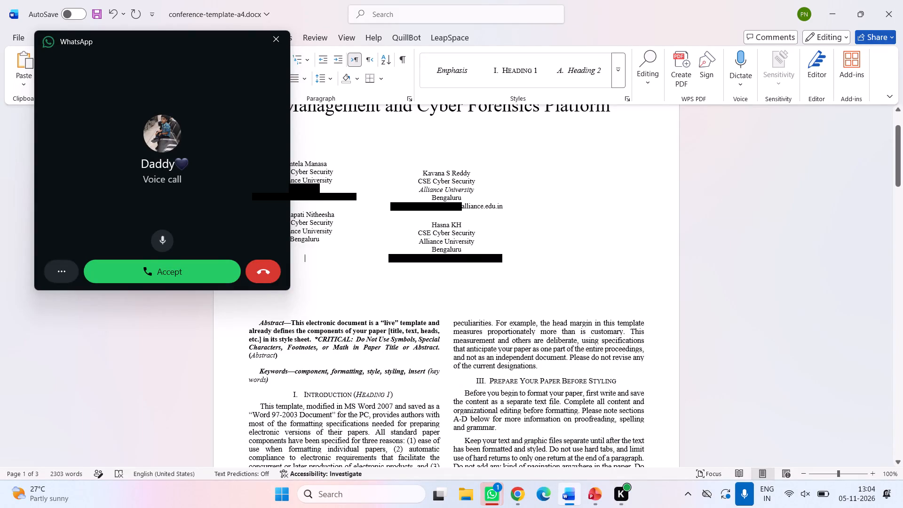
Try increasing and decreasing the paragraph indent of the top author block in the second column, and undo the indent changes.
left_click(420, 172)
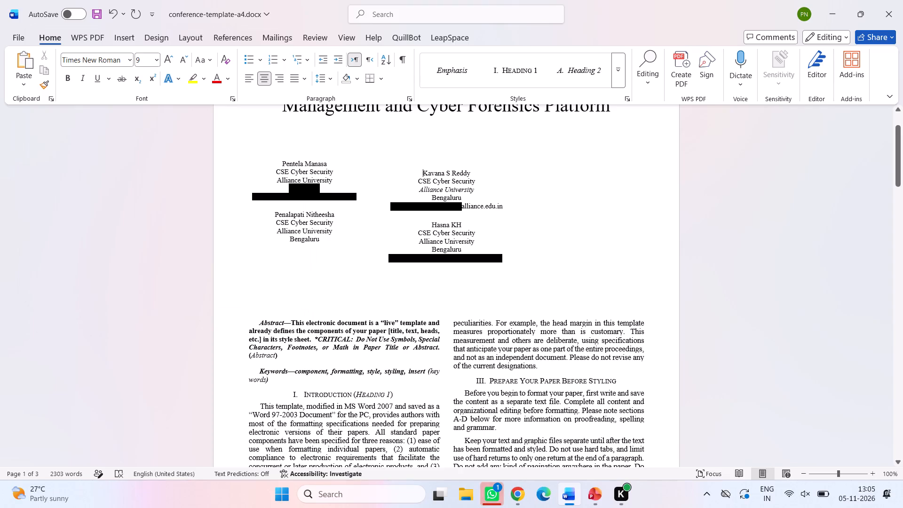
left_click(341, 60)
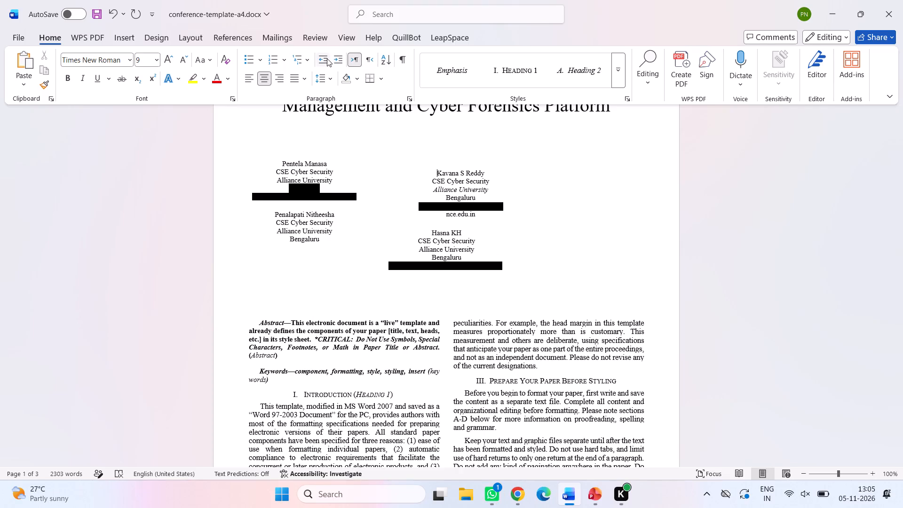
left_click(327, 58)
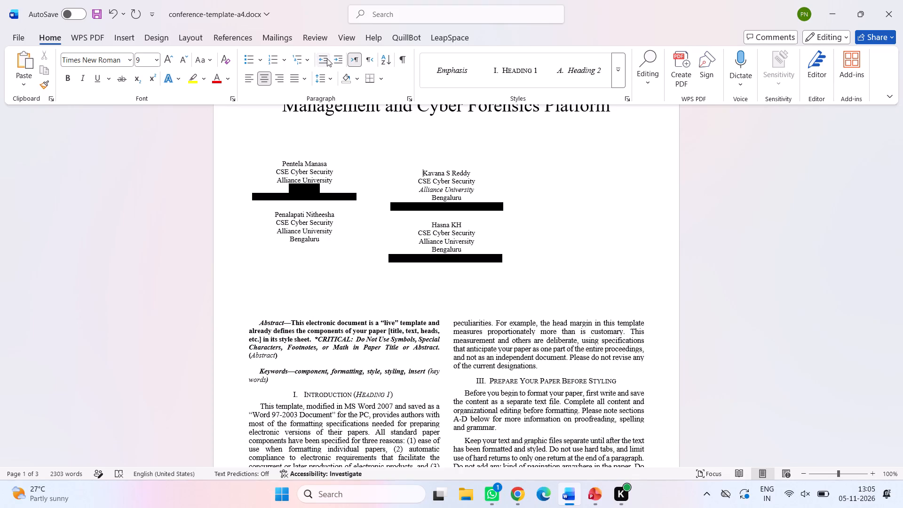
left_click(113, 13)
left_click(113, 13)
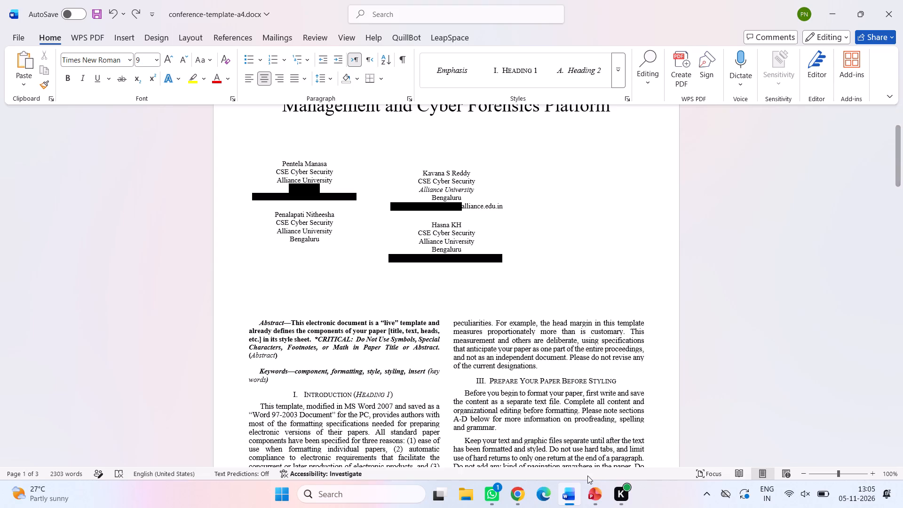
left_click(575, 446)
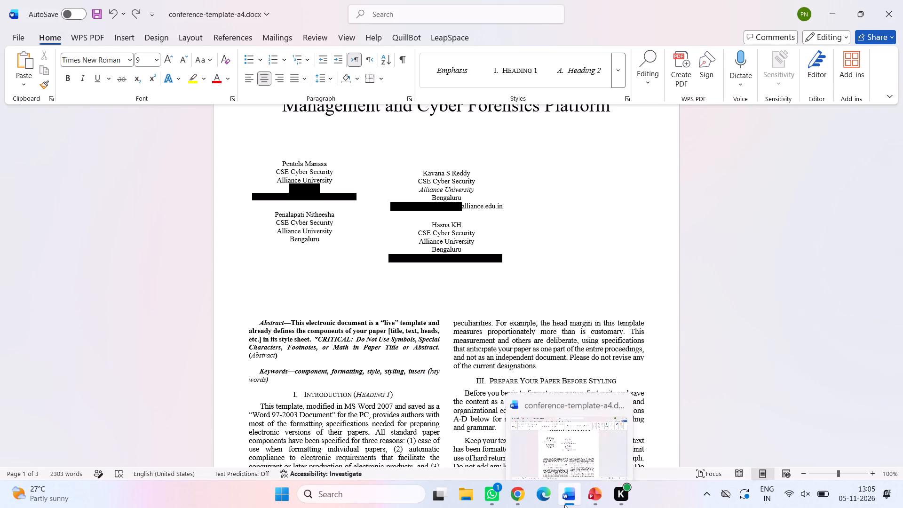
Open conference-template-letter.docx from the recent files.
left_click(557, 440)
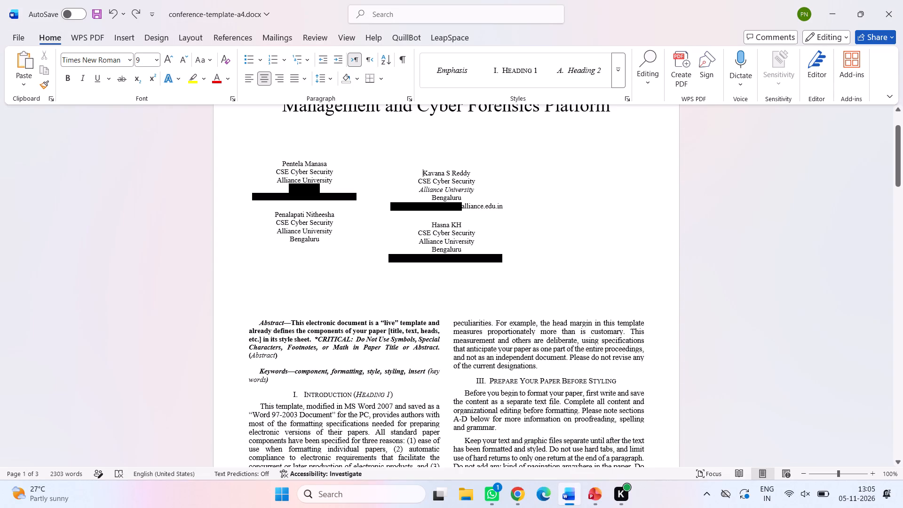
scroll(557, 440, "up", 4)
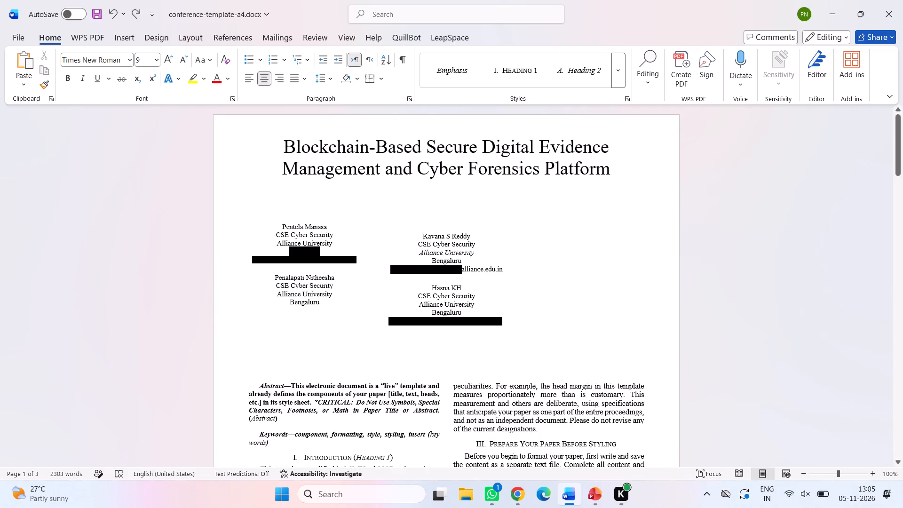
left_click(24, 35)
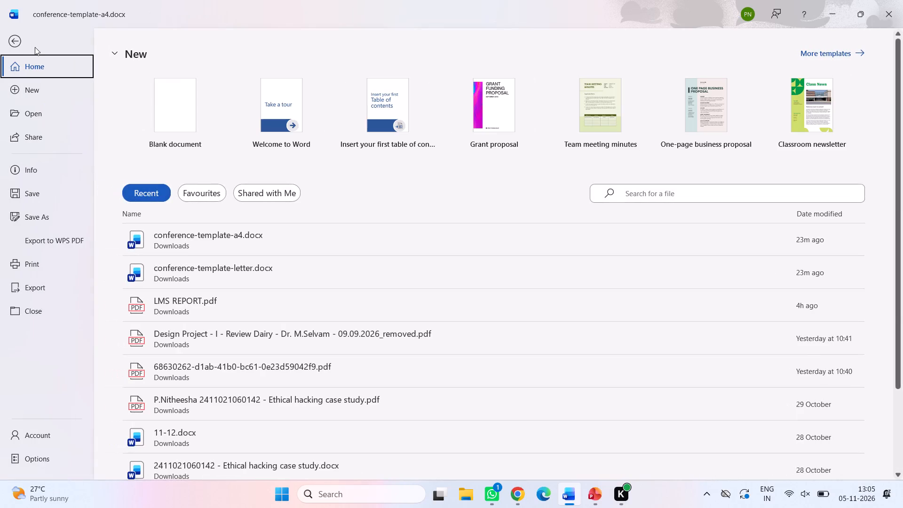
left_click(169, 282)
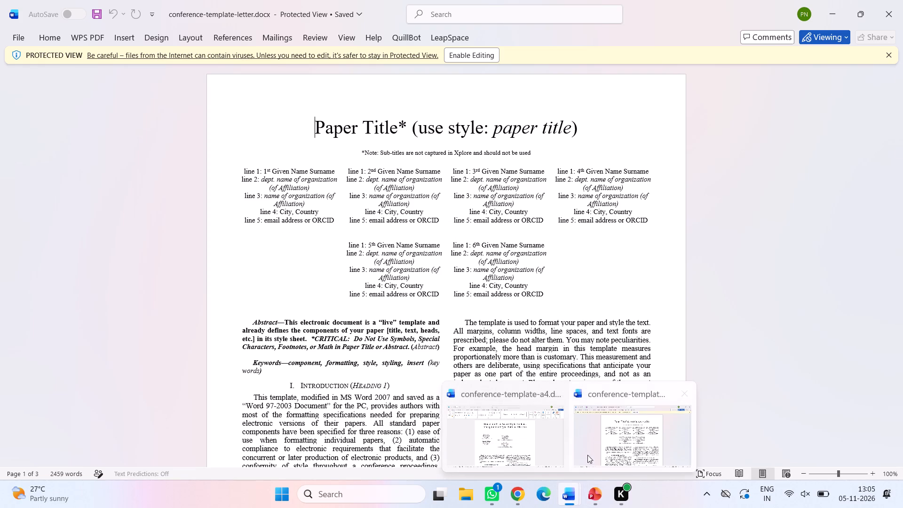
Copy the full two-line paper title from conference-template-a4.docx.
left_click(545, 437)
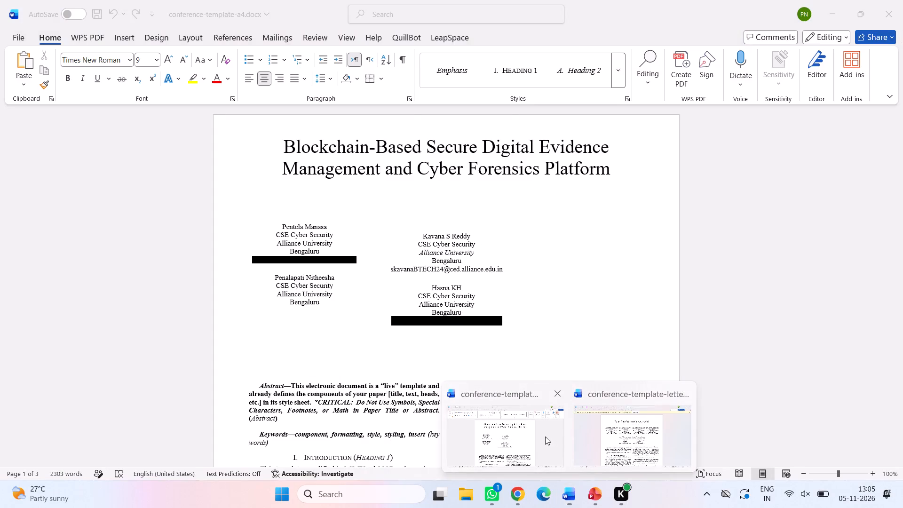
left_click(285, 136)
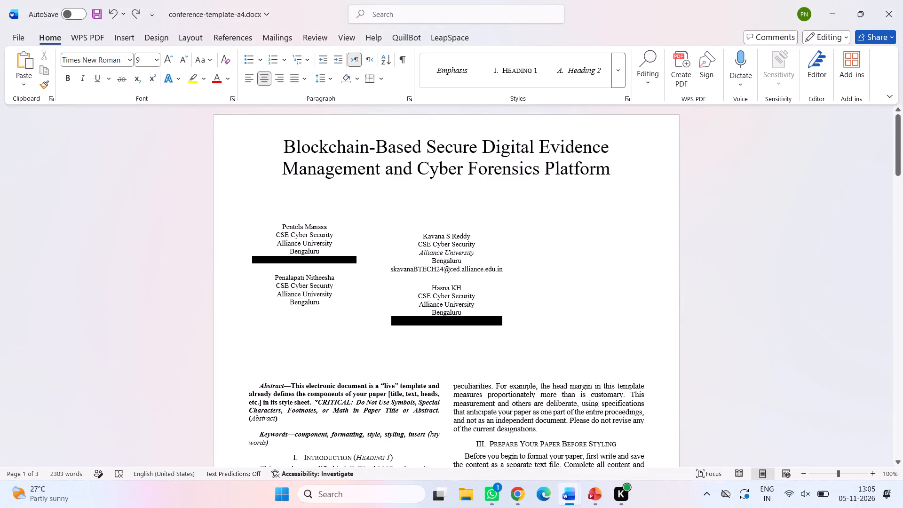
left_click_drag(284, 141, 420, 168)
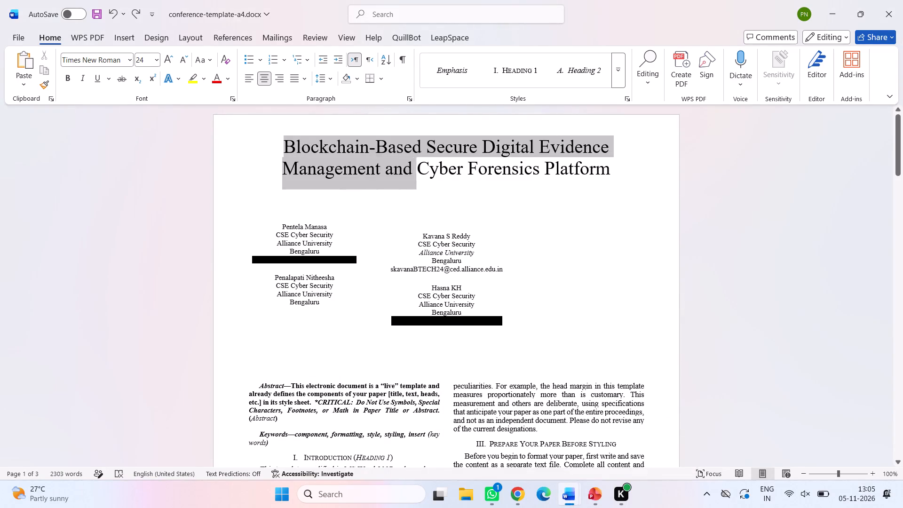
left_click_drag(420, 168, 618, 181)
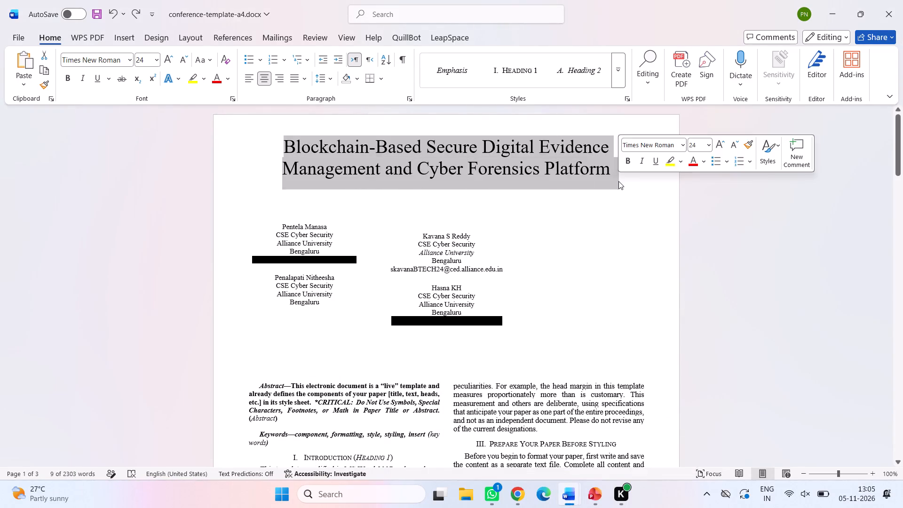
key("ctrl+c")
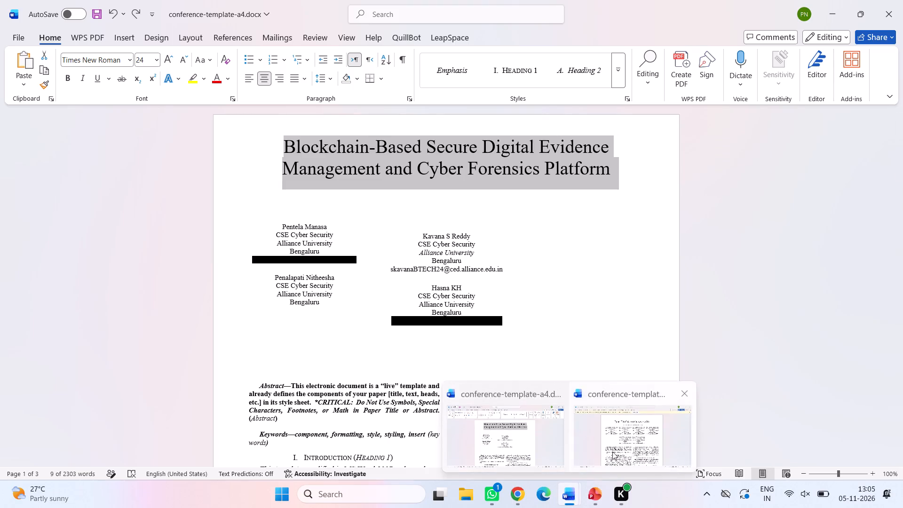
Return to conference-template-letter.docx and enable editing so its placeholder title can be removed.
left_click(617, 452)
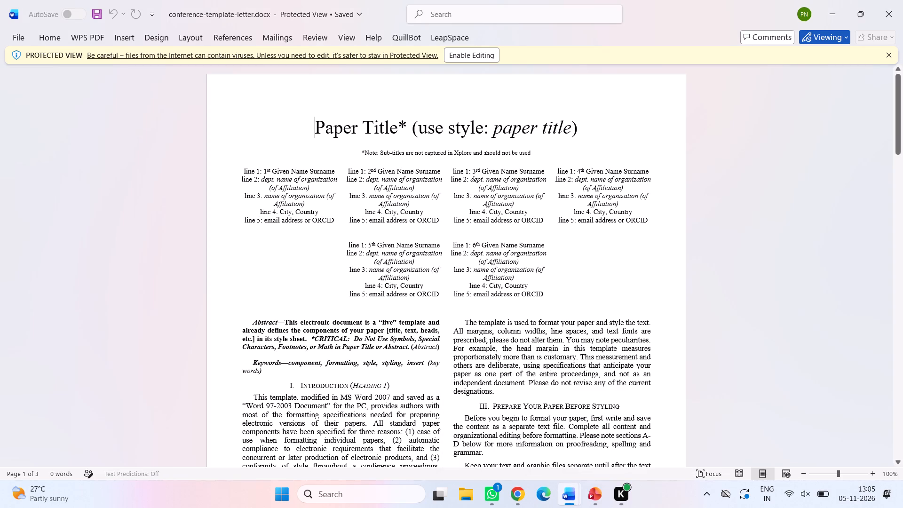
left_click_drag(315, 126, 535, 144)
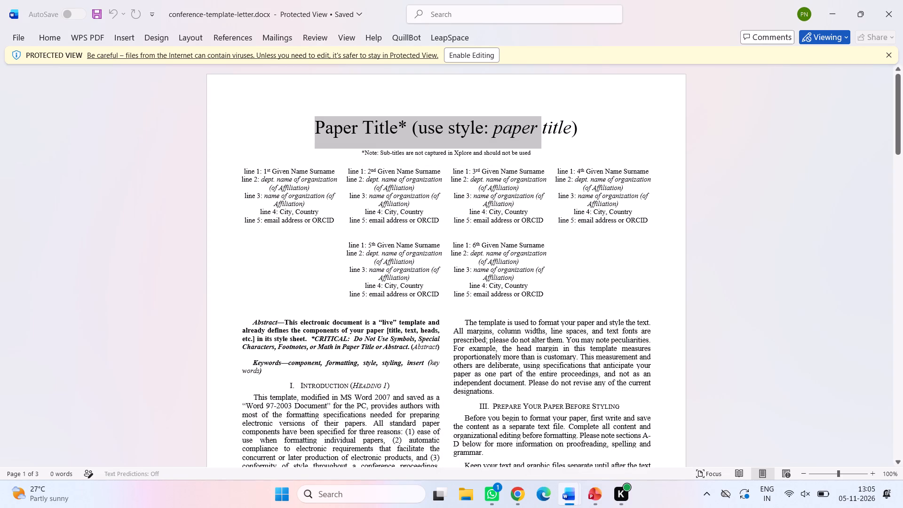
left_click_drag(535, 144, 582, 132)
key("BackSpace")
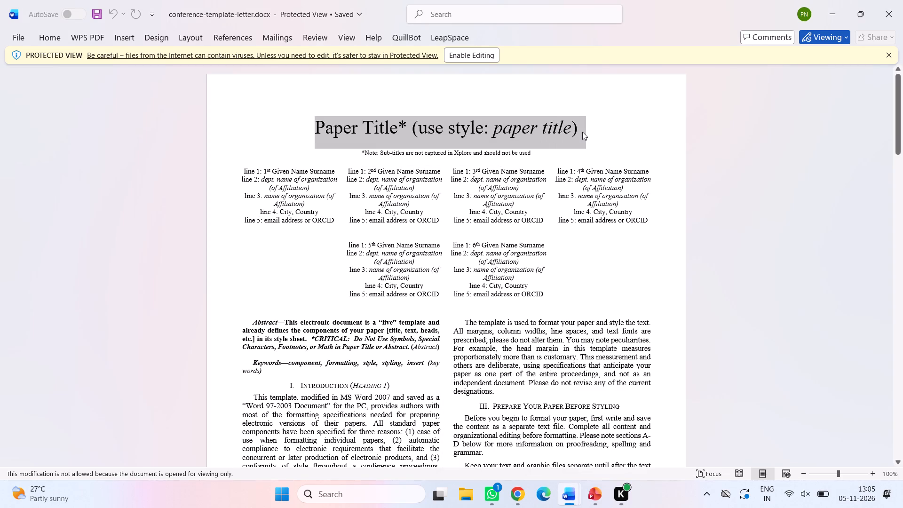
key("BackSpace")
left_click(483, 57)
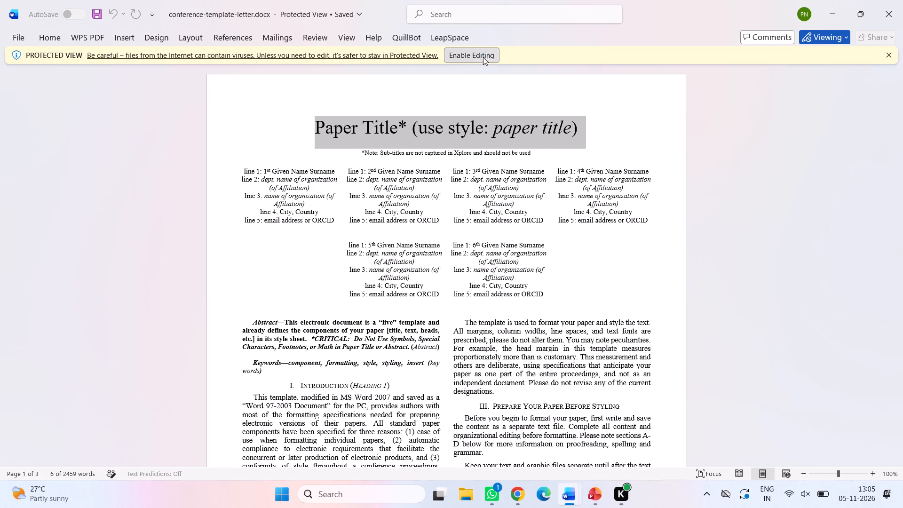
Replace the placeholder "Paper Title" line in the letter template with the copied paper title.
left_click_drag(311, 168, 584, 179)
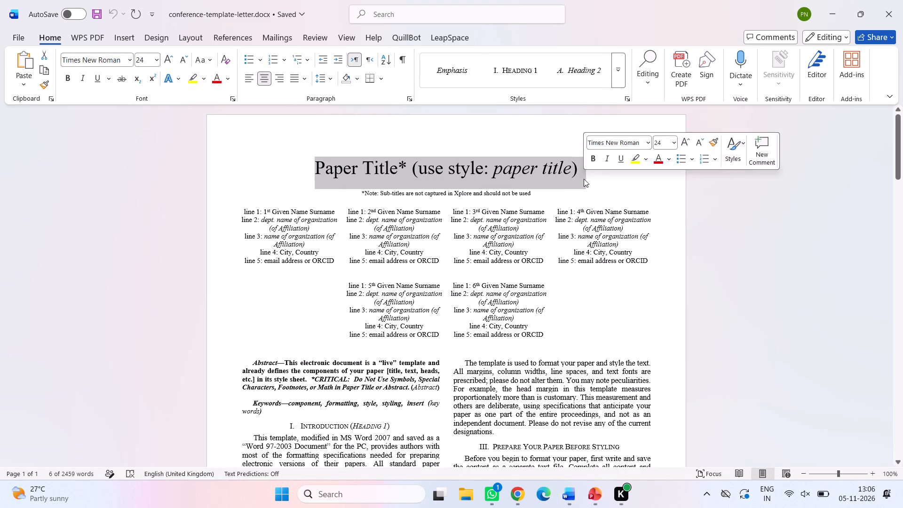
key("BackSpace")
key("ctrl+v")
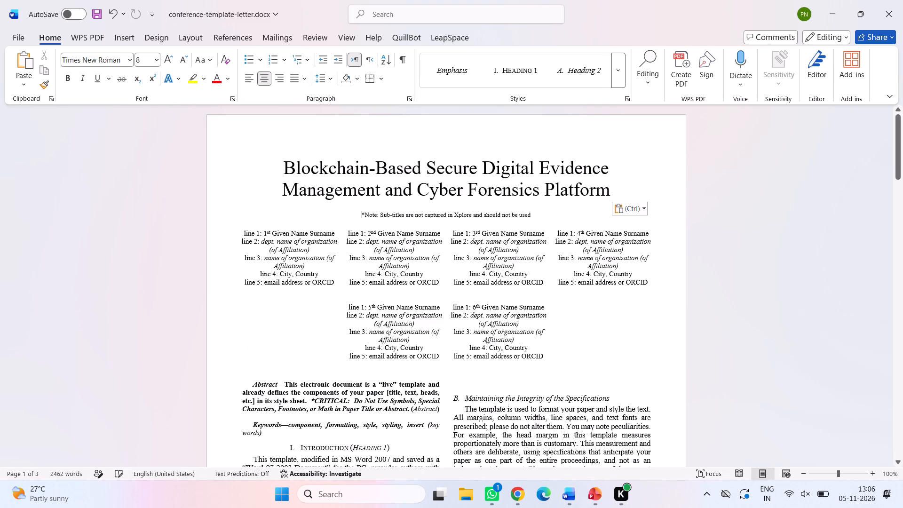
left_click(584, 179)
left_click(615, 176)
Delete the "*Note: Sub-titles are not captured in Xplore" line below the title.
left_click_drag(361, 214, 540, 213)
key("BackSpace")
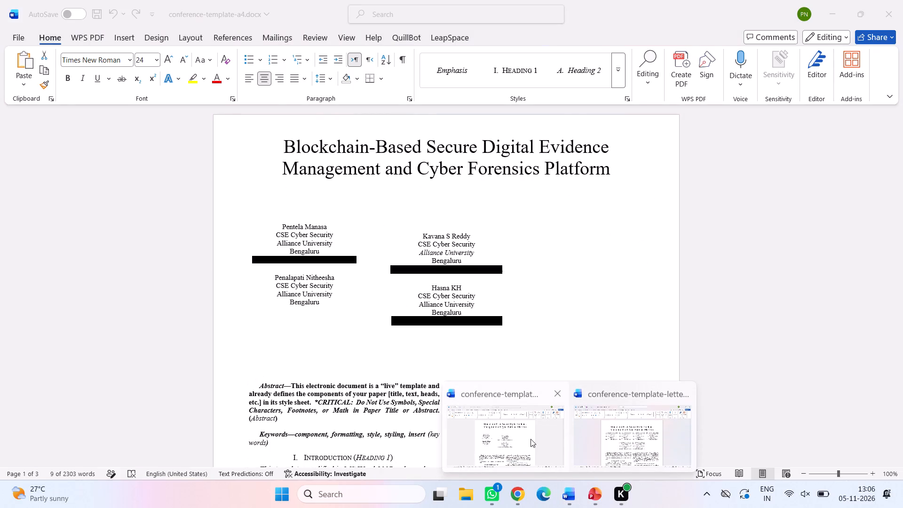
Copy the first author's block from conference-template-a4.docx, delete the letter template's first author placeholder and paste the block into the first author column.
left_click(530, 439)
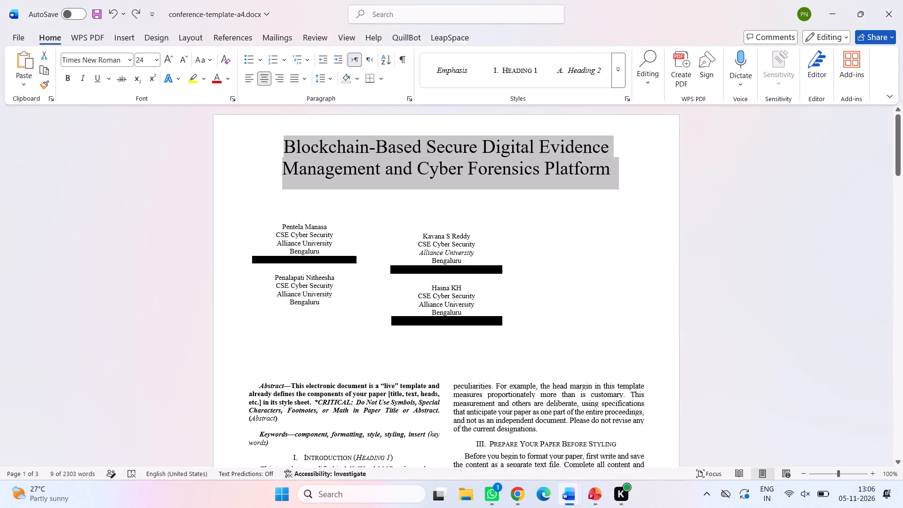
left_click_drag(281, 222, 356, 258)
key("ctrl+c")
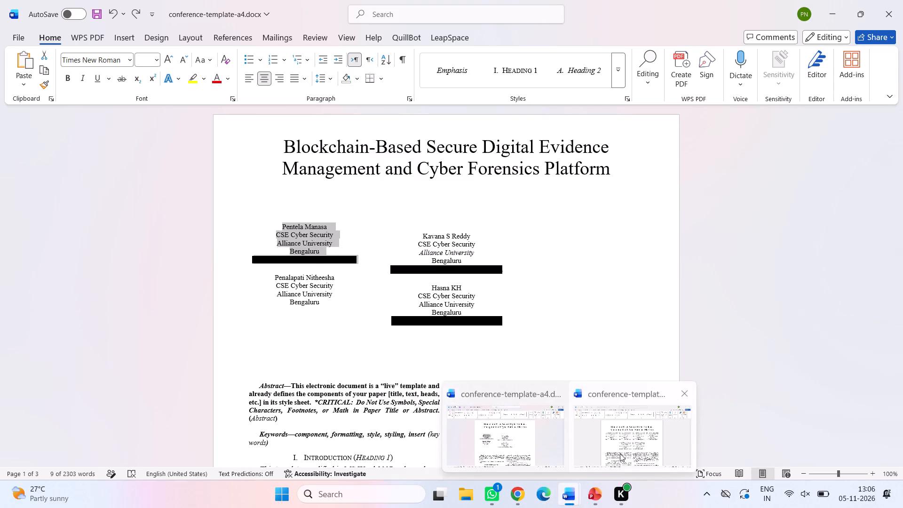
left_click(621, 452)
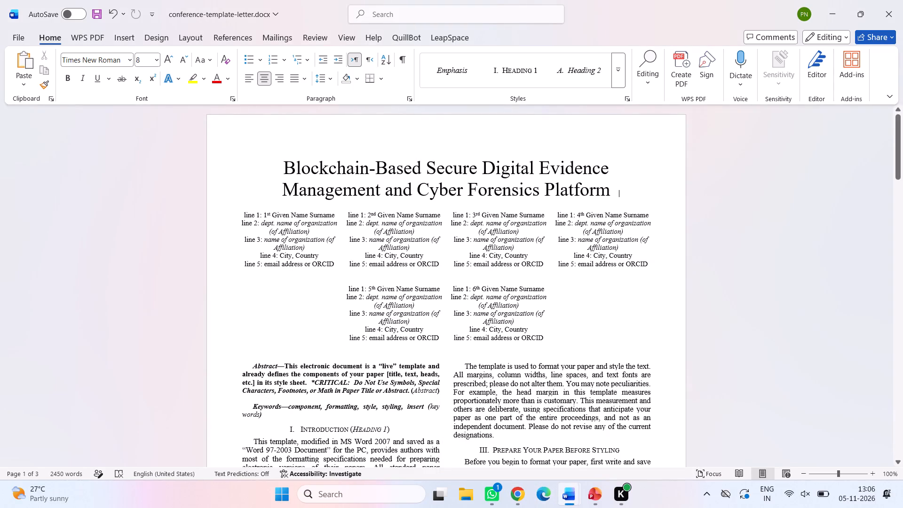
left_click_drag(242, 212, 331, 268)
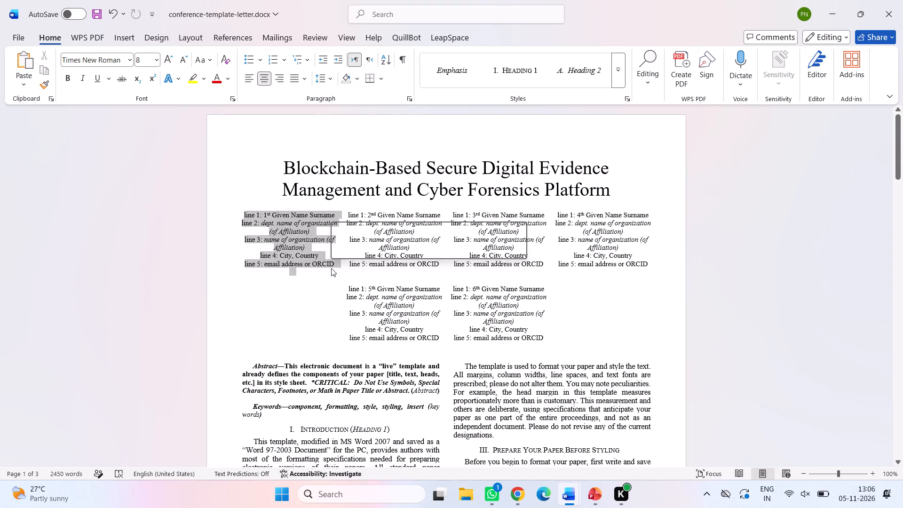
key("BackSpace")
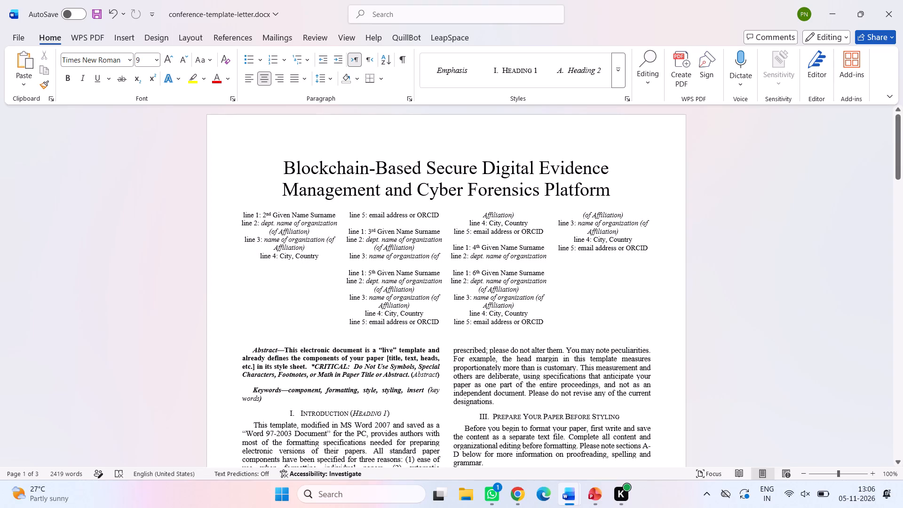
left_click(295, 218)
key("ctrl+v")
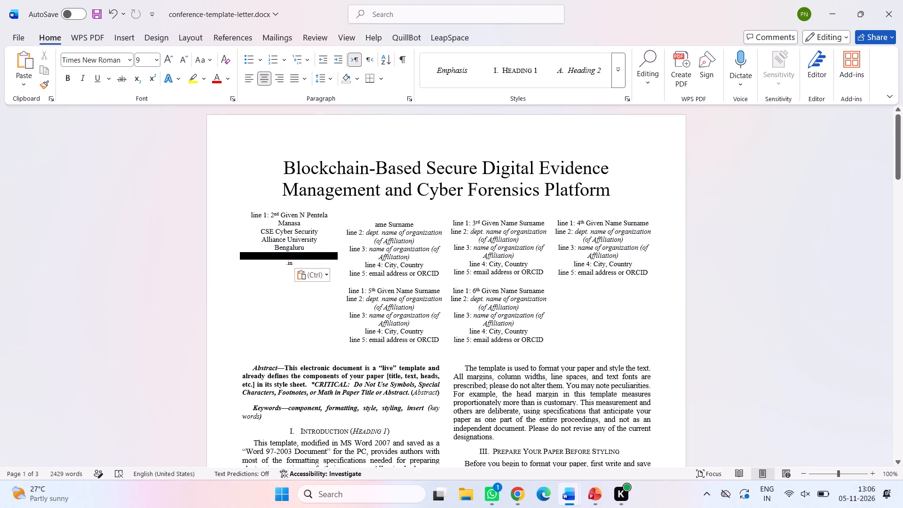
Delete the leftover "ame Surname" text and its empty line above "line 2" in the second author column.
left_click_drag(416, 222, 374, 224)
key("BackSpace")
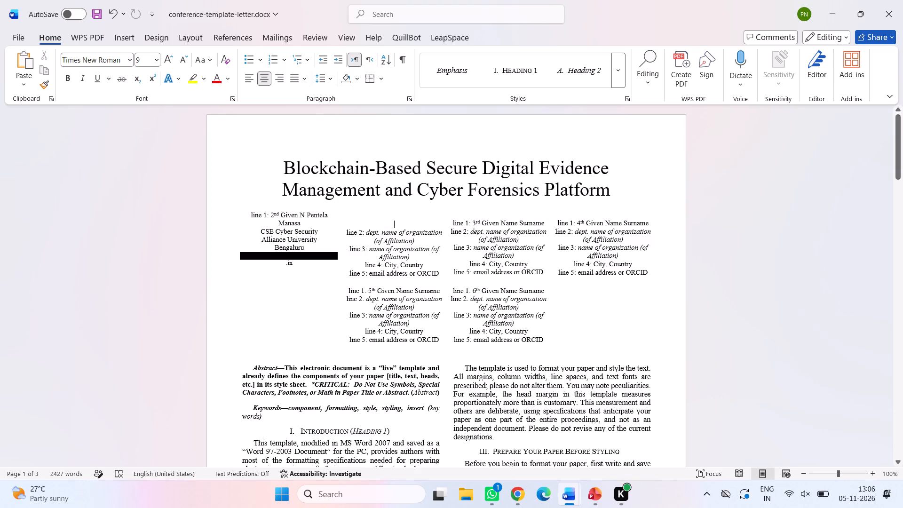
left_click(344, 234)
key("BackSpace")
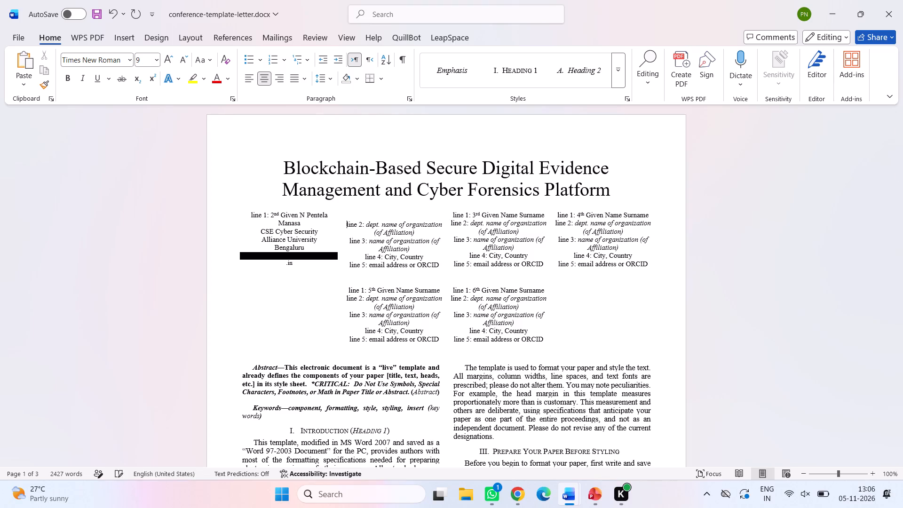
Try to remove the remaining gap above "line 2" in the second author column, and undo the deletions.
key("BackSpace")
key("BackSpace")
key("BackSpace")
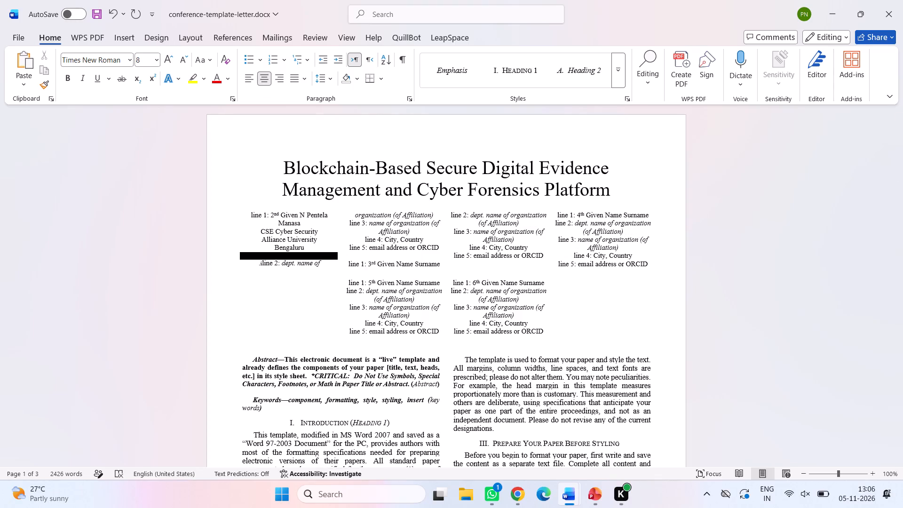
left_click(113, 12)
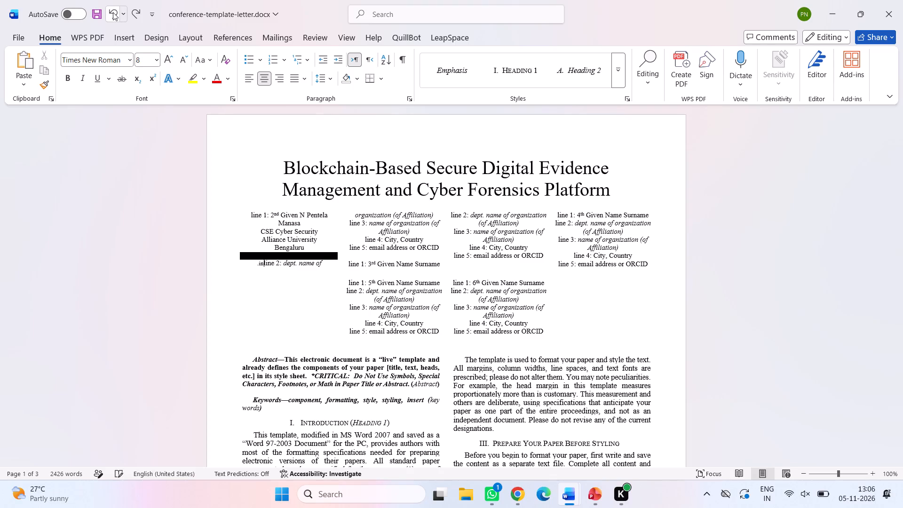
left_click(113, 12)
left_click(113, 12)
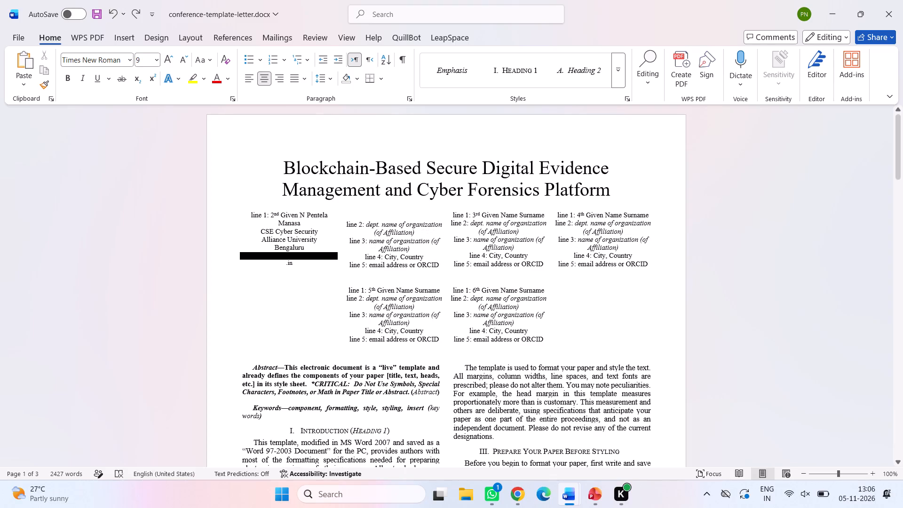
Insert an empty line above the pasted first author's block in the letter template.
left_click(247, 214)
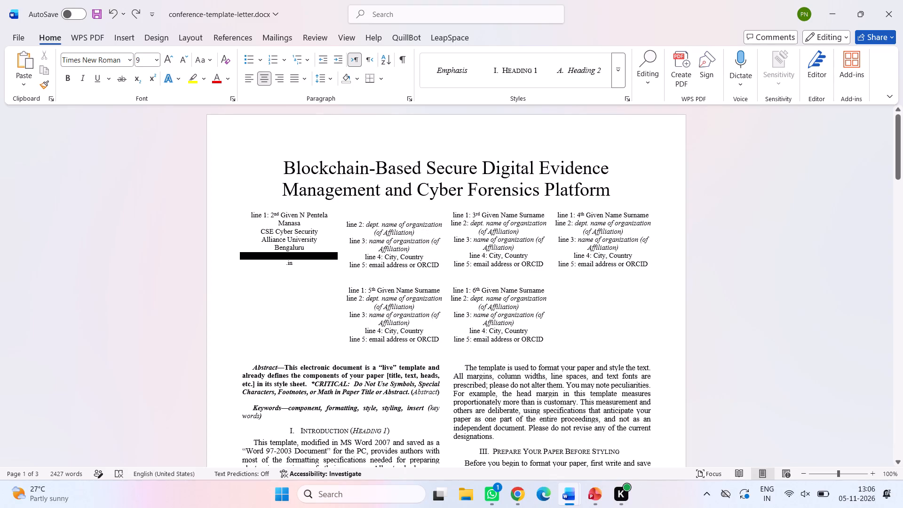
key("Return")
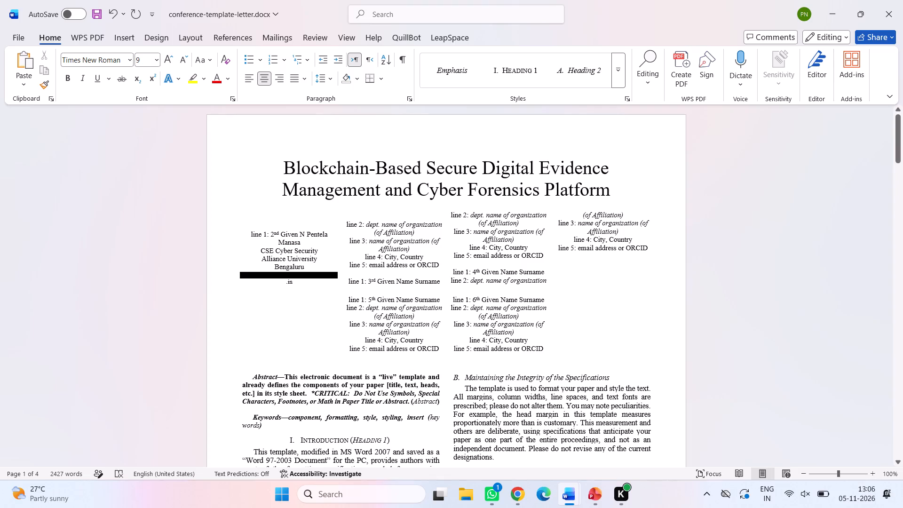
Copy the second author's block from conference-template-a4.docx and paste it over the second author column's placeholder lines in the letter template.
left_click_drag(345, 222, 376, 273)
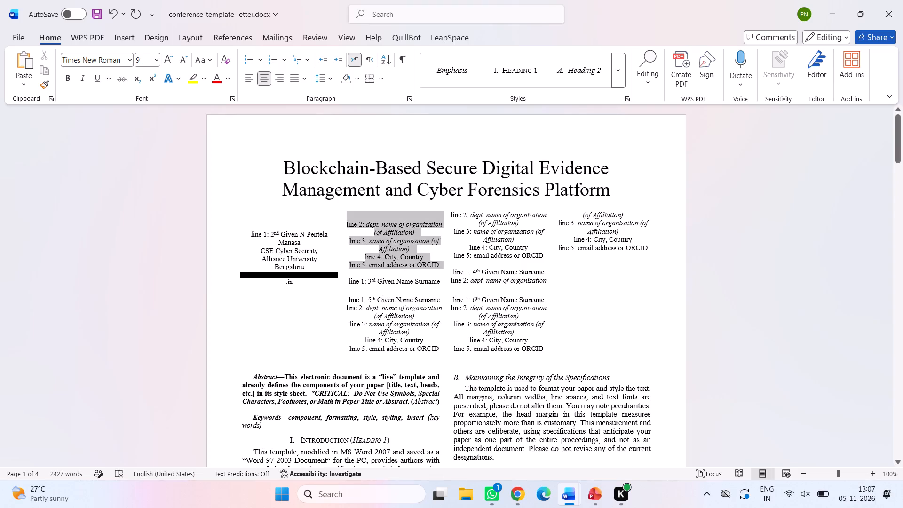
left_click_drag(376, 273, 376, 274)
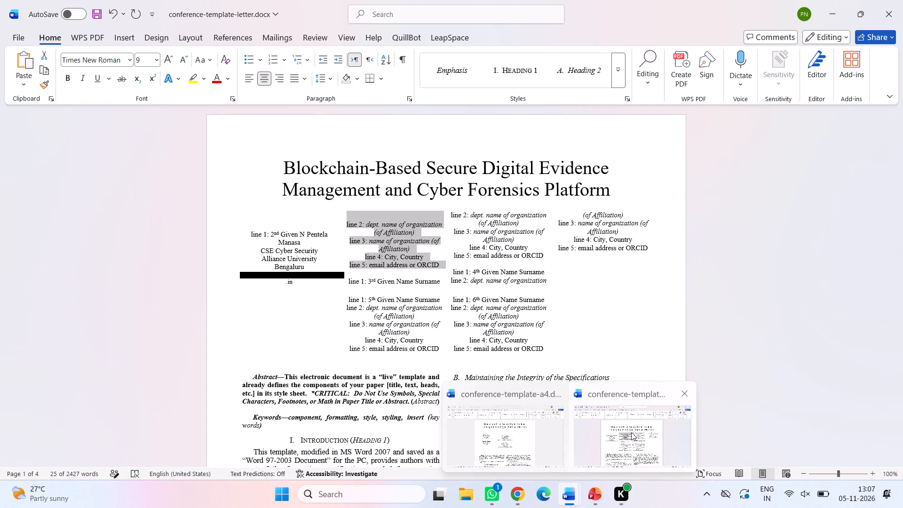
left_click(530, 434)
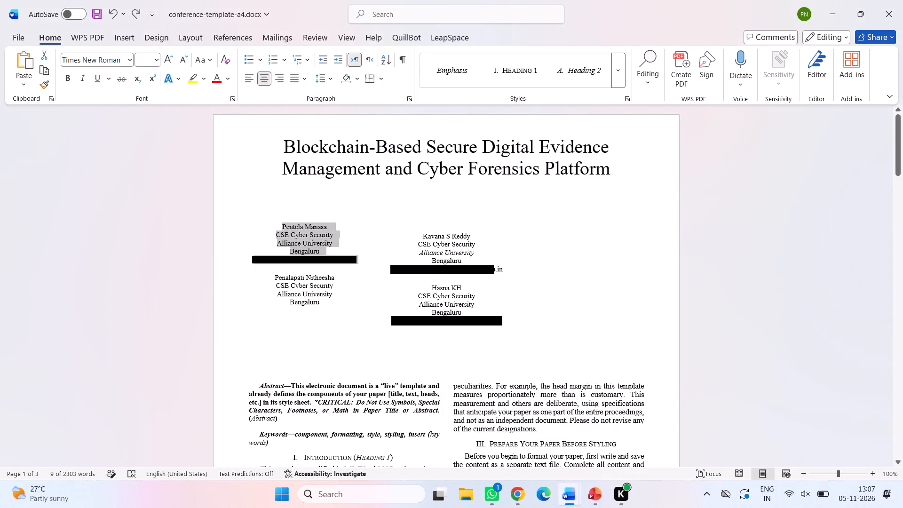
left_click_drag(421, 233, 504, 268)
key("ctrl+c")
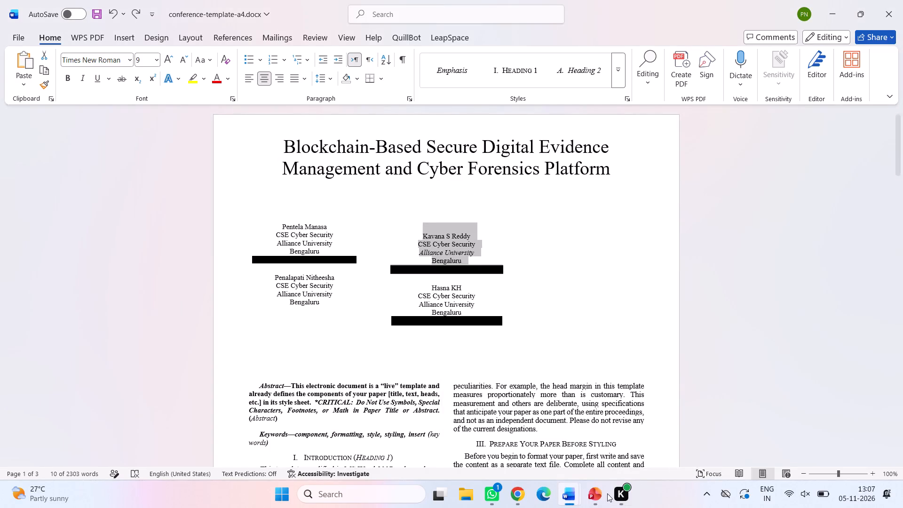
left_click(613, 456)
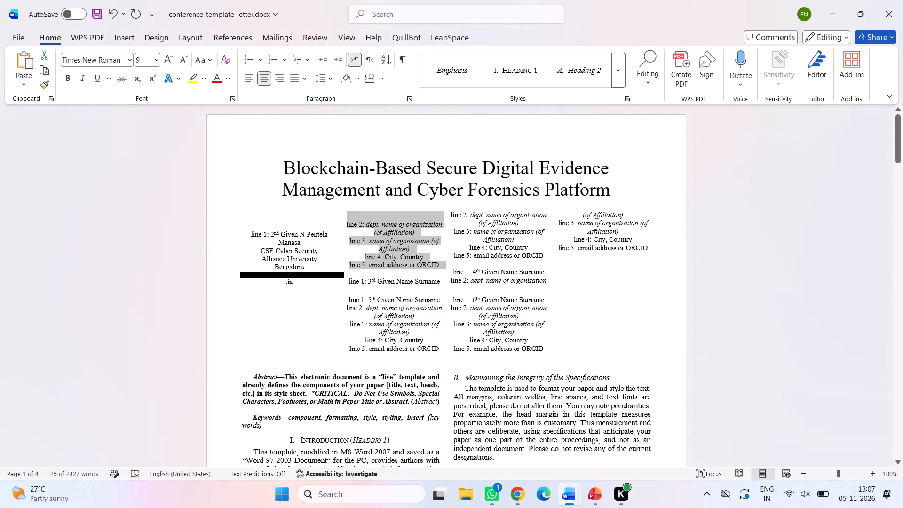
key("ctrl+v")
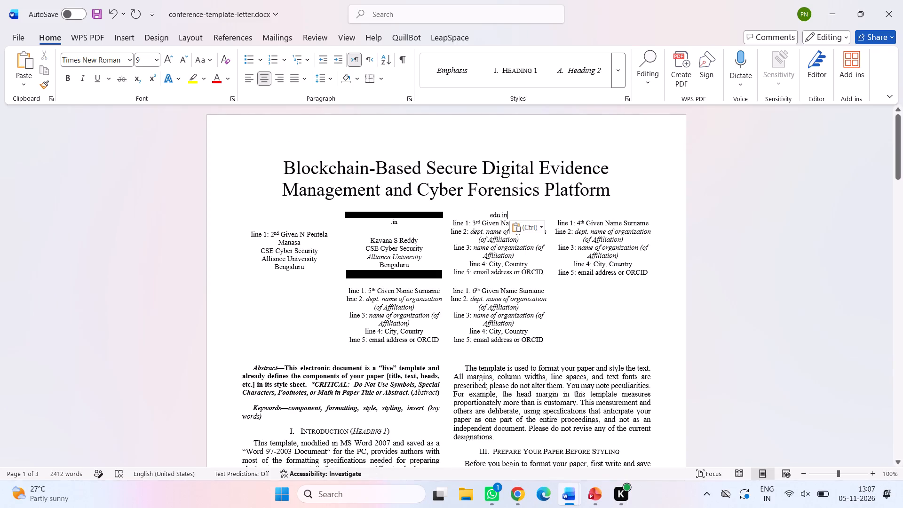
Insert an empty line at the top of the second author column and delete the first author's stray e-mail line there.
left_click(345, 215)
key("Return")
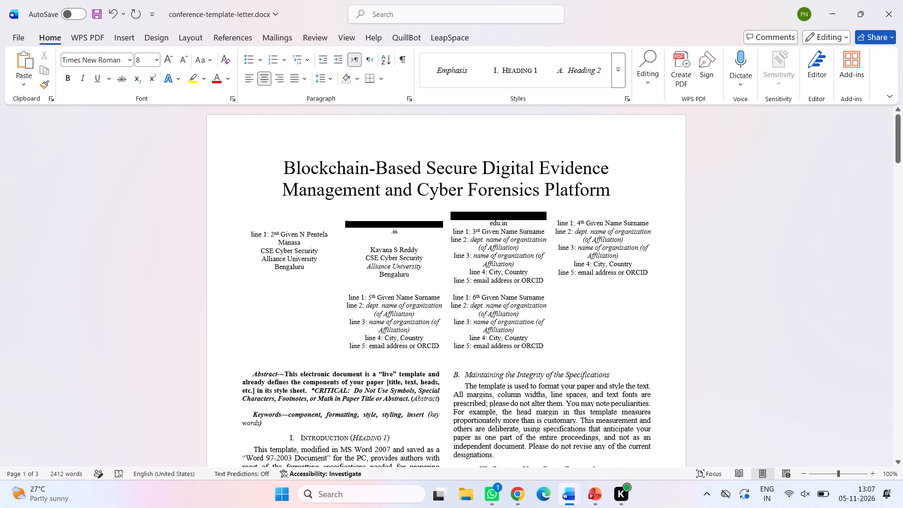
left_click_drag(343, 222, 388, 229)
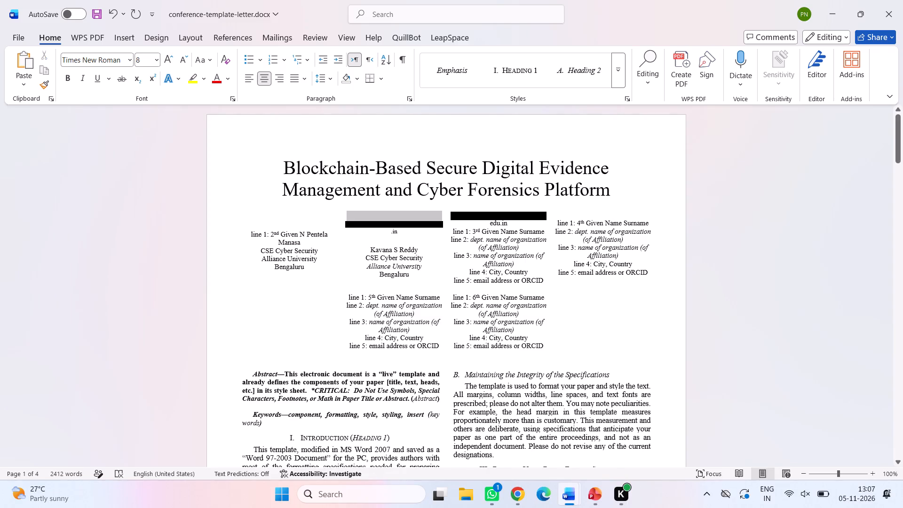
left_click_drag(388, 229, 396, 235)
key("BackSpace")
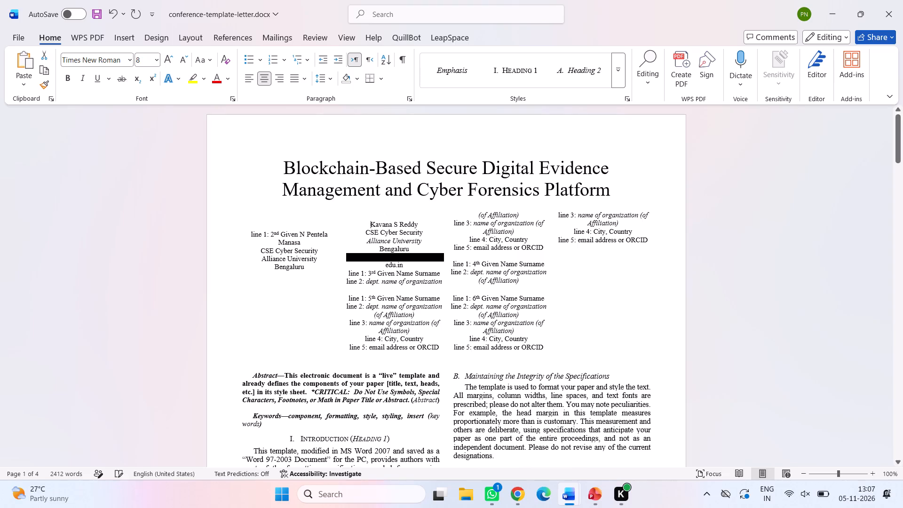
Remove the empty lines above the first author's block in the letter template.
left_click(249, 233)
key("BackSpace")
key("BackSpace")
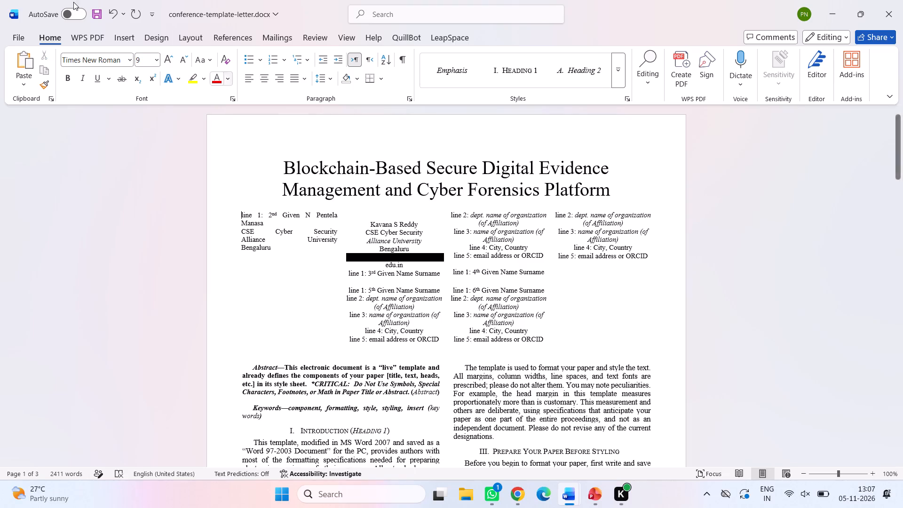
Undo the author-block edits in the letter template back to the six original author placeholders.
triple_click(116, 10)
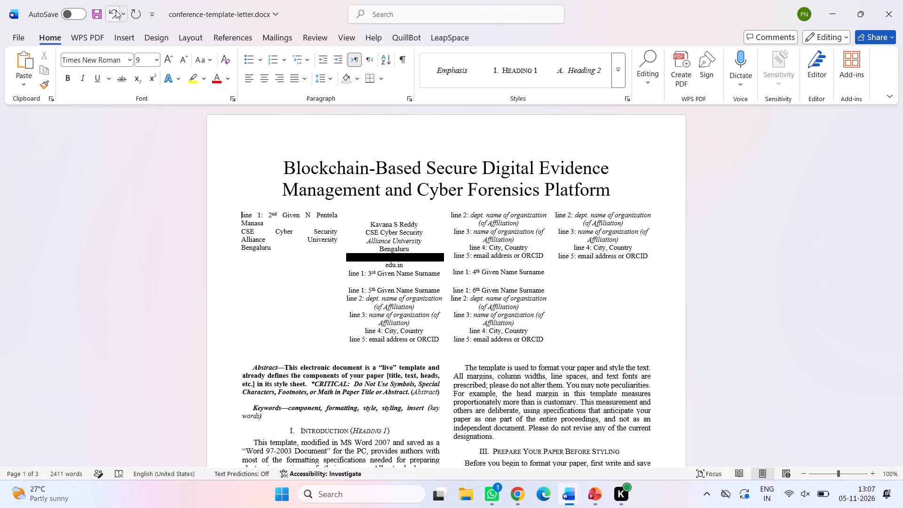
triple_click(116, 10)
triple_click(116, 10)
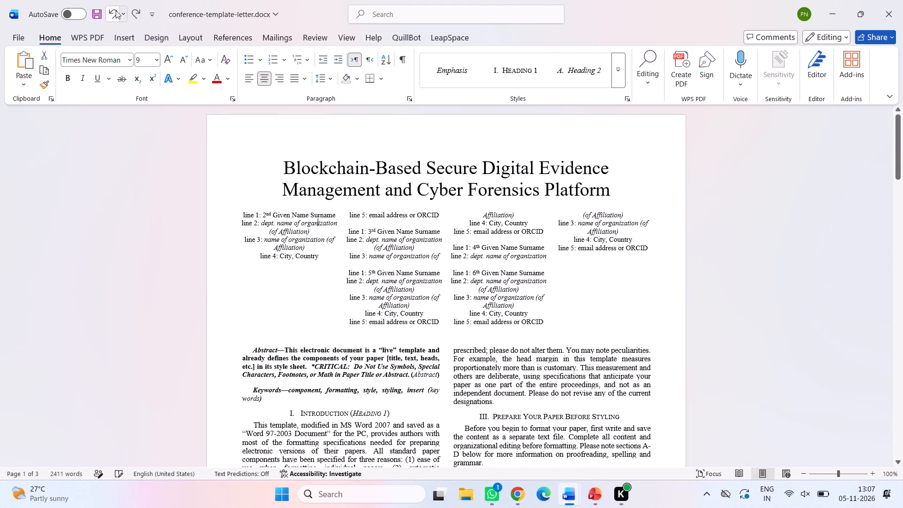
left_click(116, 10)
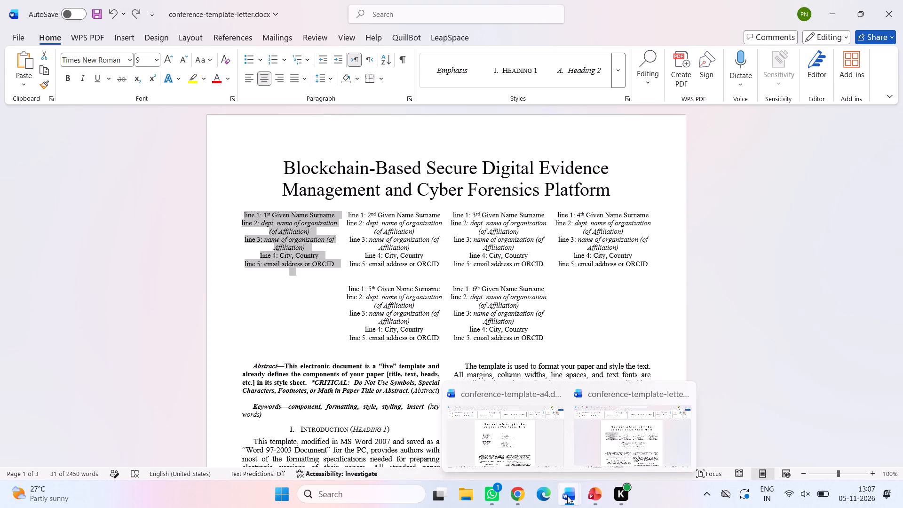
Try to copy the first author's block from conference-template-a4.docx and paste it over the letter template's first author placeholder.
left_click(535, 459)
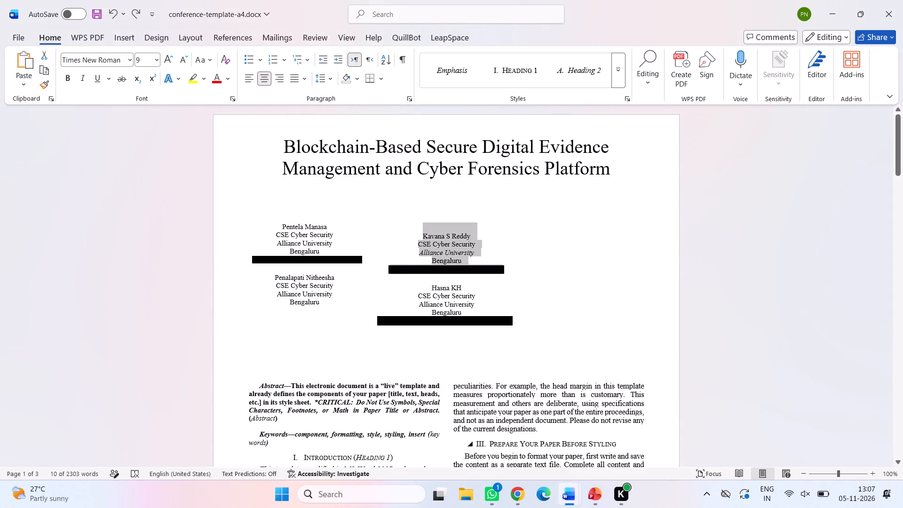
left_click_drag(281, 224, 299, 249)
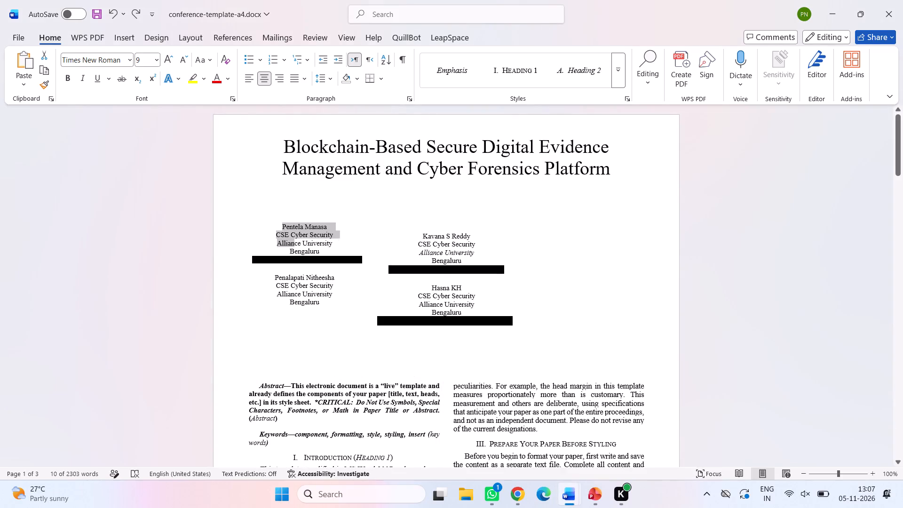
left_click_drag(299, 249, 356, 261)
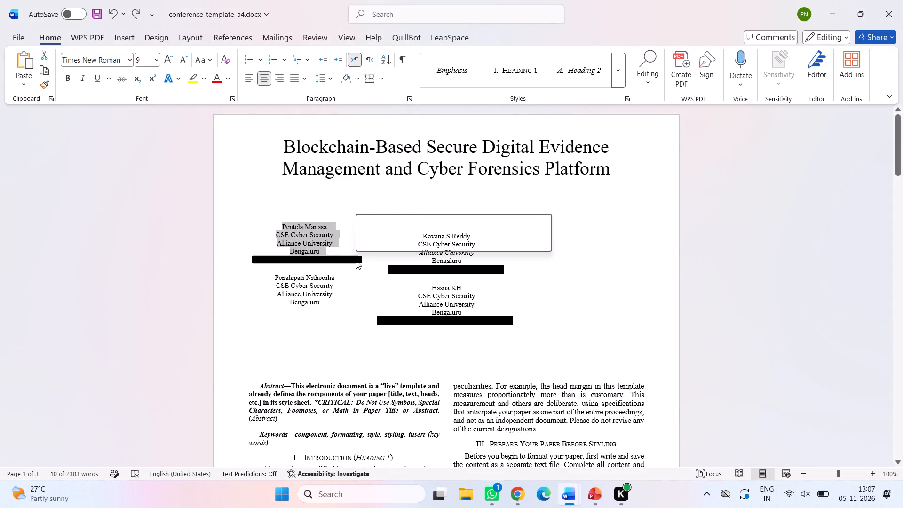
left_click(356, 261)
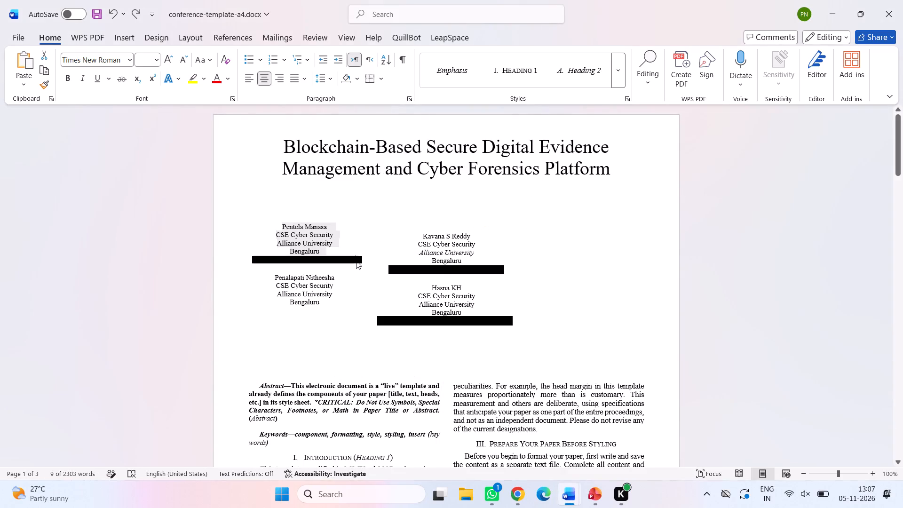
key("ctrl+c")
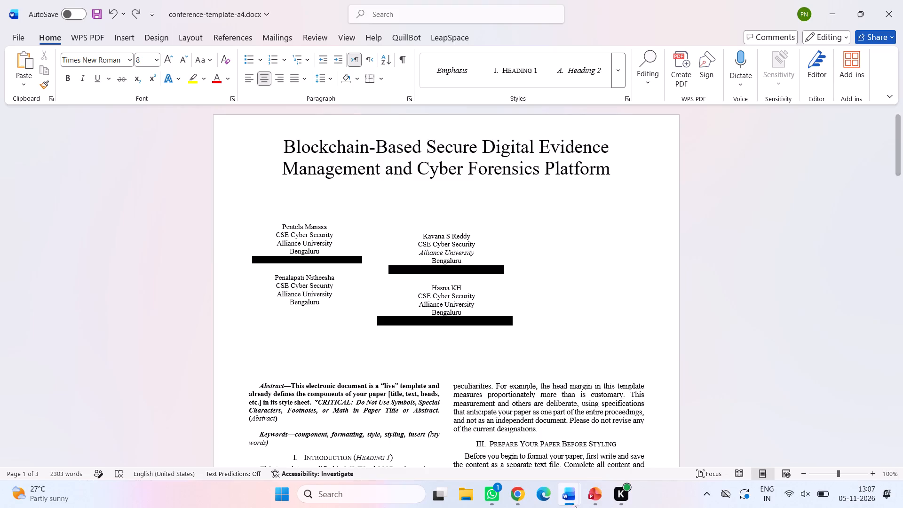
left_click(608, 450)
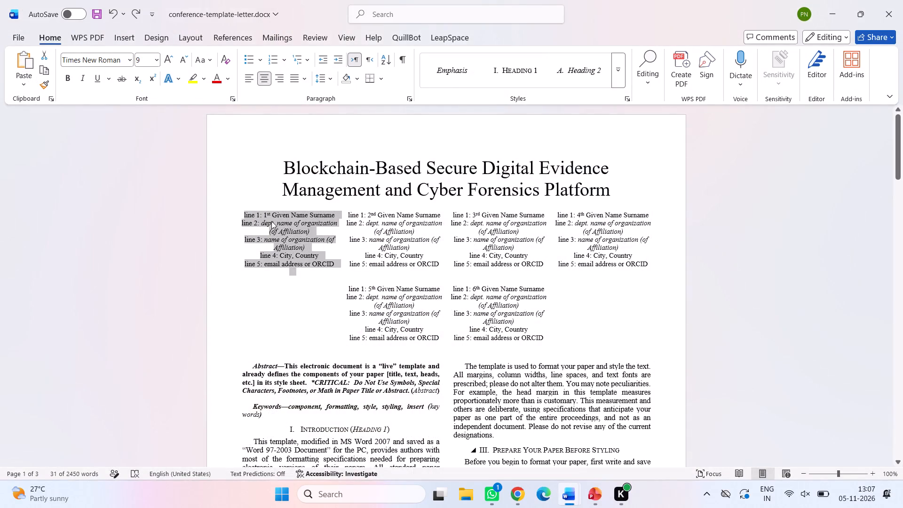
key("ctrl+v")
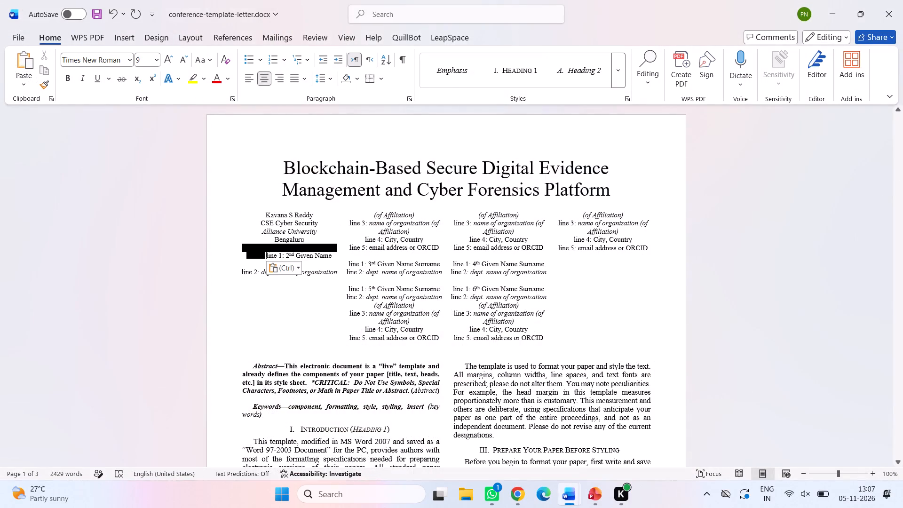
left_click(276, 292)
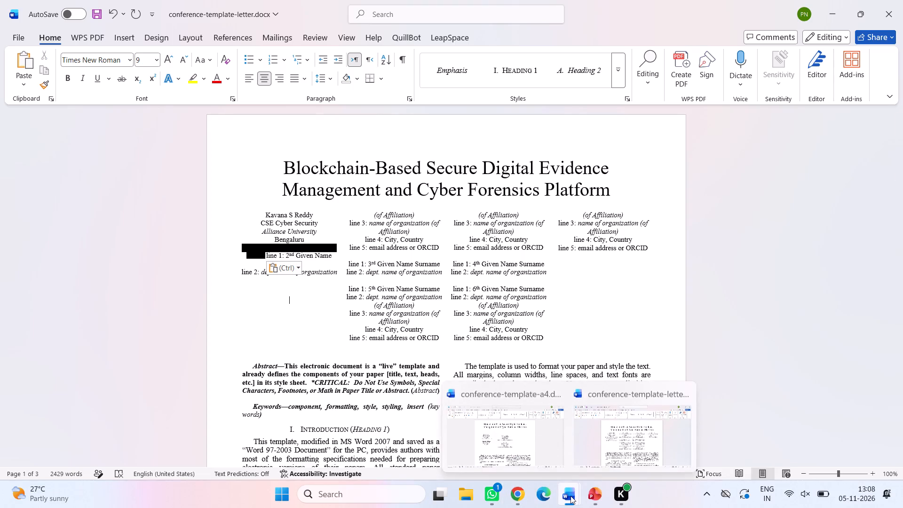
Copy the first author's block from conference-template-a4.docx and paste it in place of the second author's block in the letter template's first column.
left_click(512, 453)
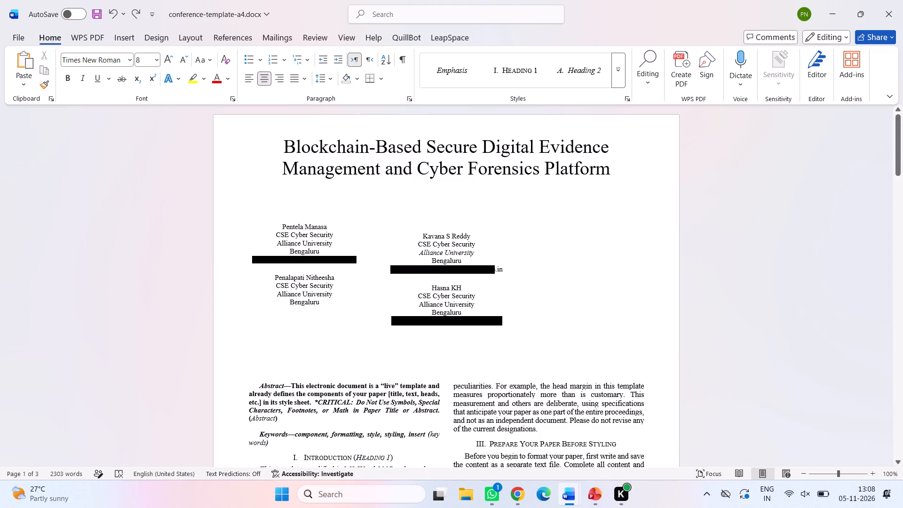
left_click(283, 227)
left_click_drag(279, 227, 360, 259)
key("ctrl+c")
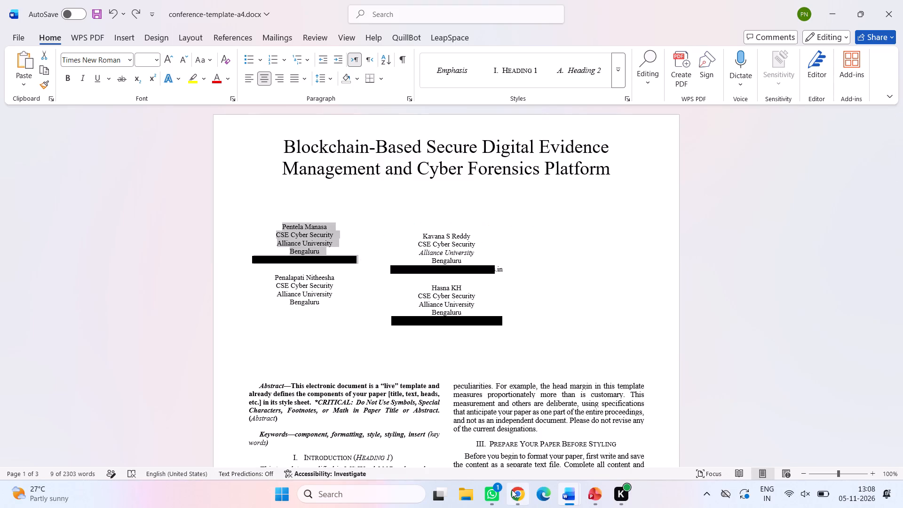
left_click(563, 495)
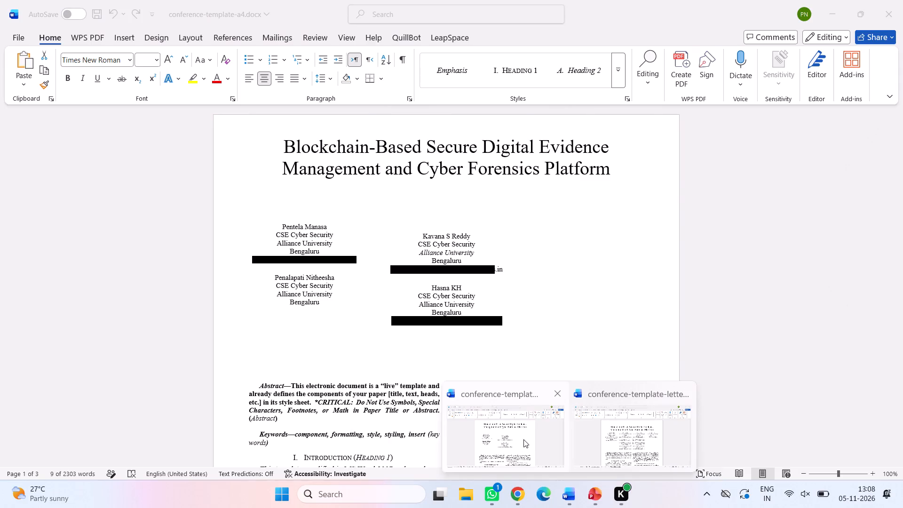
left_click(618, 452)
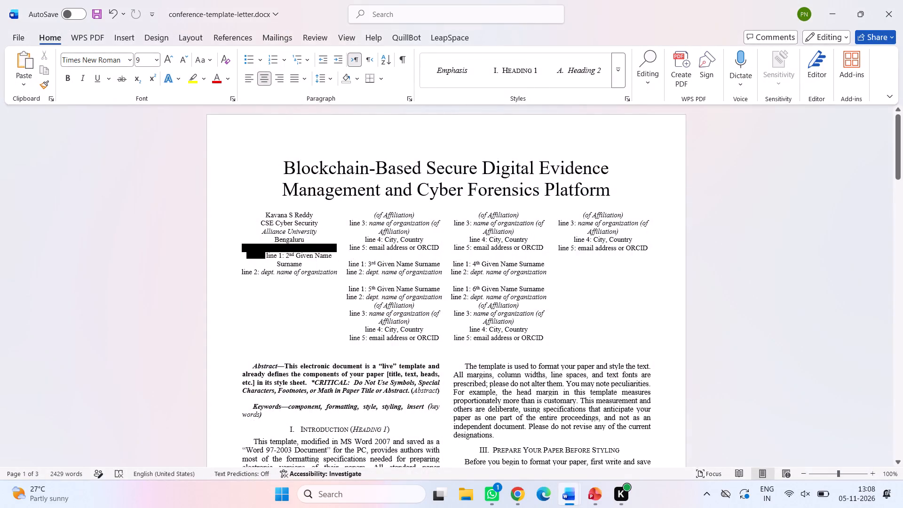
left_click_drag(265, 215, 284, 260)
key("BackSpace")
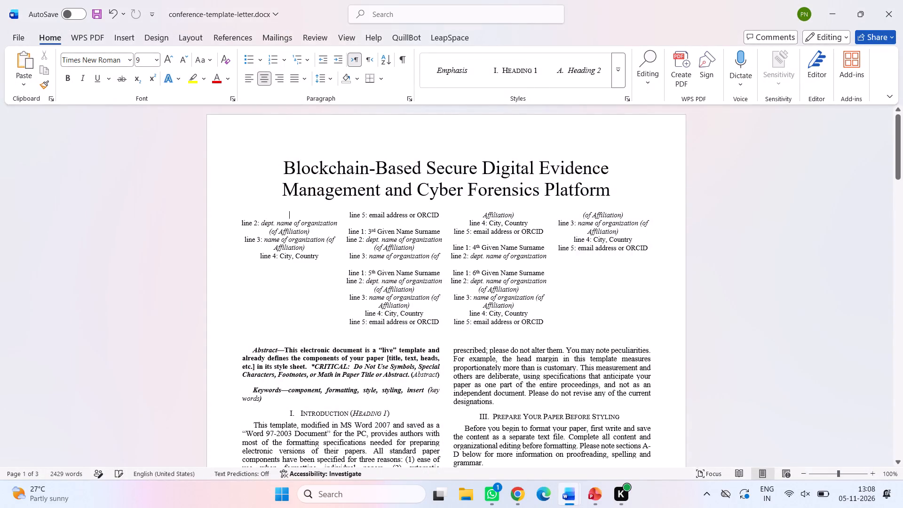
key("ctrl+v")
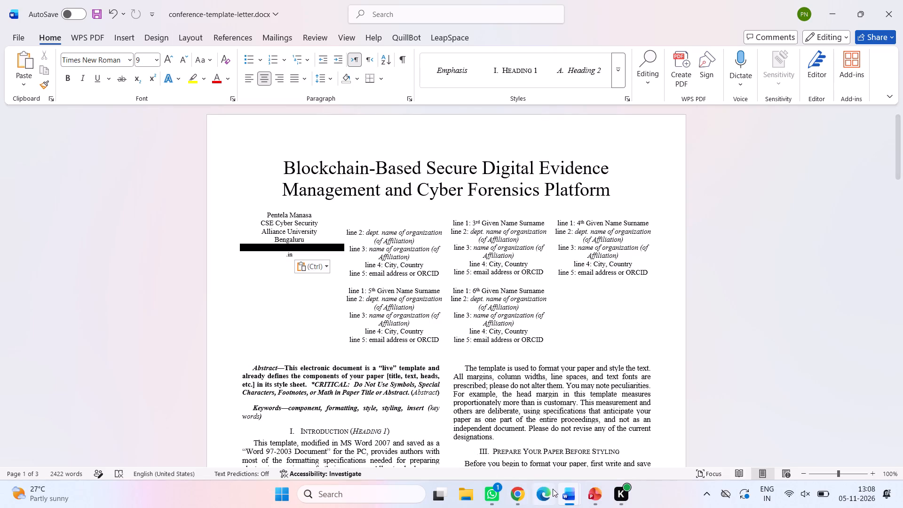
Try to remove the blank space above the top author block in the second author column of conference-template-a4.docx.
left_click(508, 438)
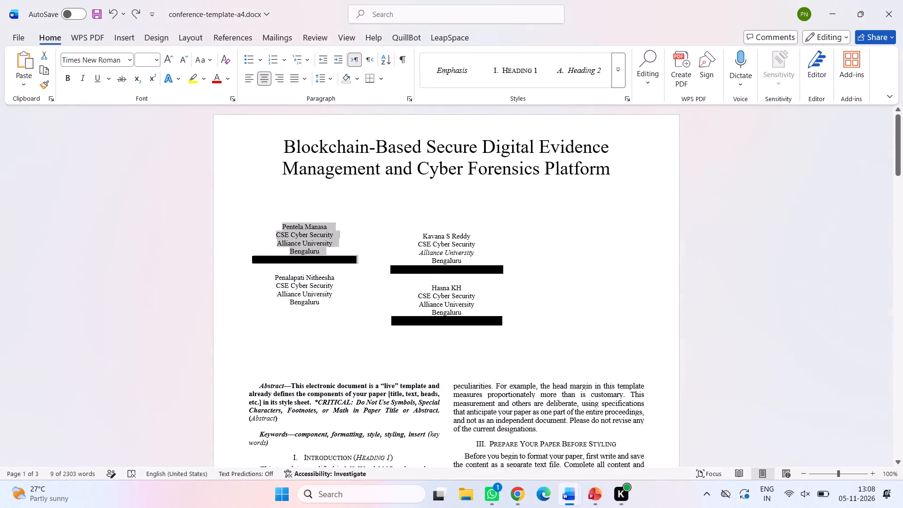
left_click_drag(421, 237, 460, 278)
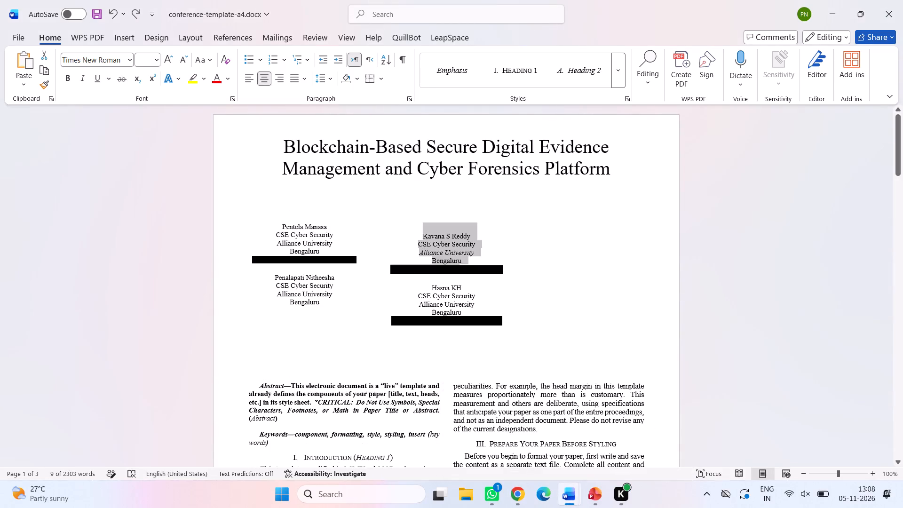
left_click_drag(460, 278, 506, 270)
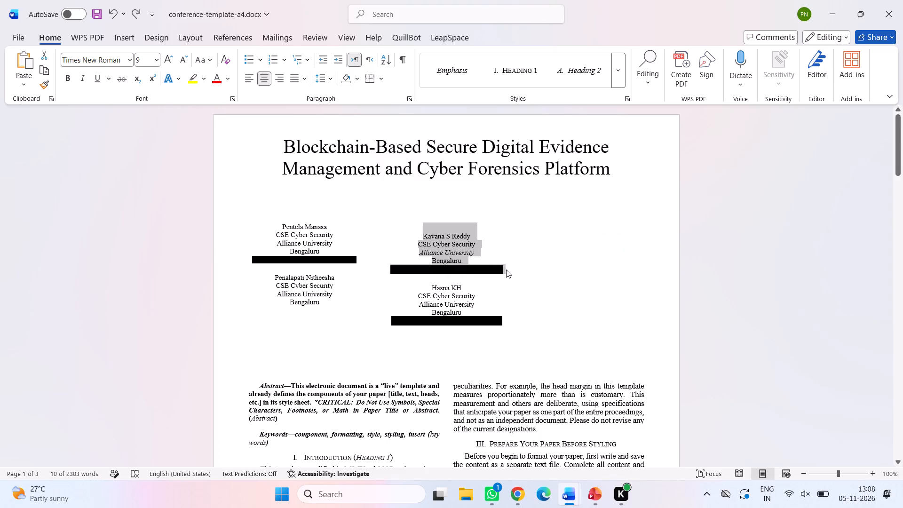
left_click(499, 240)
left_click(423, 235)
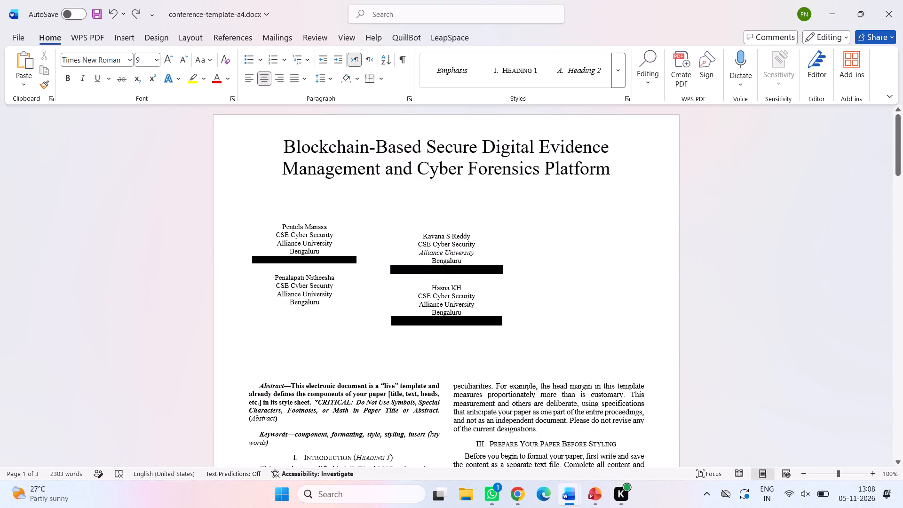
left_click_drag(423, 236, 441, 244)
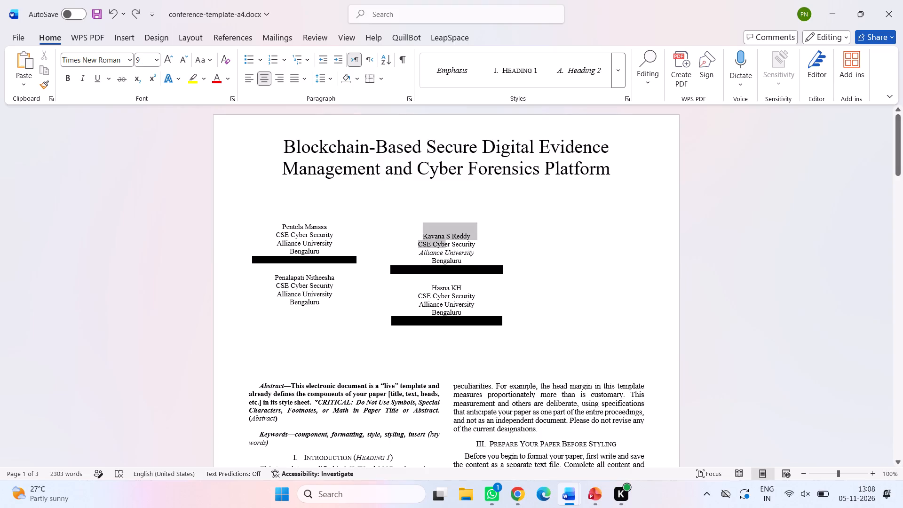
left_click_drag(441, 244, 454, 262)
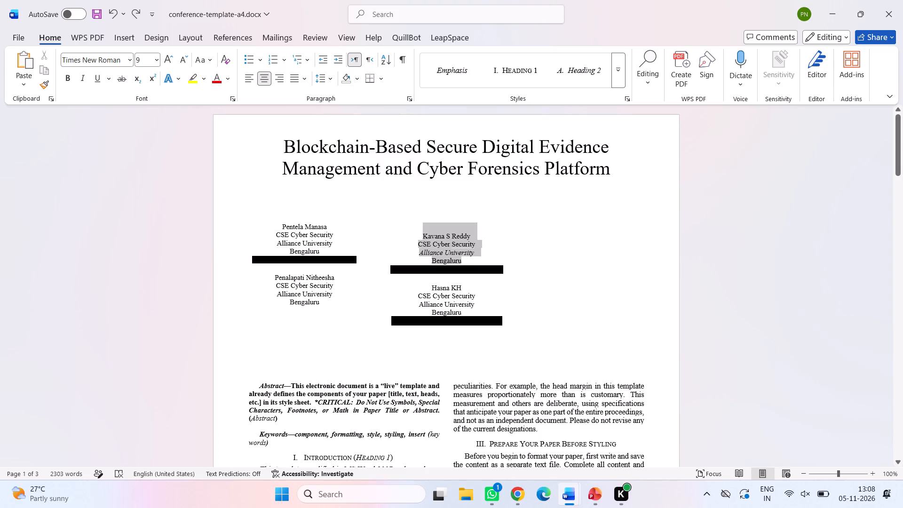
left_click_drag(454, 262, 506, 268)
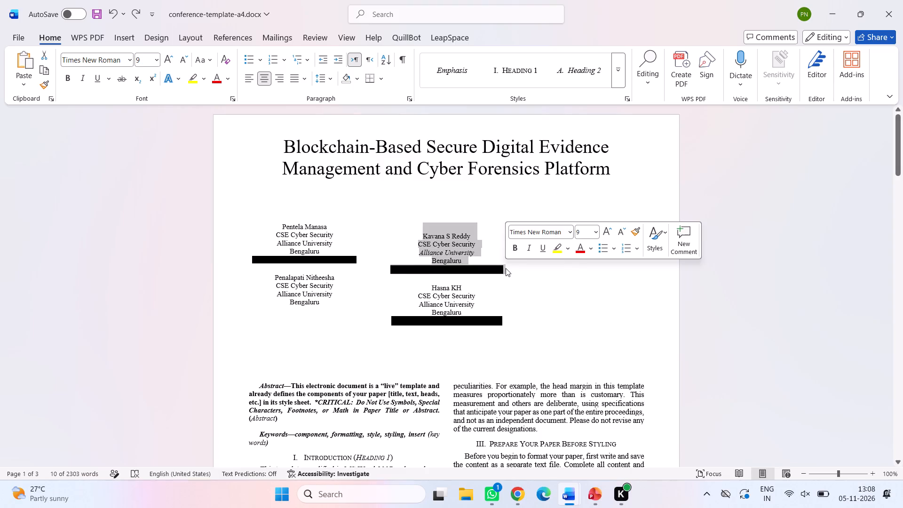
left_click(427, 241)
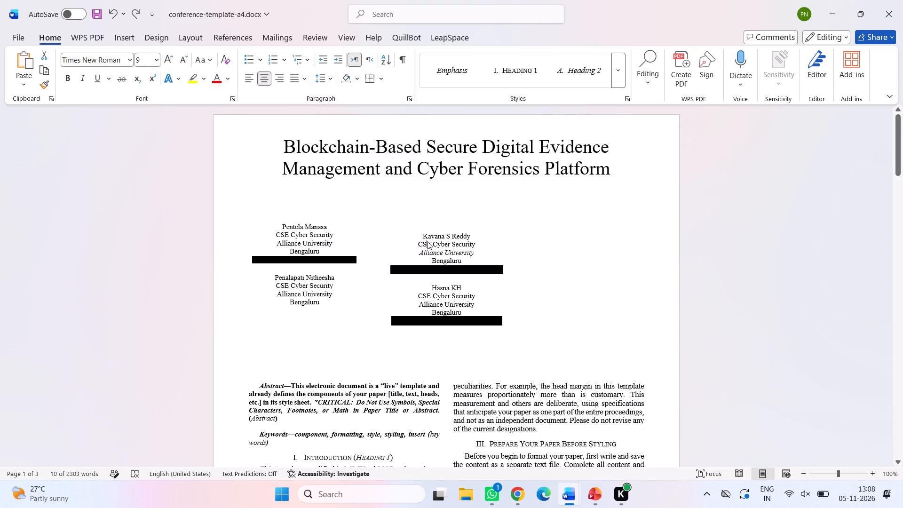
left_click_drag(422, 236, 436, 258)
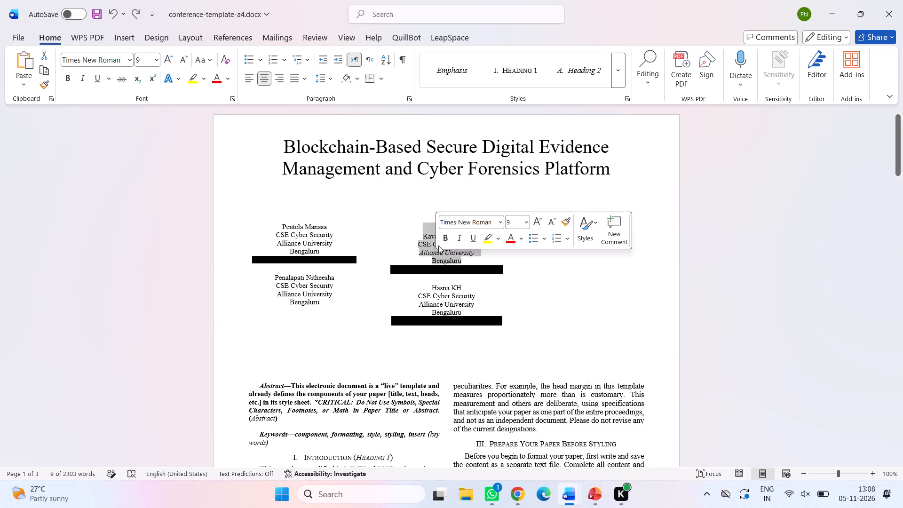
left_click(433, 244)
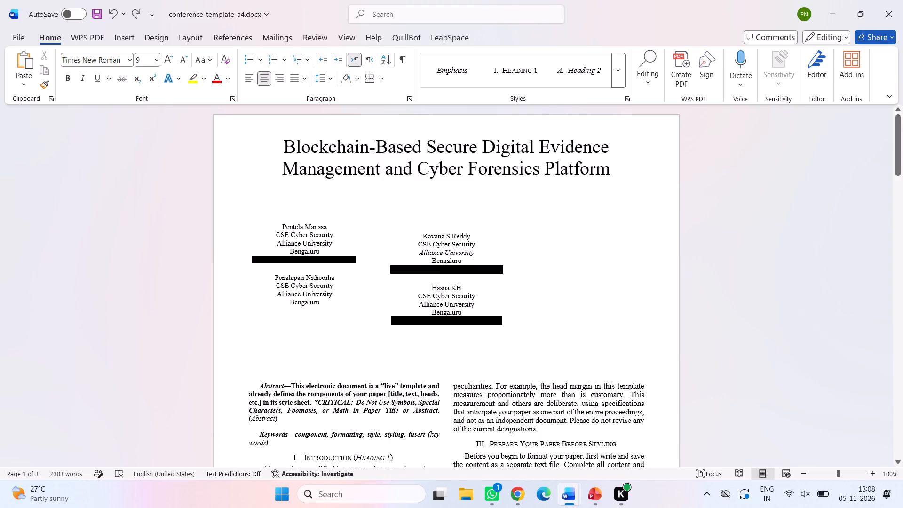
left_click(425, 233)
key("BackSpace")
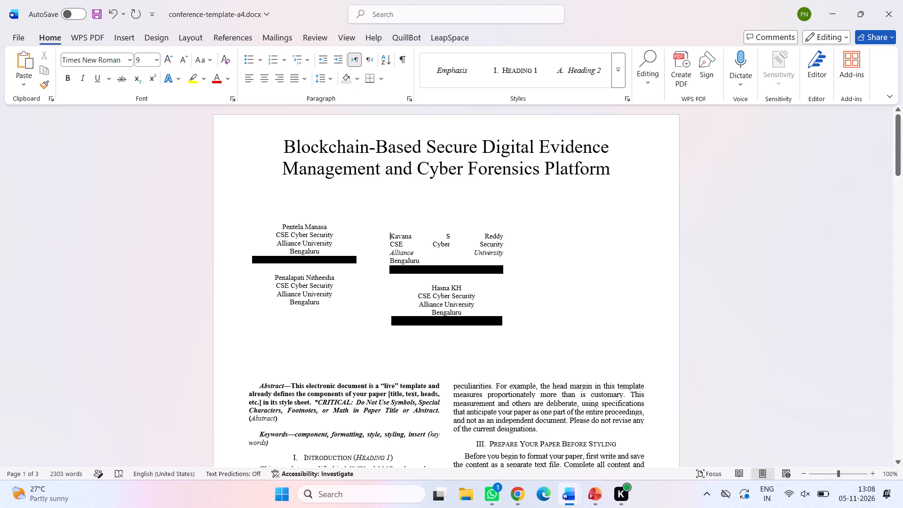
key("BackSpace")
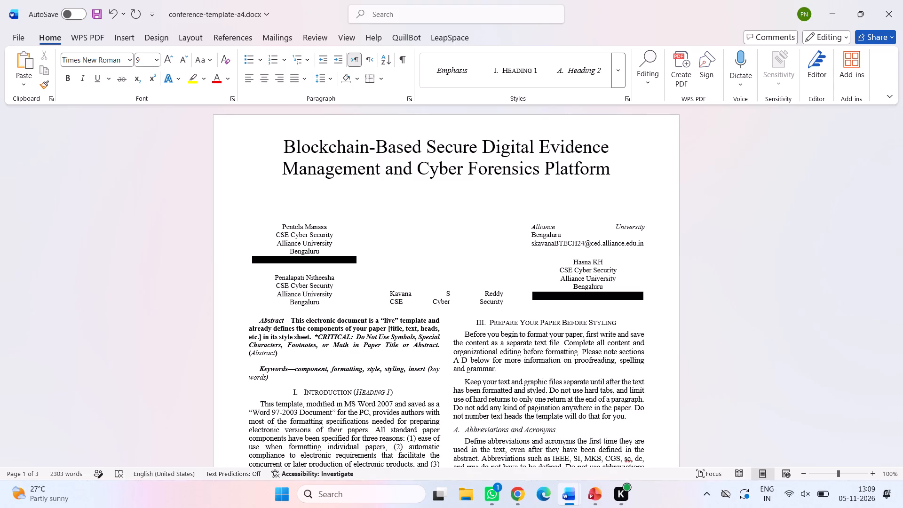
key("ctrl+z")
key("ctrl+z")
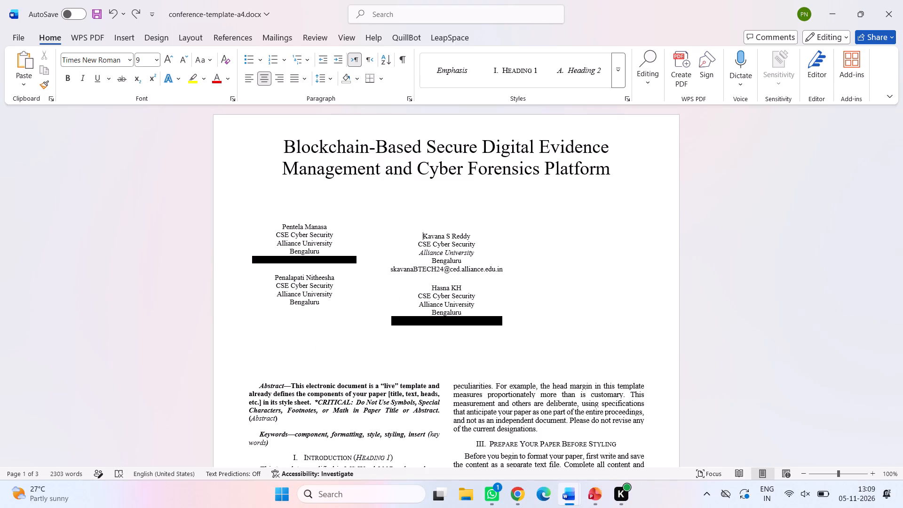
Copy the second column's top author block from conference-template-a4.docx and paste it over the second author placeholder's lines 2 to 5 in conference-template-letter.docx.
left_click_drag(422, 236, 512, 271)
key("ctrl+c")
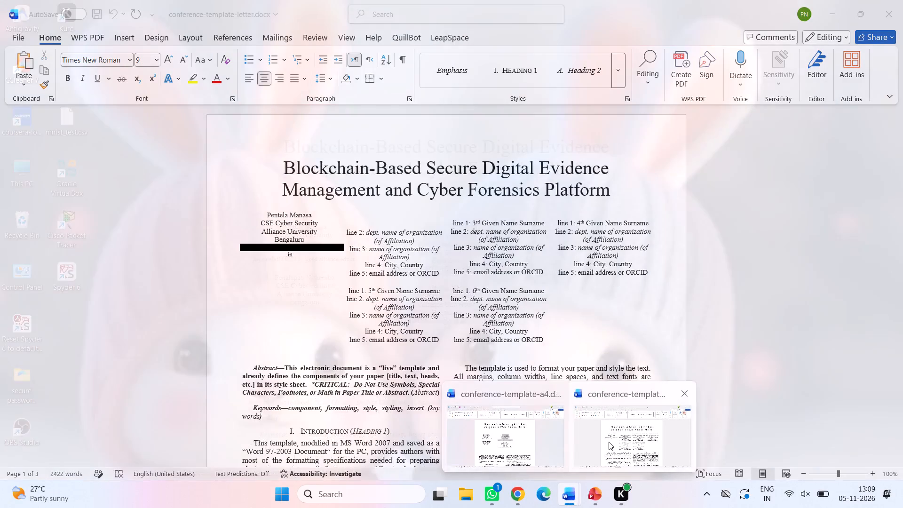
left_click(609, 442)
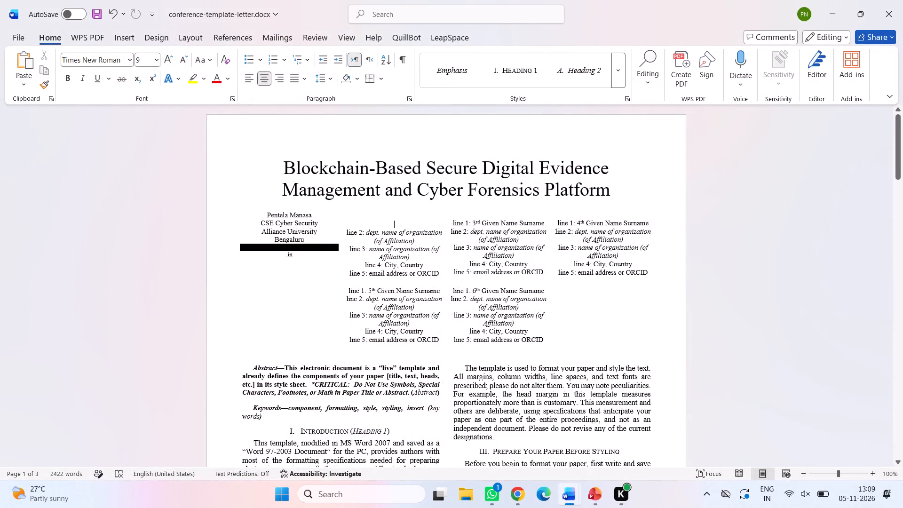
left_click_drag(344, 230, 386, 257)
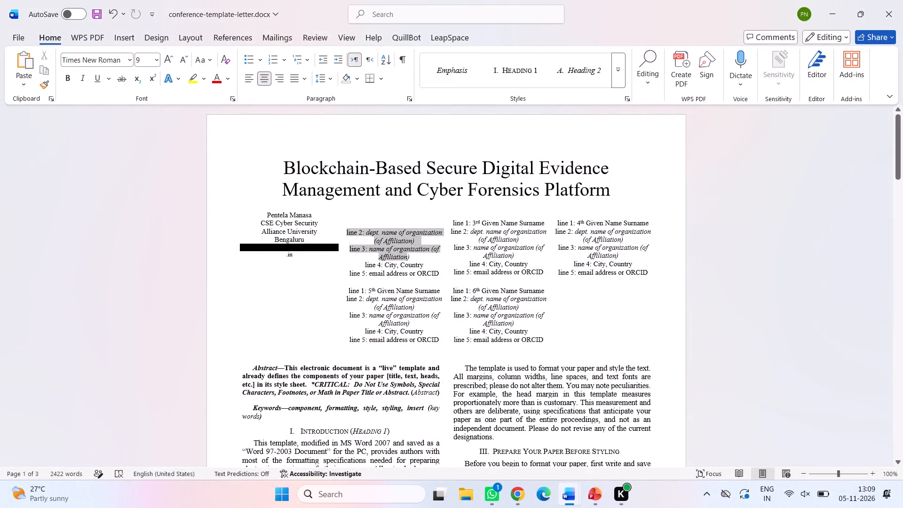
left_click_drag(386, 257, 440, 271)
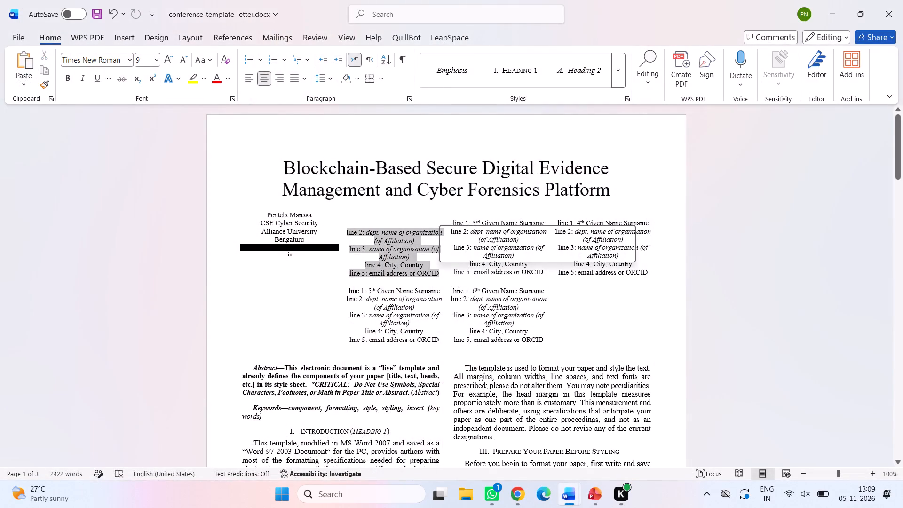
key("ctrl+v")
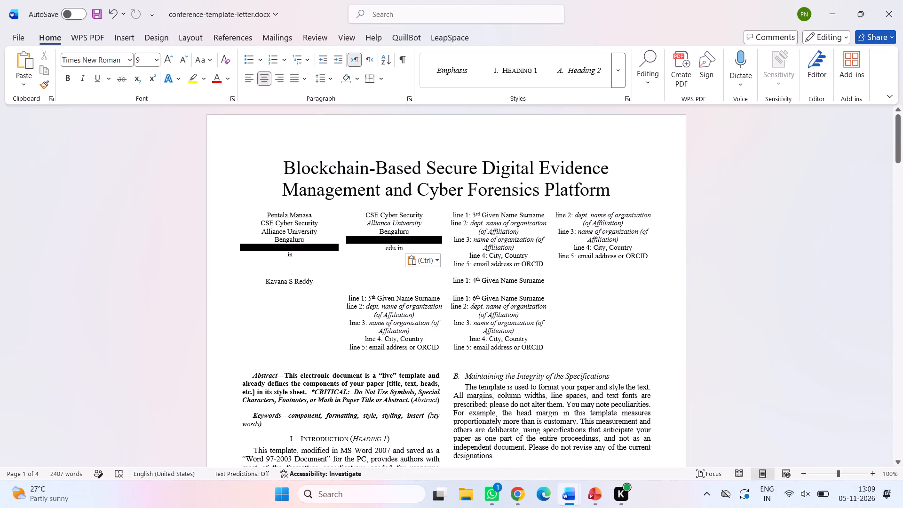
Undo all edits in conference-template-letter.docx back to the original paper title, subtitle note and six author placeholders.
left_click(265, 281)
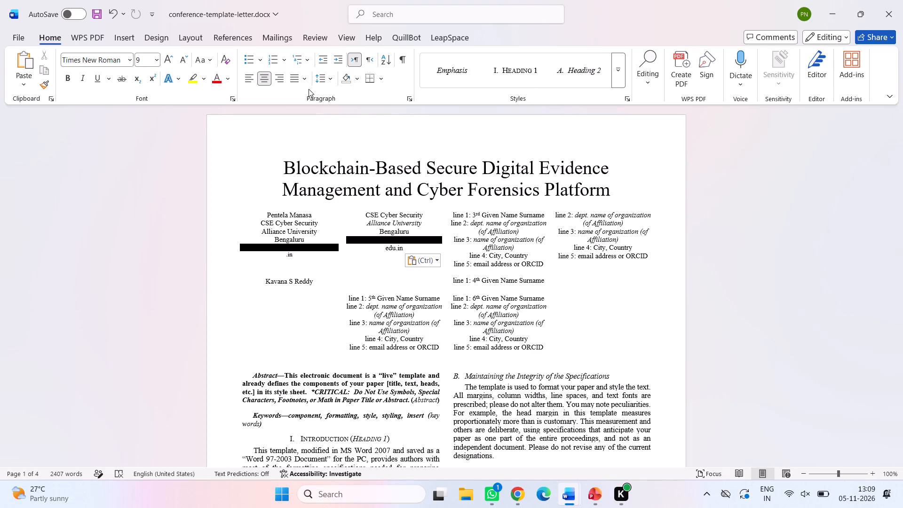
left_click(119, 9)
triple_click(119, 9)
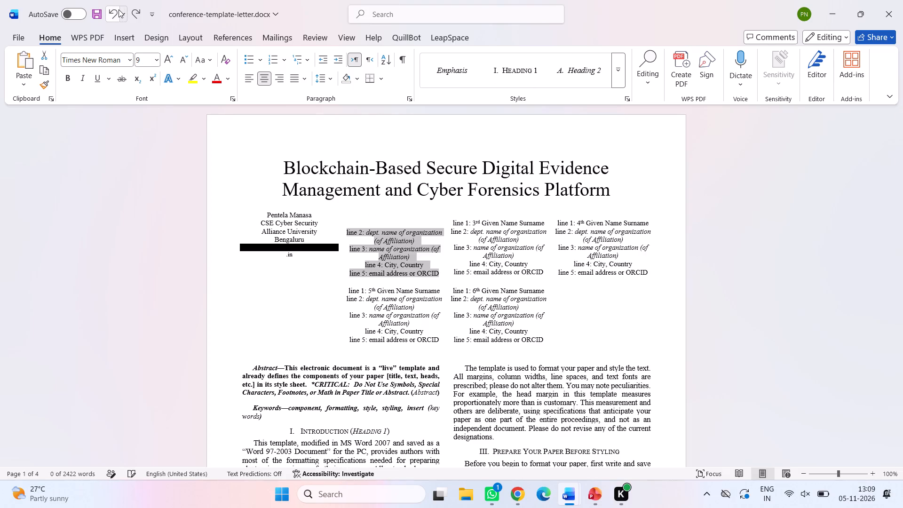
left_click(119, 9)
left_click(119, 9)
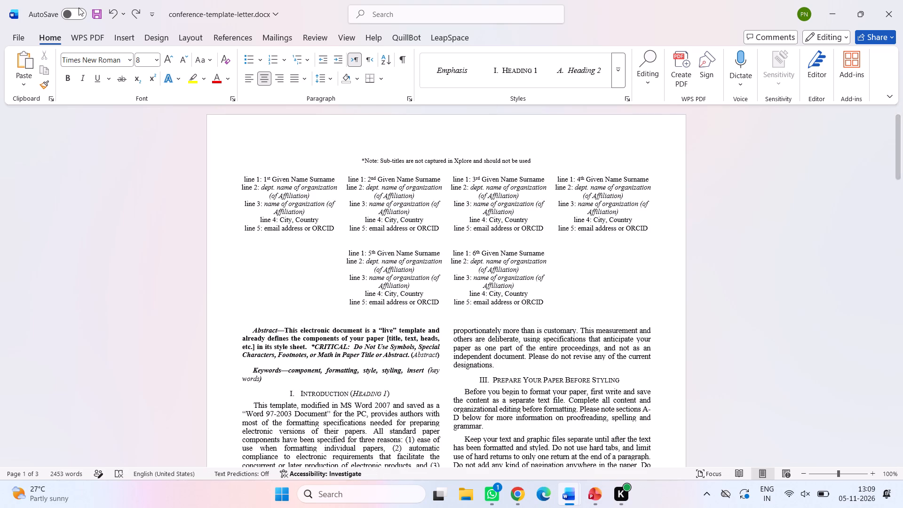
left_click(118, 10)
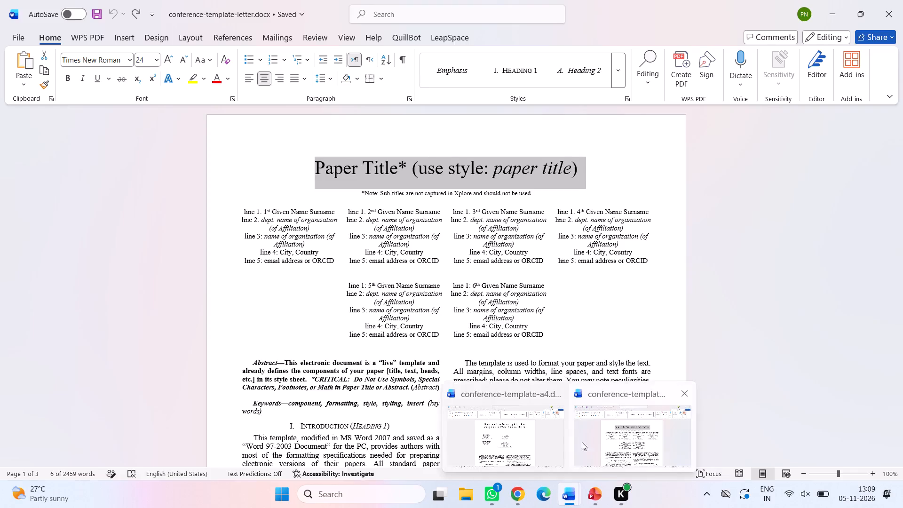
Copy the paper title "Blockchain-Based Secure Digital Evidence Management and Cyber Forensics Platform" from conference-template-a4.docx and paste it over the letter template's title placeholder.
left_click(520, 438)
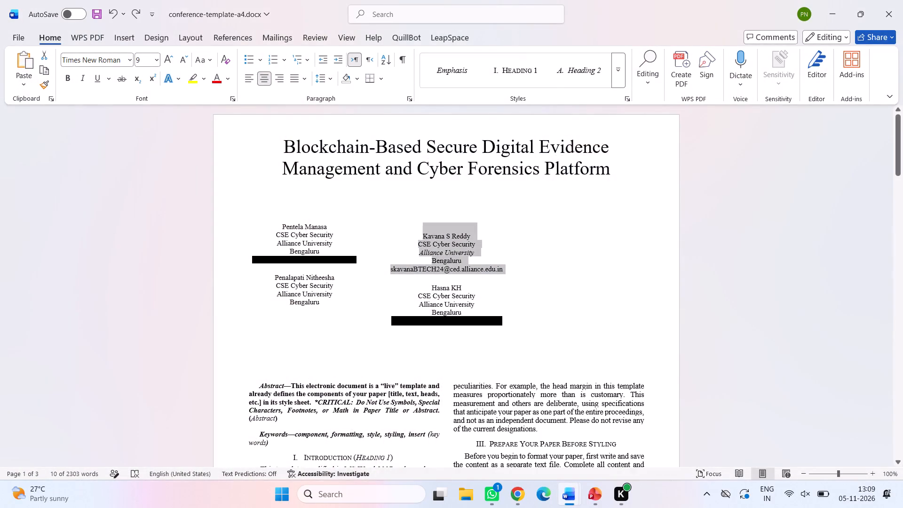
left_click_drag(284, 142, 567, 170)
key("ctrl+c")
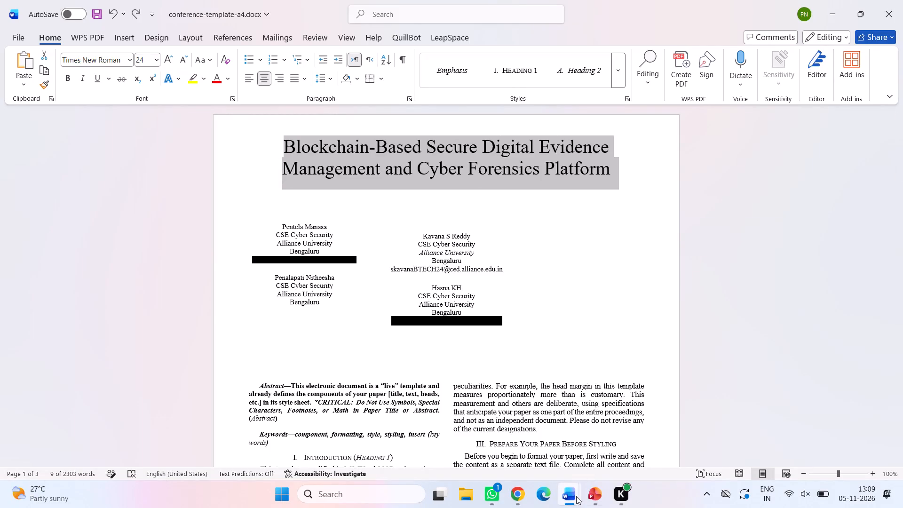
left_click(615, 436)
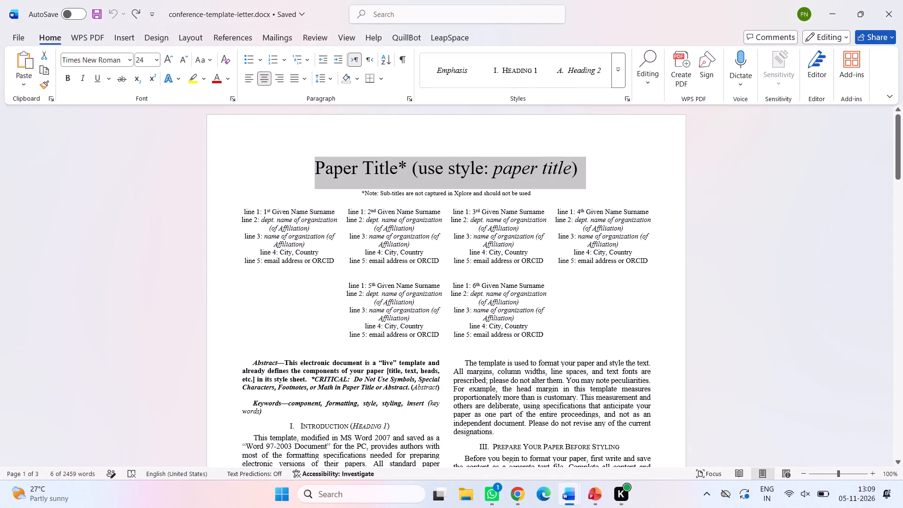
key("ctrl+v")
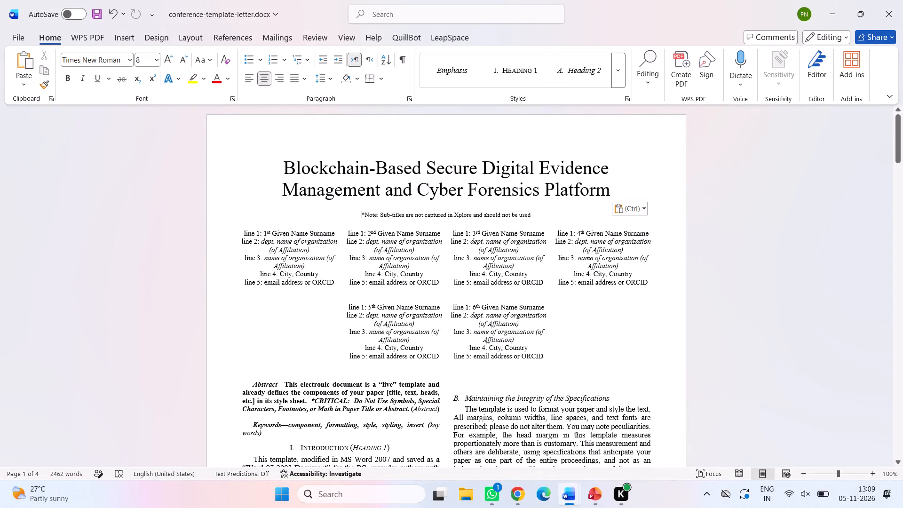
Delete the "*Note: Sub-titles are not captured in Xplore and should not be used" line below the title.
left_click_drag(360, 212, 420, 216)
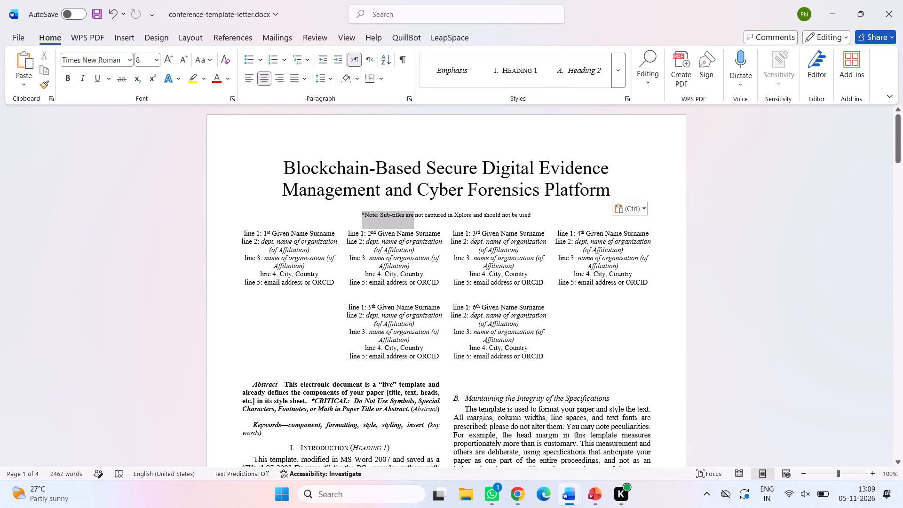
left_click_drag(420, 216, 530, 216)
key("BackSpace")
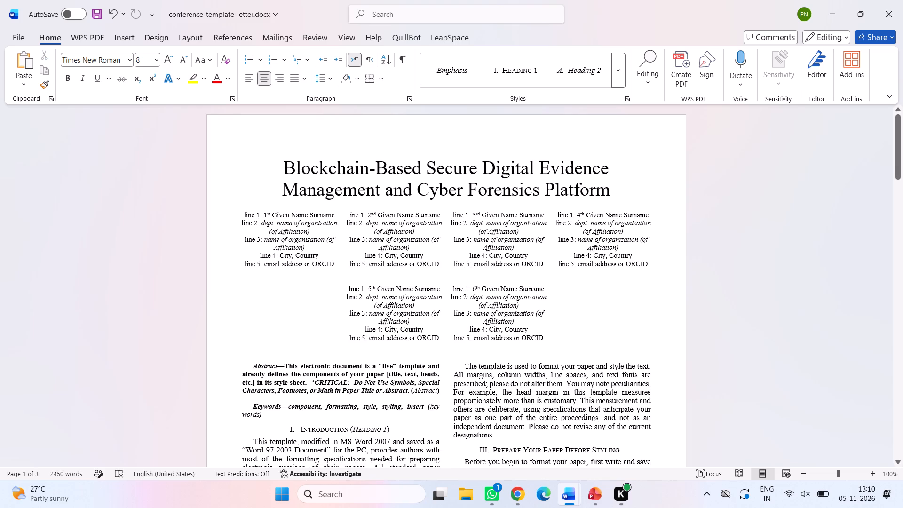
Replace the "line 1: 1st Given Name Surname" placeholder with the first author's name.
left_click_drag(334, 213, 283, 214)
left_click_drag(283, 214, 250, 212)
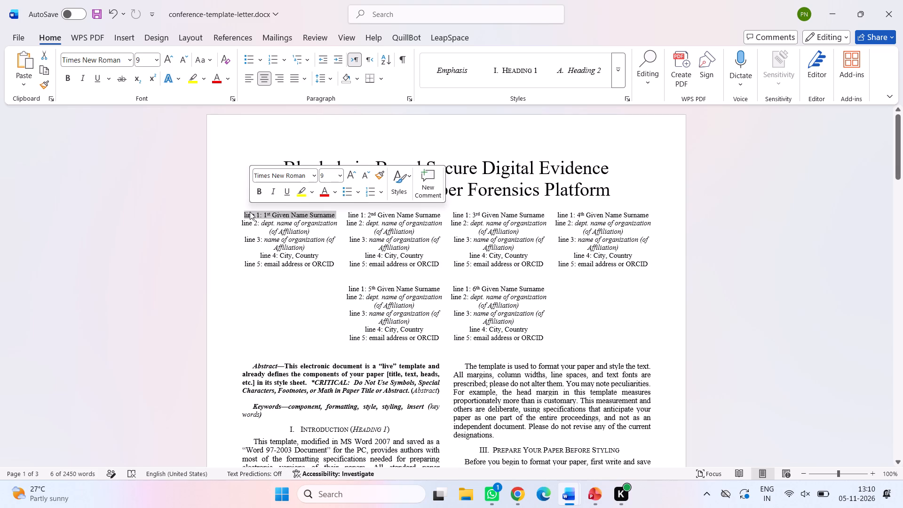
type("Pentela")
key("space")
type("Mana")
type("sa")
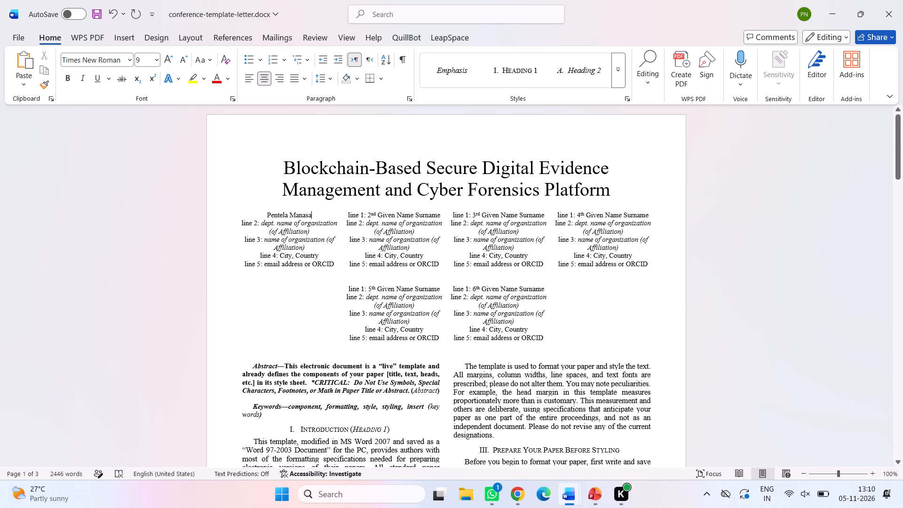
Replace the first author's line 2 department placeholder with "Alliance university".
left_click_drag(312, 232, 250, 225)
key("BackSpace")
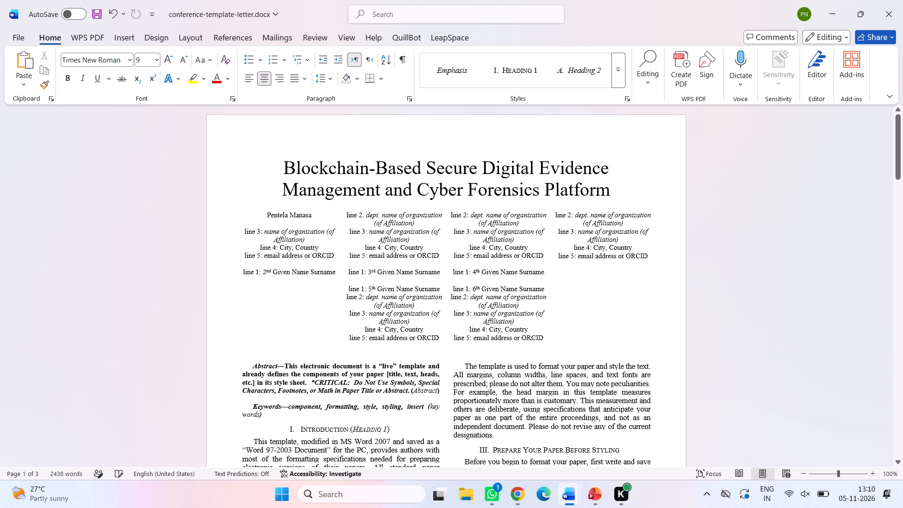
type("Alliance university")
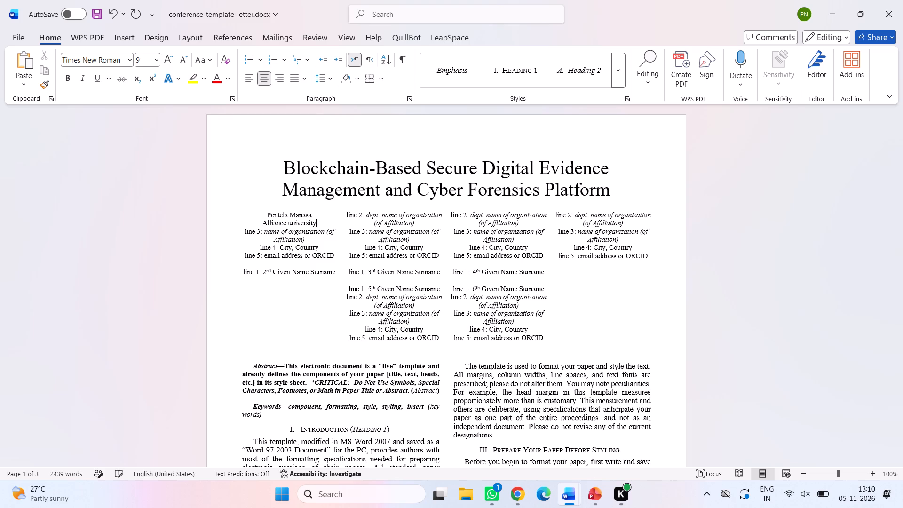
Replace the first author's line 3 organization placeholder with "Alliance University".
left_click_drag(245, 231, 303, 242)
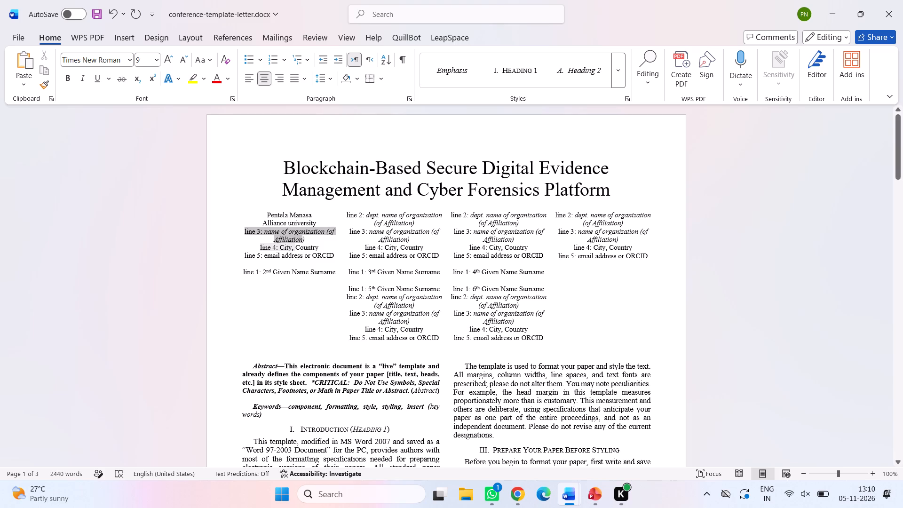
left_click_drag(303, 242, 306, 240)
left_click_drag(306, 240, 307, 240)
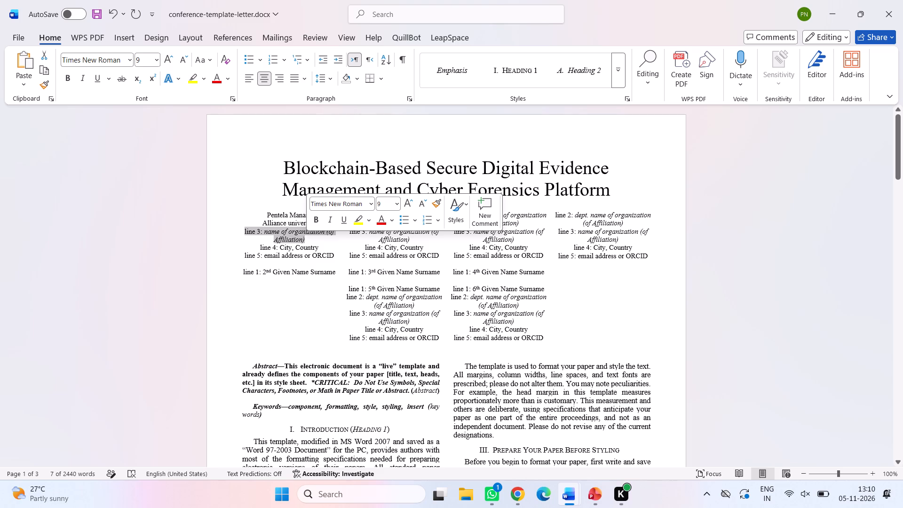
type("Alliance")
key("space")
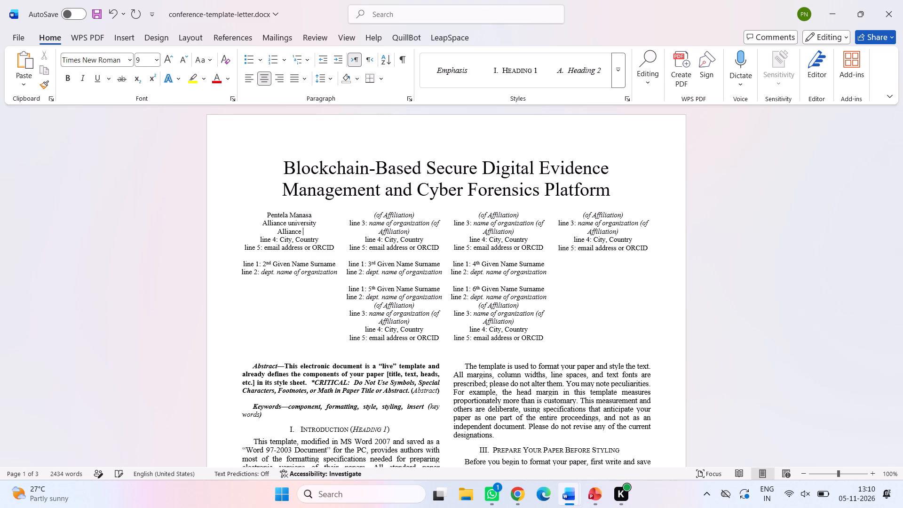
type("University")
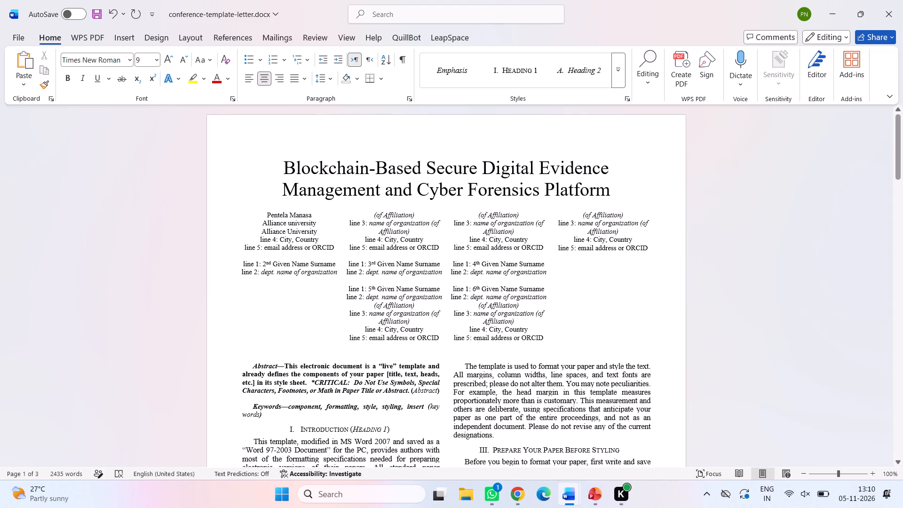
Replace the text of the first author's department line, directly below the name, with "CSE Cyber Security".
left_click_drag(317, 221, 276, 222)
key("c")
key("BackSpace")
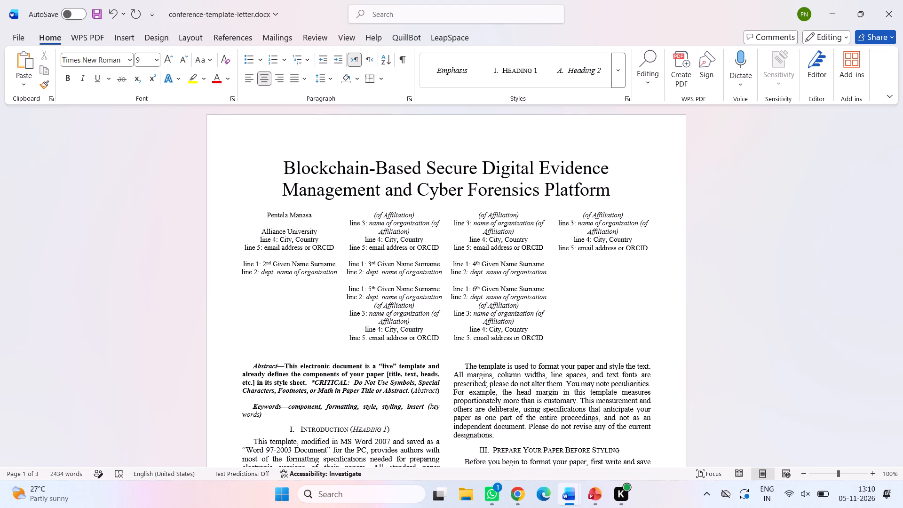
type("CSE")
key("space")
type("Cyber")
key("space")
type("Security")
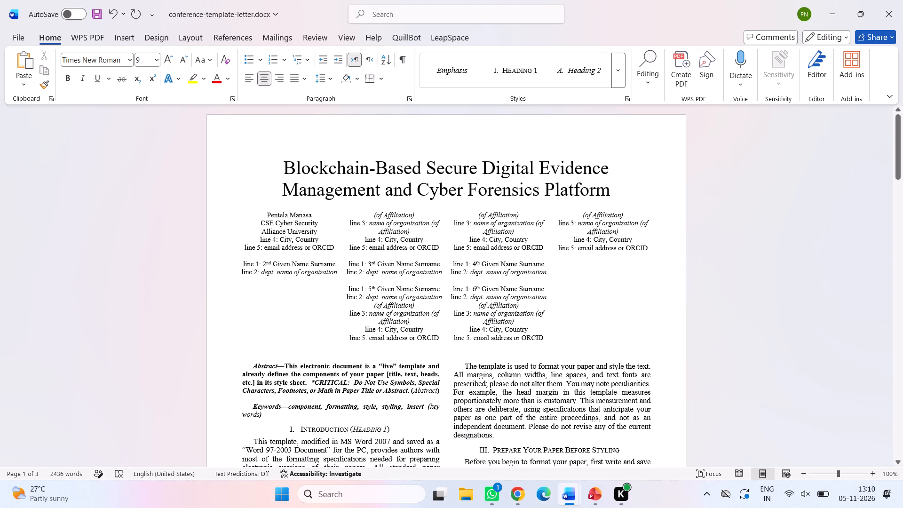
Replace the first author's "line 4: City, Country" placeholder with "Bengaluru".
left_click_drag(260, 238, 308, 238)
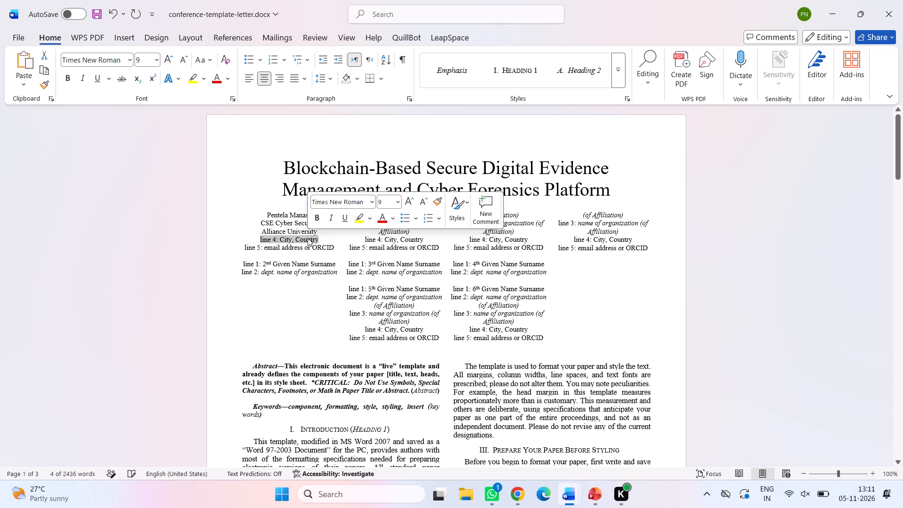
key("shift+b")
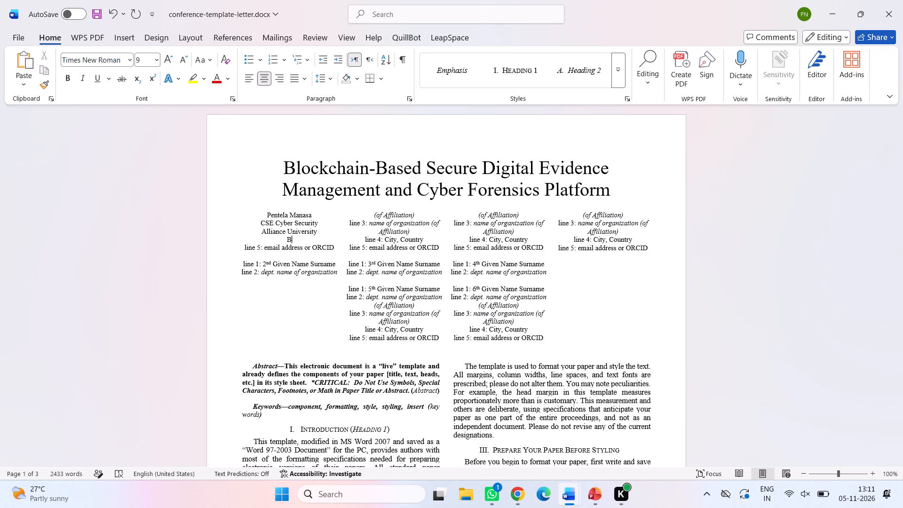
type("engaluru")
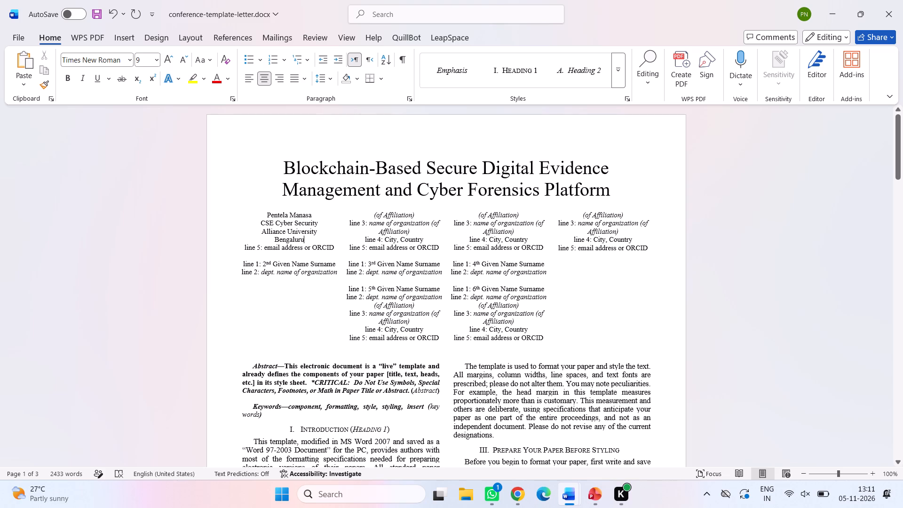
Replace the first author's "line 5: email address or ORCID" placeholder with the author's e-mail address, switching to conference-template-a4.docx for it.
left_click_drag(244, 246, 324, 247)
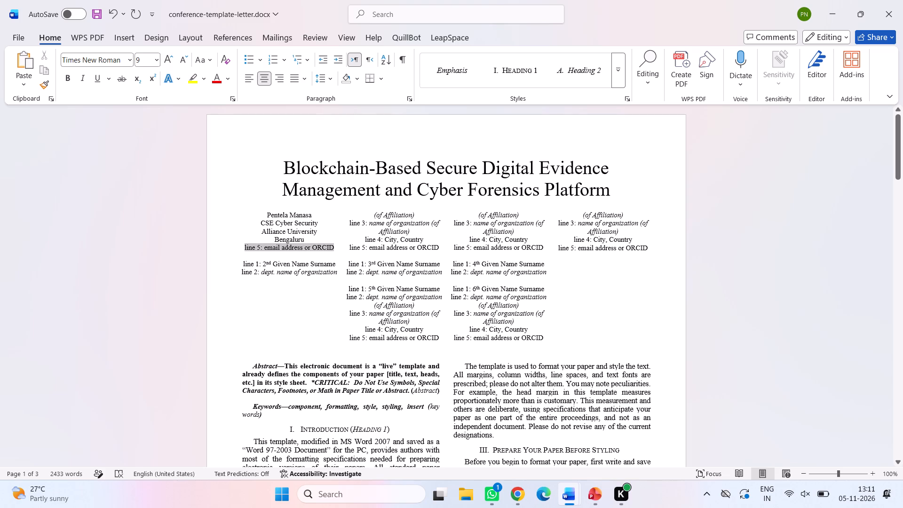
left_click_drag(324, 247, 329, 247)
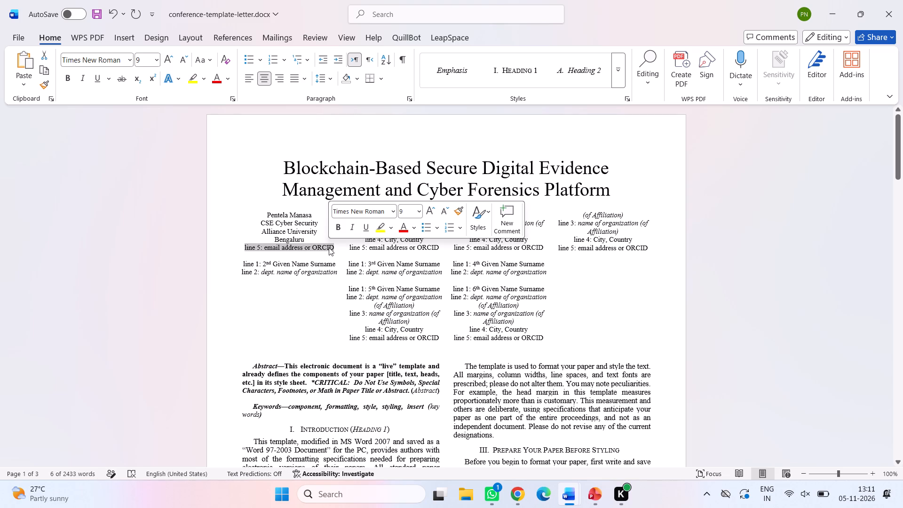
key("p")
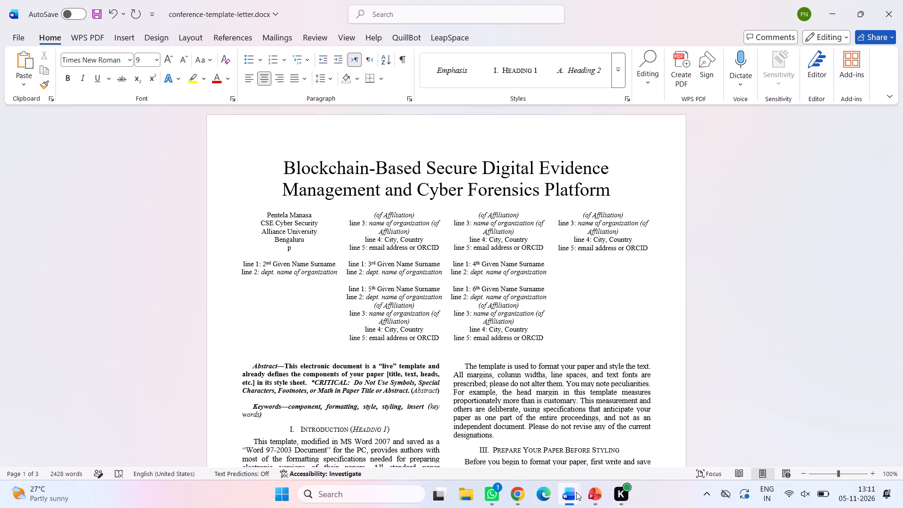
left_click(518, 438)
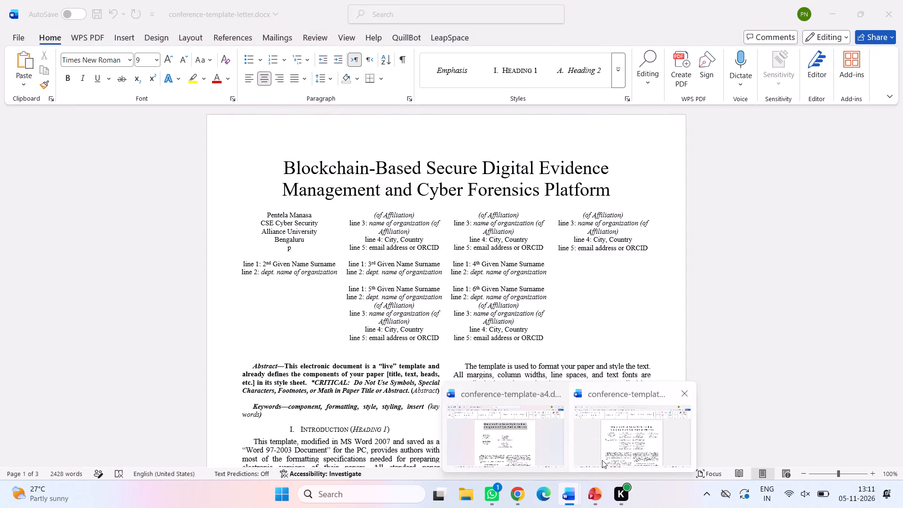
Switch back to conference-template-letter.docx and enter the first author's institutional e-mail address on the line below "Bengaluru".
left_click(602, 460)
key("BackSpace")
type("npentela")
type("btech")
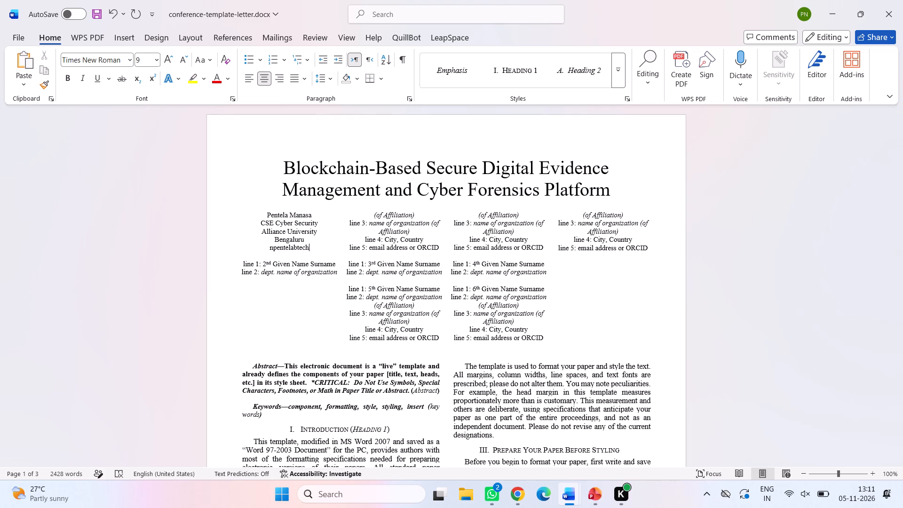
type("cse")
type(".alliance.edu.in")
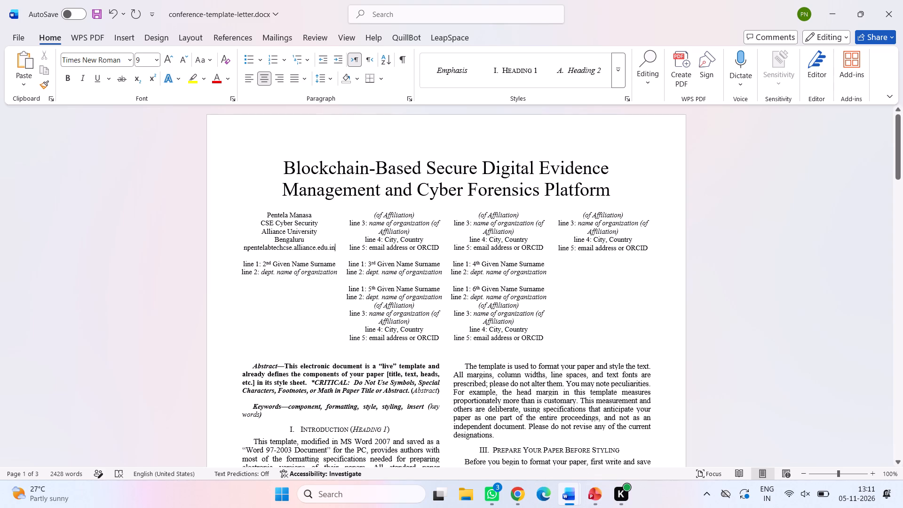
Replace the lowercase "b" with a capital "B" in the first author's e-mail address.
scroll(387, 205, "right", 1)
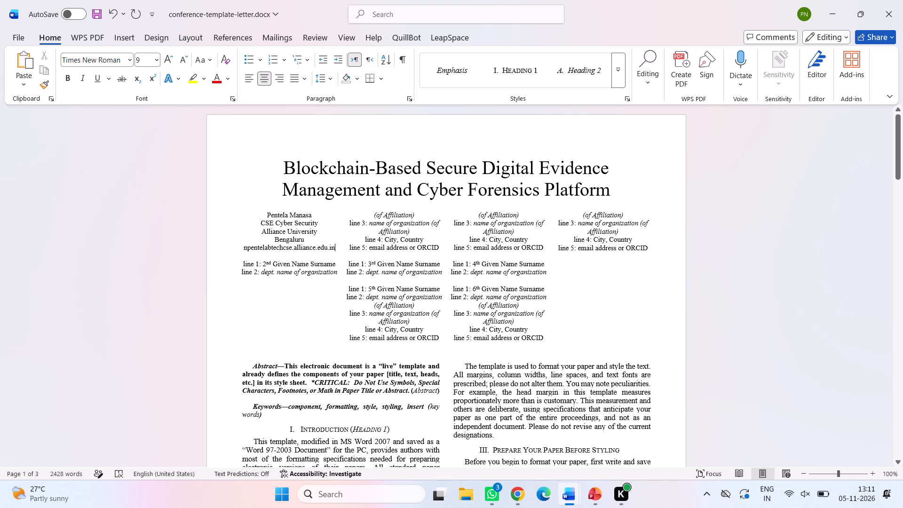
left_click(271, 247)
key("BackSpace")
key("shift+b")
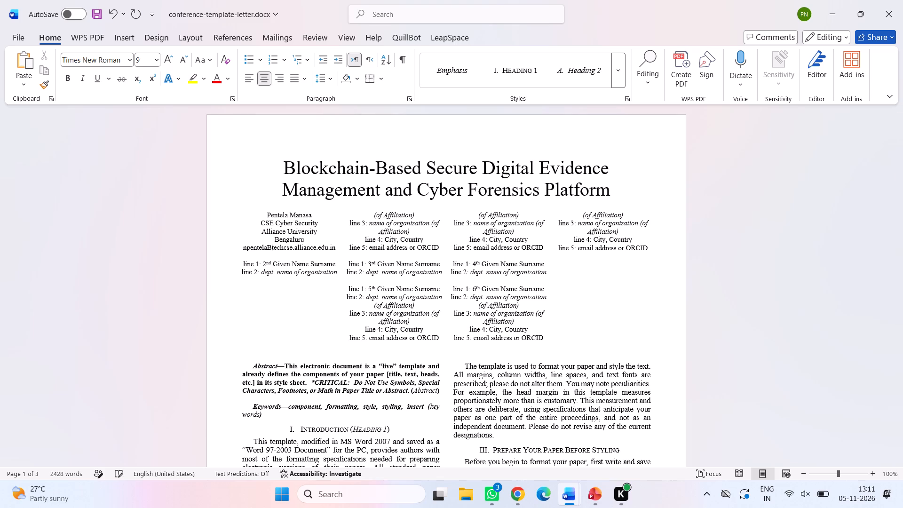
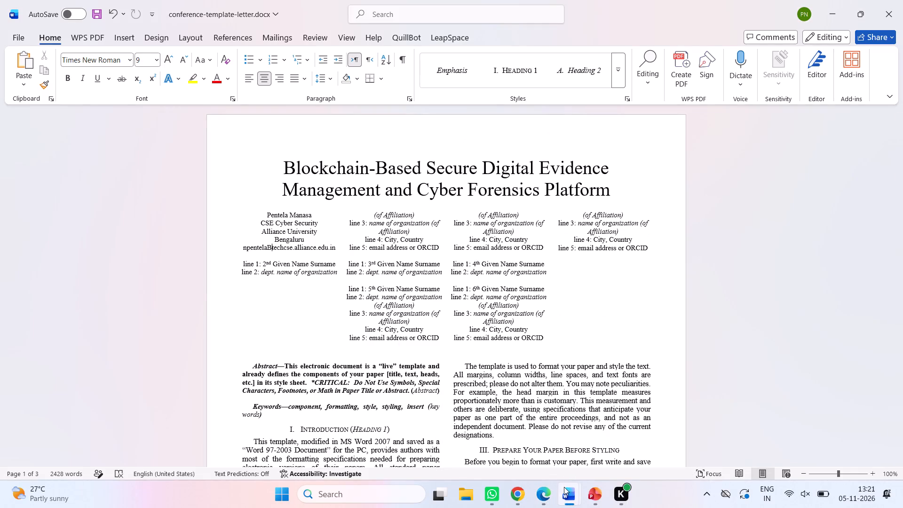
left_click(533, 456)
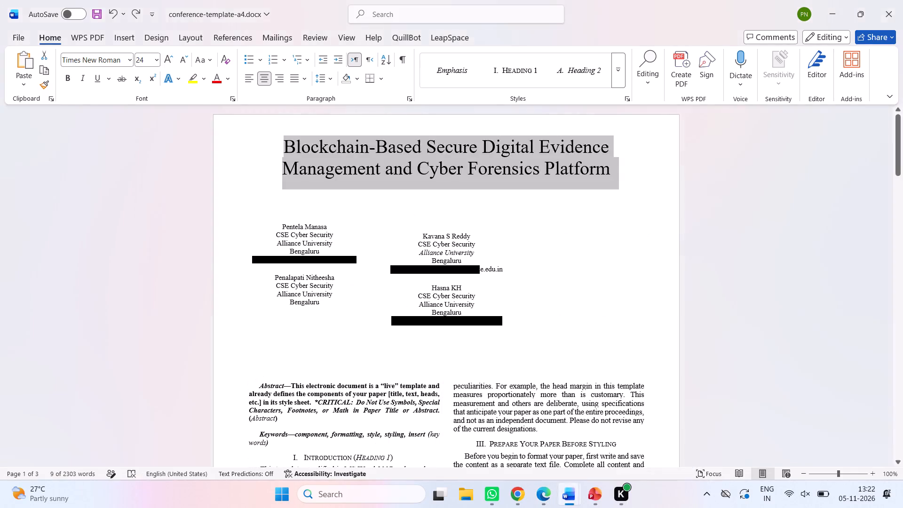
left_click(374, 341)
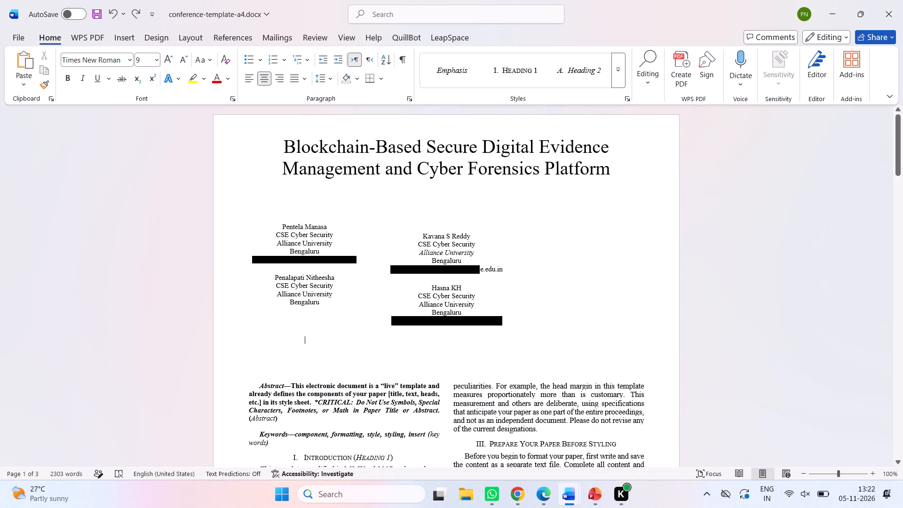
key("ctrl+z")
key("ctrl+z")
key("ctrl+z")
key("ctrl+z")
key("ctrl+z")
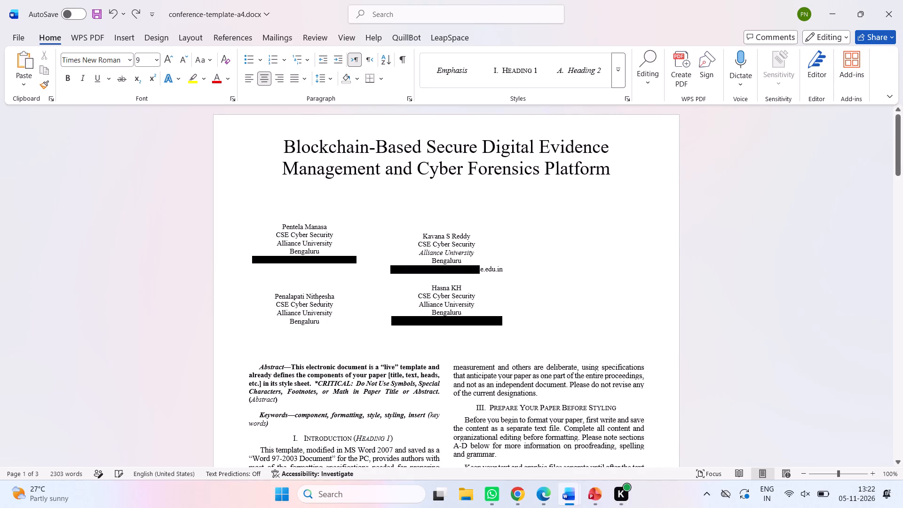
key("ctrl+z")
key("ctrl+z")
key("ctrl+z")
key("ctrl+z")
key("ctrl+z")
key("ctrl+z")
key("ctrl+z")
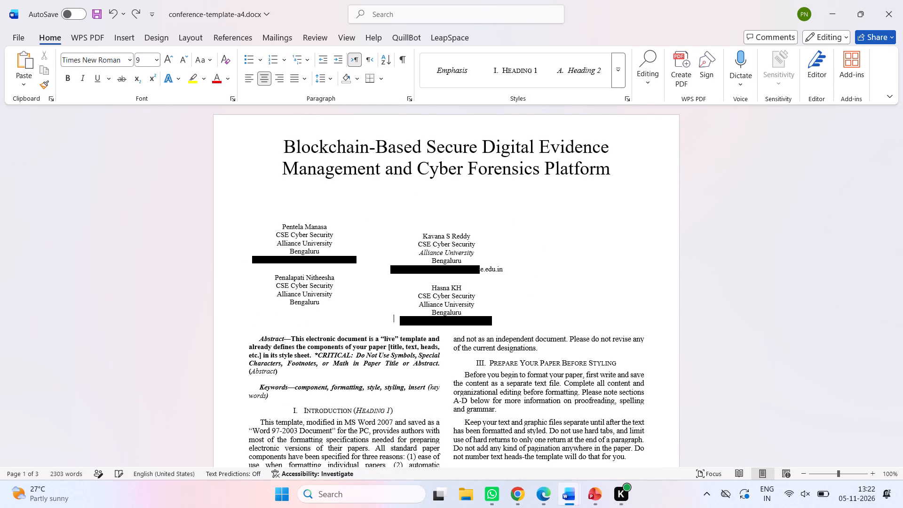
key("ctrl+z")
key("ctrl+z")
key("ctrl+z")
key("ctrl+z")
key("ctrl+z")
key("ctrl+z")
key("ctrl+z")
key("ctrl+z")
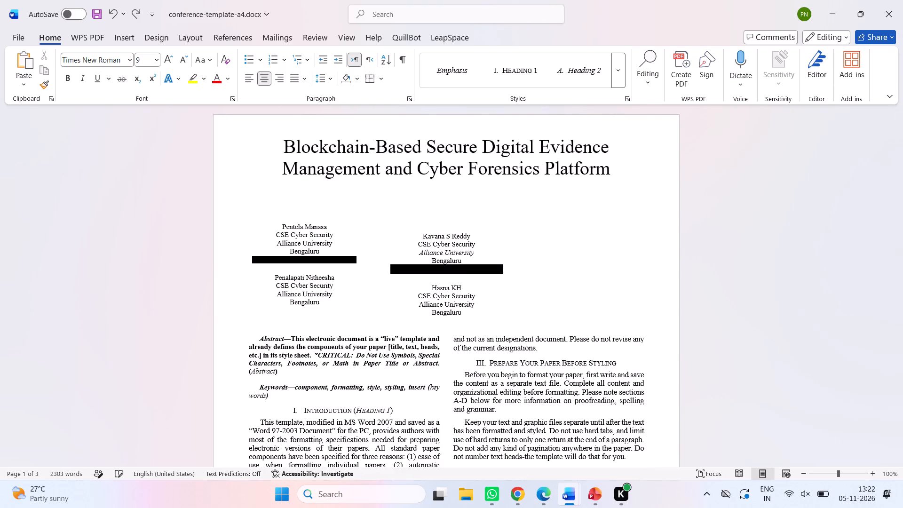
key("ctrl+z")
key("ctrl+z")
key("ctrl+z")
key("ctrl+z")
key("ctrl+z")
key("ctrl+z")
key("ctrl+z")
key("ctrl+z")
key("ctrl+z")
key("ctrl+z")
key("ctrl+z")
key("ctrl+z")
key("ctrl+z")
key("ctrl+z")
key("ctrl+z")
key("ctrl+z")
key("ctrl+z")
key("ctrl+z")
key("ctrl+z")
key("ctrl+z")
key("ctrl+z")
key("ctrl+z")
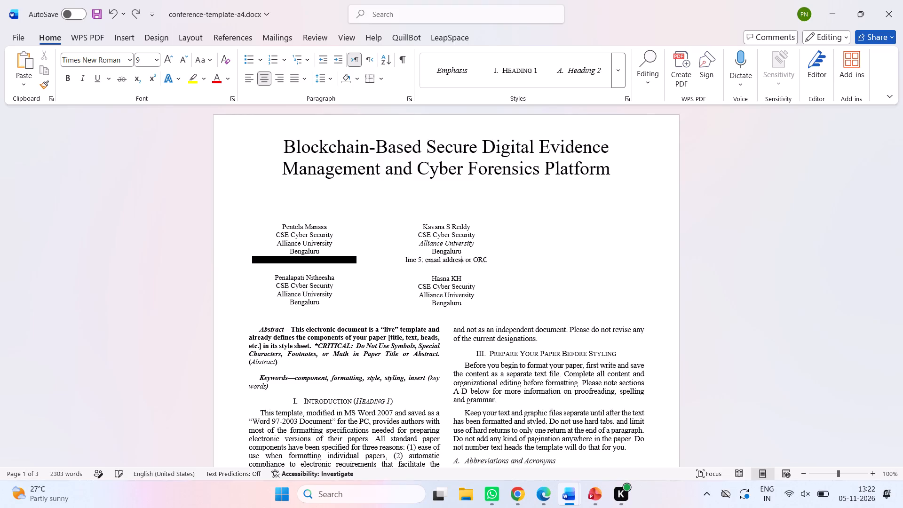
key("ctrl+z")
key("ctrl+z")
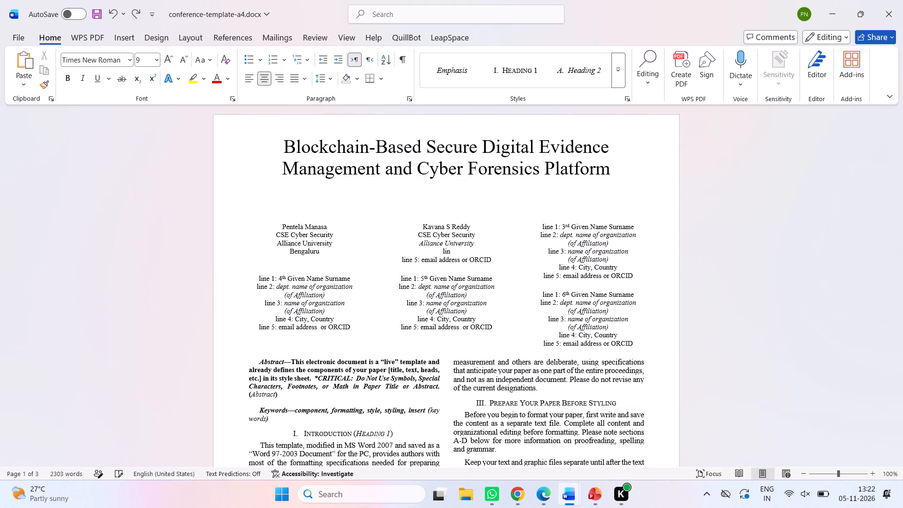
Undo the second author's name, department, university and city entries, back to the template's placeholder lines.
key("ctrl+z")
key("ctrl+z")
key("ctrl+z")
key("ctrl+z")
key("ctrl+z")
key("ctrl+z")
key("ctrl+z")
key("ctrl+z")
key("ctrl+z")
key("ctrl+z")
key("ctrl+z")
key("ctrl+z")
key("ctrl+z")
key("ctrl+z")
key("ctrl+z")
key("ctrl+z")
key("ctrl+z")
key("ctrl+z")
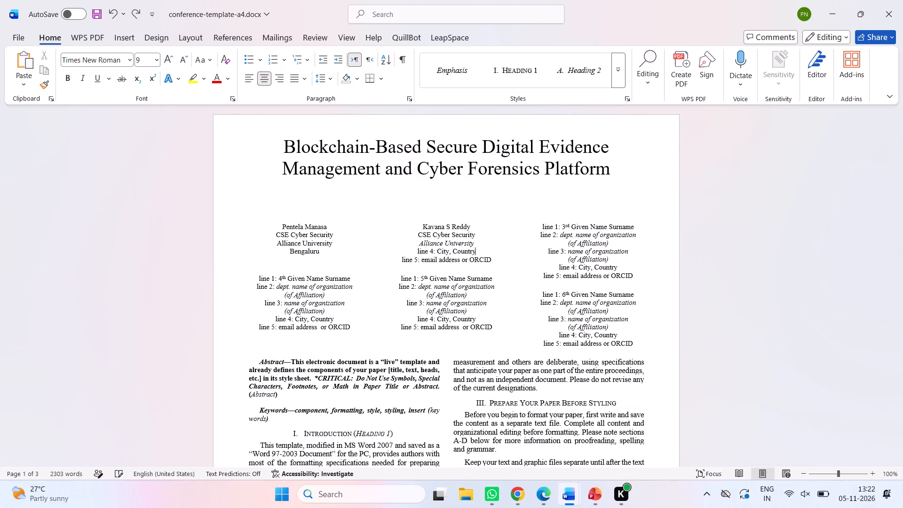
key("ctrl+z")
key("ctrl+z")
key("ctrl+z")
key("ctrl+z")
key("ctrl+z")
key("ctrl+z")
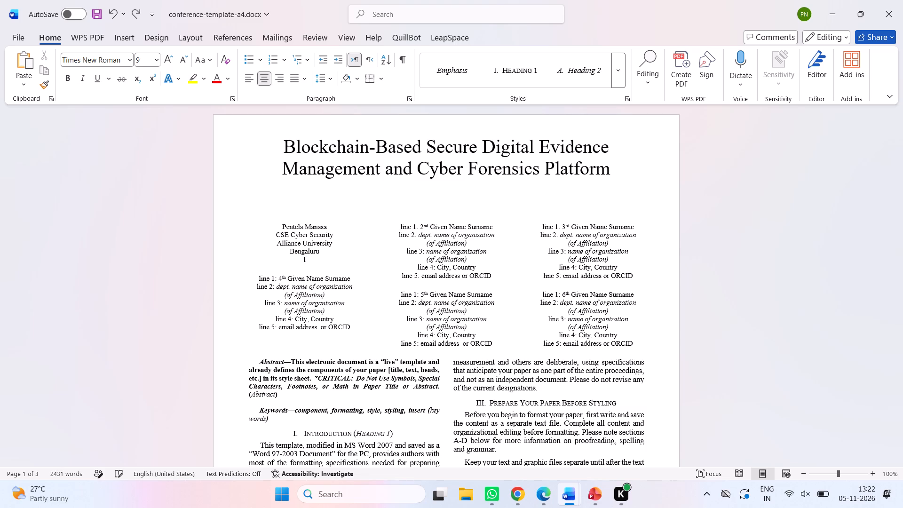
Undo all of the first author's entries and the subtitle line deletion, keeping the paper title.
key("ctrl+z")
key("ctrl+z")
key("ctrl+z")
key("ctrl+z")
key("ctrl+z")
key("ctrl+z")
key("ctrl+z")
key("ctrl+z")
key("ctrl+z")
key("ctrl+z")
key("ctrl+z")
key("ctrl+z")
key("ctrl+z")
key("ctrl+z")
key("ctrl+z")
key("ctrl+z")
key("ctrl+z")
key("ctrl+z")
key("ctrl+z")
key("ctrl+z")
key("ctrl+z")
key("ctrl+z")
key("ctrl+z")
key("ctrl+z")
key("ctrl+z")
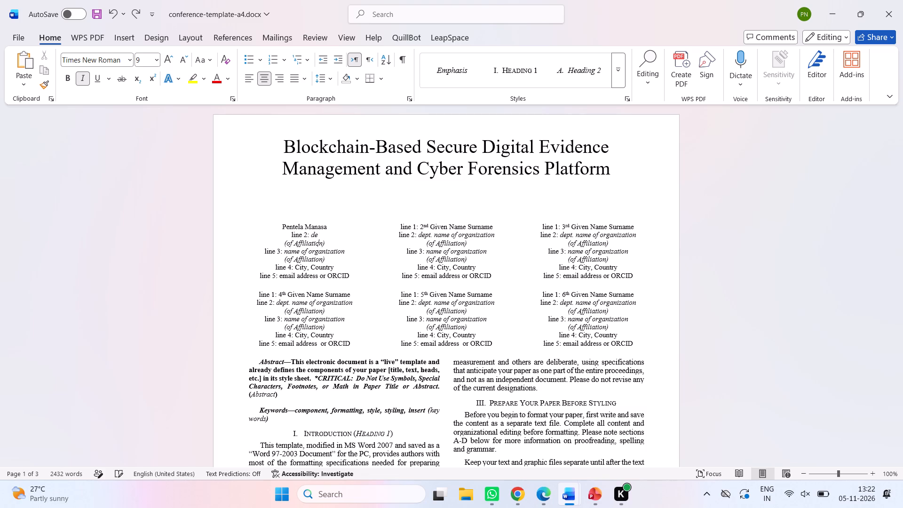
key("ctrl+z")
key("ctrl+z")
key("ctrl+z")
key("ctrl+z")
key("ctrl+z")
key("ctrl+z")
key("ctrl+z")
key("ctrl+z")
key("ctrl+z")
key("ctrl+z")
key("ctrl+z")
key("ctrl+z")
key("ctrl+z")
key("ctrl+z")
key("ctrl+z")
key("ctrl+z")
key("ctrl+z")
key("ctrl+z")
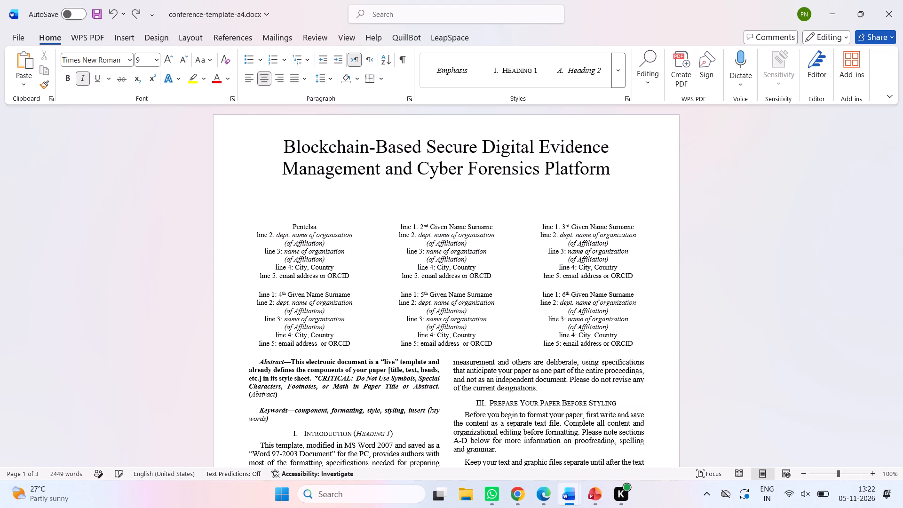
key("ctrl+z")
key("ctrl+z")
key("ctrl+z")
key("ctrl+z")
key("ctrl+z")
key("ctrl+z")
key("ctrl+z")
key("ctrl+z")
key("ctrl+z")
key("ctrl+z")
key("ctrl+z")
key("ctrl+z")
key("ctrl+z")
key("ctrl+z")
key("ctrl+z")
key("ctrl+z")
key("ctrl+z")
key("ctrl+z")
key("ctrl+z")
key("ctrl+z")
key("ctrl+z")
key("ctrl+z")
key("ctrl+z")
key("ctrl+z")
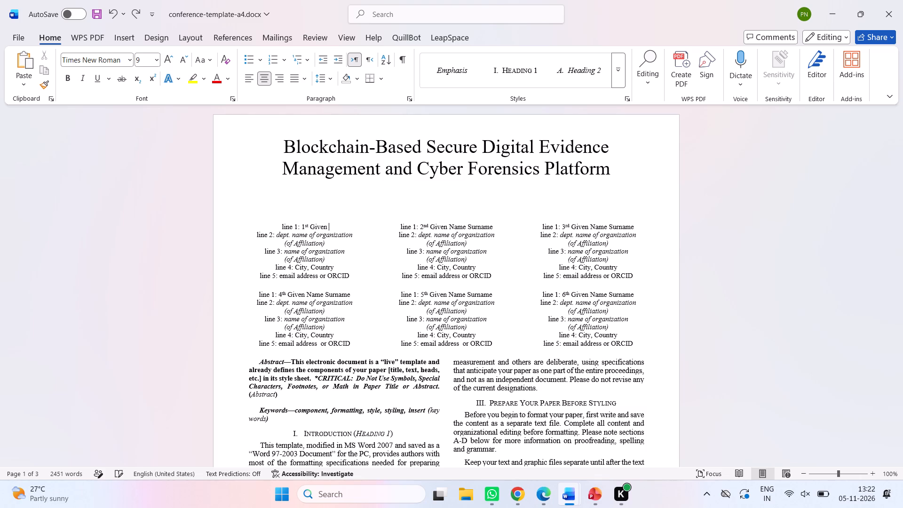
key("ctrl+z")
key("ctrl+z")
key("ctrl+z")
key("ctrl+z")
key("ctrl+z")
key("ctrl+z")
key("ctrl+z")
key("ctrl+z")
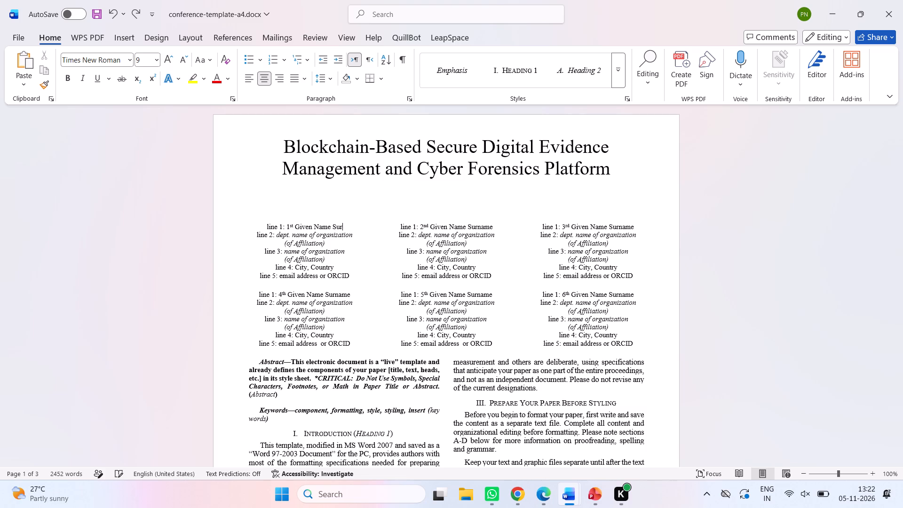
key("ctrl+z")
key("ctrl+z")
key("ctrl+z")
key("ctrl+z")
key("ctrl+z")
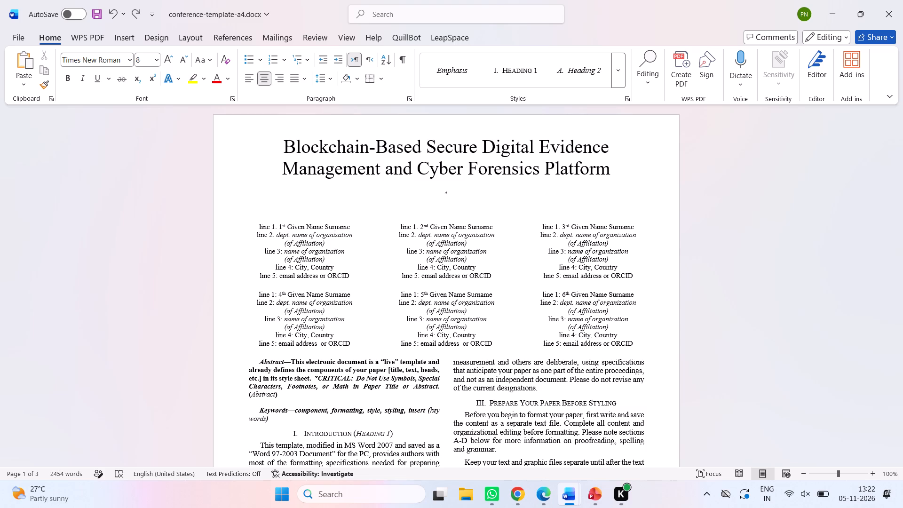
Undo the subtitle note's deletion and the typing of the new paper title, back to the single word "Blockchain".
key("ctrl+z")
key("ctrl+z")
key("ctrl+z")
key("ctrl+z")
key("ctrl+z")
key("ctrl+z")
key("ctrl+z")
key("ctrl+z")
key("ctrl+z")
key("ctrl+z")
key("ctrl+z")
key("ctrl+z")
key("ctrl+z")
key("ctrl+z")
key("ctrl+z")
key("ctrl+z")
key("ctrl+z")
key("ctrl+z")
key("ctrl+z")
key("ctrl+z")
key("ctrl+z")
key("ctrl+z")
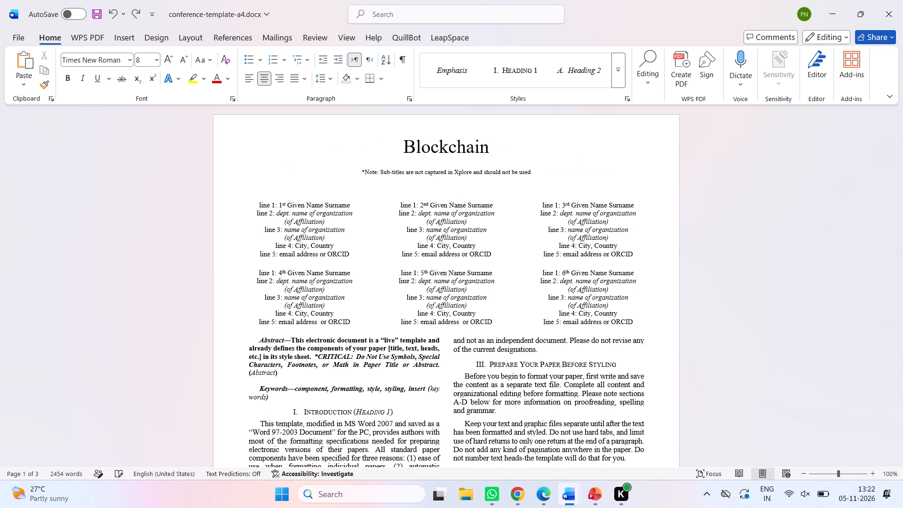
Undo the remaining title edits, restoring the template's "Paper Title* (use style: paper title)" line.
key("ctrl+z")
key("ctrl+z")
key("ctrl+z")
key("ctrl+z")
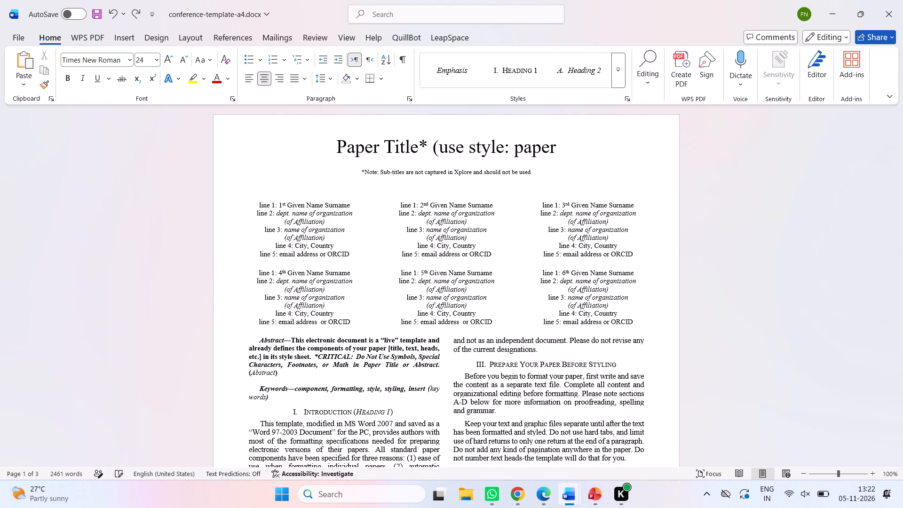
key("ctrl+z")
key("ctrl+z")
key("ctrl+z")
key("ctrl+z")
key("ctrl+z")
key("ctrl+z")
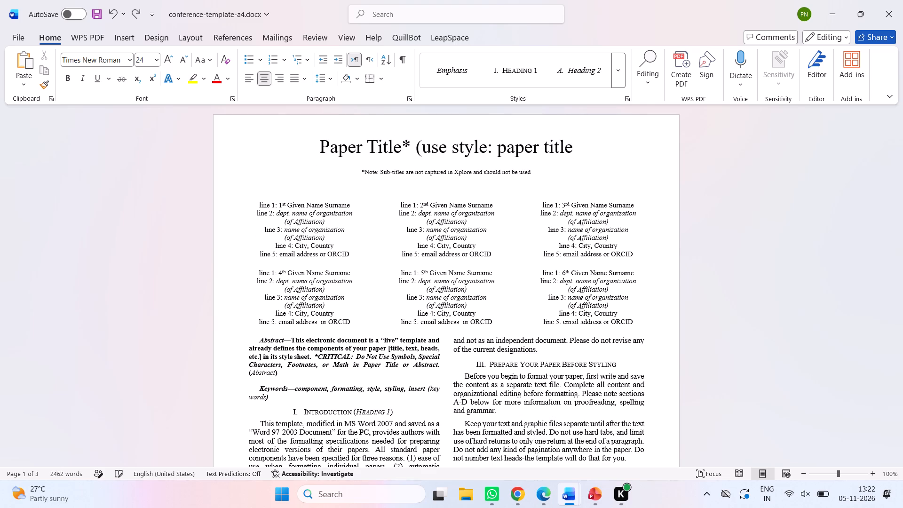
key("ctrl+z")
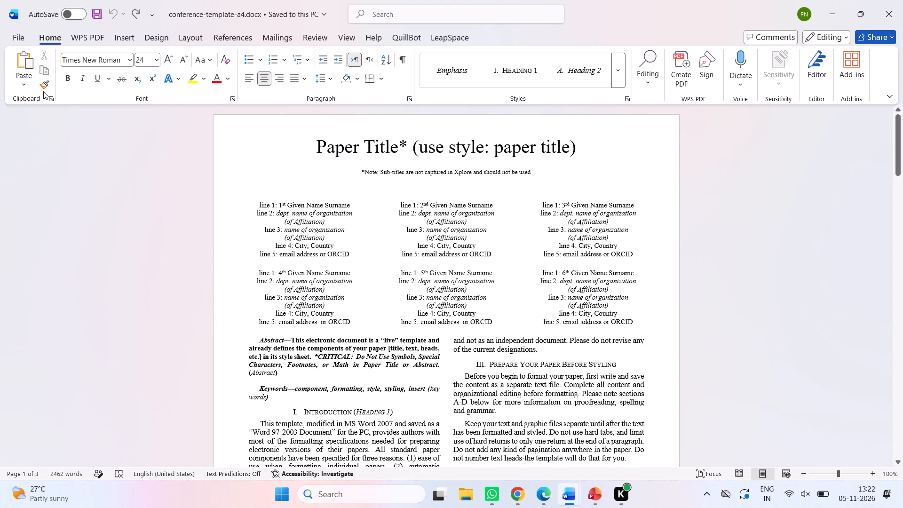
Open the Save As file browser for conference-template-a4.docx.
left_click(21, 38)
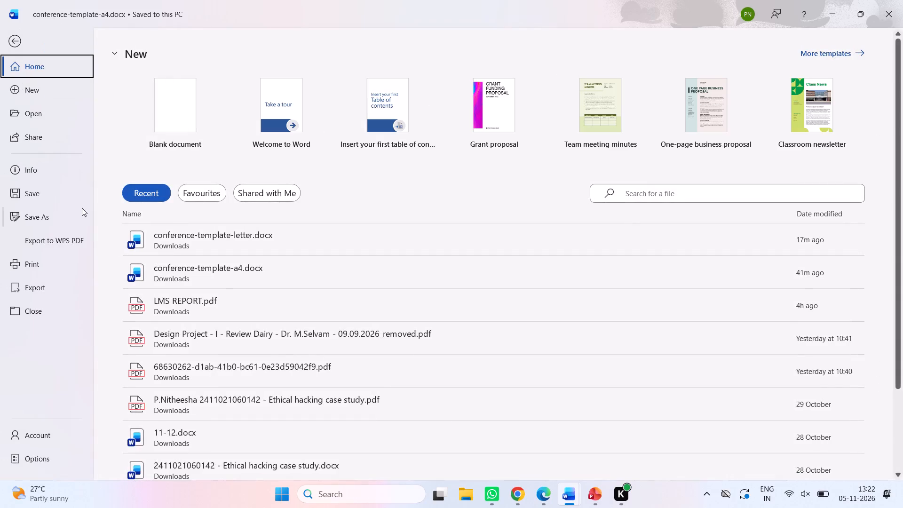
left_click(58, 217)
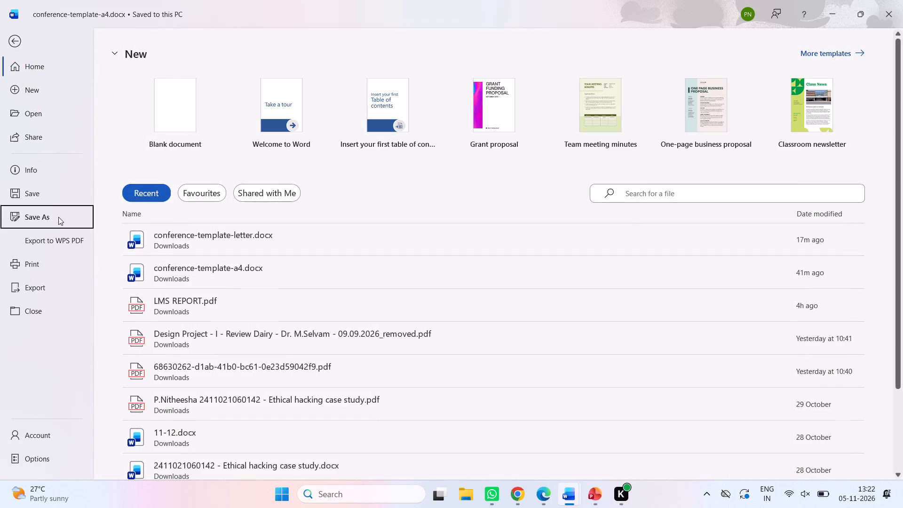
scroll(165, 420, "down", 1)
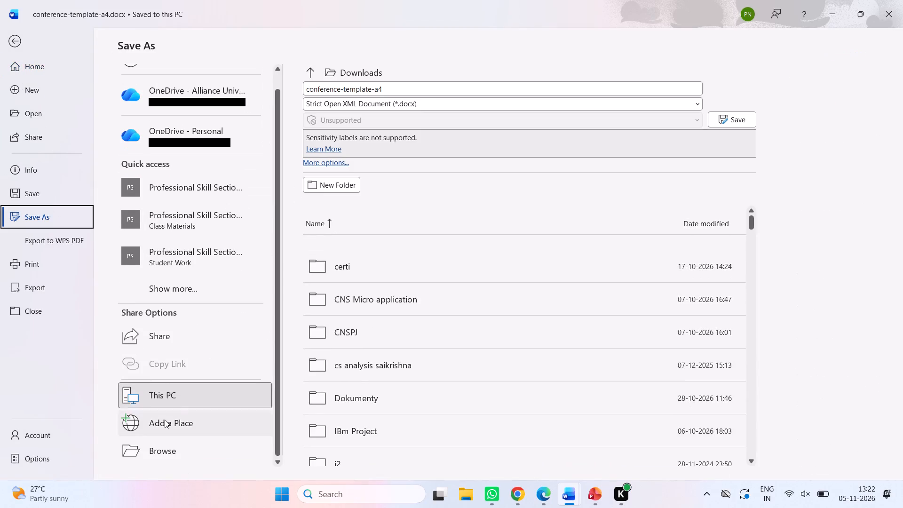
scroll(165, 420, "down", 1)
left_click(167, 449)
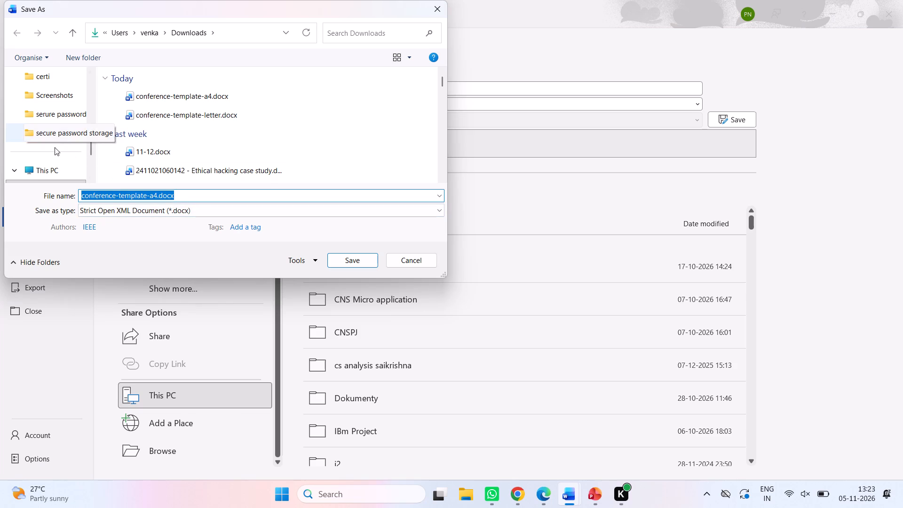
scroll(50, 157, "down", 1)
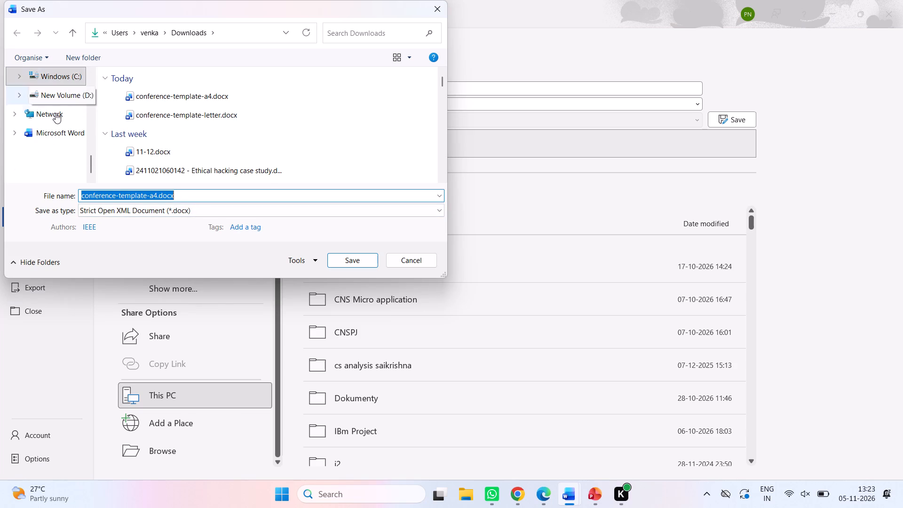
scroll(55, 113, "up", 1)
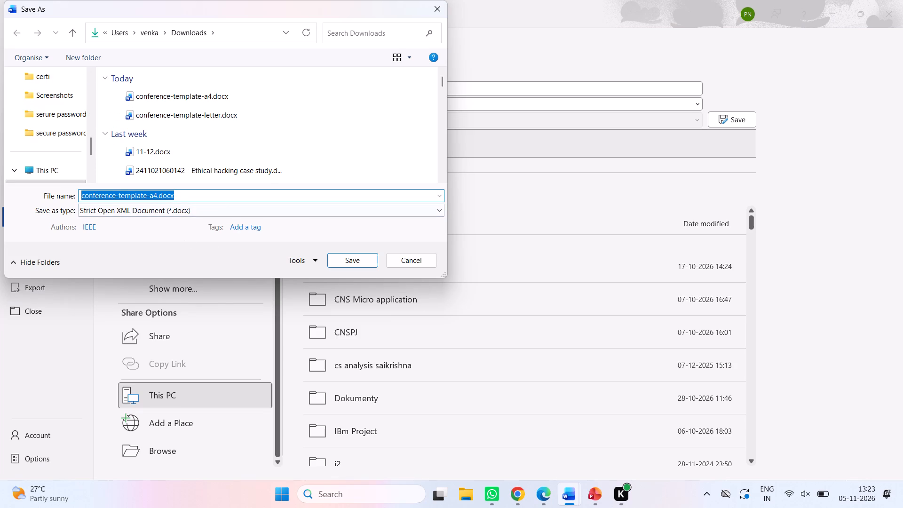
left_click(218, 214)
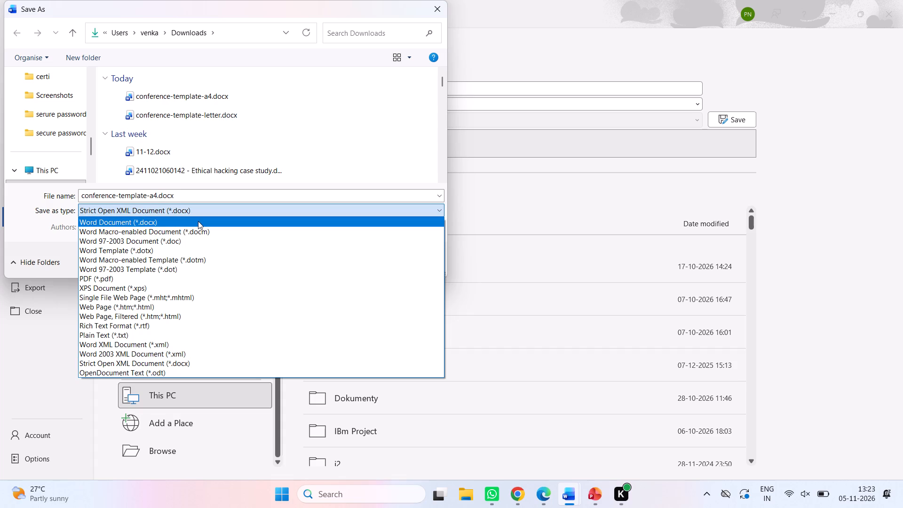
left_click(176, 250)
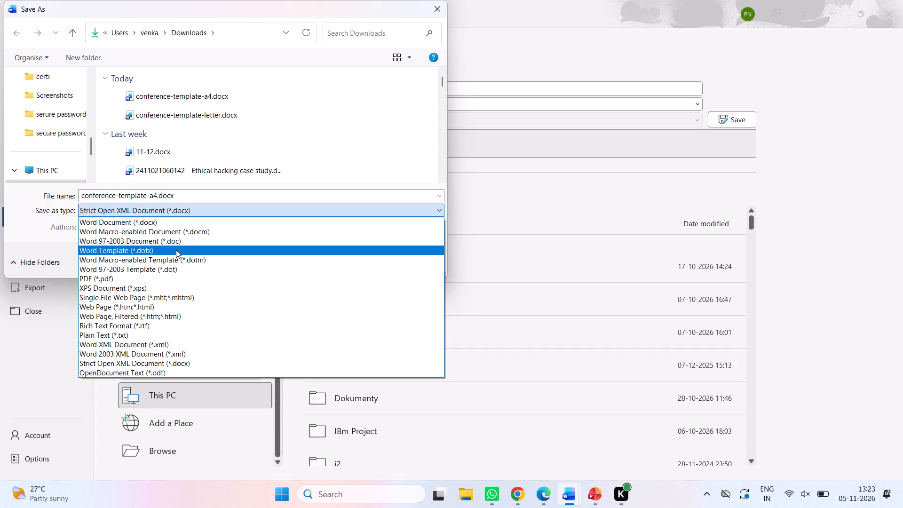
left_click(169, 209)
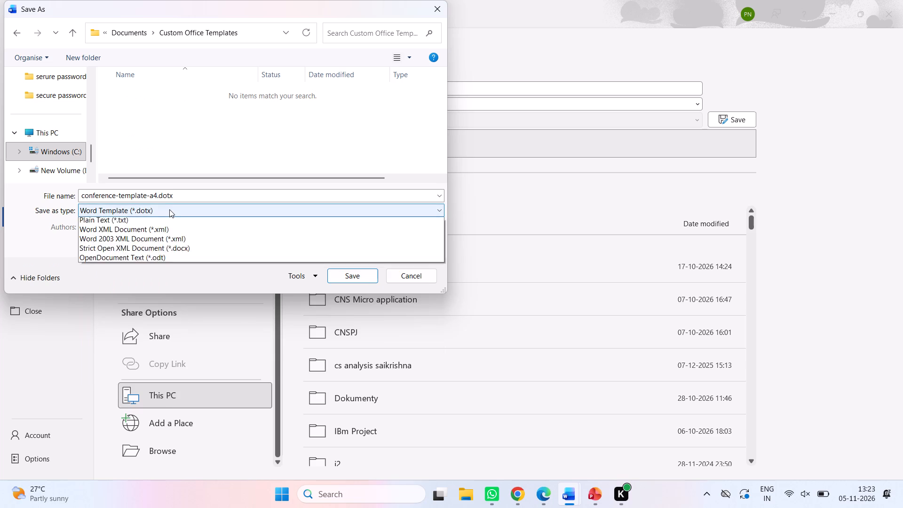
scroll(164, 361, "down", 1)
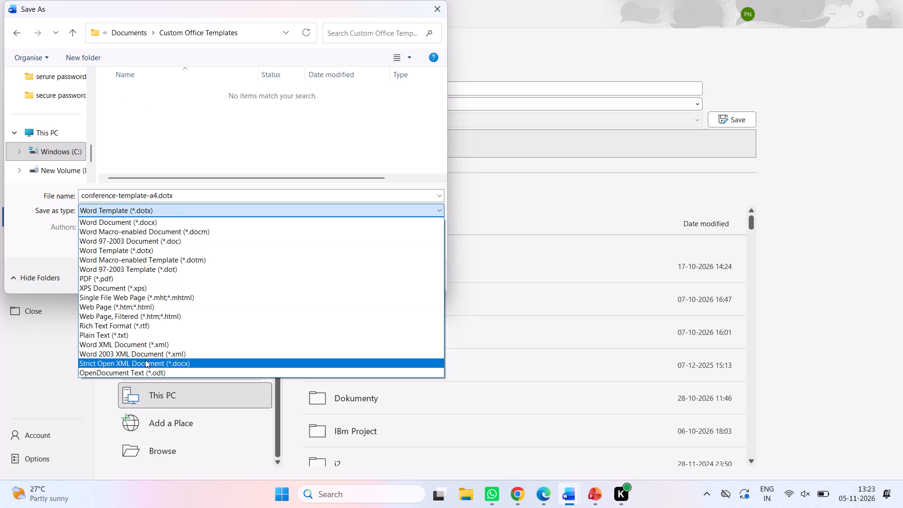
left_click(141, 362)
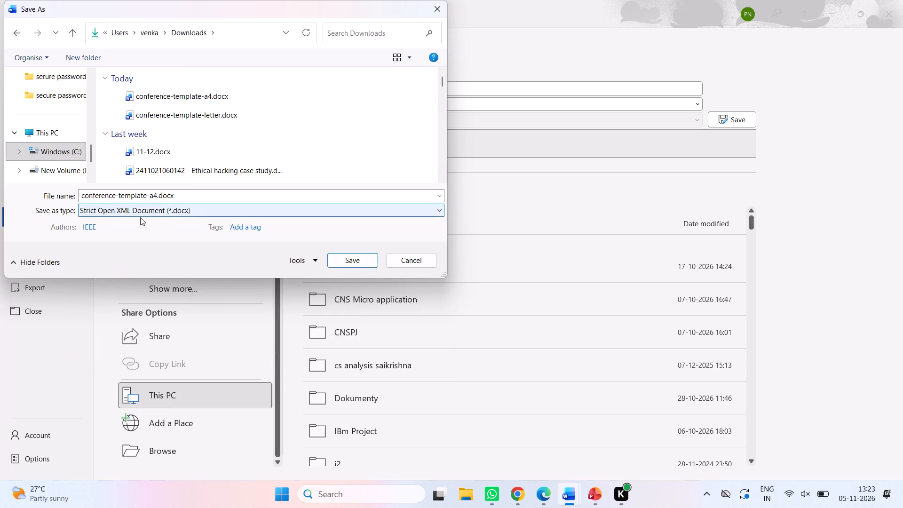
Save conference-template-a4.docx in Word Document (*.docx) format to the Desktop folder of OneDrive - Personal.
left_click(204, 203)
left_click(203, 208)
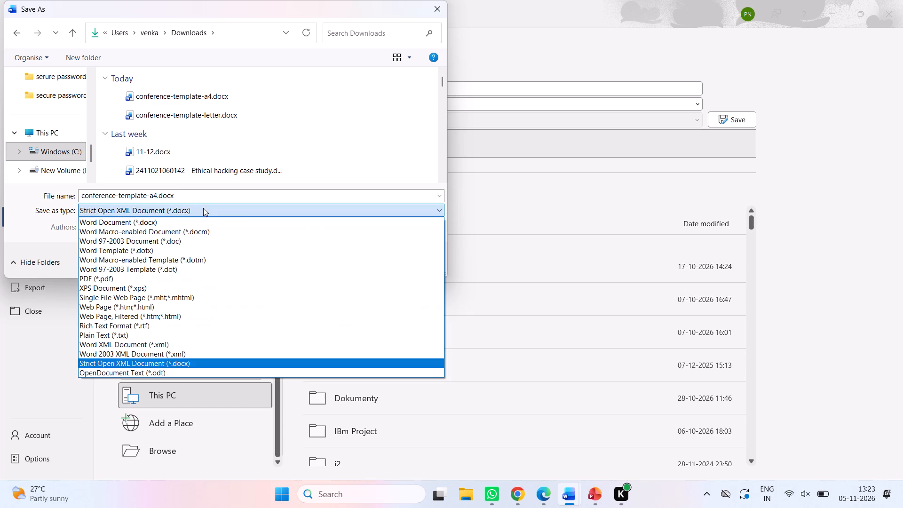
left_click(151, 222)
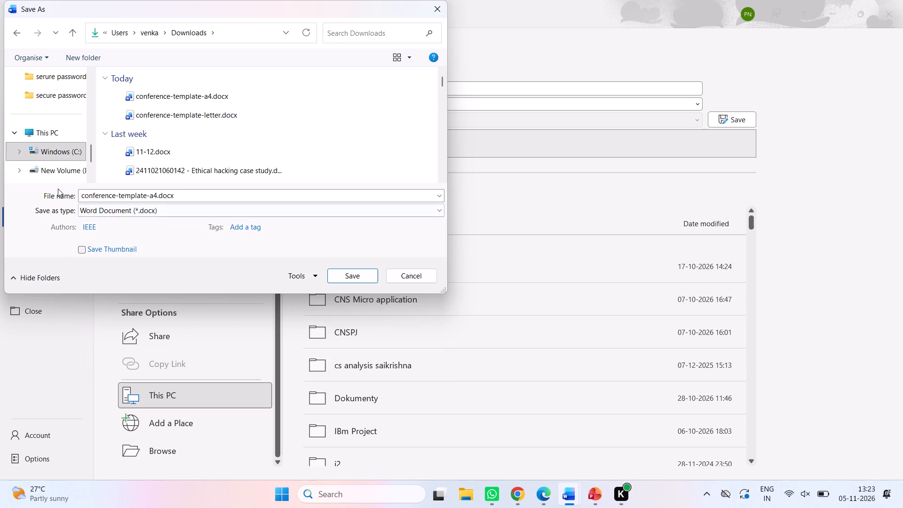
left_click(51, 129)
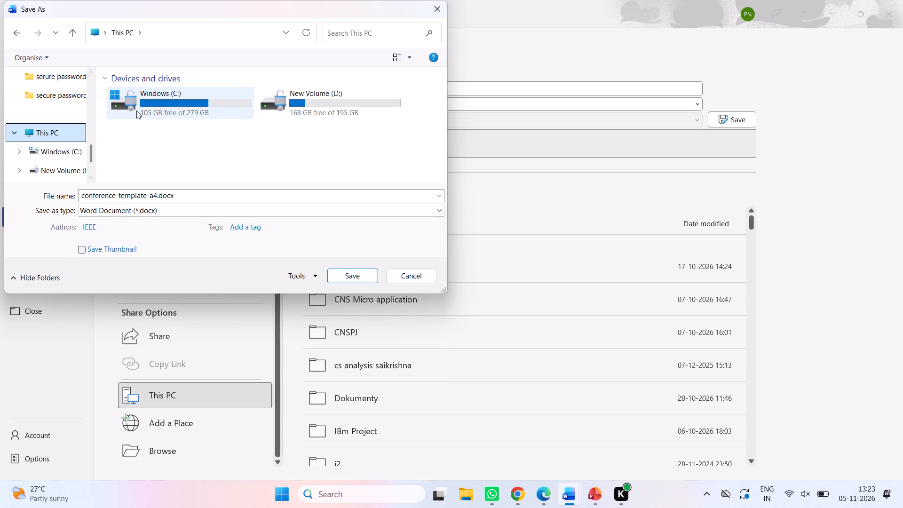
scroll(53, 154, "down", 1)
scroll(55, 149, "up", 5)
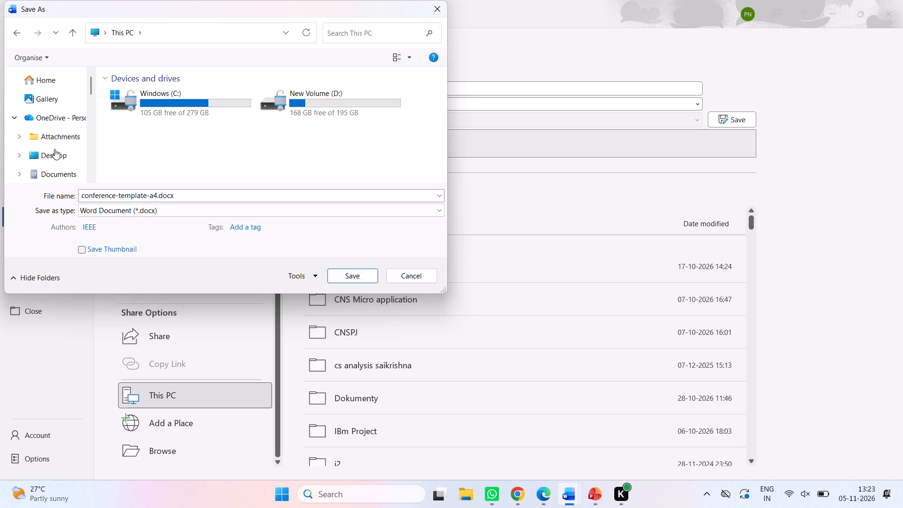
scroll(55, 149, "up", 1)
left_click(57, 150)
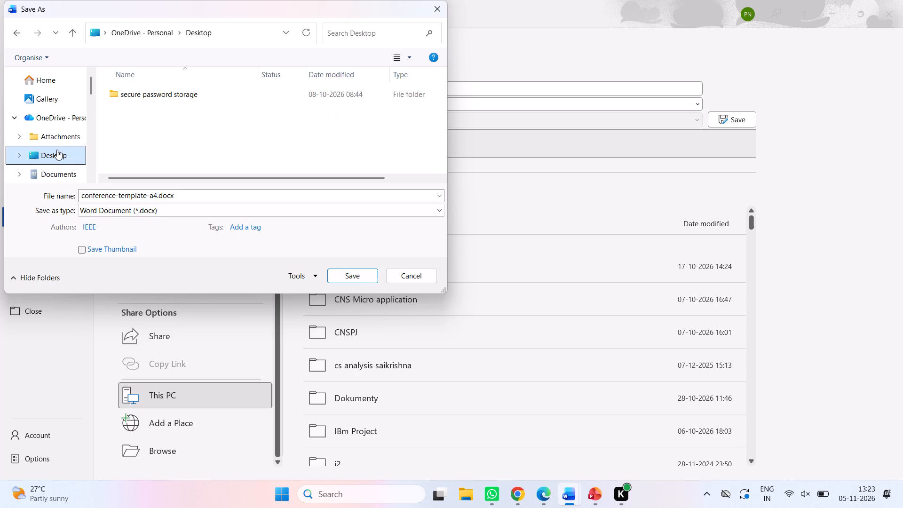
left_click(345, 272)
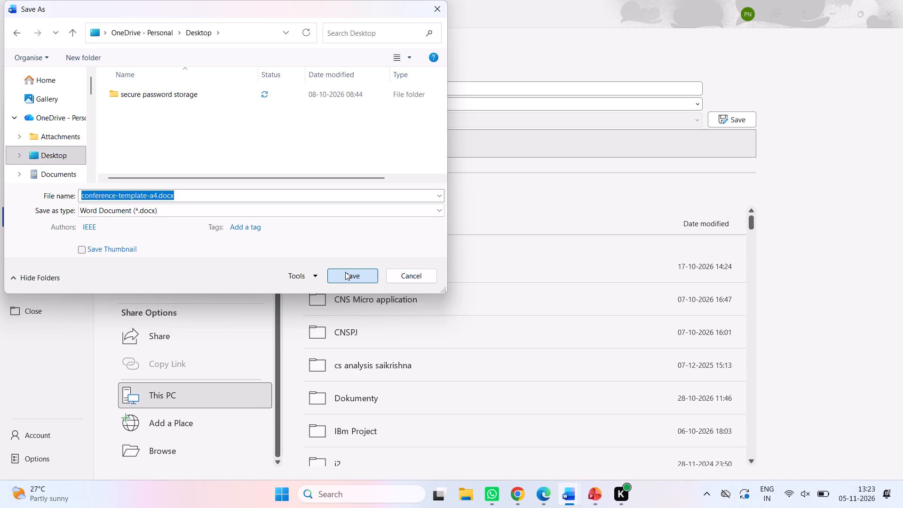
left_click(345, 272)
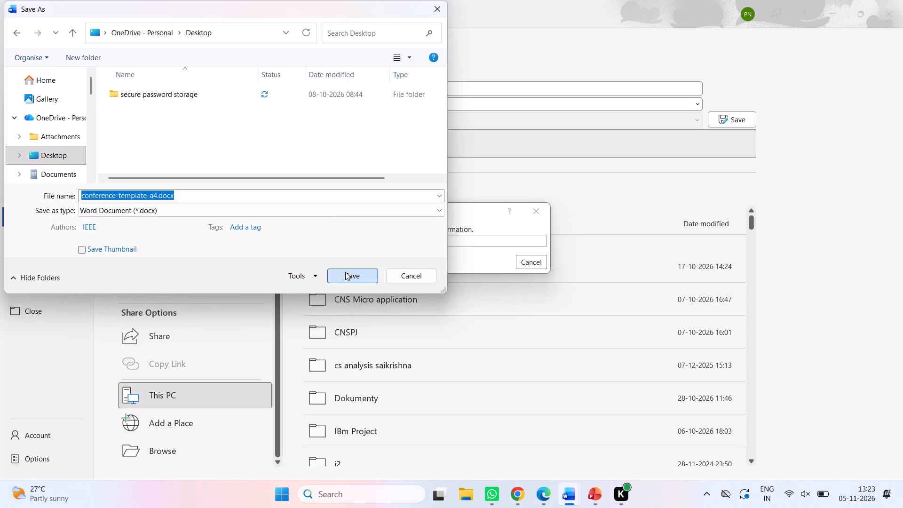
left_click(351, 276)
left_click(480, 262)
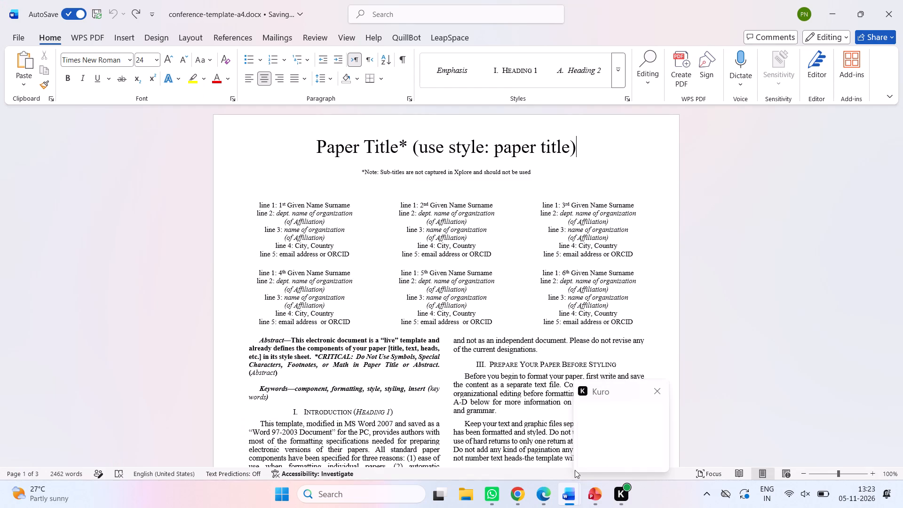
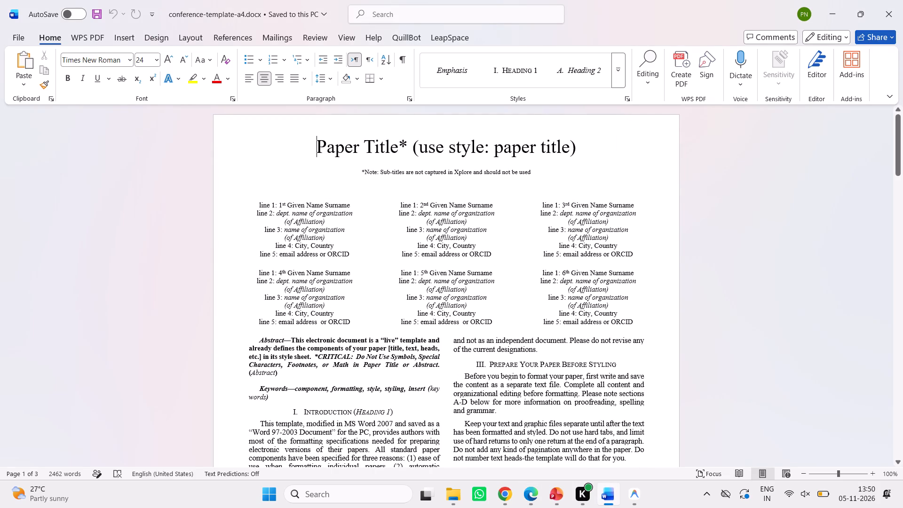
left_click(265, 205)
left_click_drag(258, 203, 302, 204)
left_click_drag(302, 204, 348, 205)
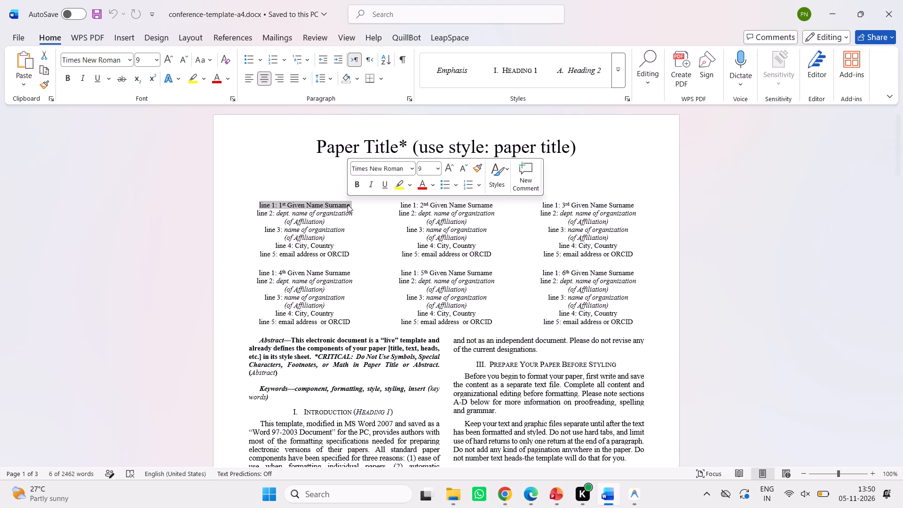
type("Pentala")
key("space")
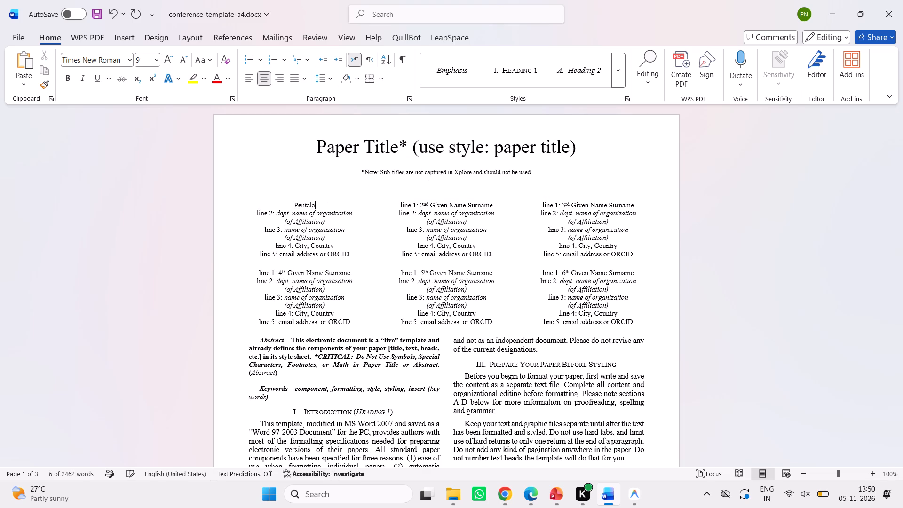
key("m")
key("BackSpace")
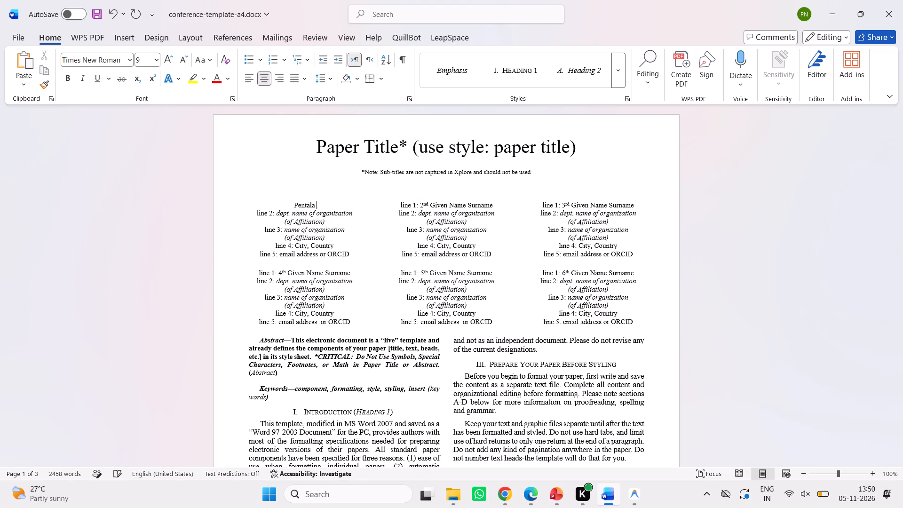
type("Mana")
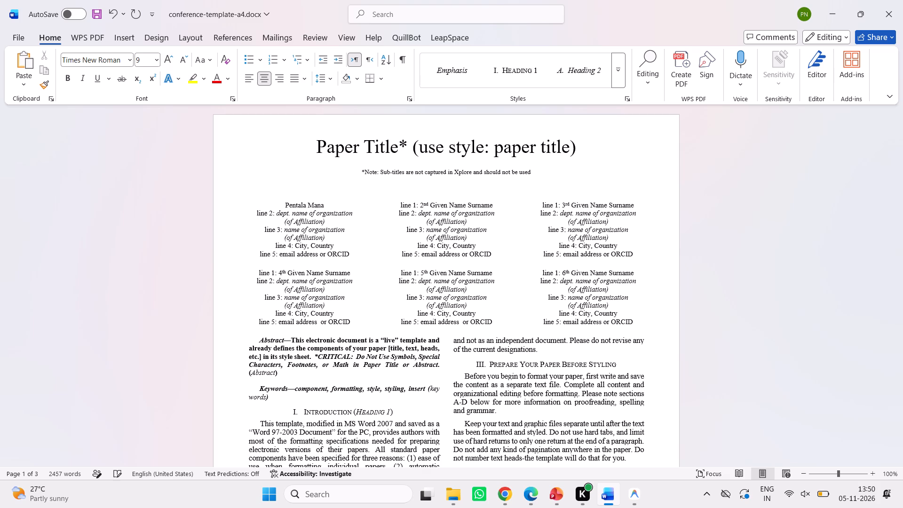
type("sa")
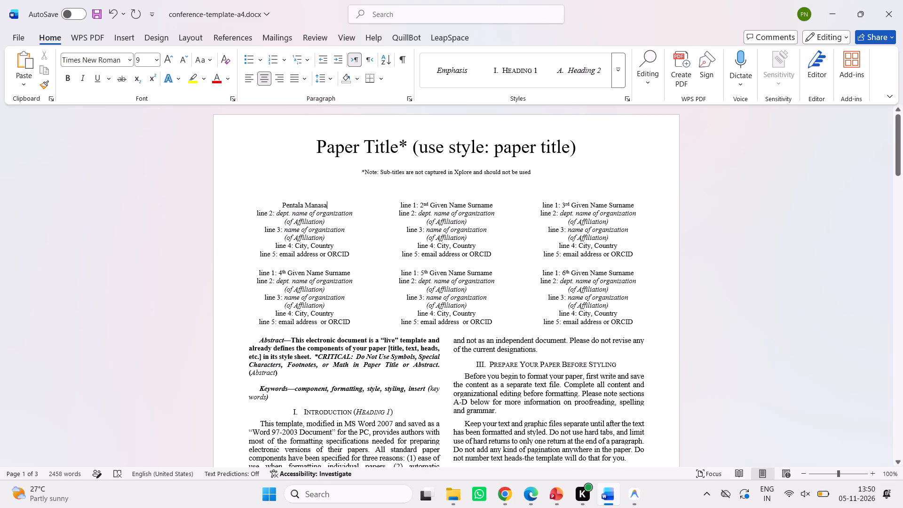
Replace the department placeholder in the first author block with "CSE Cyber Security".
left_click_drag(253, 213, 315, 217)
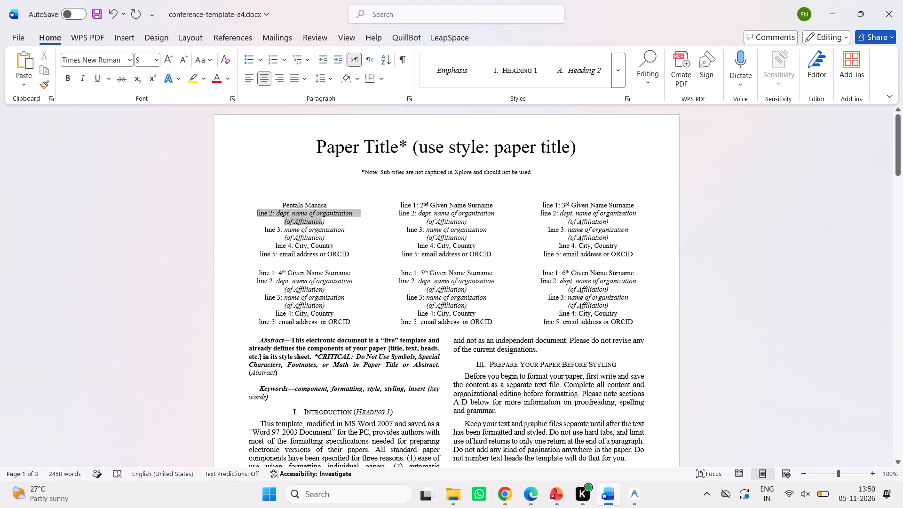
left_click_drag(315, 217, 326, 220)
key("BackSpace")
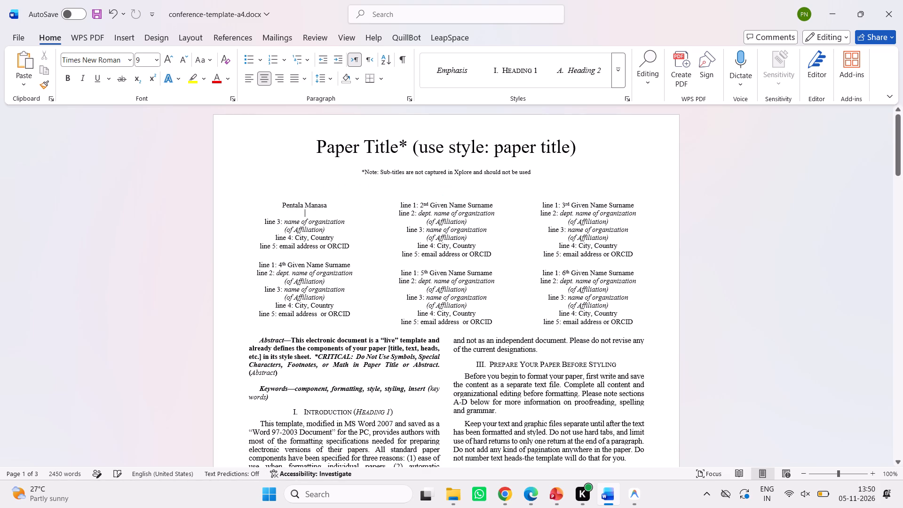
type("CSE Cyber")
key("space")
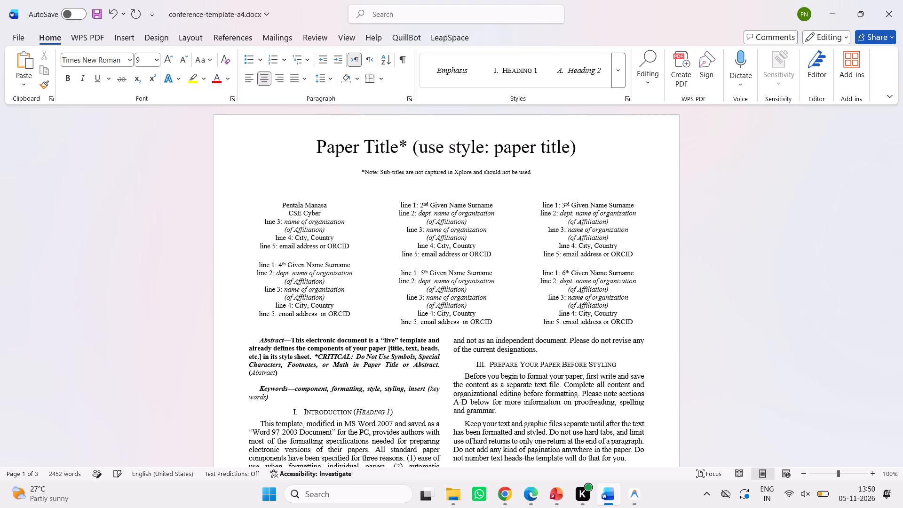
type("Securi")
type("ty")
Replace the organization placeholder on line 3 of the first author block with "Alliance University".
left_click_drag(264, 220, 291, 228)
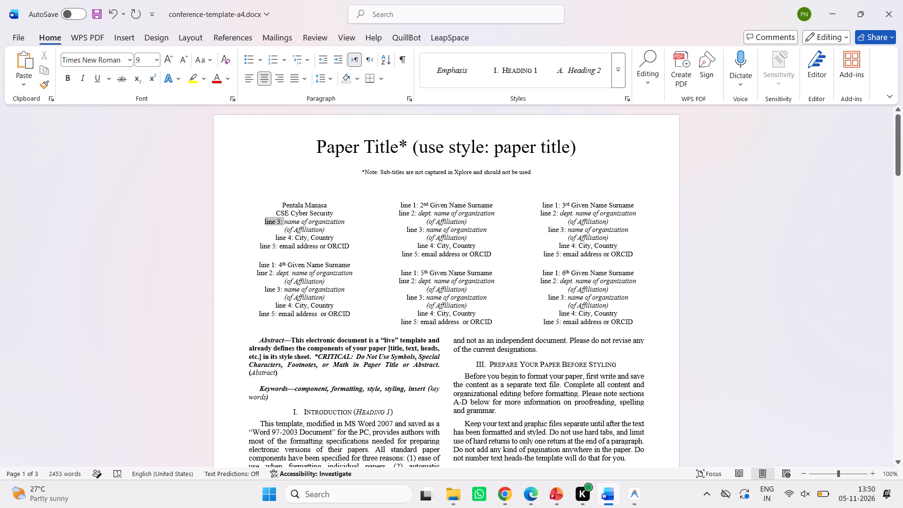
left_click_drag(291, 228, 325, 230)
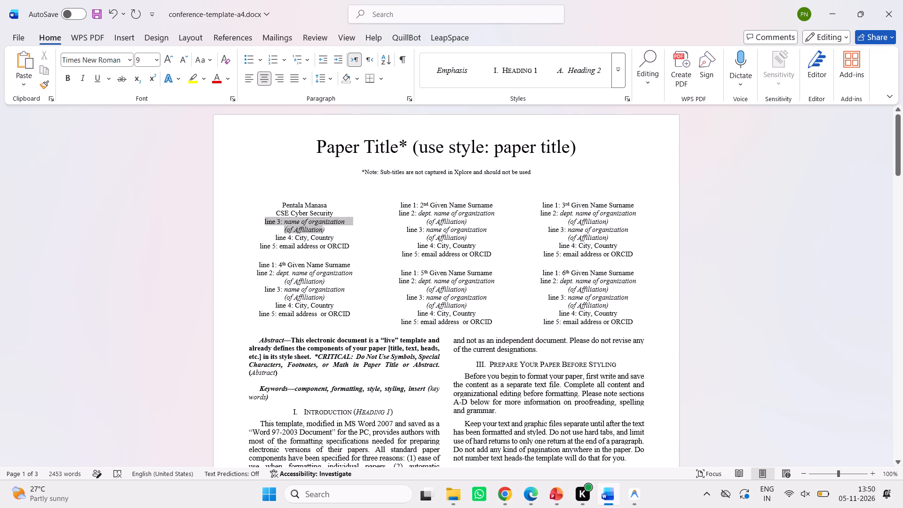
left_click_drag(325, 230, 326, 230)
key("BackSpace")
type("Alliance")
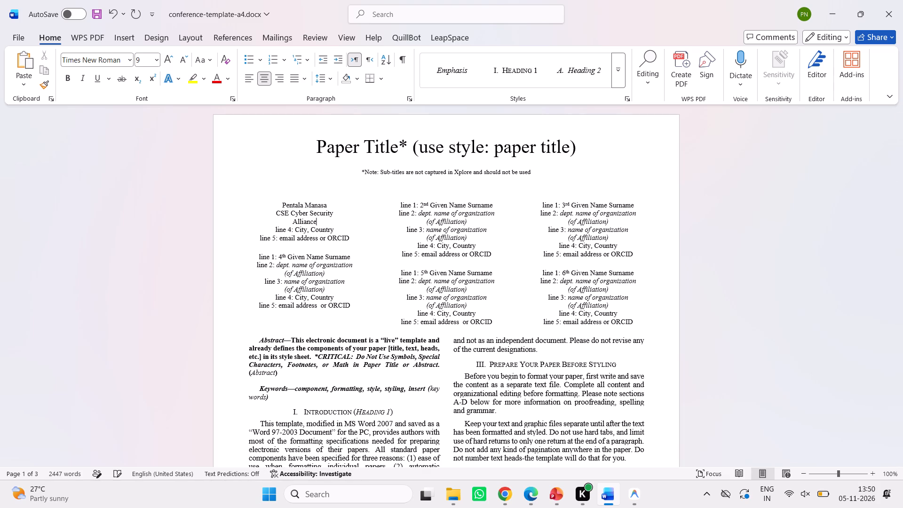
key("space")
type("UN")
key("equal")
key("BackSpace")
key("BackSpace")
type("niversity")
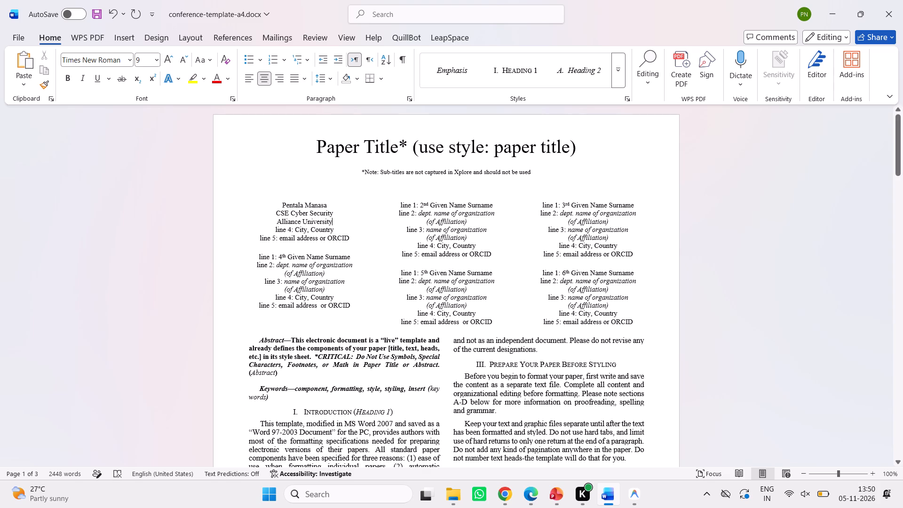
Replace the city and country placeholder on line 4 of the first author block with "Bengaluru".
left_click_drag(275, 228, 294, 227)
left_click_drag(294, 227, 326, 226)
key("BackSpace")
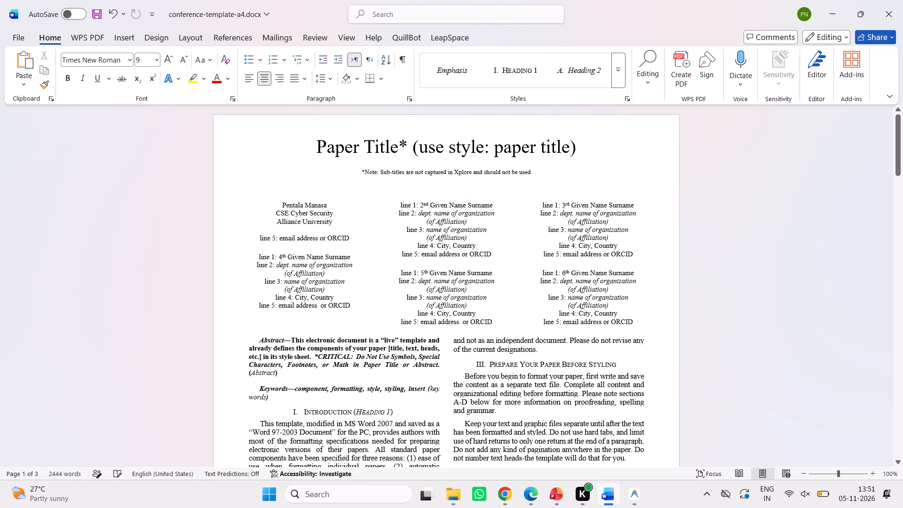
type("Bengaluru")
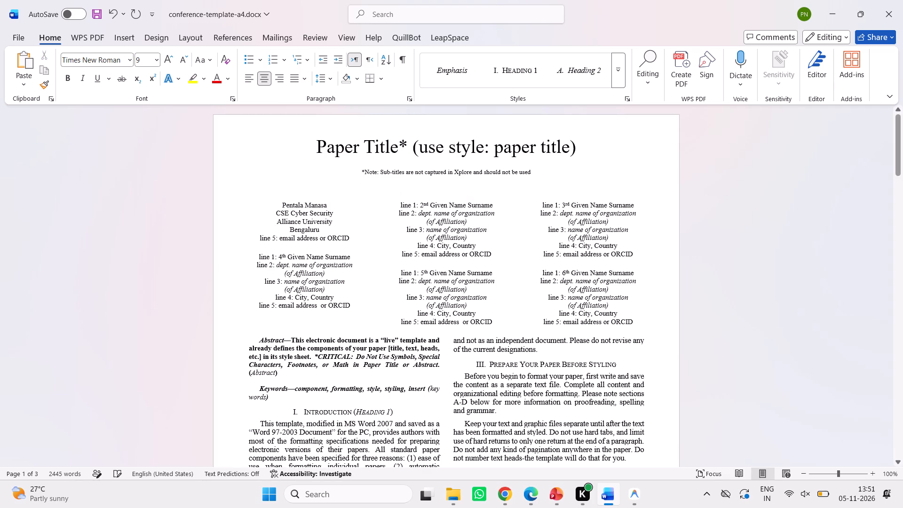
Replace the email or ORCID placeholder on line 5 of the first author block with the author's university email address.
left_click_drag(259, 236, 320, 235)
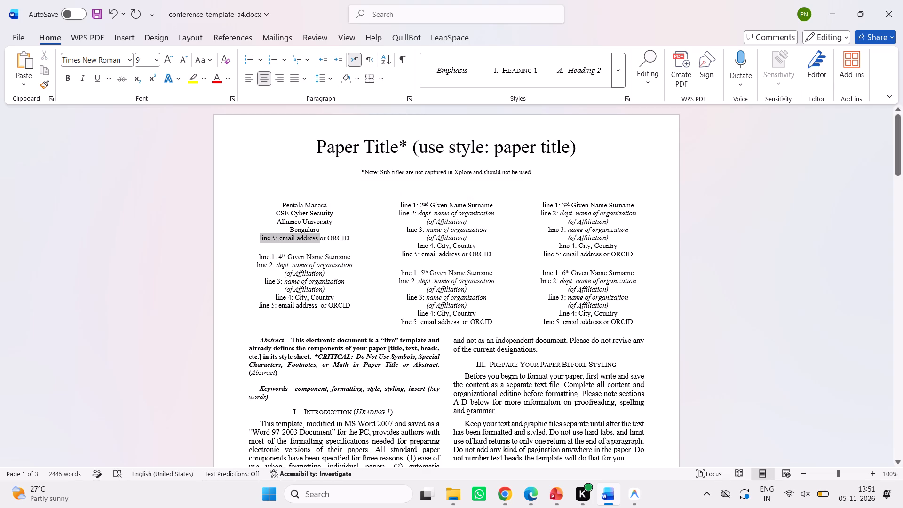
left_click_drag(320, 235, 345, 234)
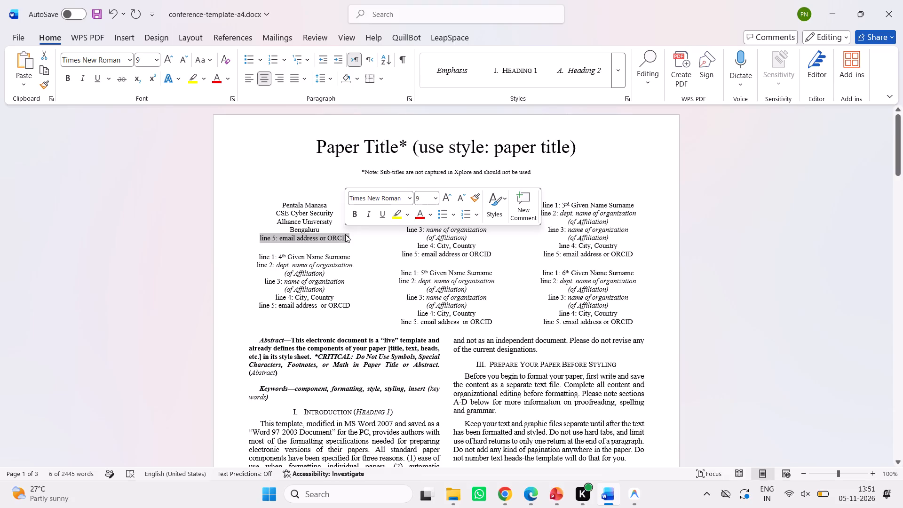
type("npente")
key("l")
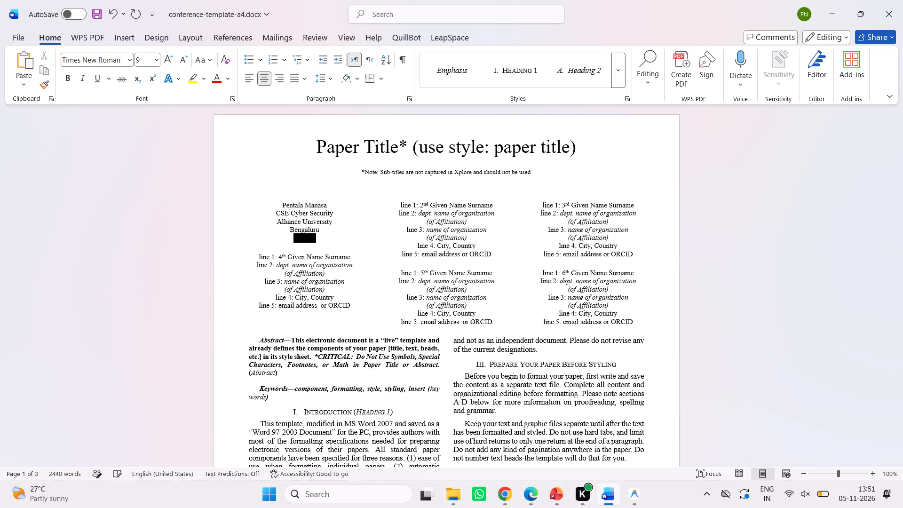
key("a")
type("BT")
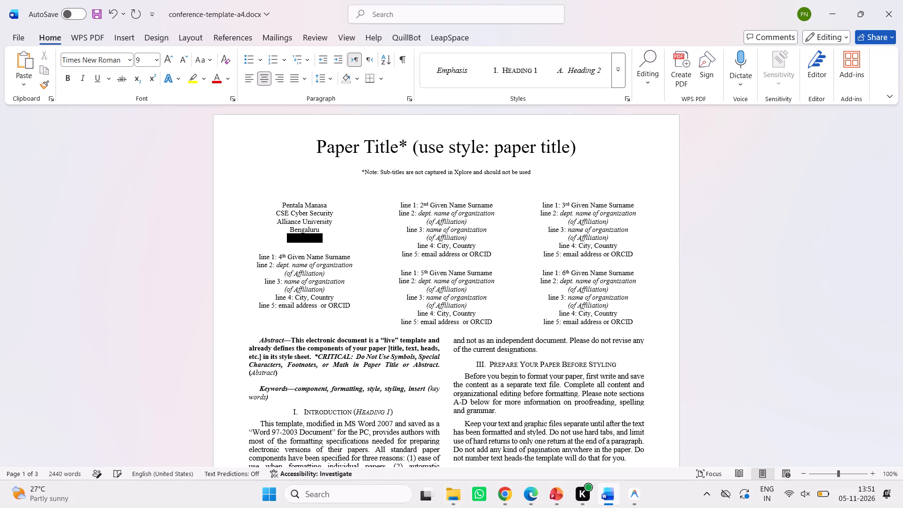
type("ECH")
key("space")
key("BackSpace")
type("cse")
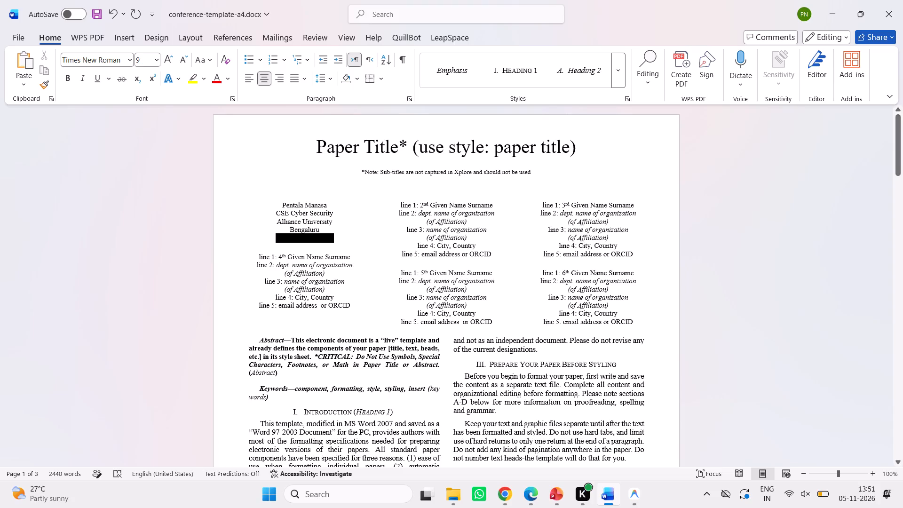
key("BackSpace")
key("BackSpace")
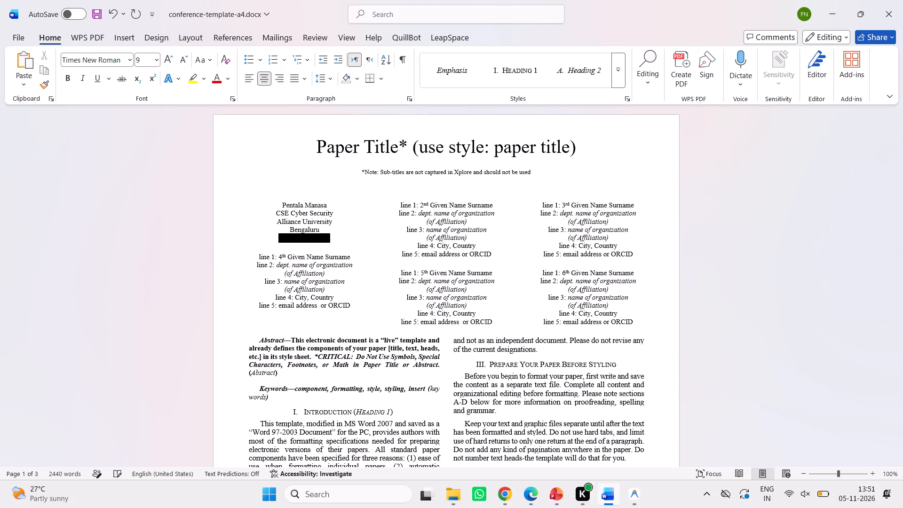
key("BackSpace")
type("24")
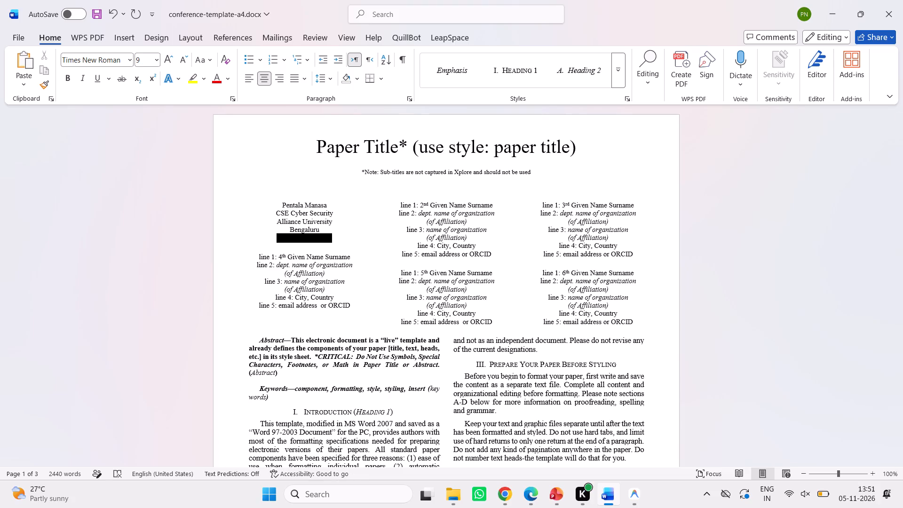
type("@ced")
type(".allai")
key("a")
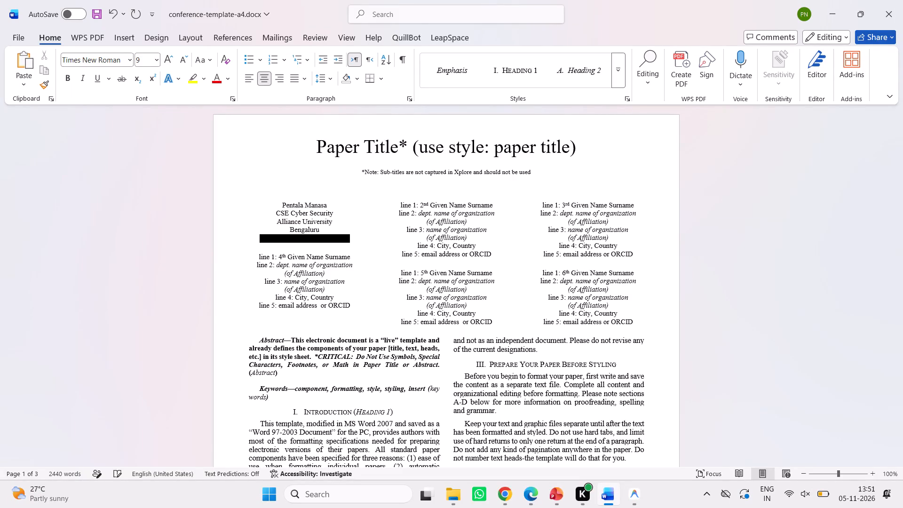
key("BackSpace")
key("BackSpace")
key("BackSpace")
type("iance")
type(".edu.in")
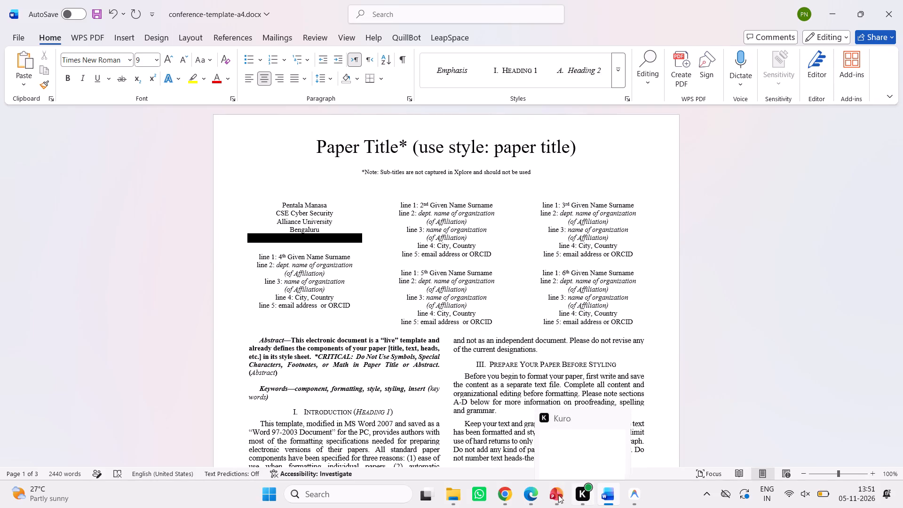
left_click(534, 494)
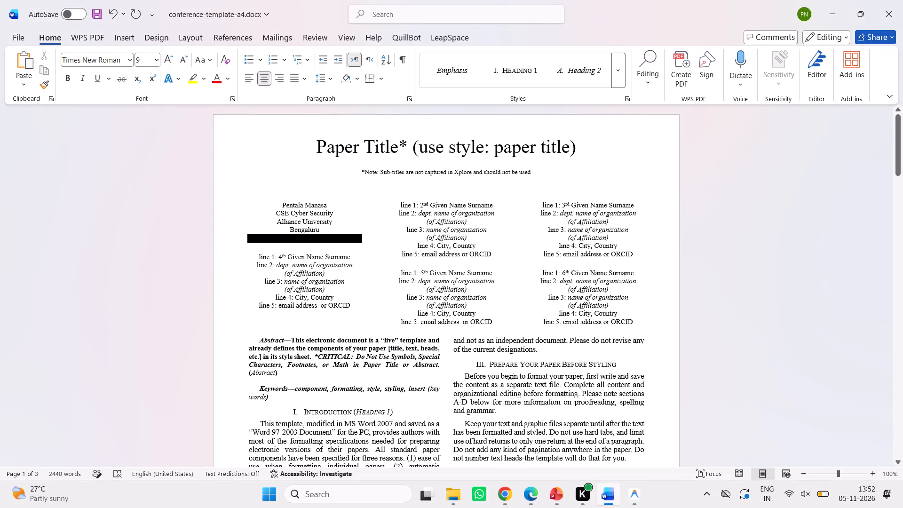
left_click(495, 204)
left_click_drag(495, 204, 409, 205)
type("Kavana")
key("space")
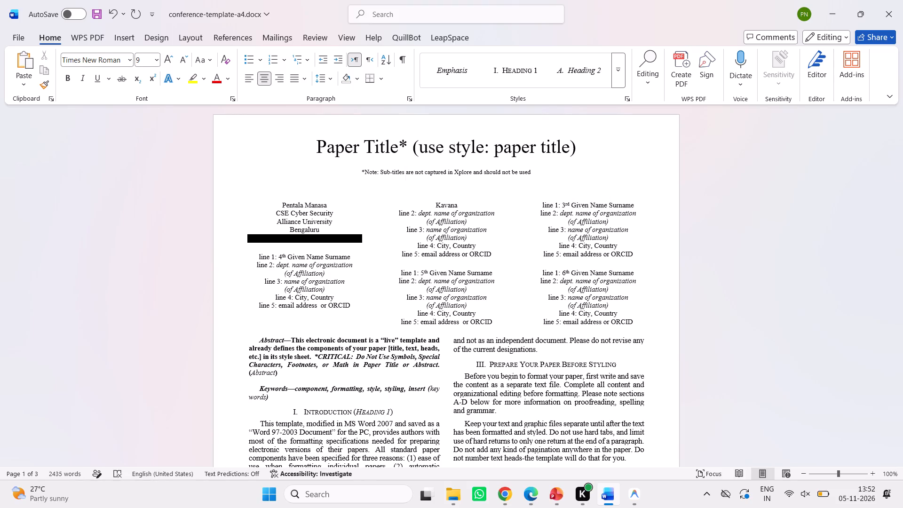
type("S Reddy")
Replace the whole department placeholder on line 2 of the second author block, including its closing parenthesis, with "CSE Cyber Security".
left_click_drag(467, 221, 397, 215)
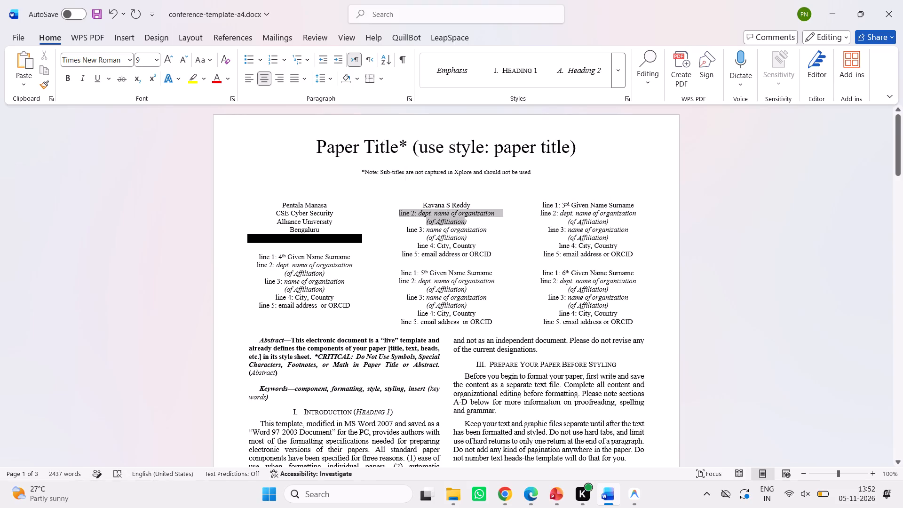
left_click_drag(397, 215, 397, 214)
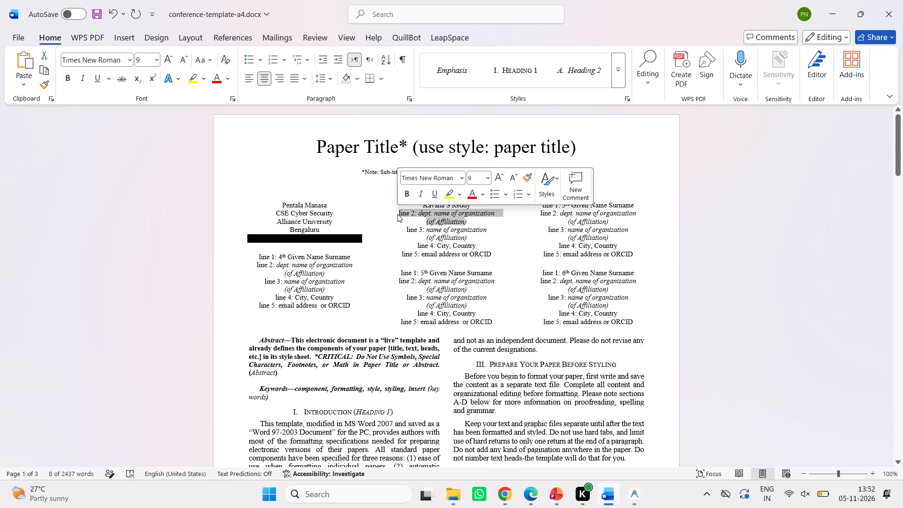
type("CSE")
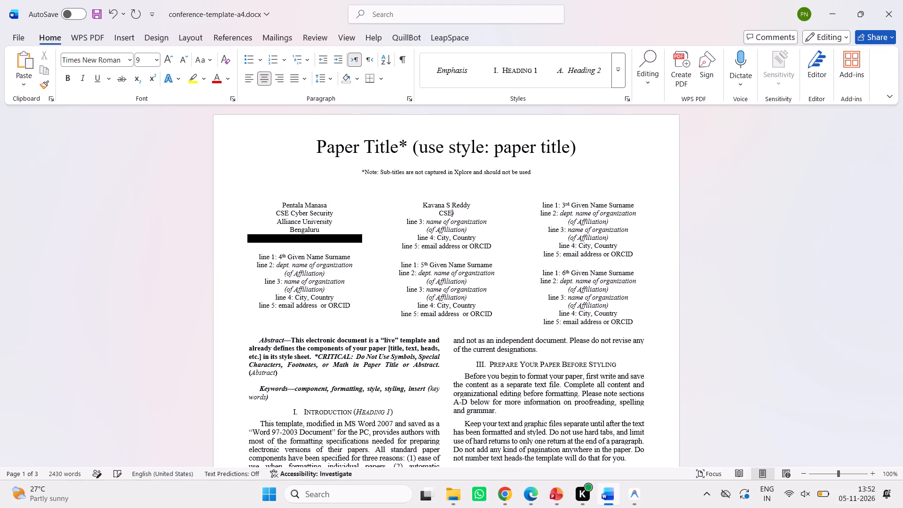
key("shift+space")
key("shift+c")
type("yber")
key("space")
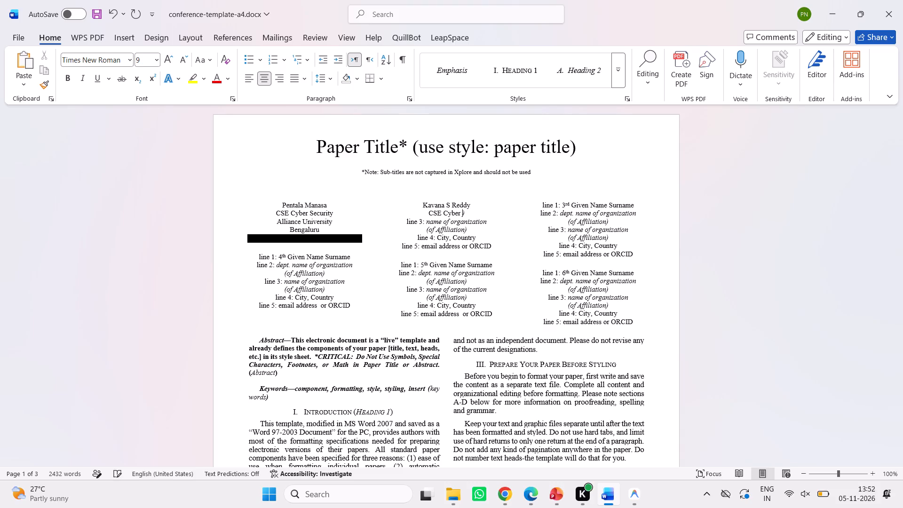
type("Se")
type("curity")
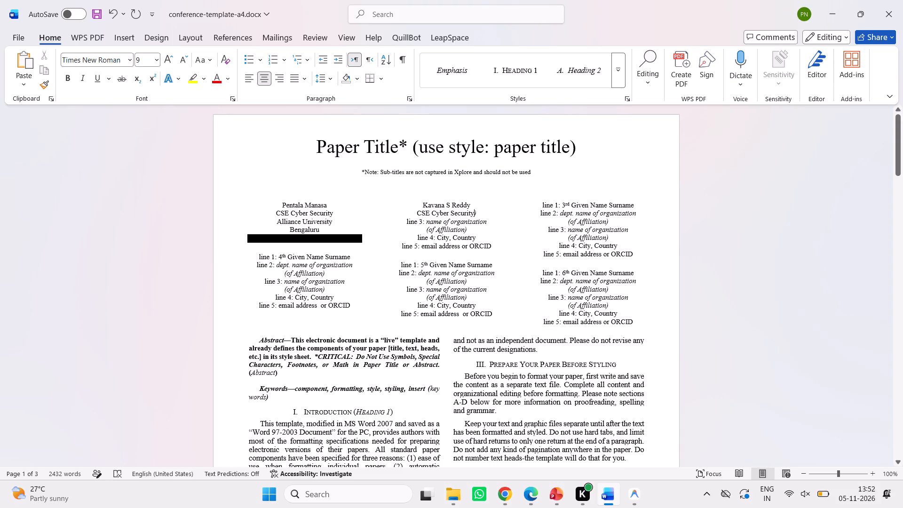
left_click(477, 213)
key("BackSpace")
Replace the organization placeholder text on line 3 of the second author block with "Alliance University".
left_click(277, 221)
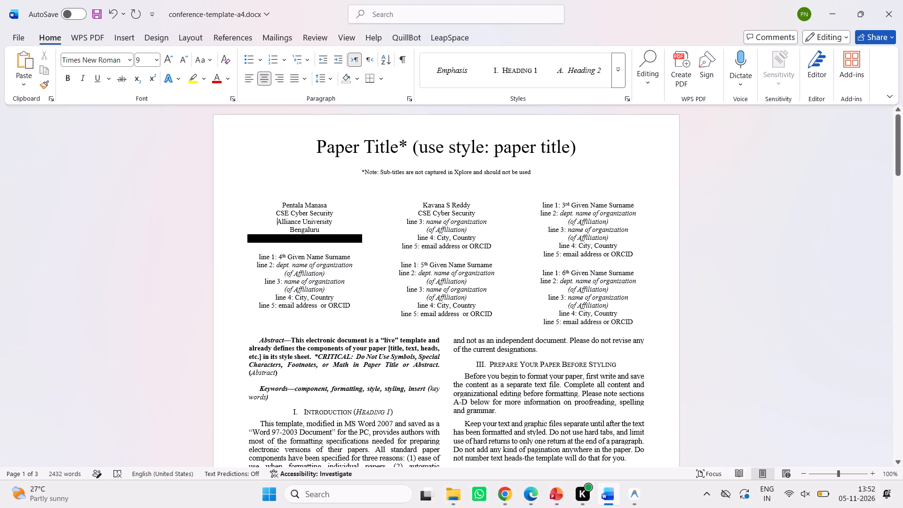
left_click_drag(466, 229, 408, 225)
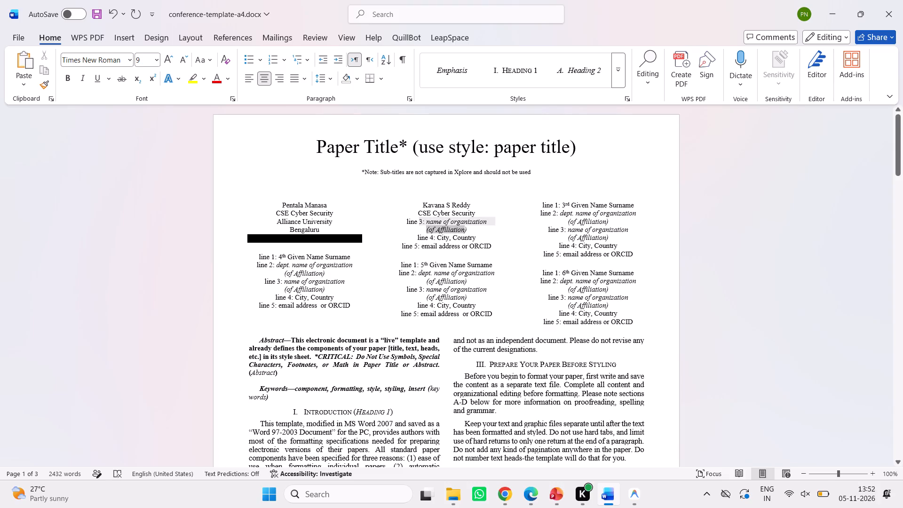
left_click_drag(408, 225, 408, 223)
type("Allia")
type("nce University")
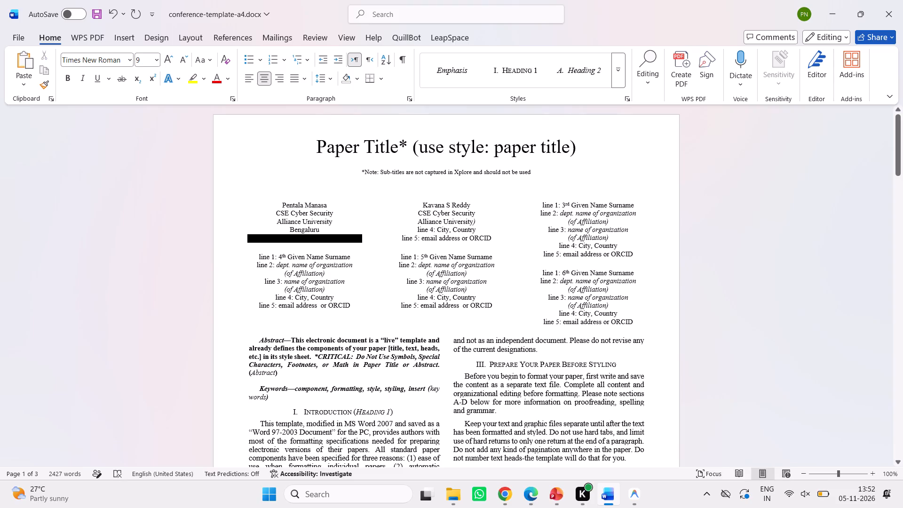
Replace the city and country placeholder on line 4 of the second author block with "Bengaluru".
left_click_drag(474, 230, 473, 230)
left_click_drag(473, 230, 419, 230)
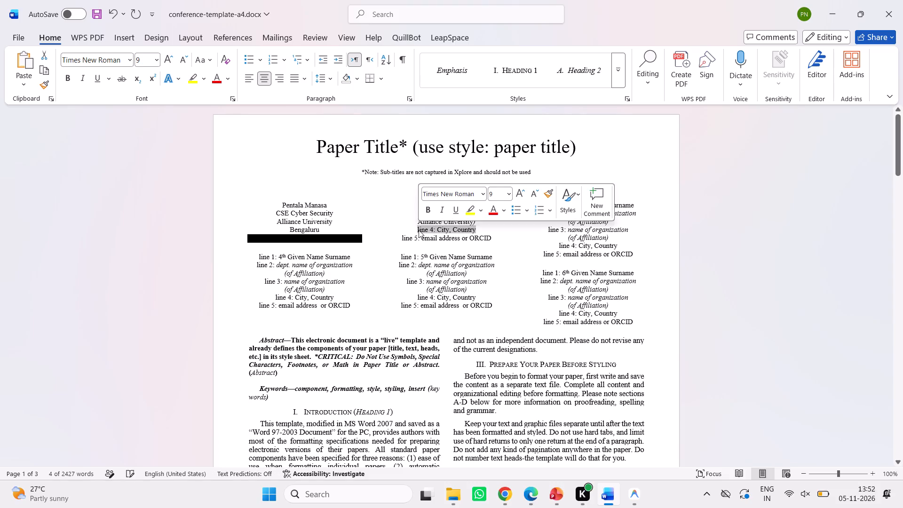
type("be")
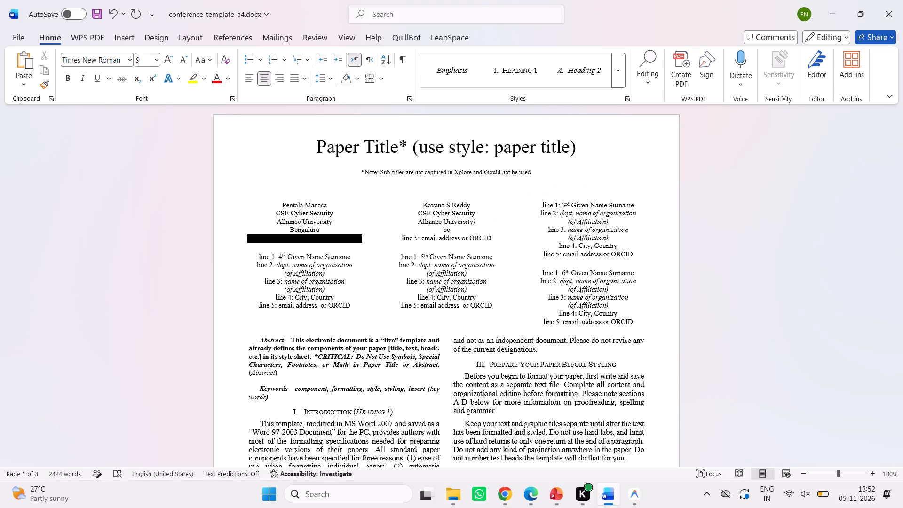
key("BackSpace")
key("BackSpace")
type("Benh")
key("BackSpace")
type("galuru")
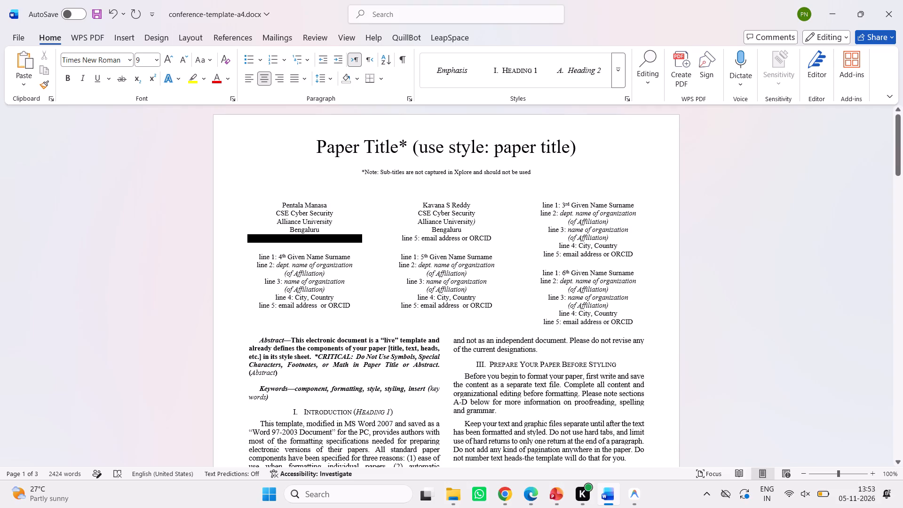
Select the email or ORCID placeholder on line 5 of the second author block for replacement.
left_click_drag(491, 240, 431, 242)
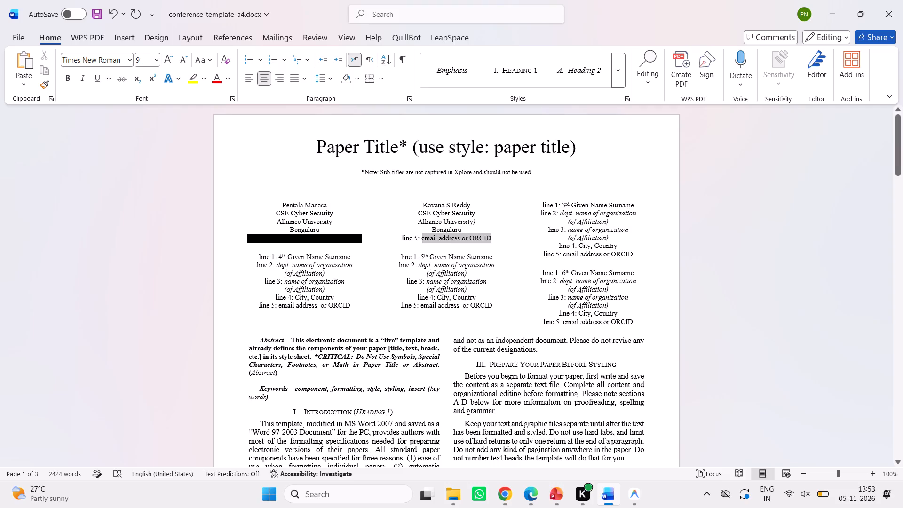
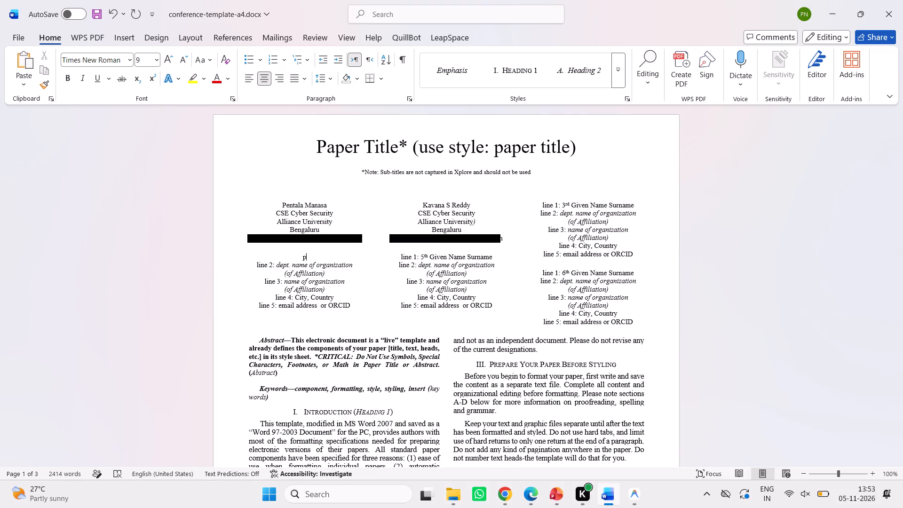
Enter the fourth author's full name on line 1 of the fourth author block, removing the stray bracket from the surname.
key("BackSpace")
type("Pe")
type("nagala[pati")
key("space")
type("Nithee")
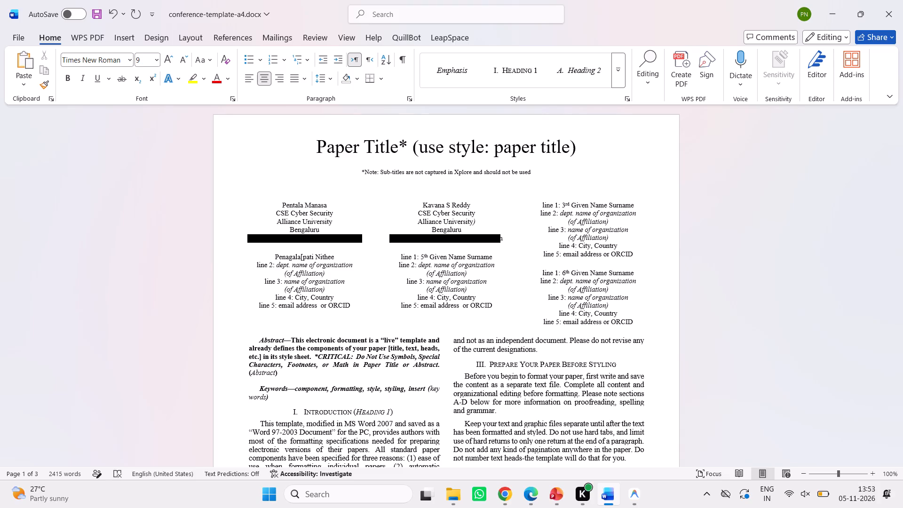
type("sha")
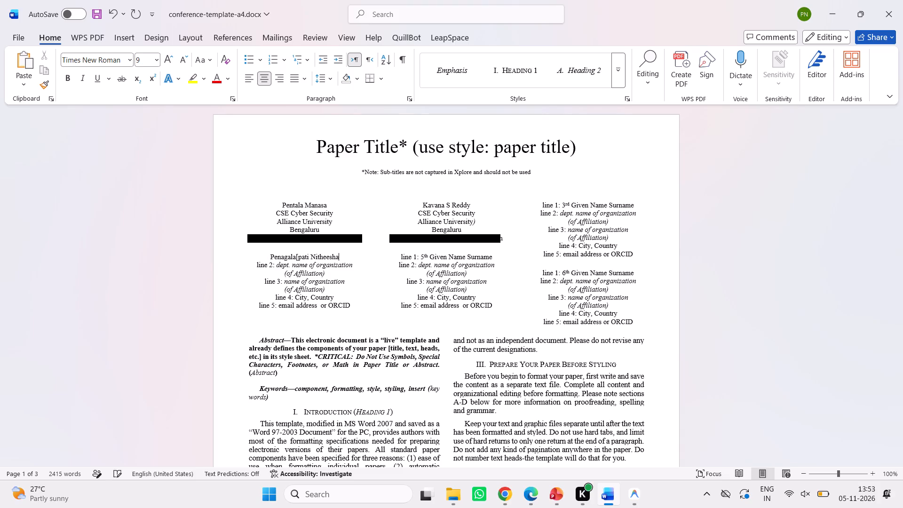
left_click(297, 256)
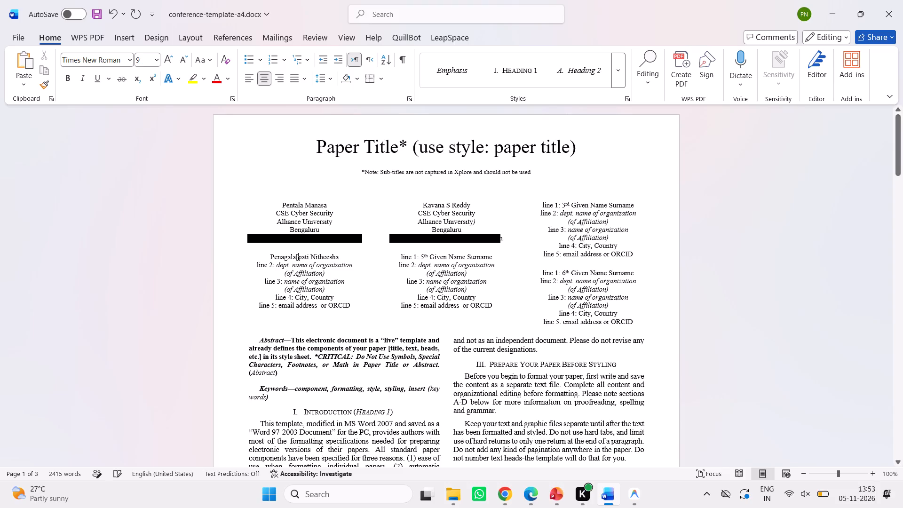
key("BackSpace")
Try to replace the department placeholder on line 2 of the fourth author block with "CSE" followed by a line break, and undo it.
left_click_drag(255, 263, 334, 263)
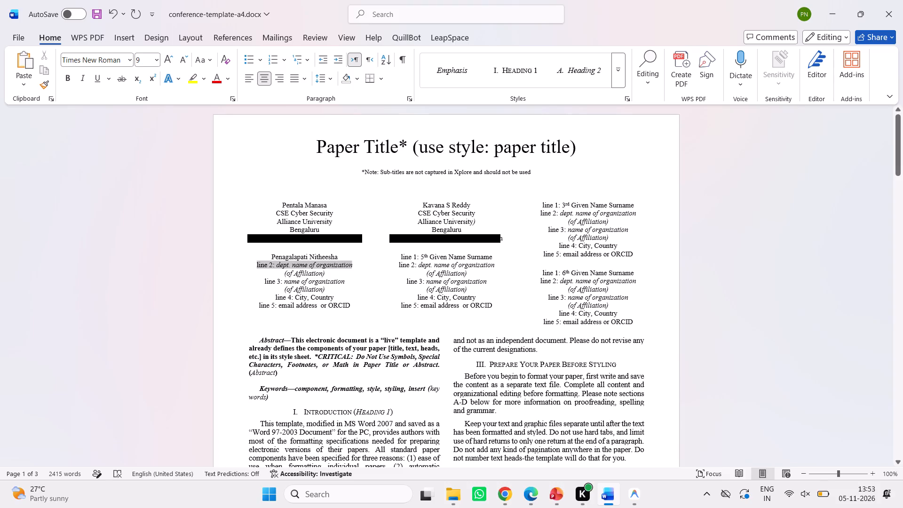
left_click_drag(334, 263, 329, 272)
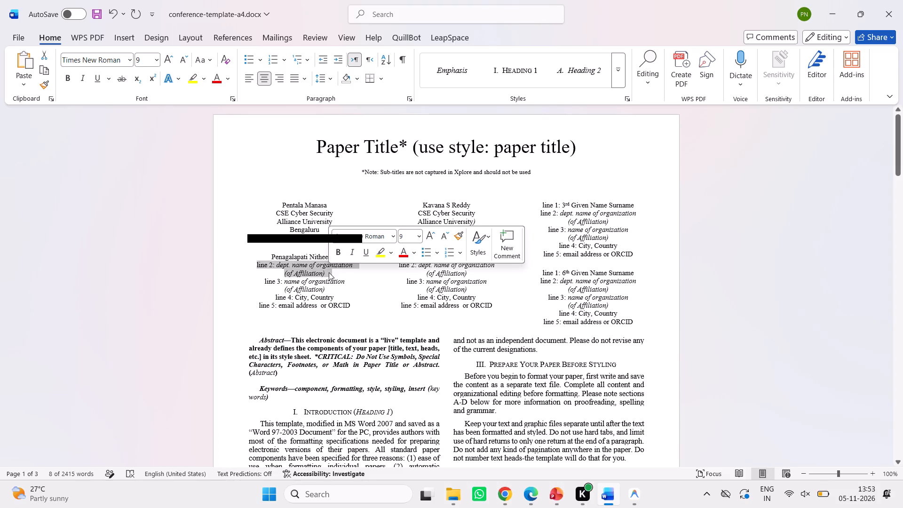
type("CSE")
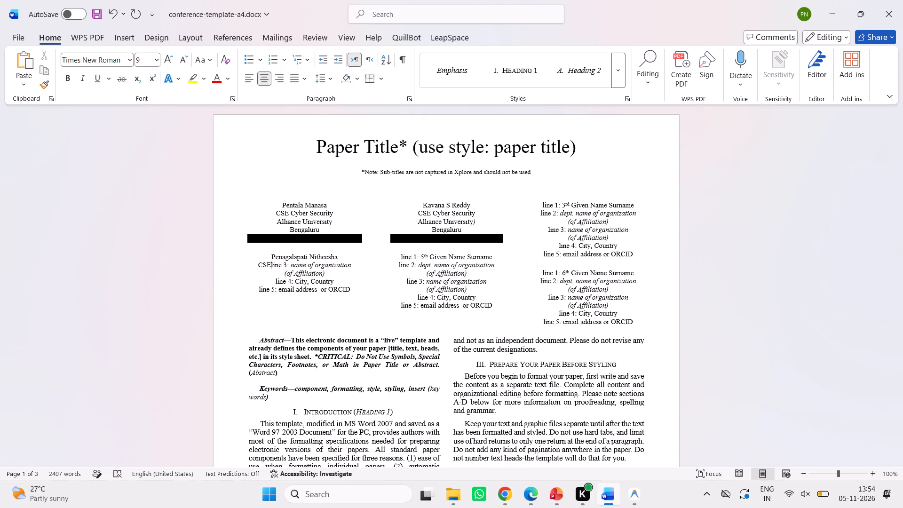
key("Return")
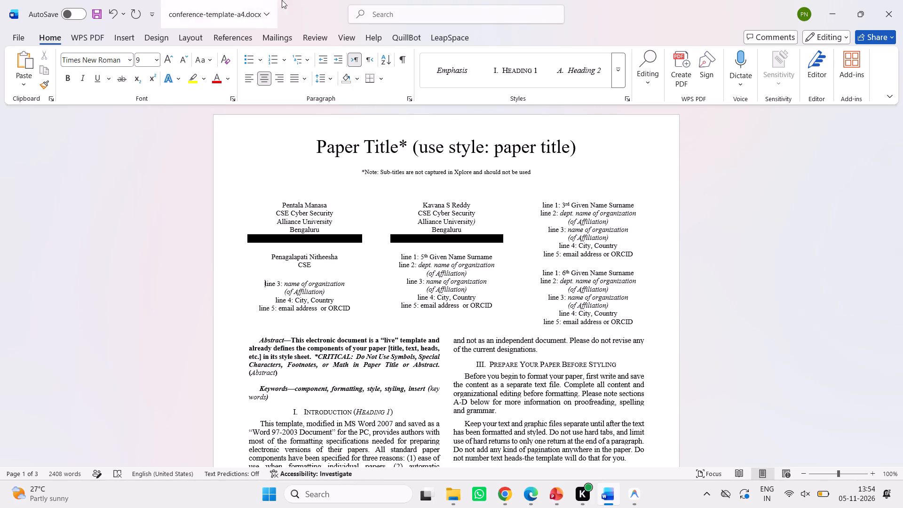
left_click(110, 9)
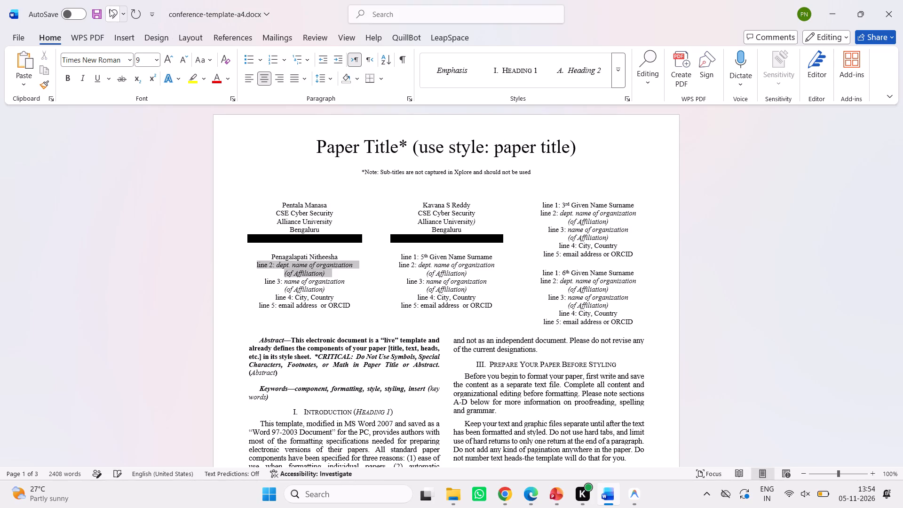
Replace the whole department placeholder on line 2 of the fourth author block with "CSE Cyber Security".
left_click(333, 269)
key("BackSpace")
key("BackSpace")
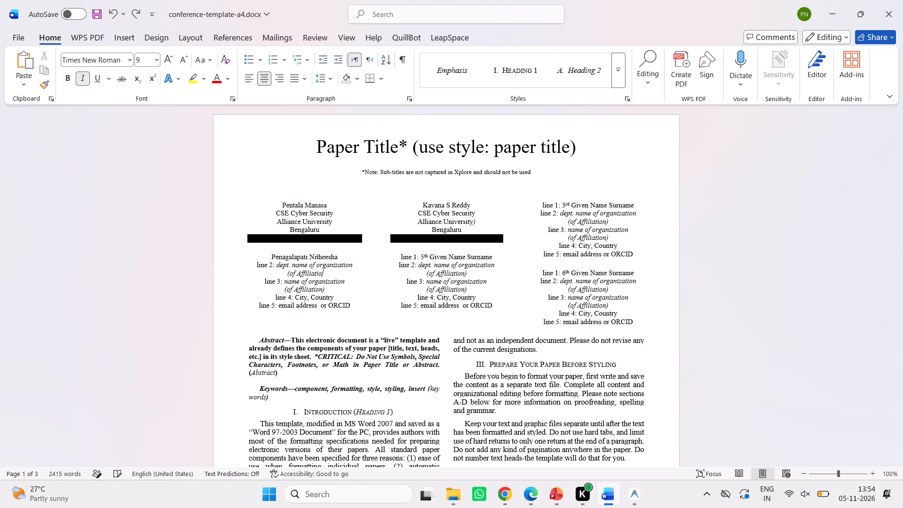
key("BackSpace")
key("BackSpace")
key("BackSpace")
key("BackSpace")
key("BackSpace")
key("BackSpace")
key("BackSpace")
key("BackSpace")
key("BackSpace")
key("BackSpace")
key("BackSpace")
key("BackSpace")
key("BackSpace")
key("BackSpace")
key("BackSpace")
key("BackSpace")
key("BackSpace")
key("BackSpace")
key("BackSpace")
key("BackSpace")
key("BackSpace")
key("BackSpace")
key("BackSpace")
key("BackSpace")
key("BackSpace")
key("BackSpace")
key("BackSpace")
key("BackSpace")
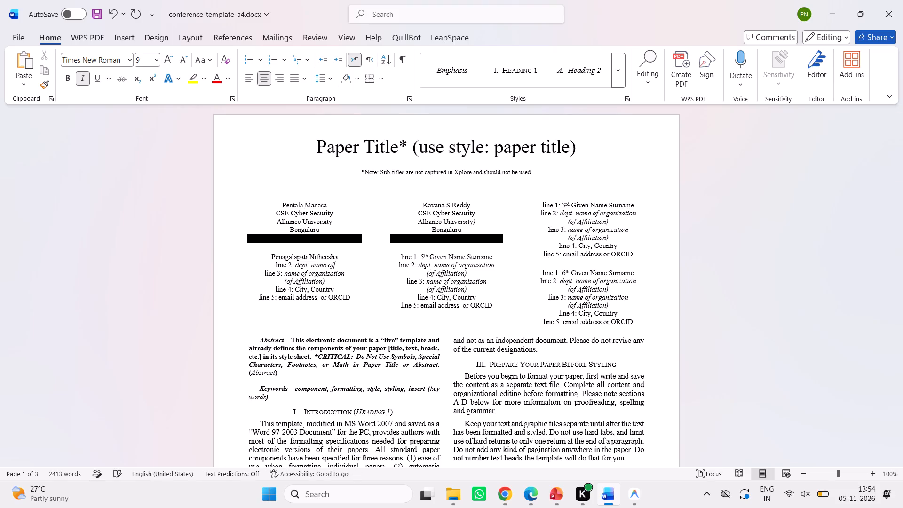
key("BackSpace")
key("BackSpace")
key("BackSpace")
key("BackSpace")
key("BackSpace")
key("BackSpace")
key("BackSpace")
key("BackSpace")
key("BackSpace")
key("BackSpace")
key("BackSpace")
key("BackSpace")
key("BackSpace")
key("BackSpace")
key("BackSpace")
key("BackSpace")
key("BackSpace")
key("BackSpace")
key("BackSpace")
key("BackSpace")
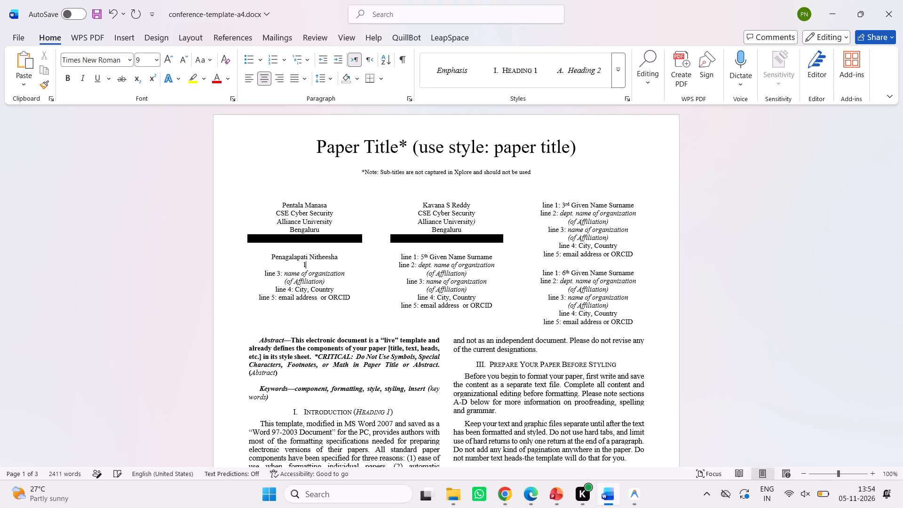
key("BackSpace")
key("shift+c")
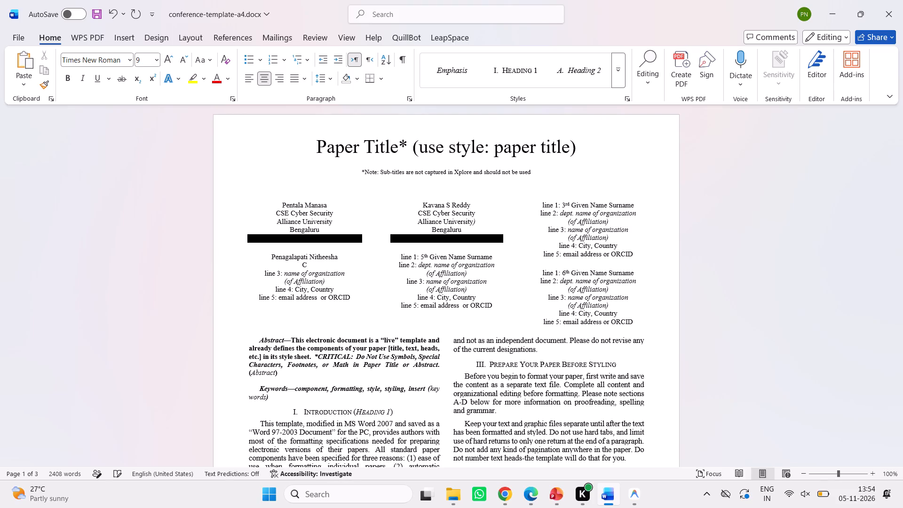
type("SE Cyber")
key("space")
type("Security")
Replace the organization placeholder on line 3 of the fourth author block with "Alliance University", removing the leftover closing parenthesis.
left_click_drag(324, 280, 307, 280)
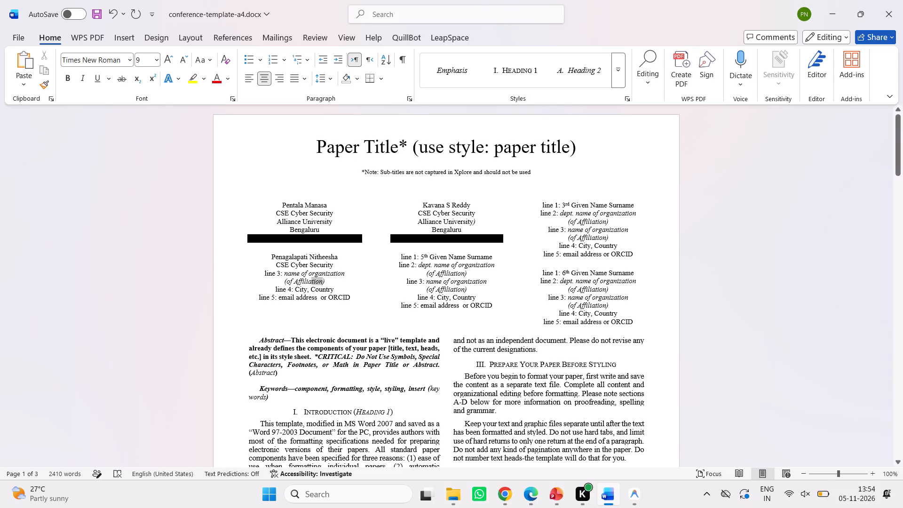
left_click_drag(307, 280, 271, 275)
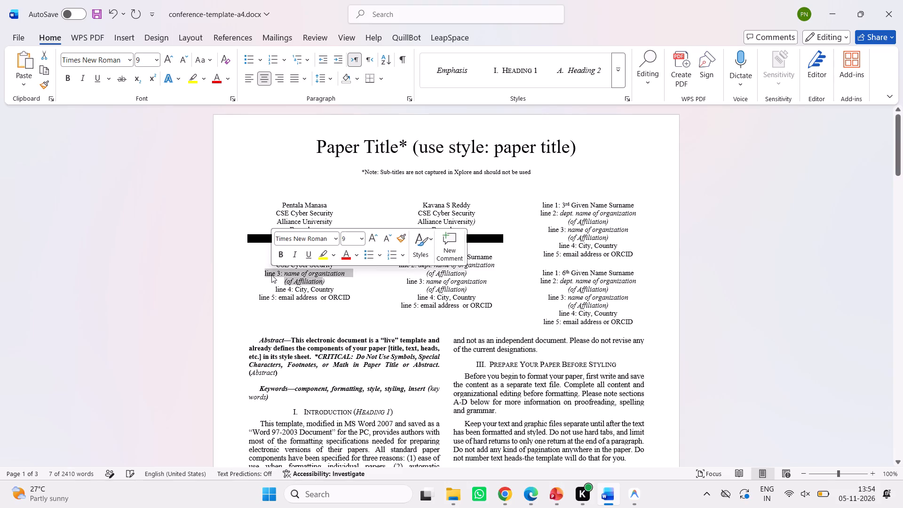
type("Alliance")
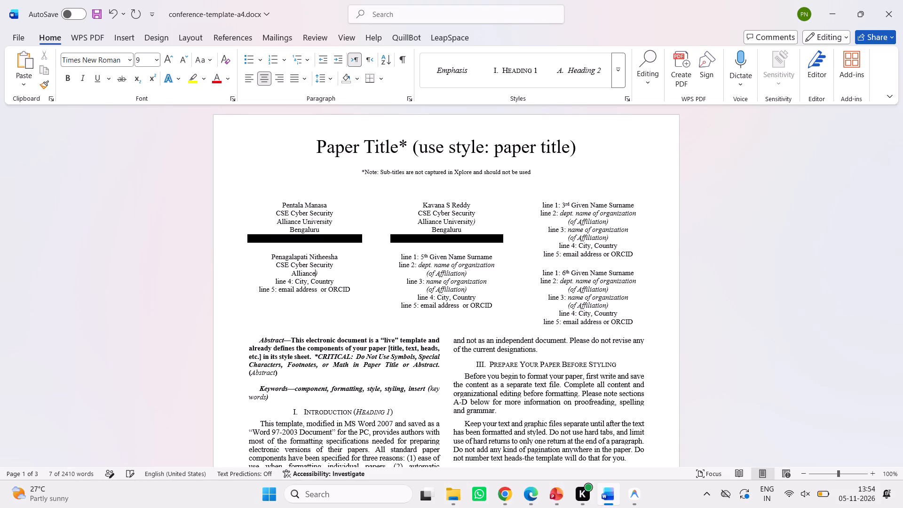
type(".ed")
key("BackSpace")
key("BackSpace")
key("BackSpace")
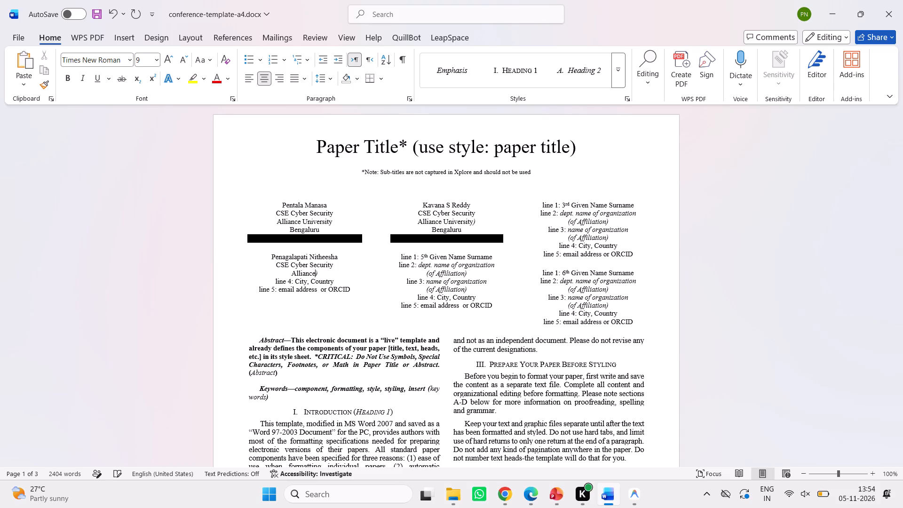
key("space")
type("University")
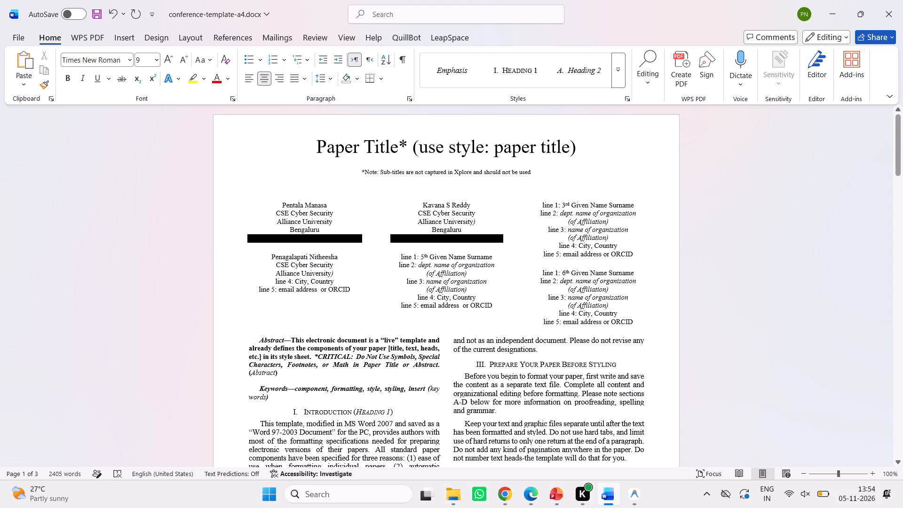
left_click(344, 276)
key("BackSpace")
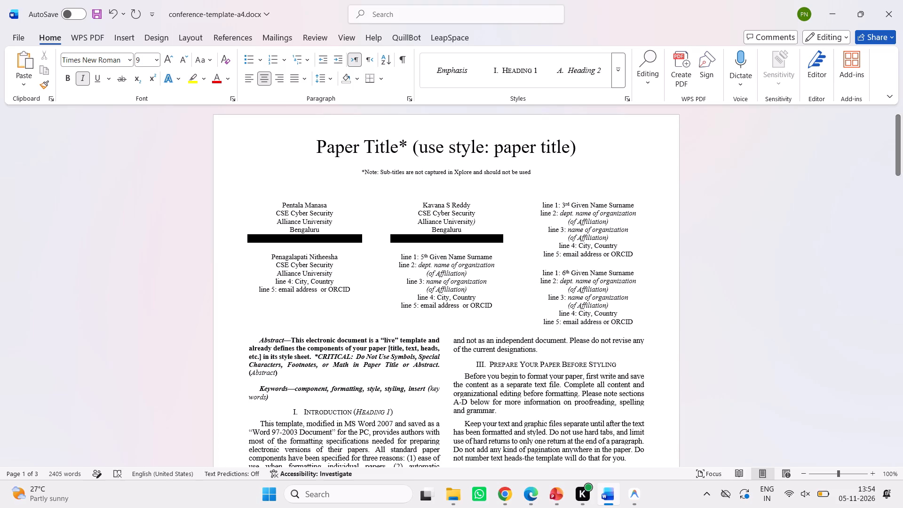
Replace the city and country placeholder on line 4 of the fourth author block with "Bengaluru".
left_click_drag(335, 279, 282, 279)
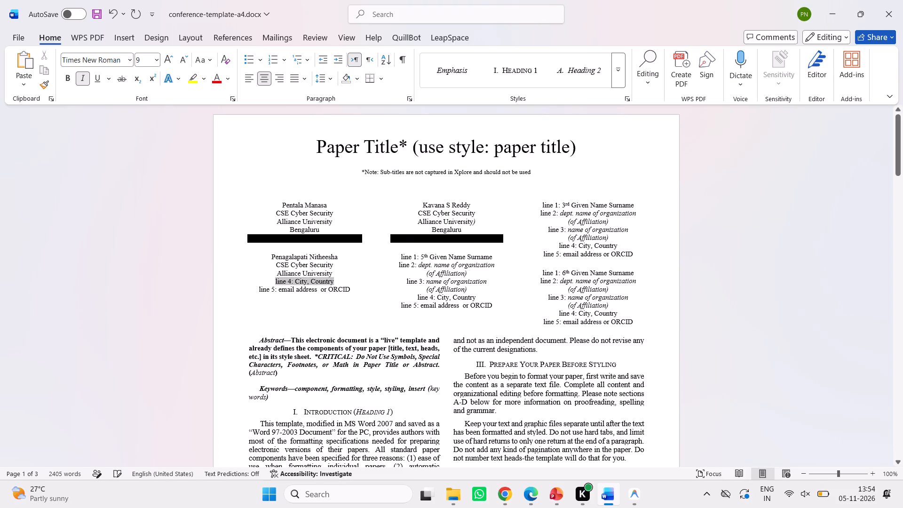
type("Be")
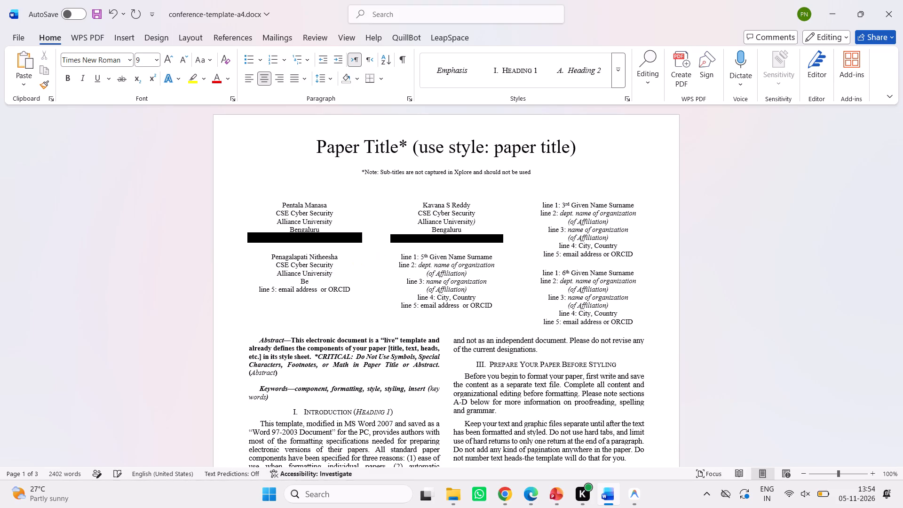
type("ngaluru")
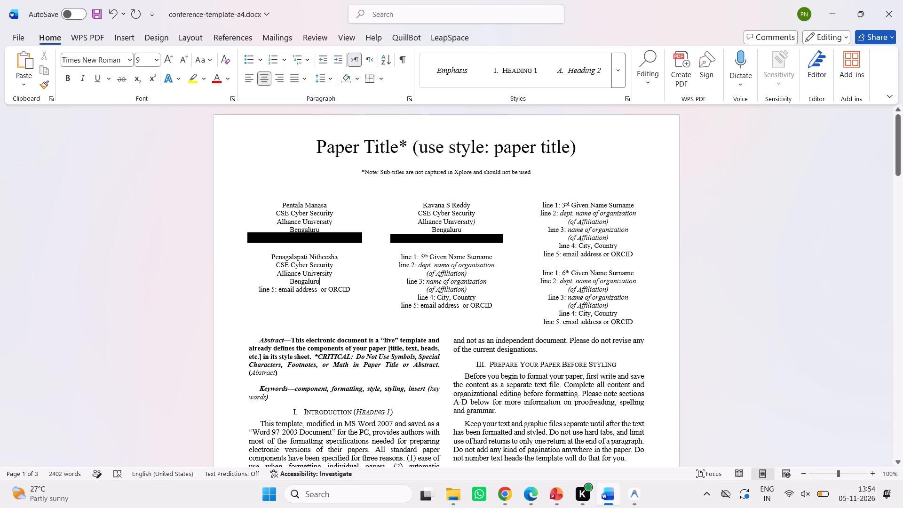
Replace the email or ORCID placeholder on line 5 of the fourth author block with the author's email address, briefly checking Antigravity's paper generation.
left_click_drag(353, 289, 285, 291)
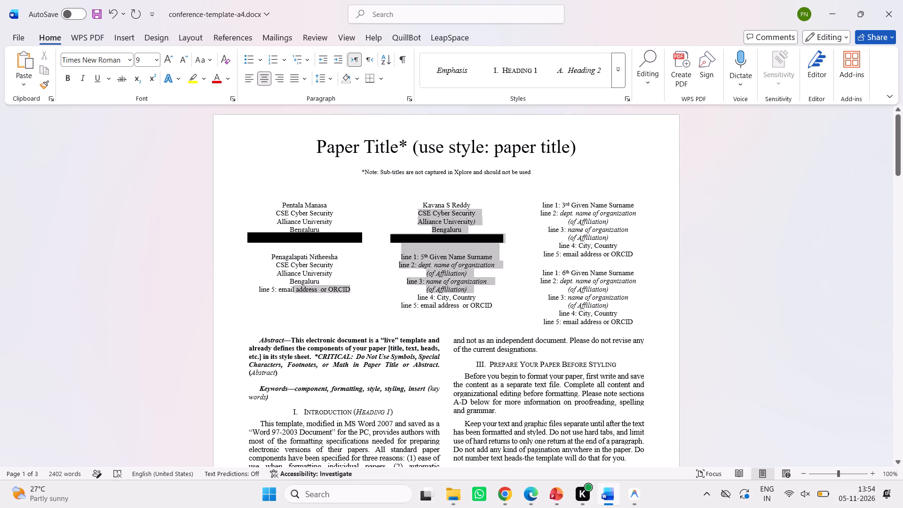
left_click_drag(285, 291, 266, 290)
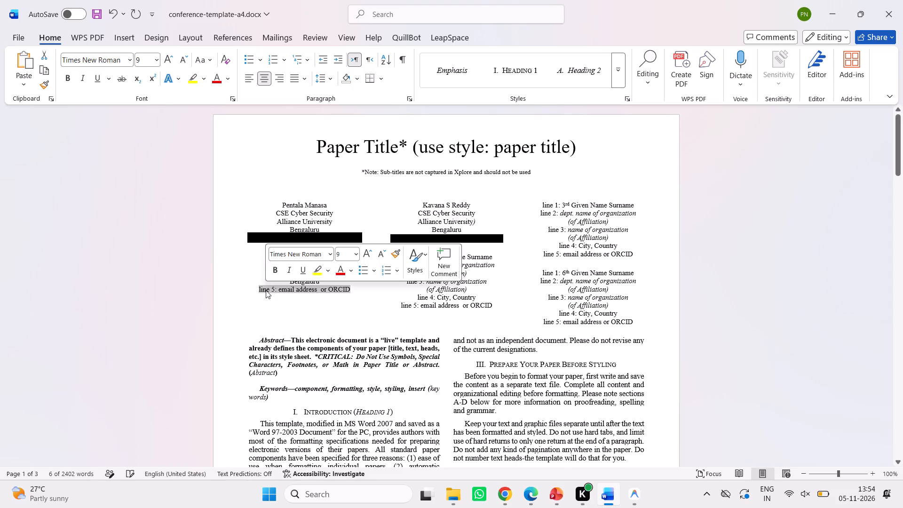
left_click(640, 499)
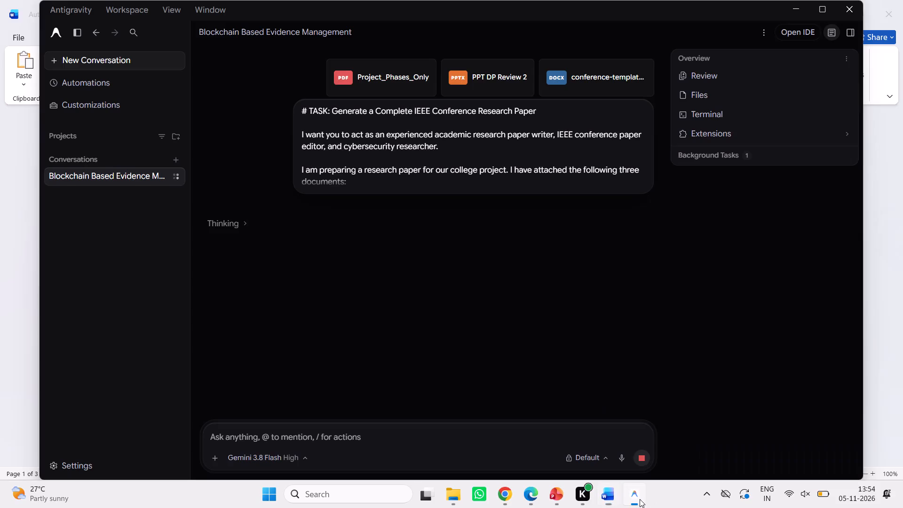
left_click(610, 497)
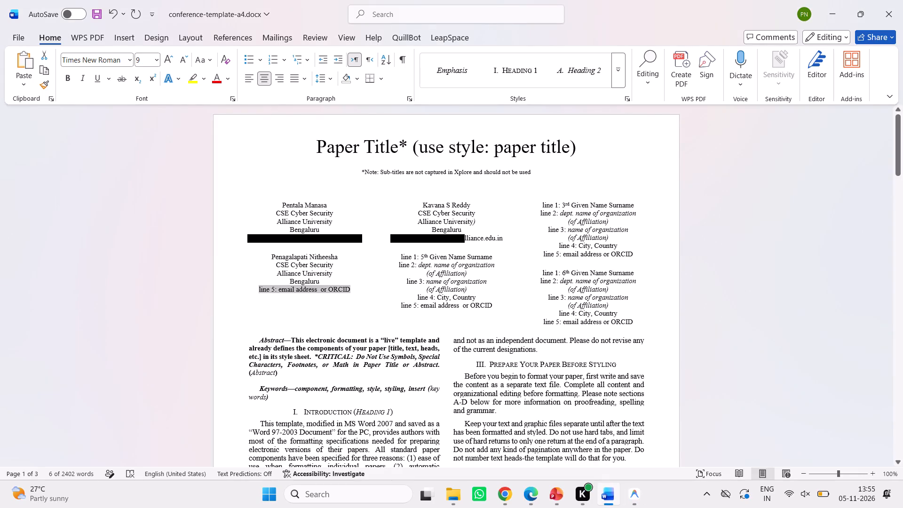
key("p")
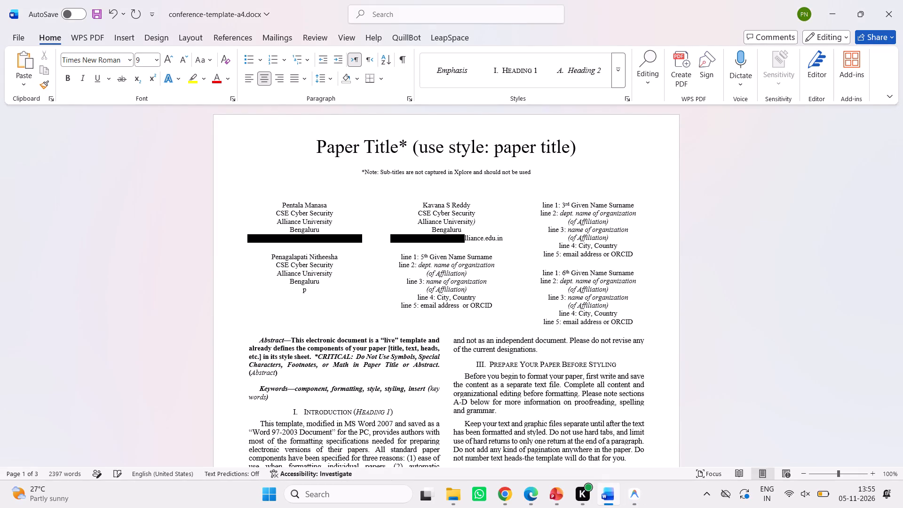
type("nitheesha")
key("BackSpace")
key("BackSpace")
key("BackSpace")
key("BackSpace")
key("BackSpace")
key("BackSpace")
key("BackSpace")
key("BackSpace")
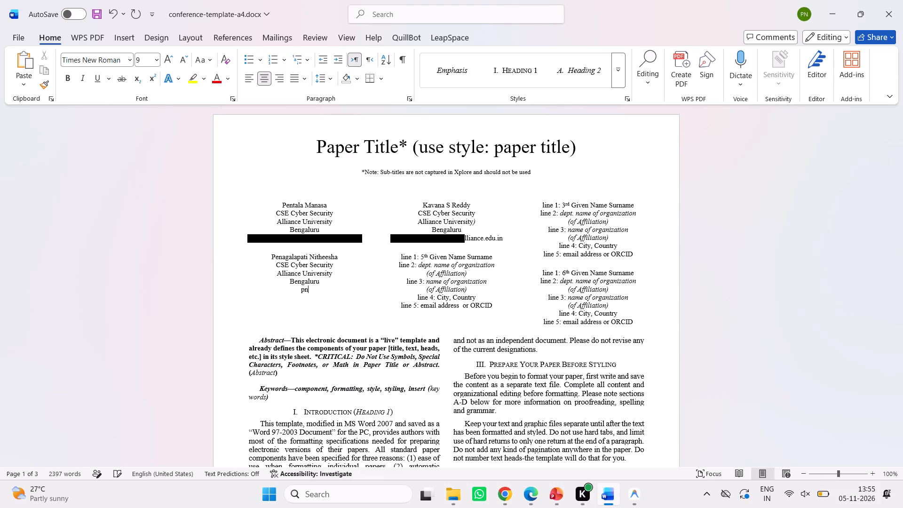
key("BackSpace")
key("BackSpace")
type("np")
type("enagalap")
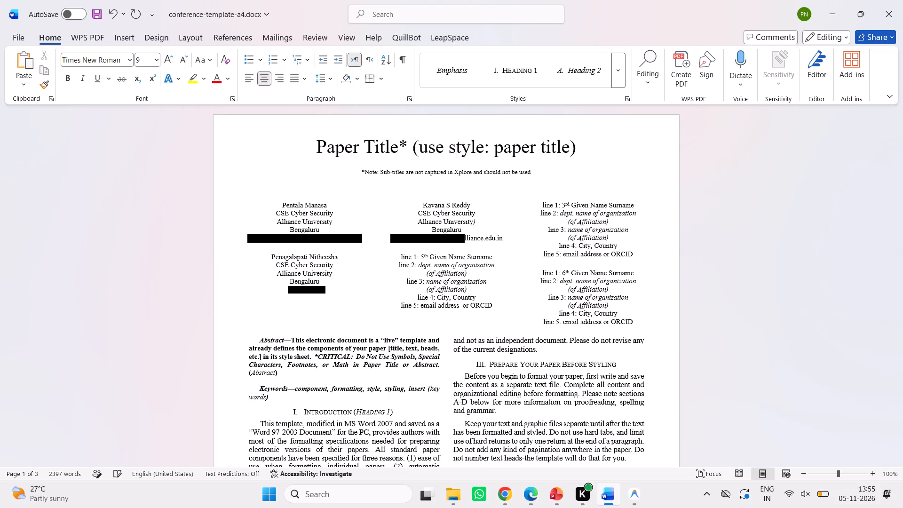
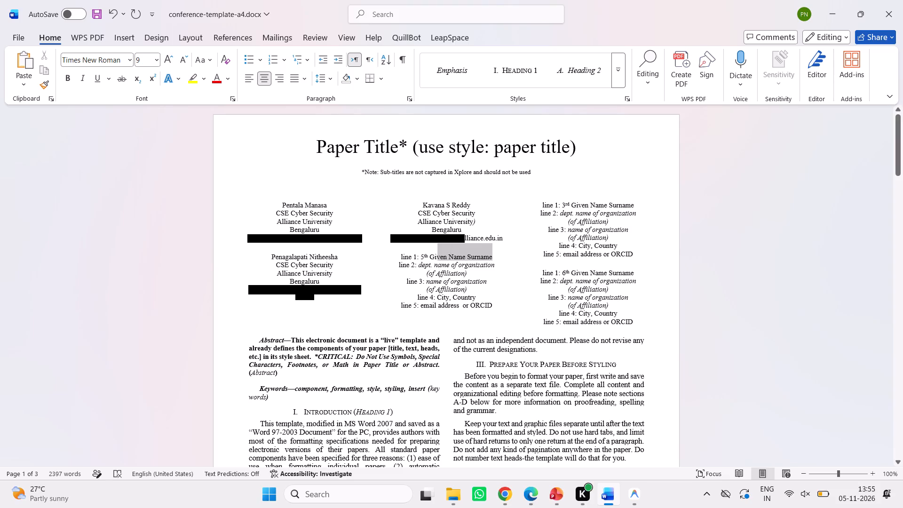
Replace the 5th author's name placeholder line with the author's name.
left_click_drag(440, 259, 412, 259)
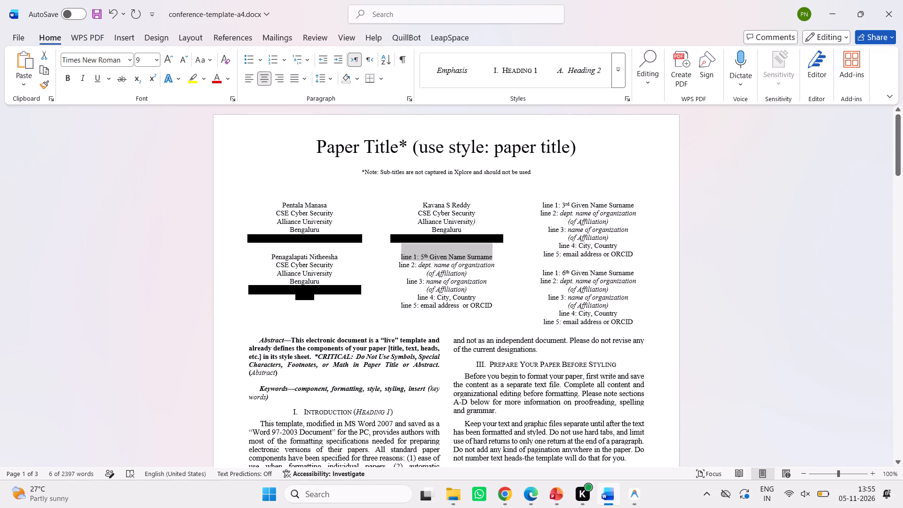
key("shift+h")
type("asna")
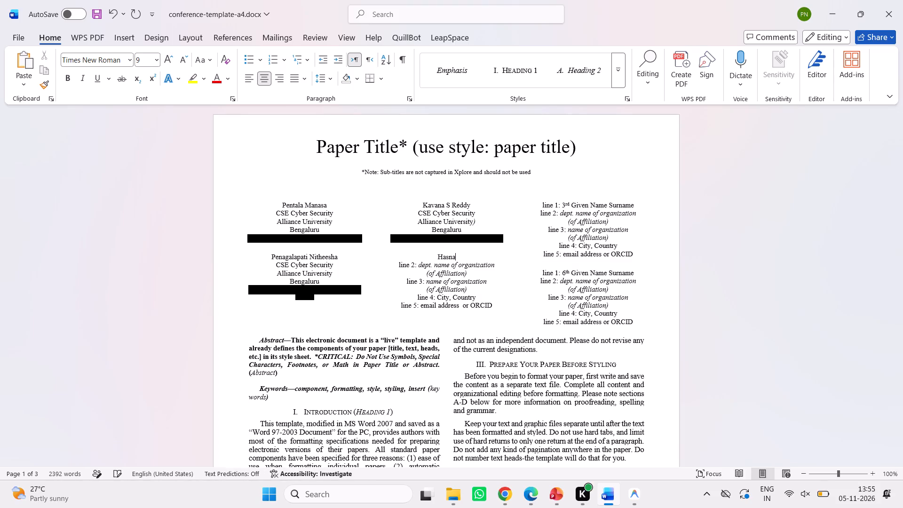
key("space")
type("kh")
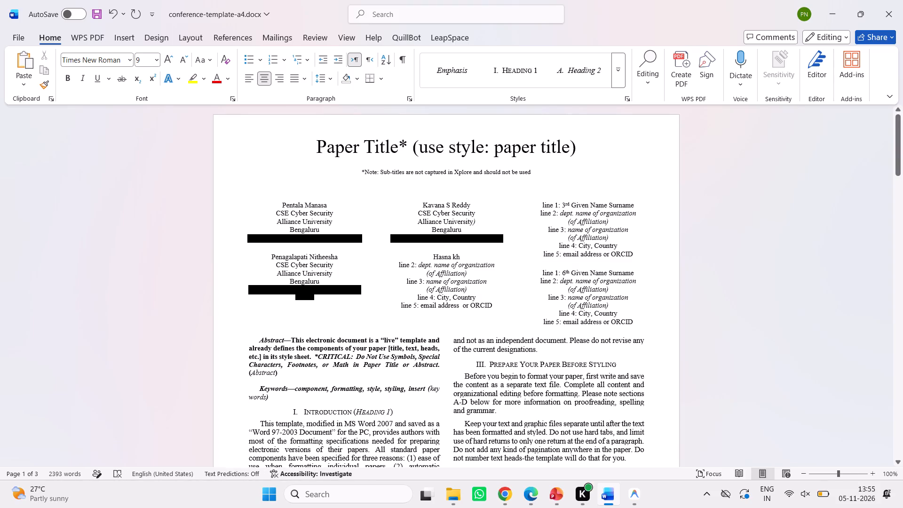
Replace the 5th author's two-line department placeholder (line 2) with "CSE Cyber Security".
scroll(467, 272, "down", 1, "ctrl")
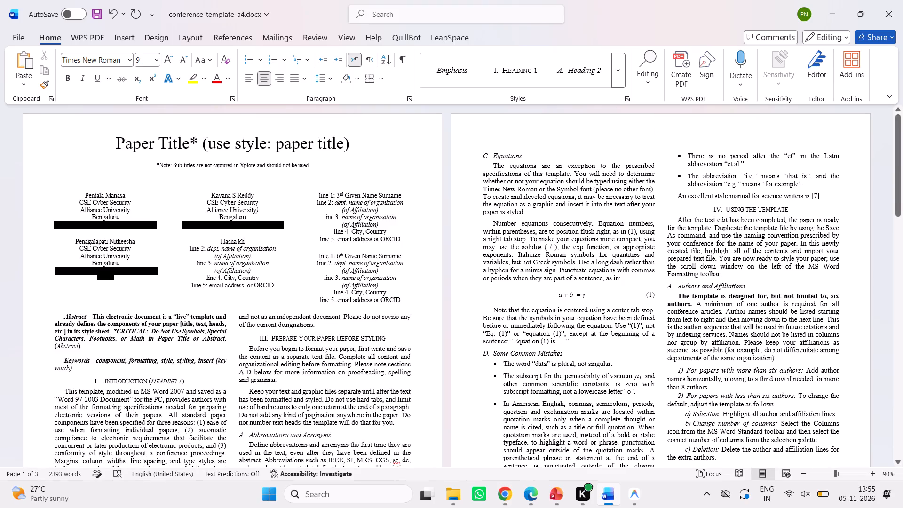
left_click_drag(252, 258, 213, 256)
left_click_drag(213, 256, 190, 249)
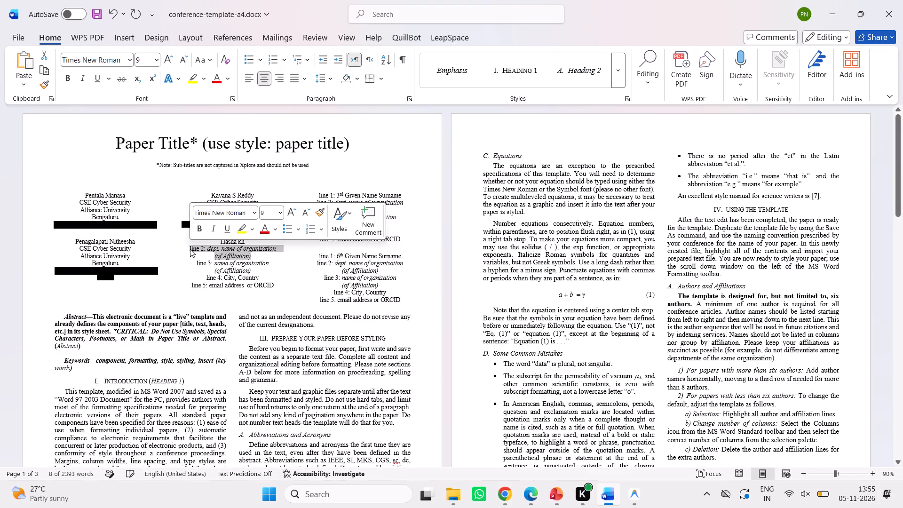
type("CSE")
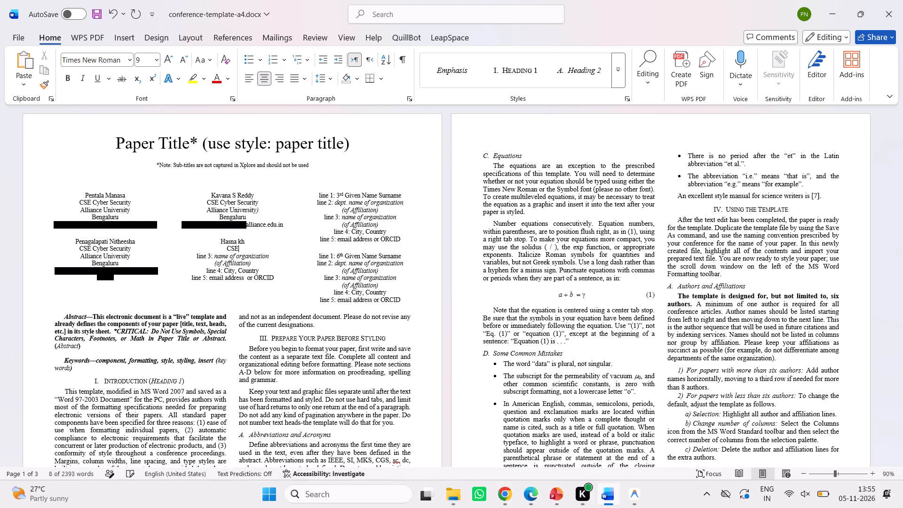
key("space")
type("Cyber")
key("space")
type("Security")
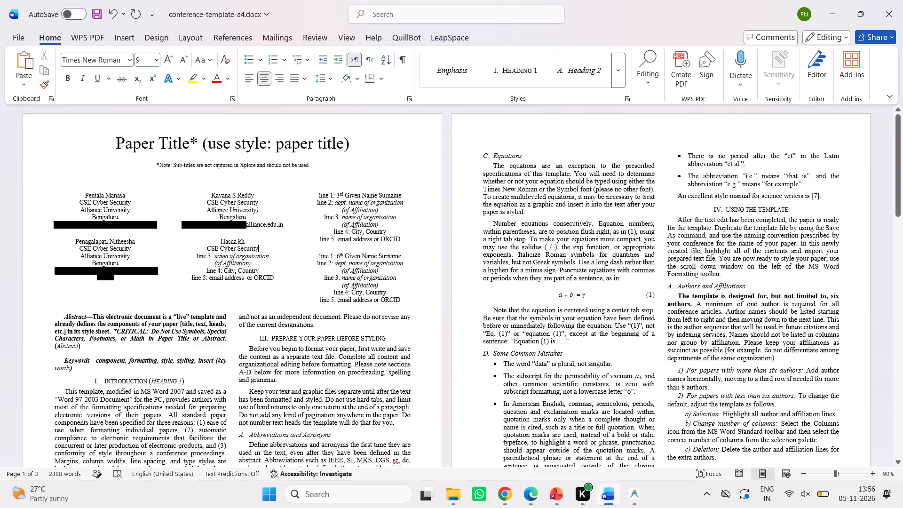
Replace the 5th author's organization placeholder (line 3) with "Alliance University", without the leftover closing parenthesis.
left_click_drag(250, 265, 205, 257)
type("Alliance Universitty")
key("BackSpace")
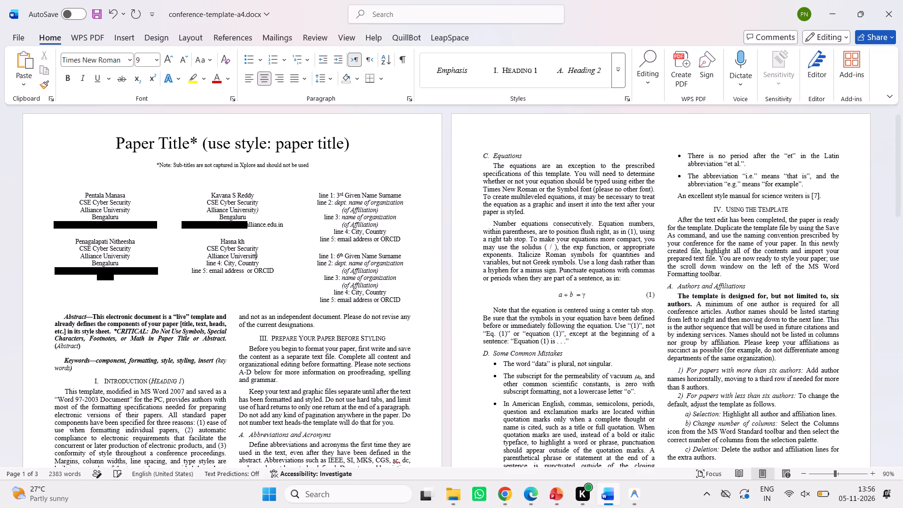
key("BackSpace")
key("y")
key("Right")
key("BackSpace")
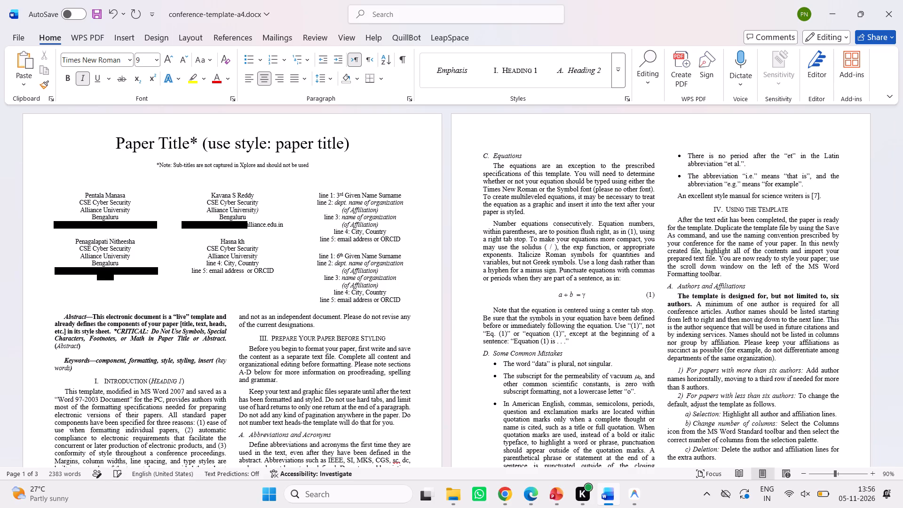
Replace the 5th author's city and country placeholder (line 4) with "Bengaluru".
left_click_drag(257, 265, 212, 264)
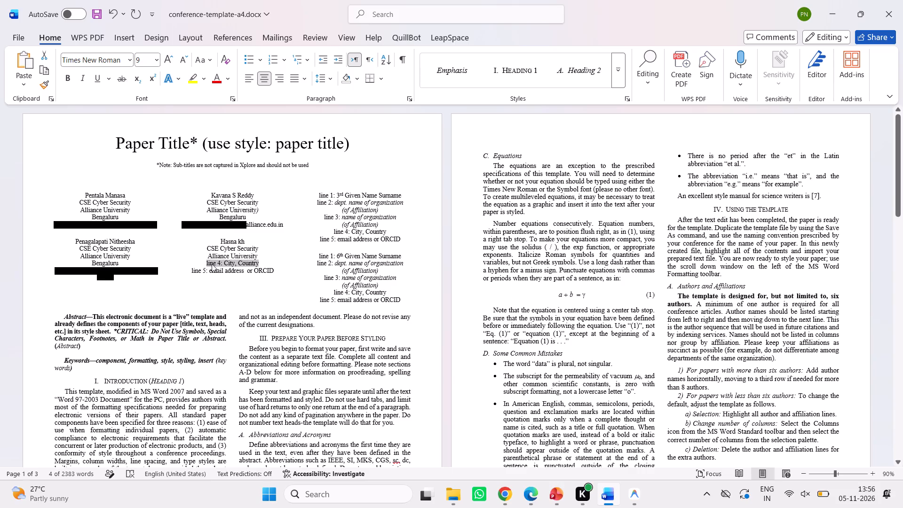
type("BE")
key("BackSpace")
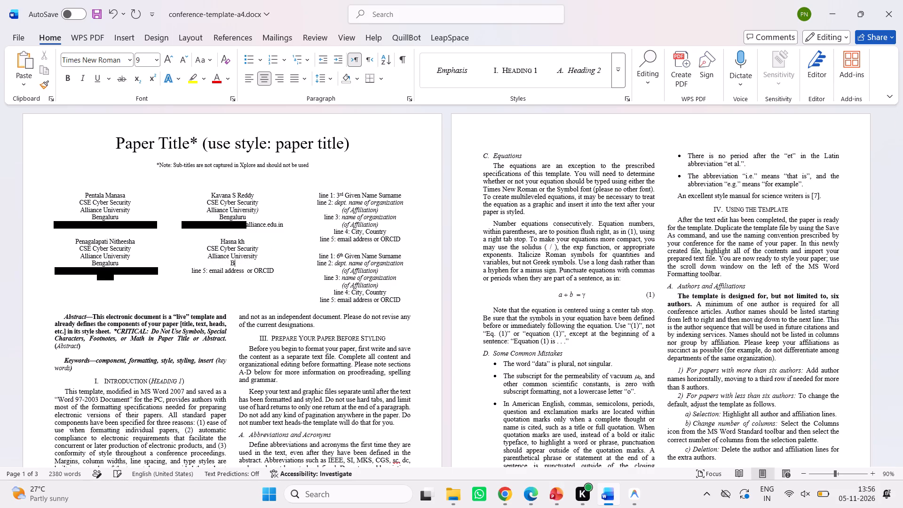
key("e")
type("ngaluru")
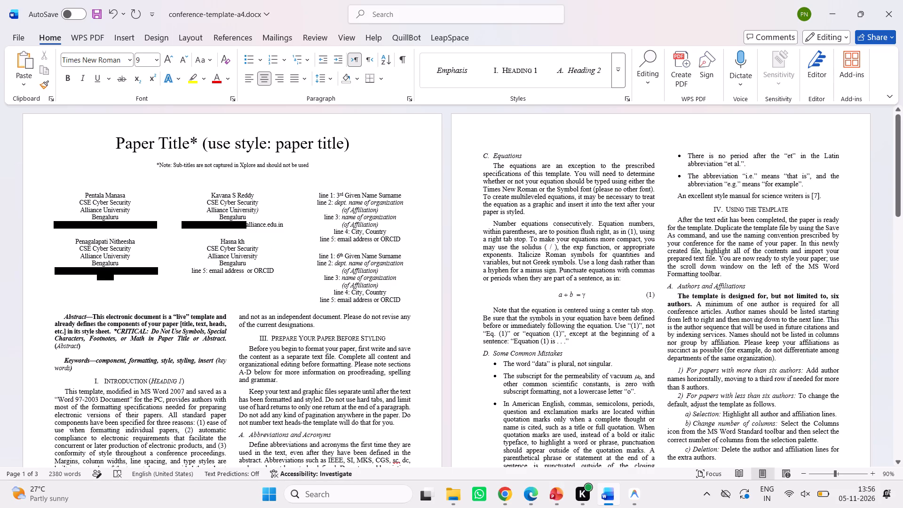
Replace the 5th author's email or ORCID placeholder (line 5) with the author's email address.
left_click_drag(272, 270, 236, 273)
left_click_drag(236, 273, 197, 271)
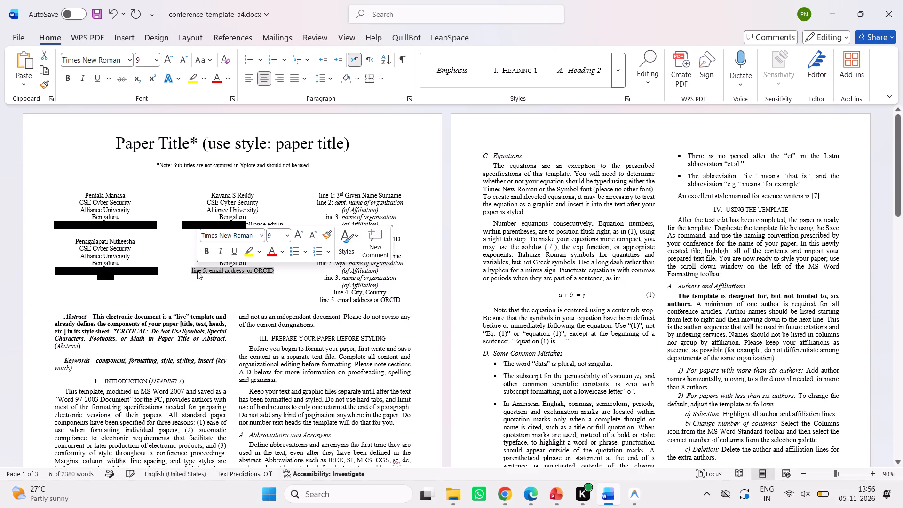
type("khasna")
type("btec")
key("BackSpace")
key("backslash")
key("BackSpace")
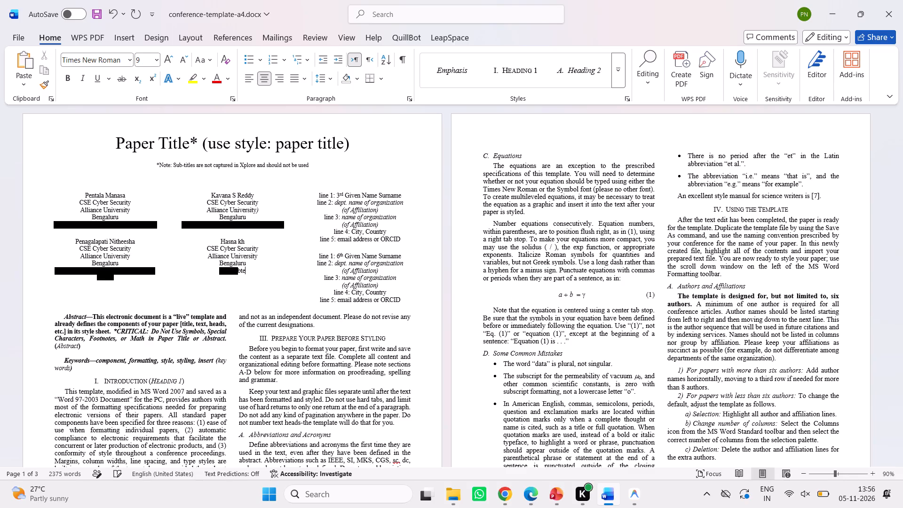
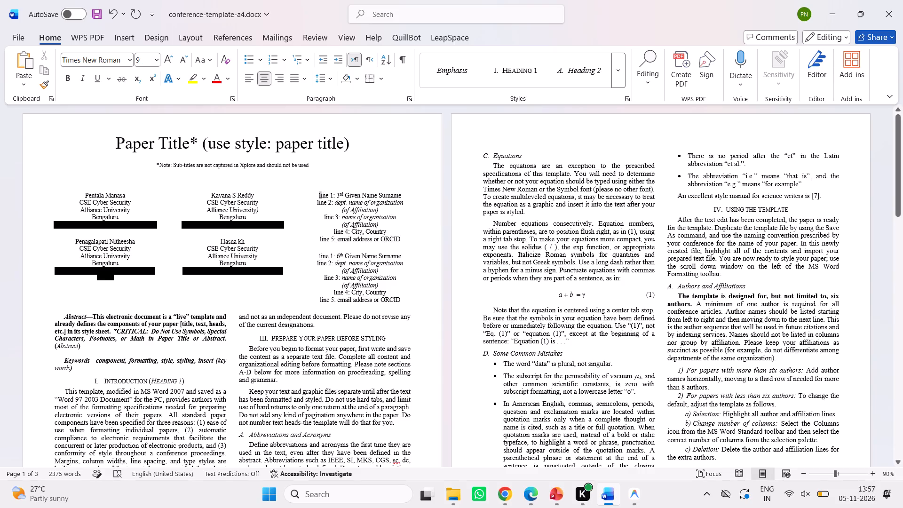
Delete the unused 3rd and 6th author placeholder blocks from the third author column.
left_click_drag(325, 198, 386, 239)
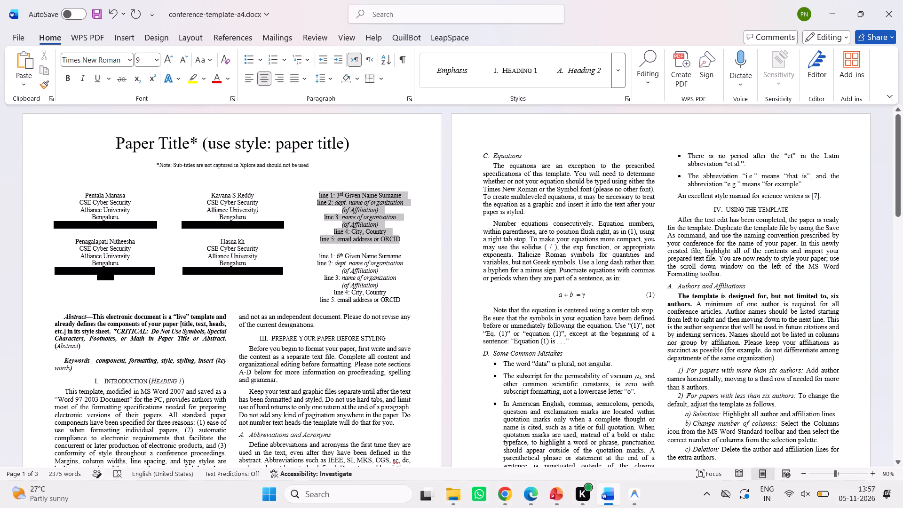
left_click_drag(386, 239, 391, 238)
key("BackSpace")
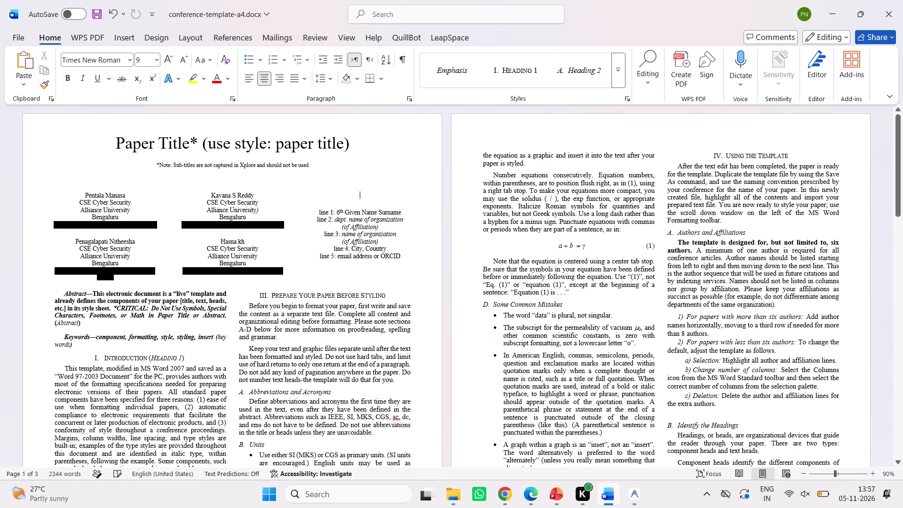
left_click_drag(318, 210, 351, 235)
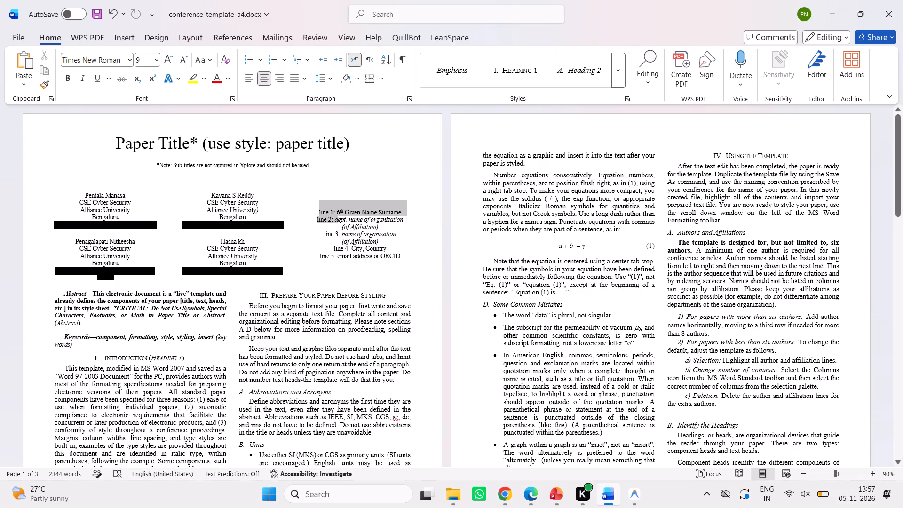
left_click_drag(351, 235, 399, 257)
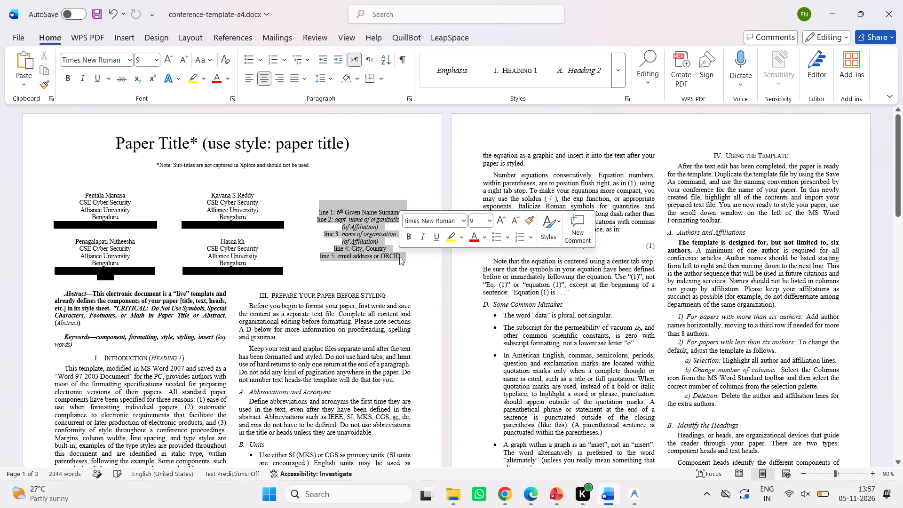
key("BackSpace")
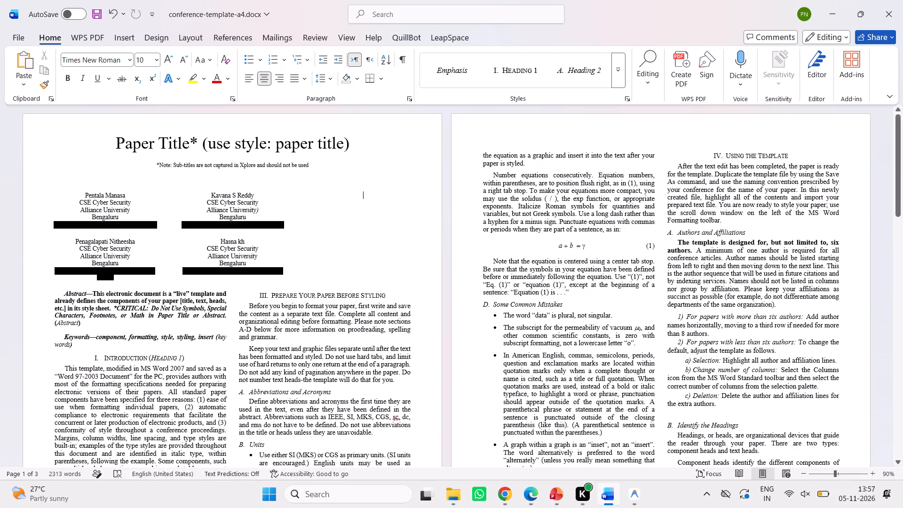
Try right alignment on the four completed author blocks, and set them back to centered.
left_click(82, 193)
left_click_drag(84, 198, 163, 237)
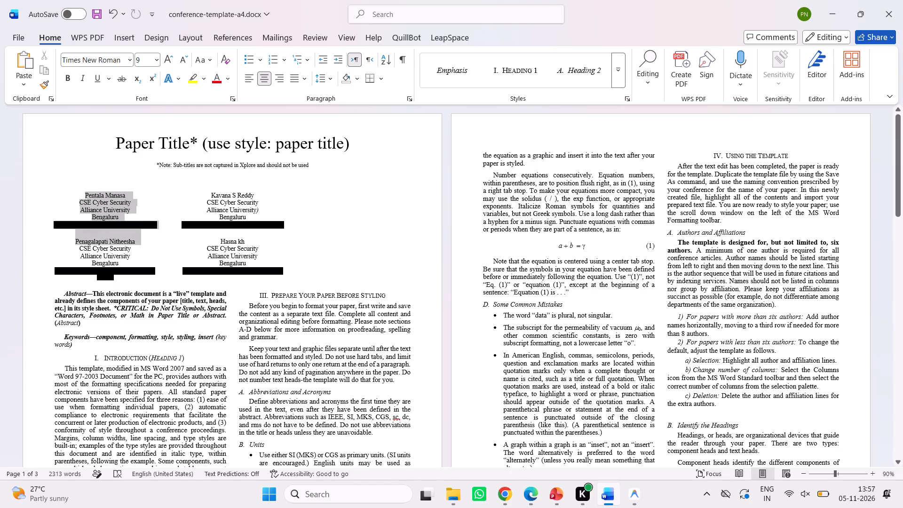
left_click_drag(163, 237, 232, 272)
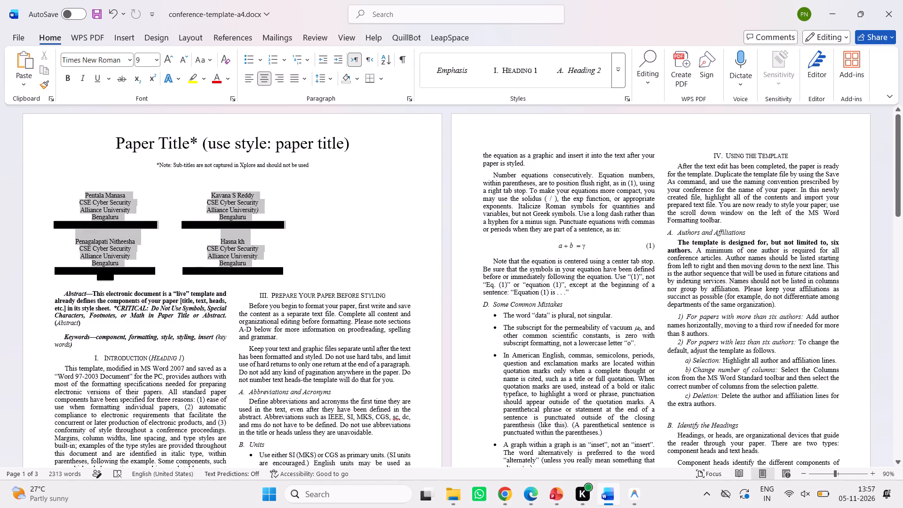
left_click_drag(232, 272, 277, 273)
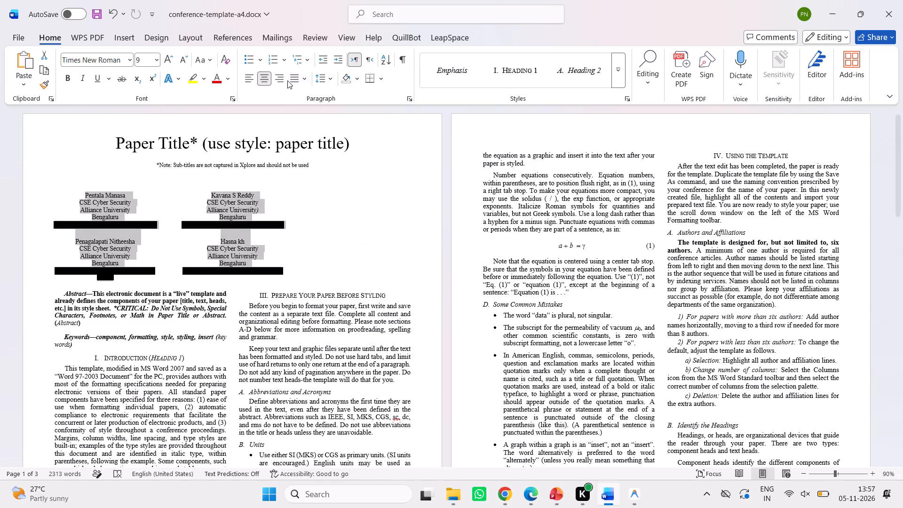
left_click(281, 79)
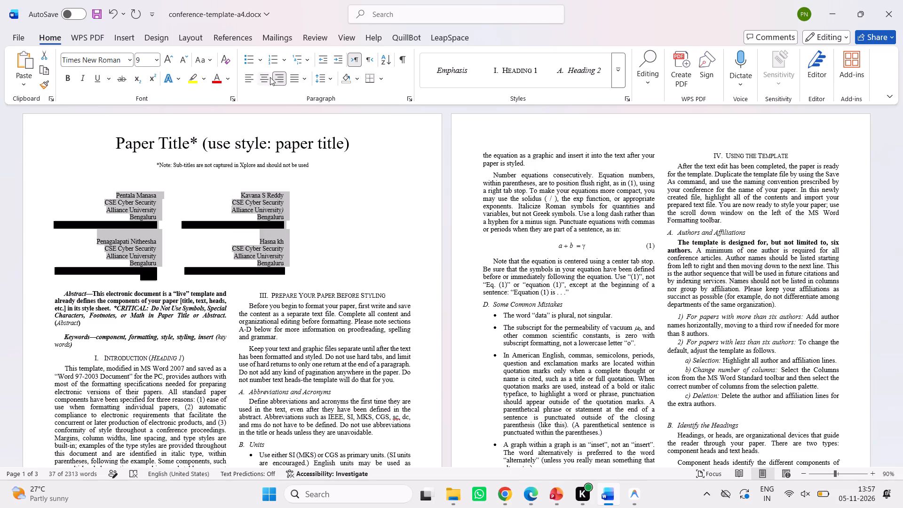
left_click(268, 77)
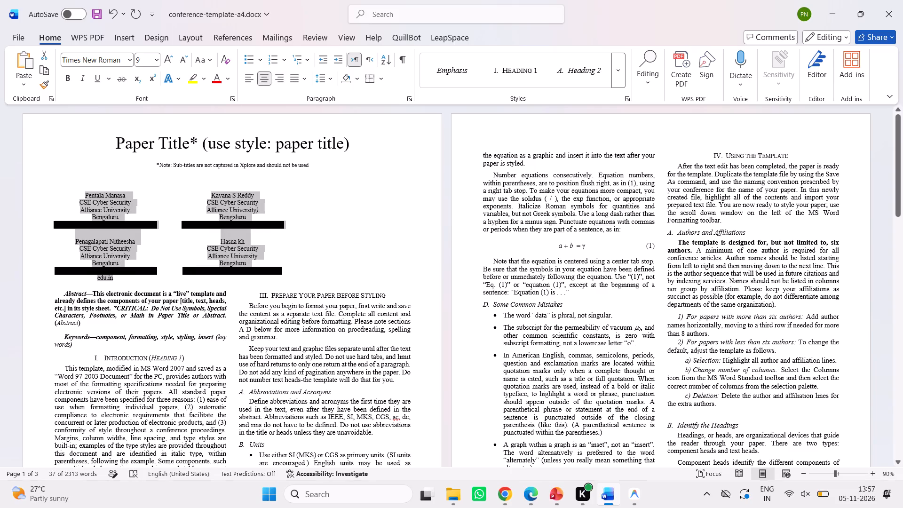
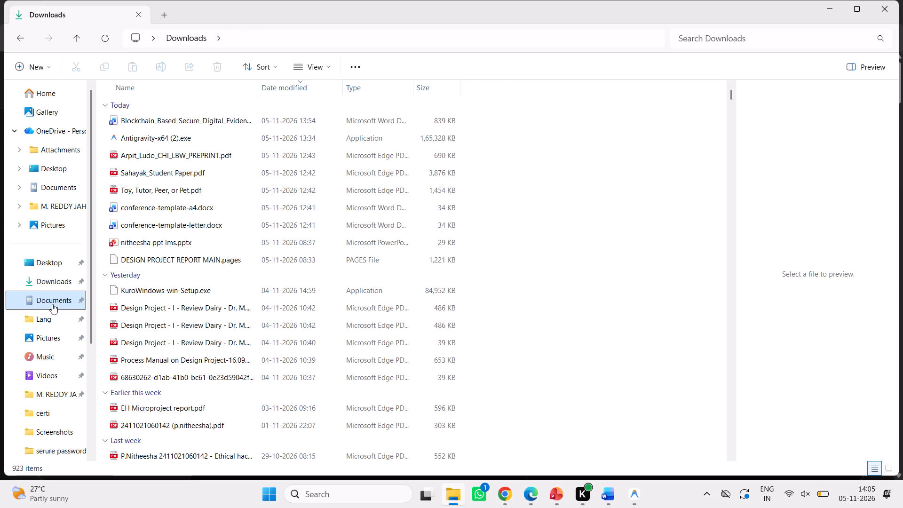
left_click(52, 287)
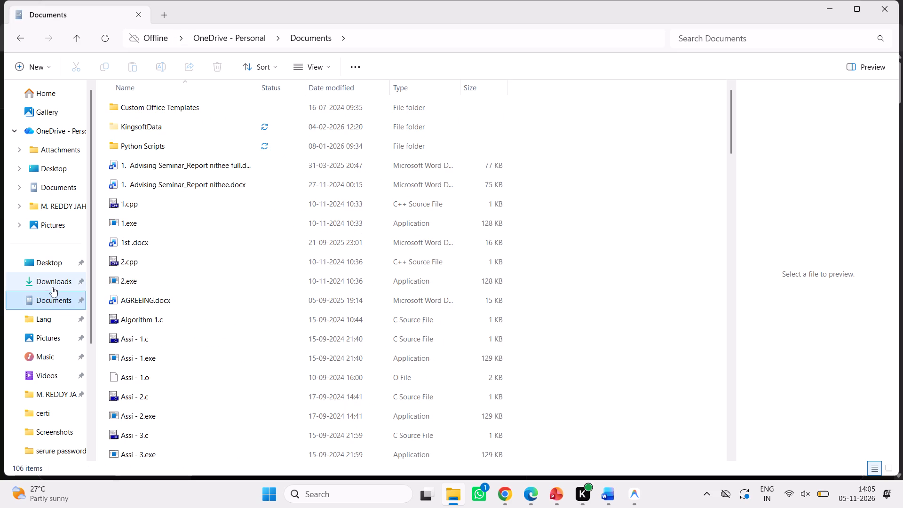
double_click(147, 126)
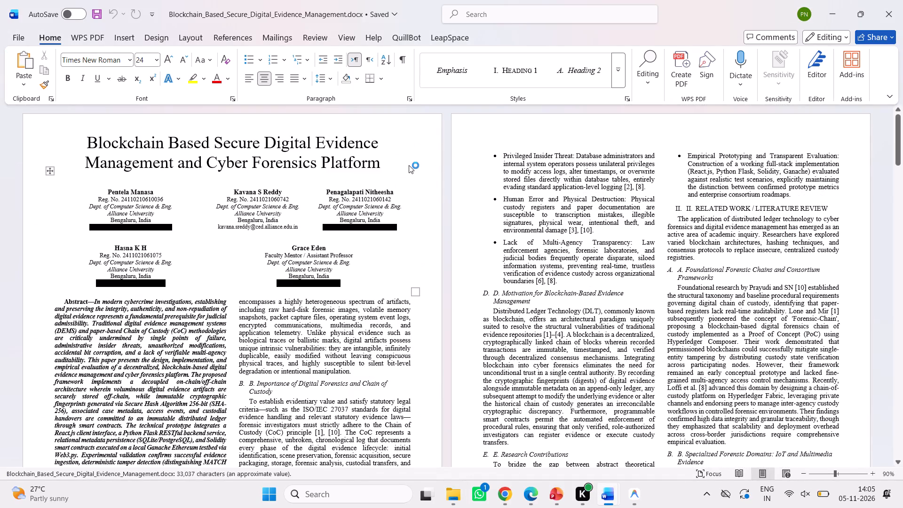
Review the paper in Word from the title and authors through the literature review table, and return to the first page.
scroll(409, 165, "up", 6, "ctrl")
scroll(409, 165, "down", 5, "ctrl")
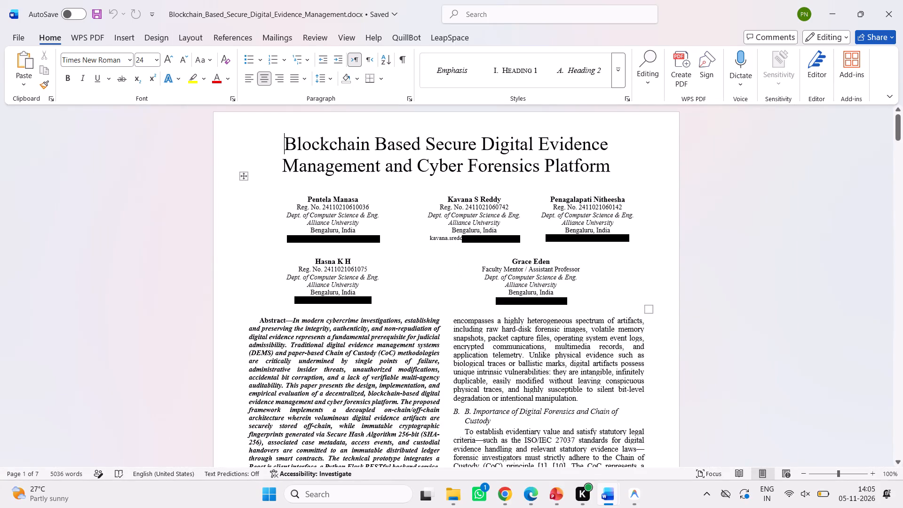
scroll(410, 295, "down", 4)
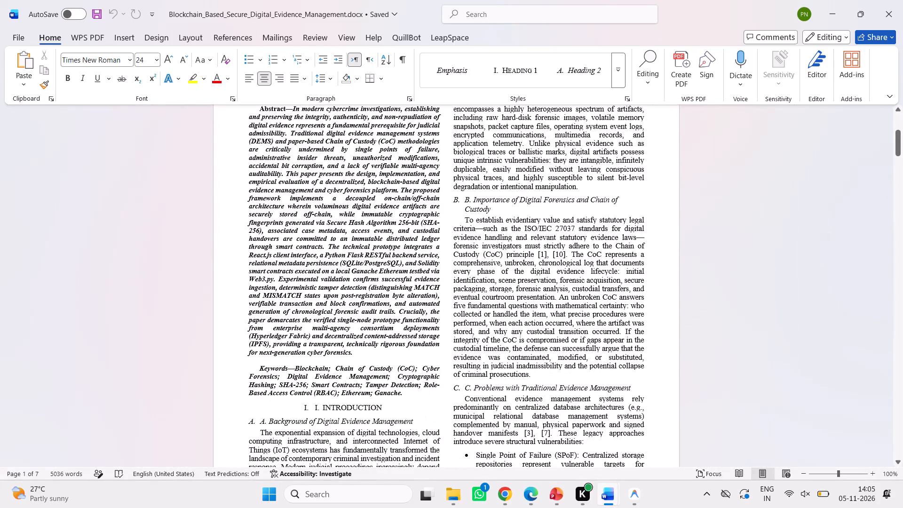
scroll(410, 295, "down", 4)
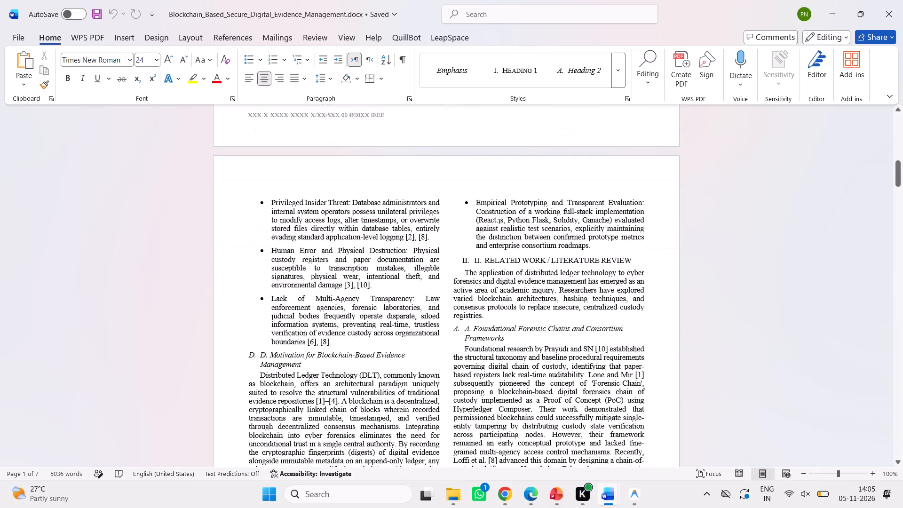
scroll(410, 295, "down", 3)
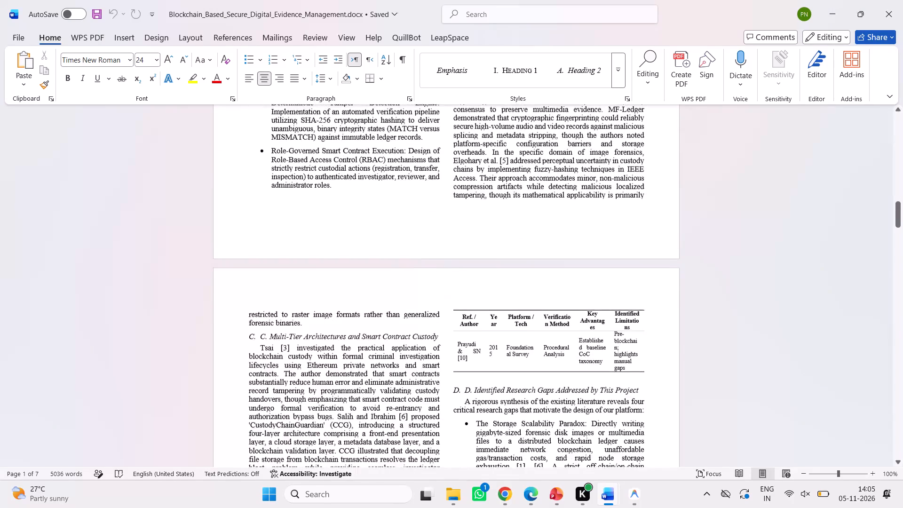
scroll(410, 295, "up", 10)
scroll(410, 295, "down", 1)
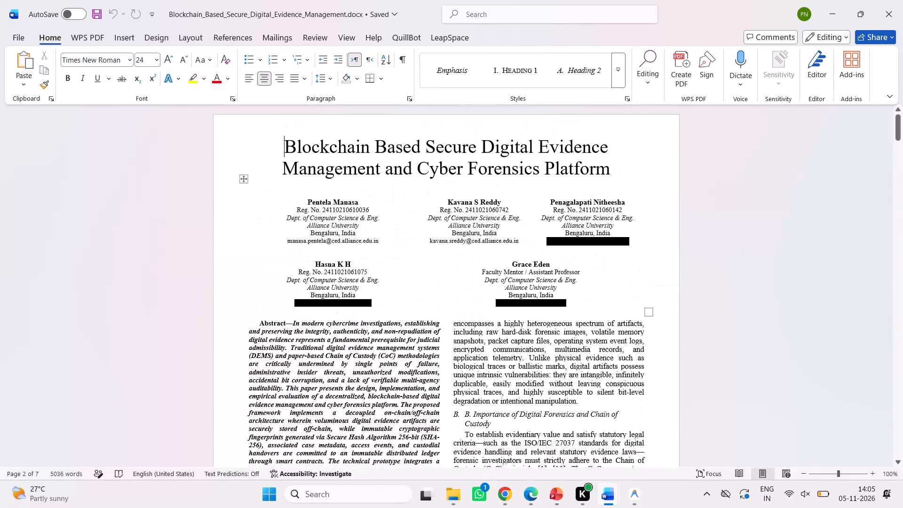
scroll(410, 295, "down", 2)
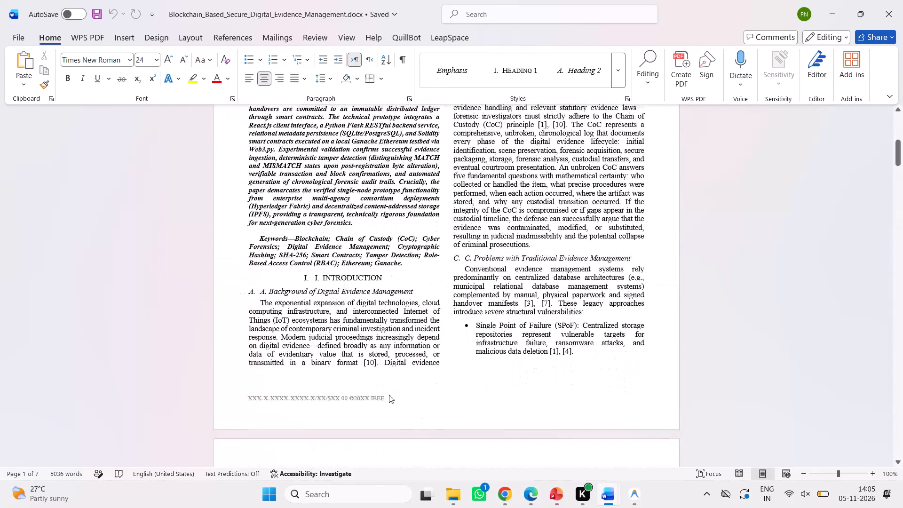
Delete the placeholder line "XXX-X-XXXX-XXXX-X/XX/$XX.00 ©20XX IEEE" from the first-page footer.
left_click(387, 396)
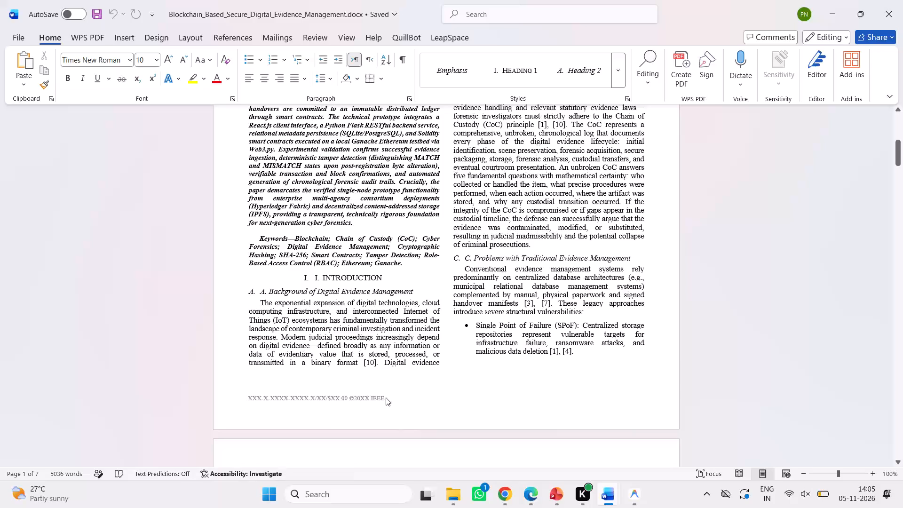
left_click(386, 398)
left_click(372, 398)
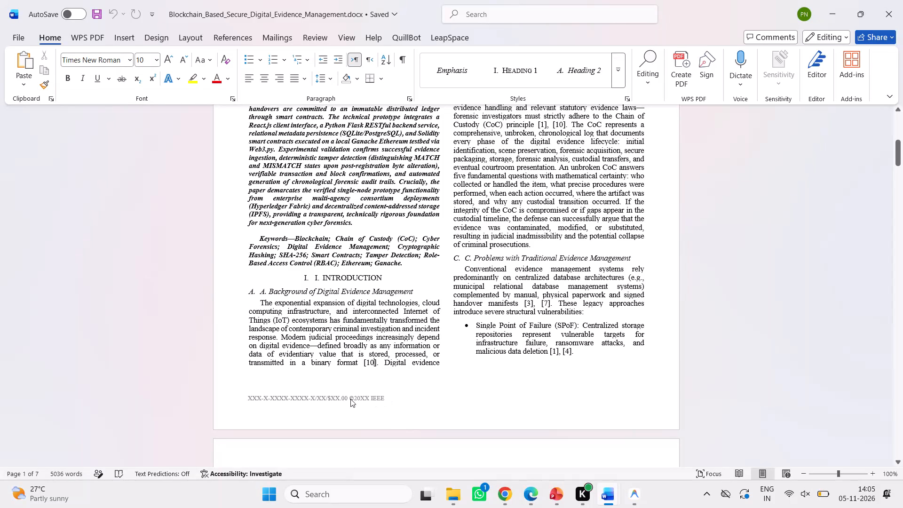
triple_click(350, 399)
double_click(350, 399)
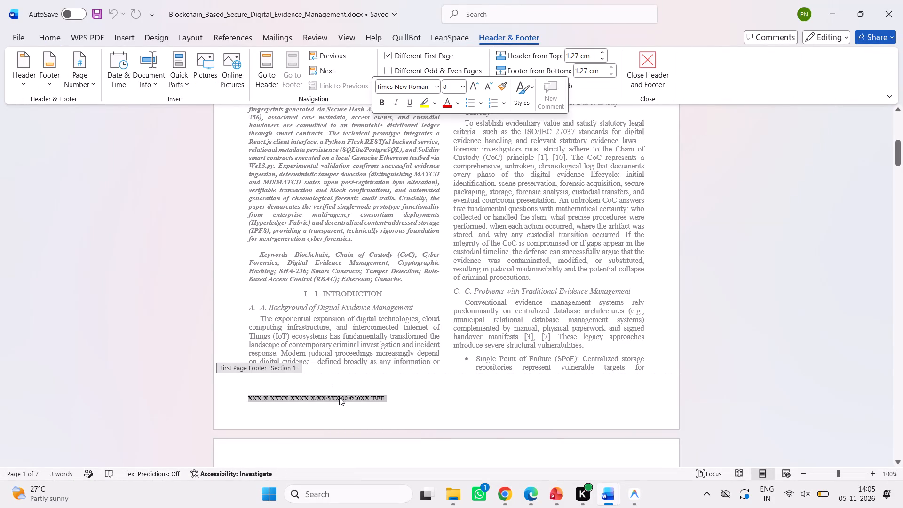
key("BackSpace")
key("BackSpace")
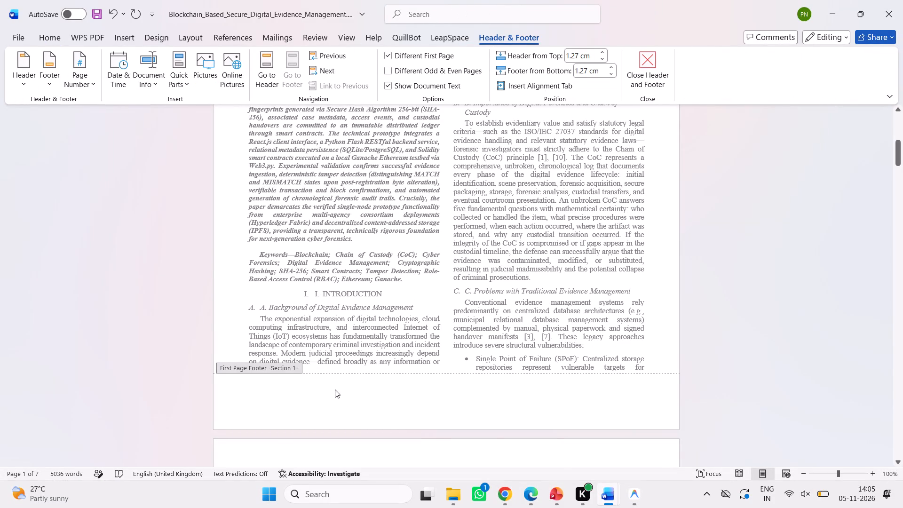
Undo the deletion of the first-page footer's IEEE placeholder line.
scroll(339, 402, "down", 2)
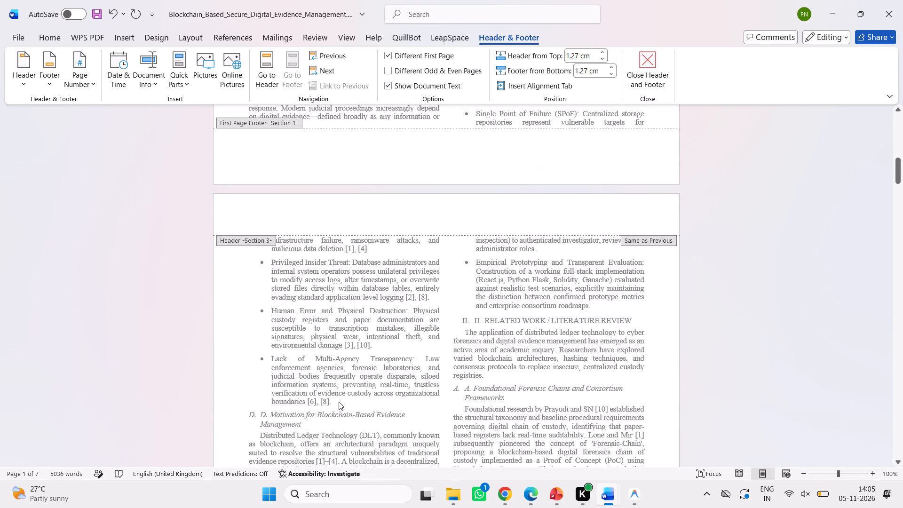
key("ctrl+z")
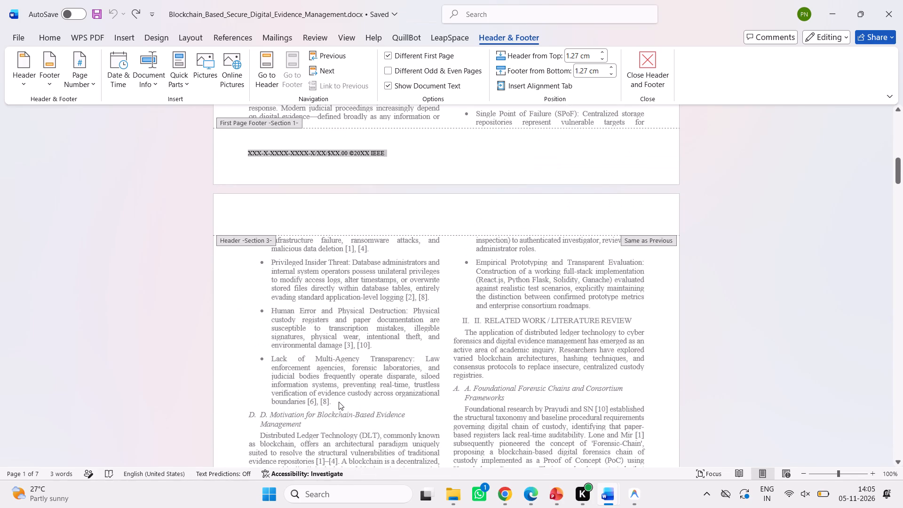
Cut the IEEE copyright placeholder line from the first-page footer and return to editing the paper's body.
key("ctrl+x")
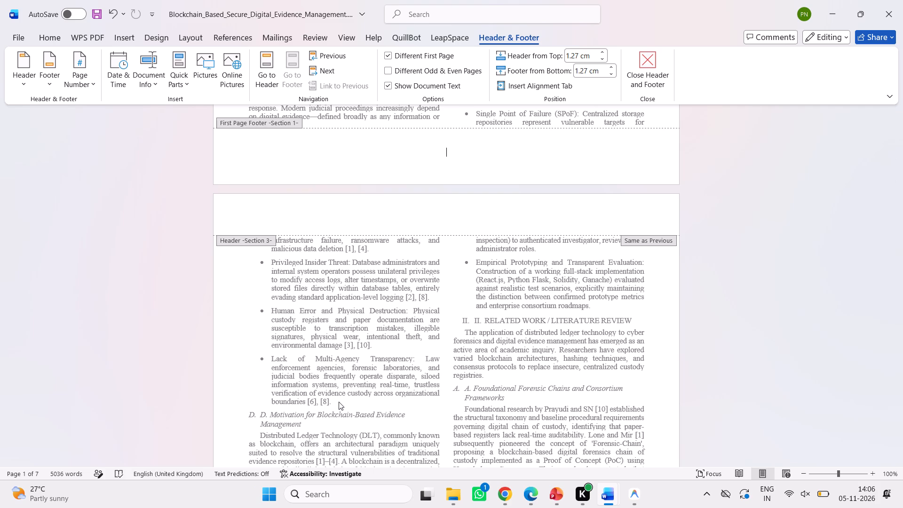
left_click(455, 210)
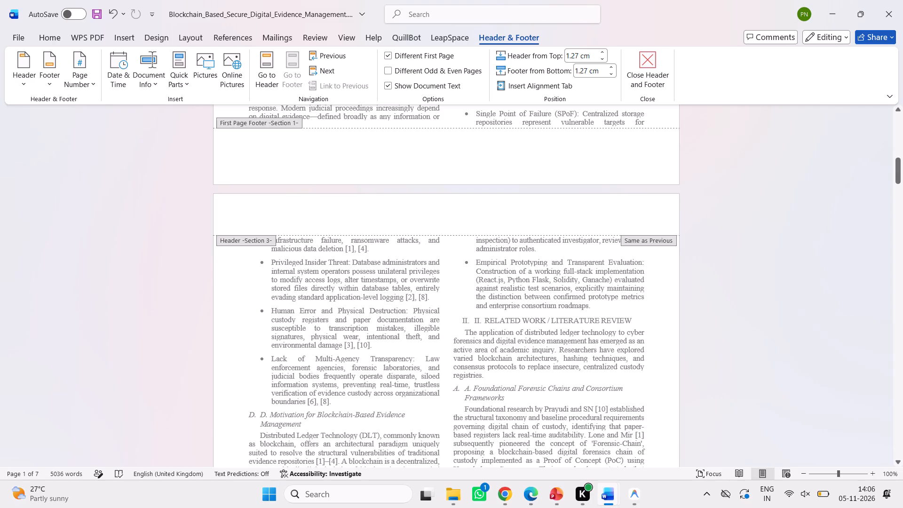
left_click(455, 210)
left_click(759, 181)
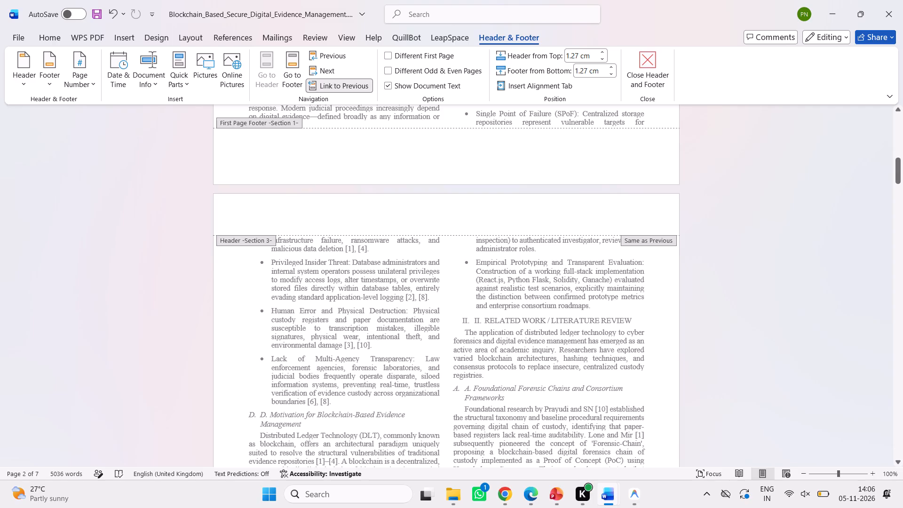
scroll(759, 181, "up", 3)
scroll(759, 181, "down", 1)
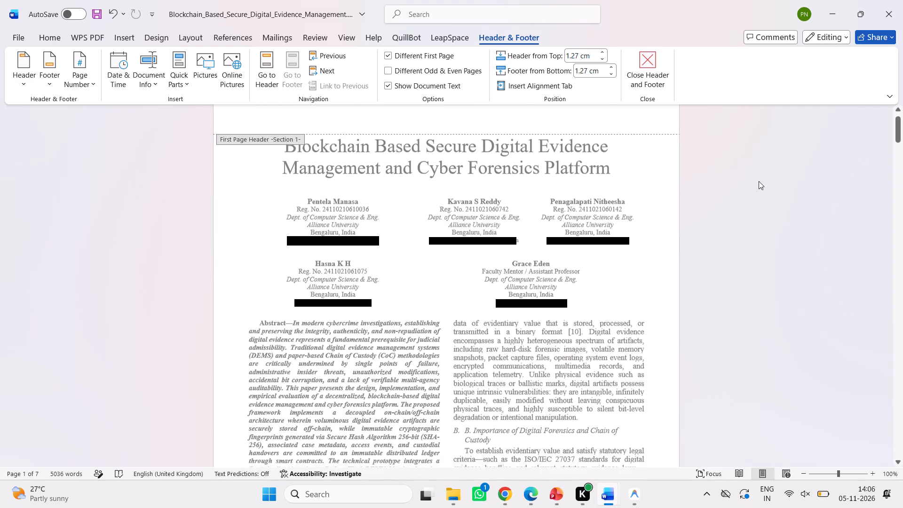
scroll(759, 181, "down", 1)
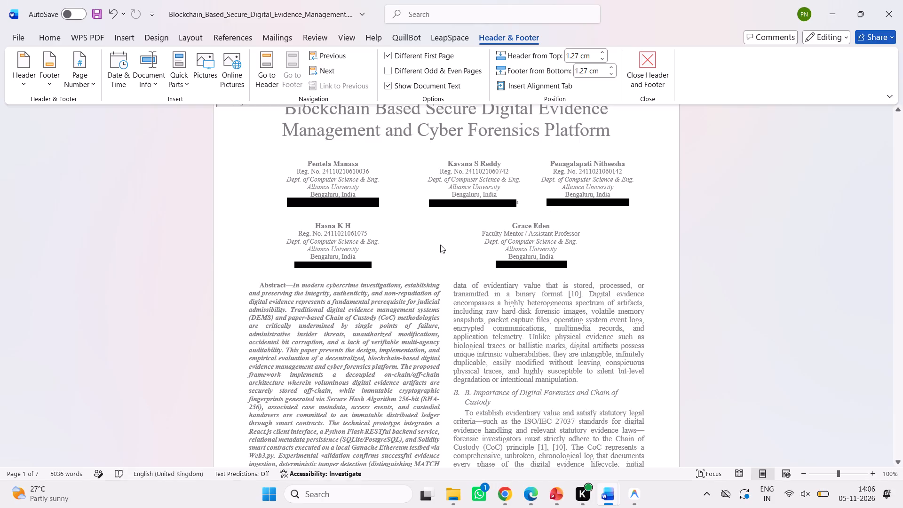
left_click(348, 196)
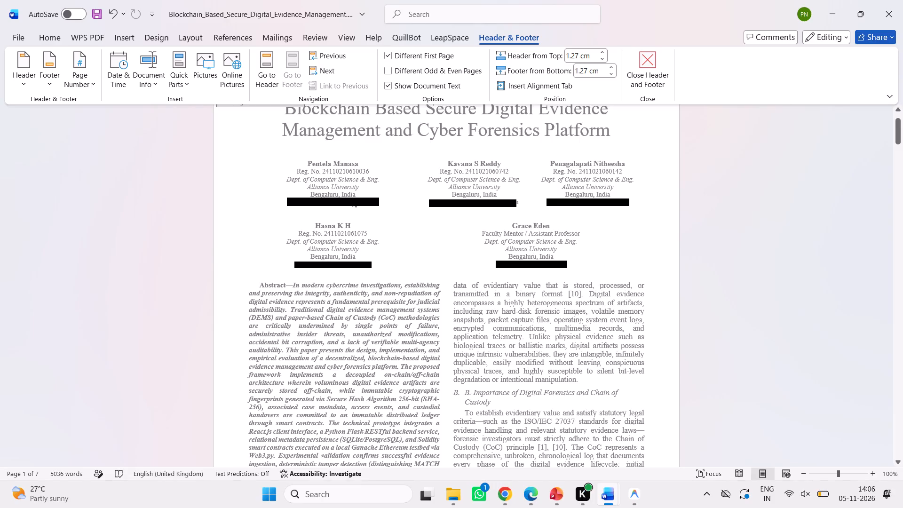
left_click(352, 198)
triple_click(358, 202)
left_click(358, 202)
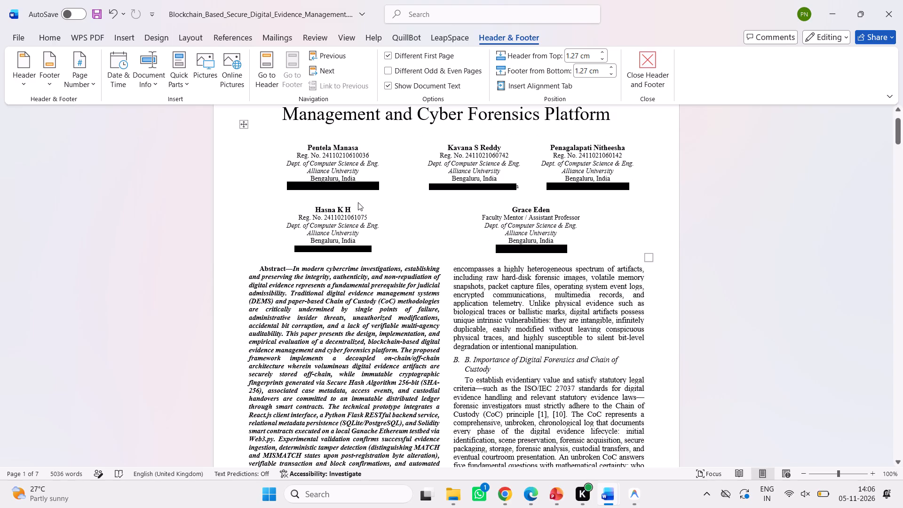
Replace the beginning of the first author's e-mail address with the corrected user name.
left_click(377, 206)
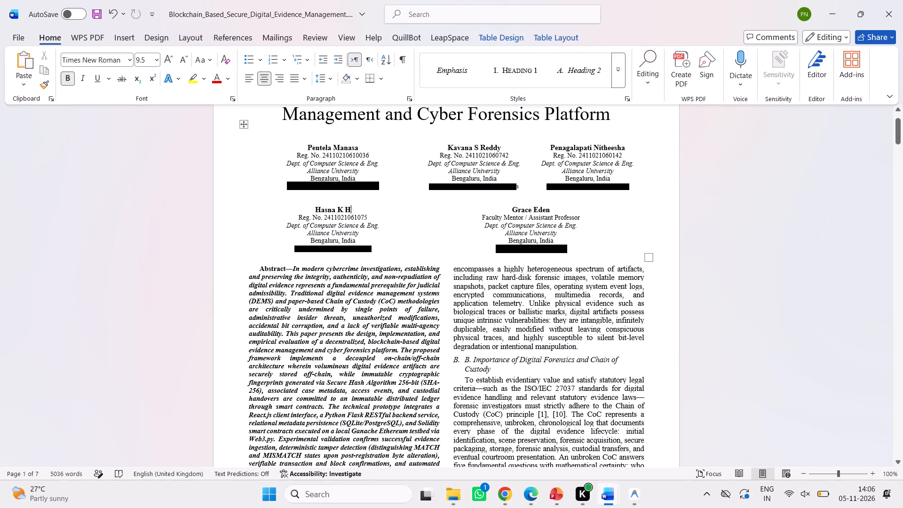
left_click(372, 188)
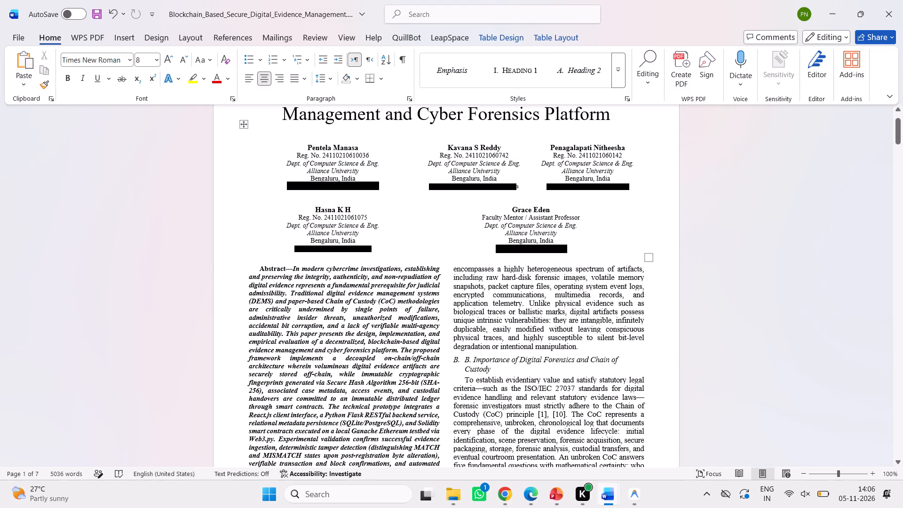
left_click(325, 186)
key("BackSpace")
key("BackSpace")
key("BackSpace")
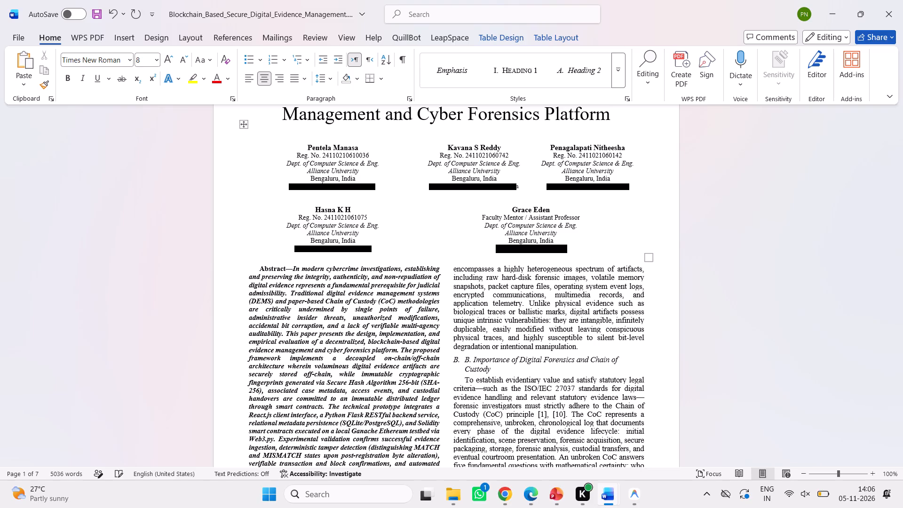
key("BackSpace")
key("BackSpace")
key("BackSpace")
key("BackSpace")
key("BackSpace")
key("BackSpace")
key("BackSpace")
key("BackSpace")
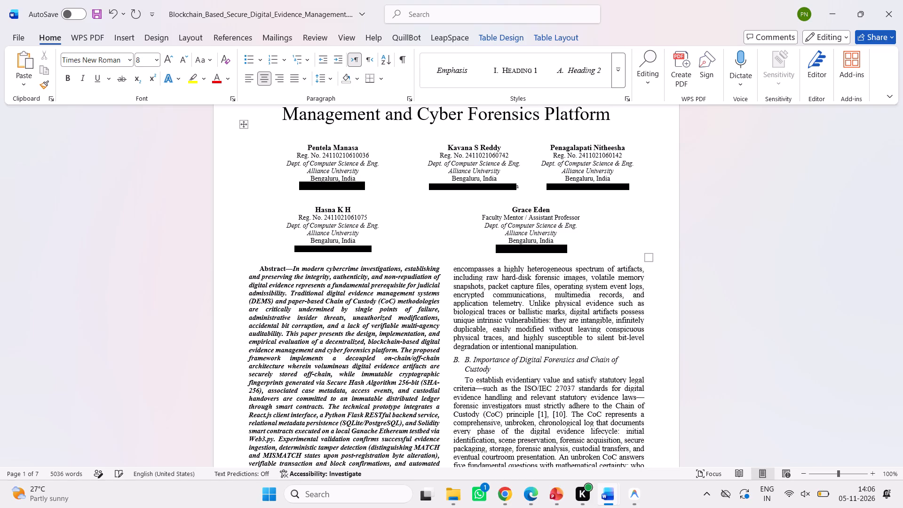
key("BackSpace")
key("BackSpace")
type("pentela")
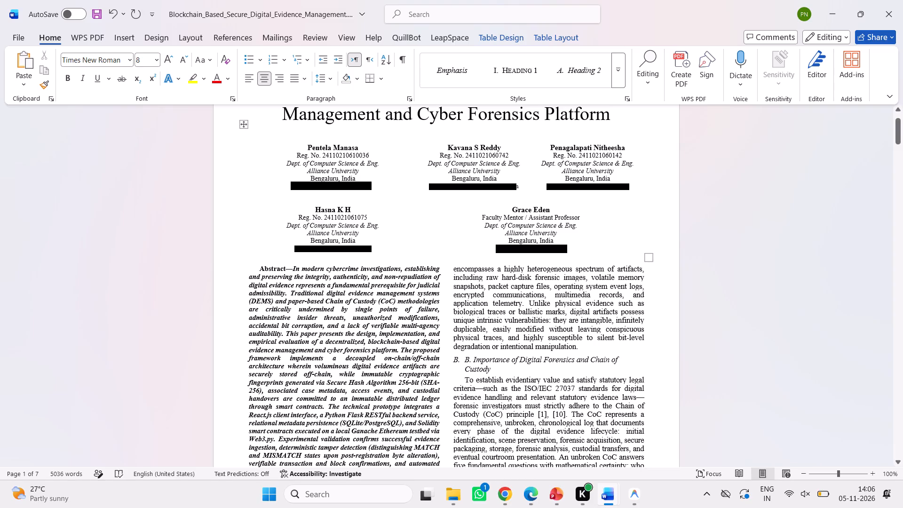
Replace the user-name part of the second author's e-mail address with the corrected name and programme-year code.
left_click_drag(464, 188, 494, 196)
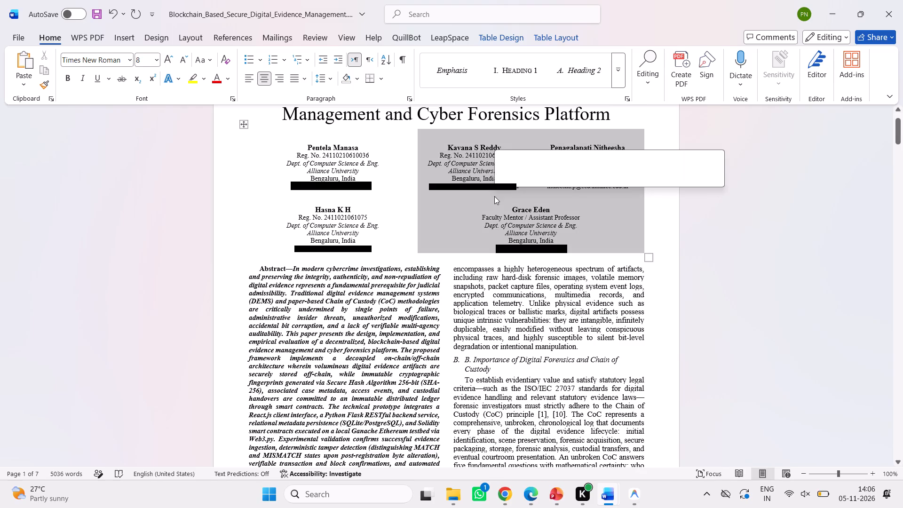
left_click(494, 196)
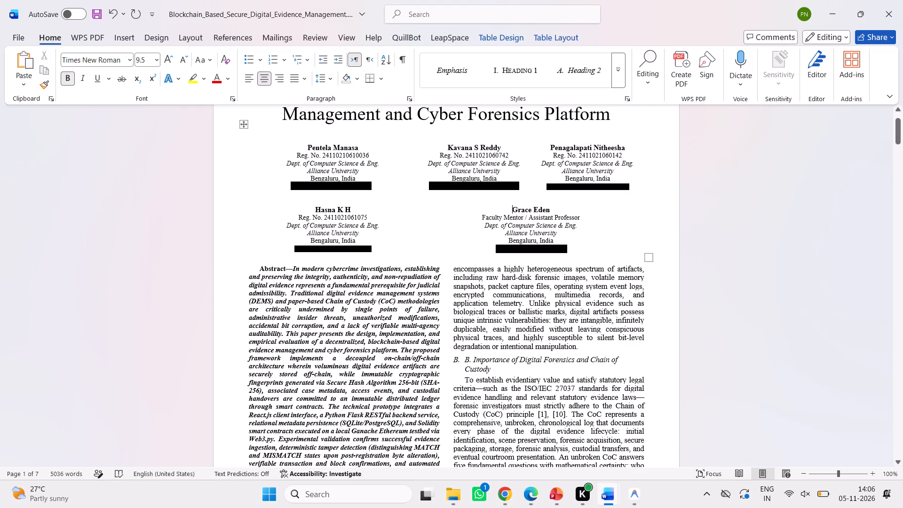
left_click(465, 188)
key("BackSpace")
key("BackSpace")
key("BackSpace")
key("BackSpace")
key("BackSpace")
key("BackSpace")
key("BackSpace")
key("BackSpace")
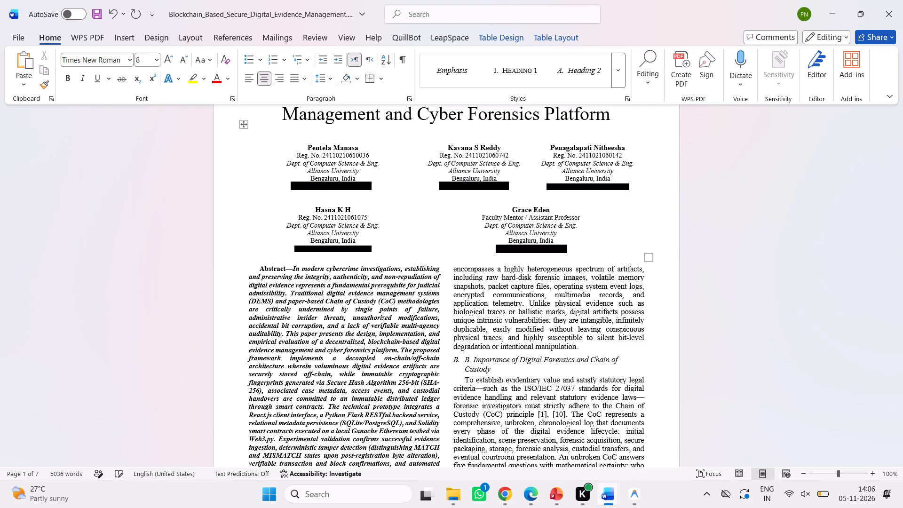
key("BackSpace")
key("BackSpace")
key("BackSpace")
key("BackSpace")
key("BackSpace")
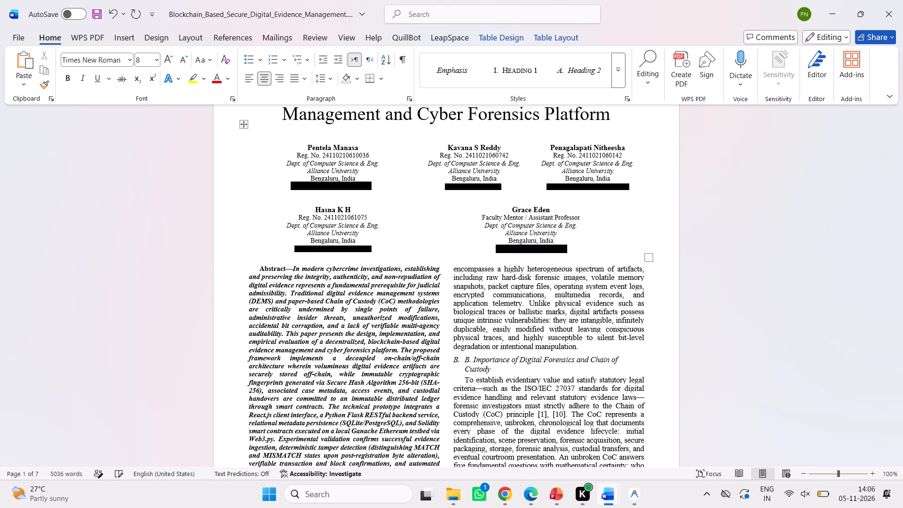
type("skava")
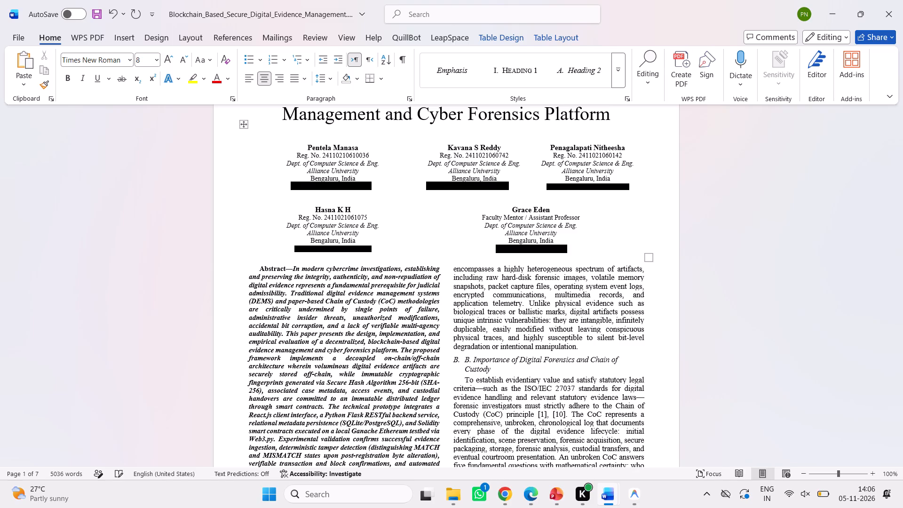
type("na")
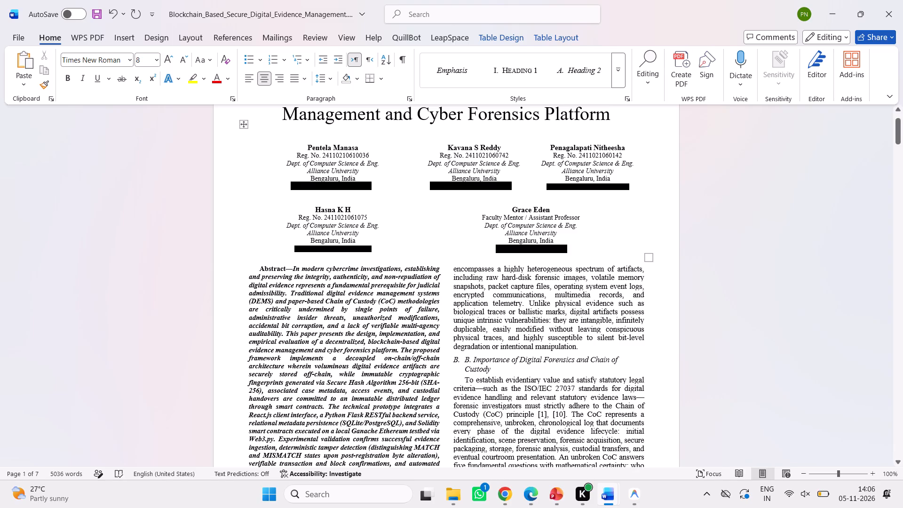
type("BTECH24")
Insert the programme and year code into the first author's e-mail address.
left_click(317, 186)
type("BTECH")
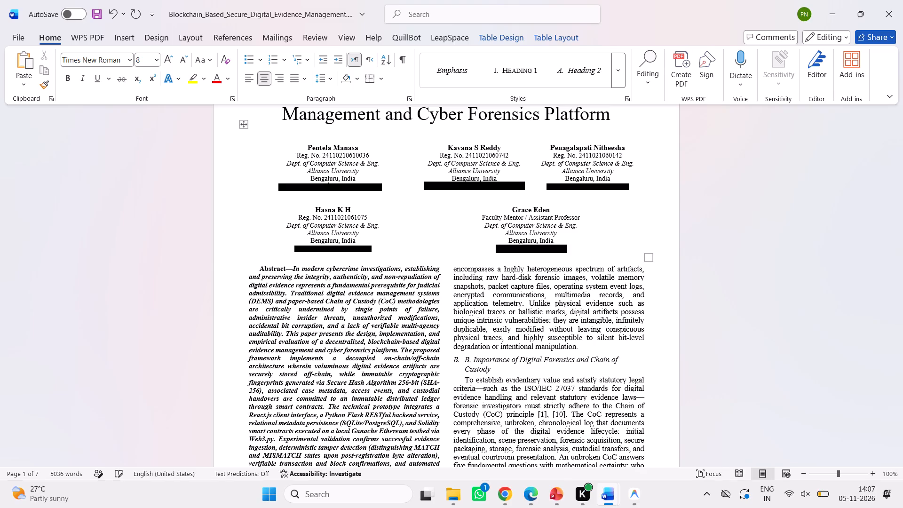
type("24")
Change the third author's department line to "Dept. of ASAC CSE CS".
left_click(636, 166)
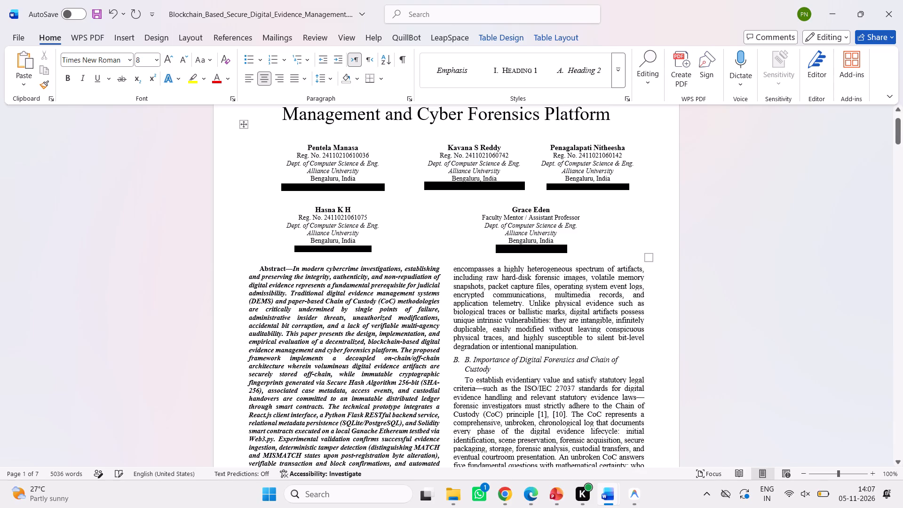
key("BackSpace")
key("BackSpace")
key("BackSpace")
key("BackSpace")
key("BackSpace")
key("BackSpace")
key("BackSpace")
key("BackSpace")
key("BackSpace")
key("BackSpace")
key("BackSpace")
key("BackSpace")
key("BackSpace")
key("BackSpace")
key("BackSpace")
key("BackSpace")
key("BackSpace")
key("BackSpace")
key("BackSpace")
key("BackSpace")
key("BackSpace")
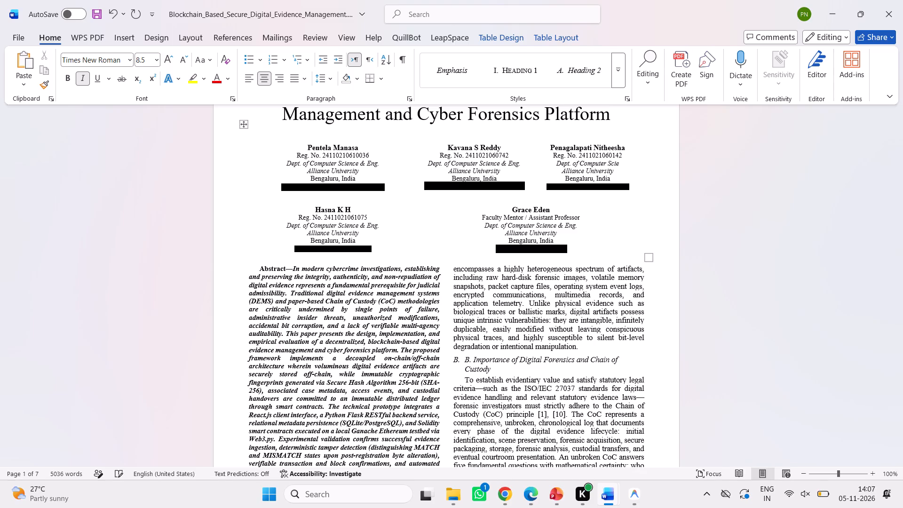
key("BackSpace")
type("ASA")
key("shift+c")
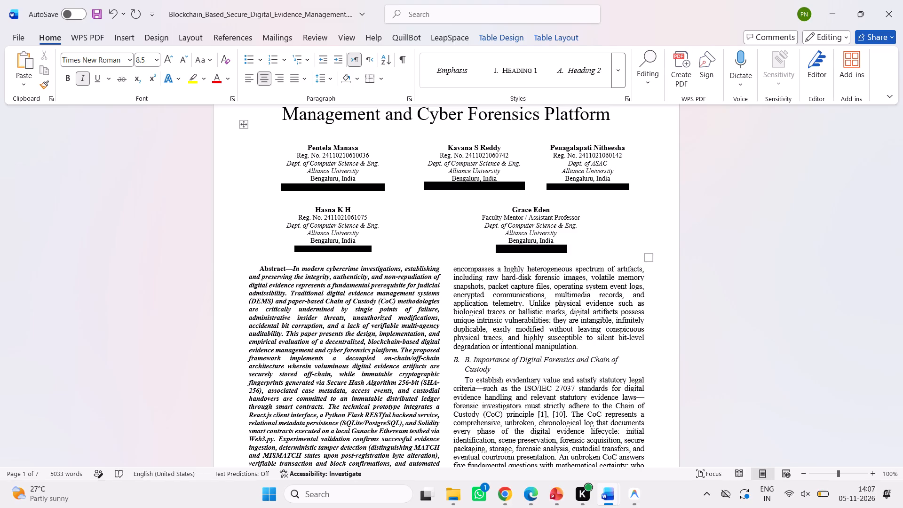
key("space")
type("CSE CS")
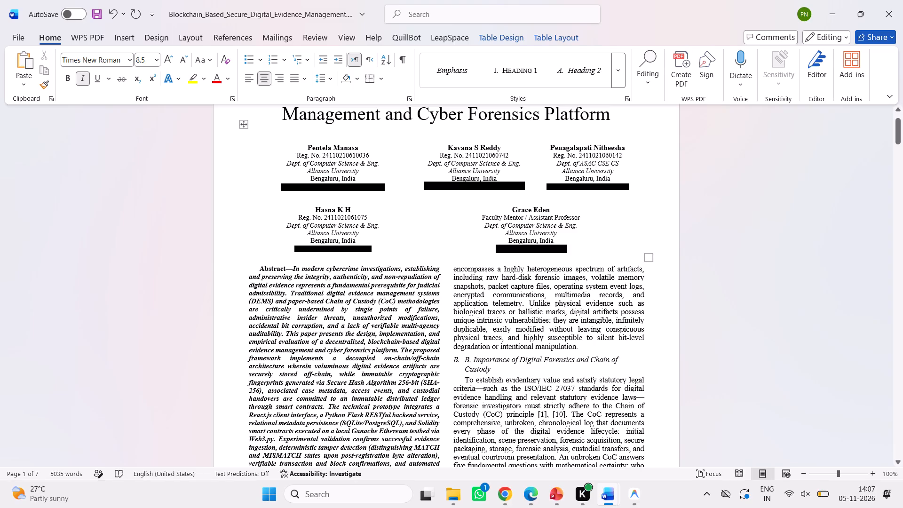
Change the second author's department line to "Dept. of ASAC CSE CS".
left_click(523, 167)
key("BackSpace")
key("BackSpace")
key("BackSpace")
key("BackSpace")
key("BackSpace")
key("BackSpace")
key("BackSpace")
key("BackSpace")
key("BackSpace")
key("BackSpace")
key("BackSpace")
key("BackSpace")
key("BackSpace")
key("BackSpace")
key("BackSpace")
key("BackSpace")
key("BackSpace")
key("BackSpace")
key("BackSpace")
key("BackSpace")
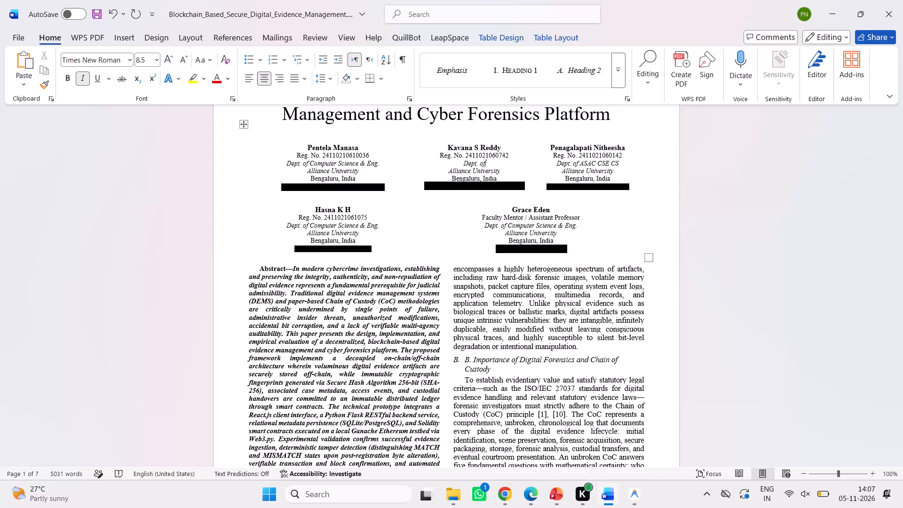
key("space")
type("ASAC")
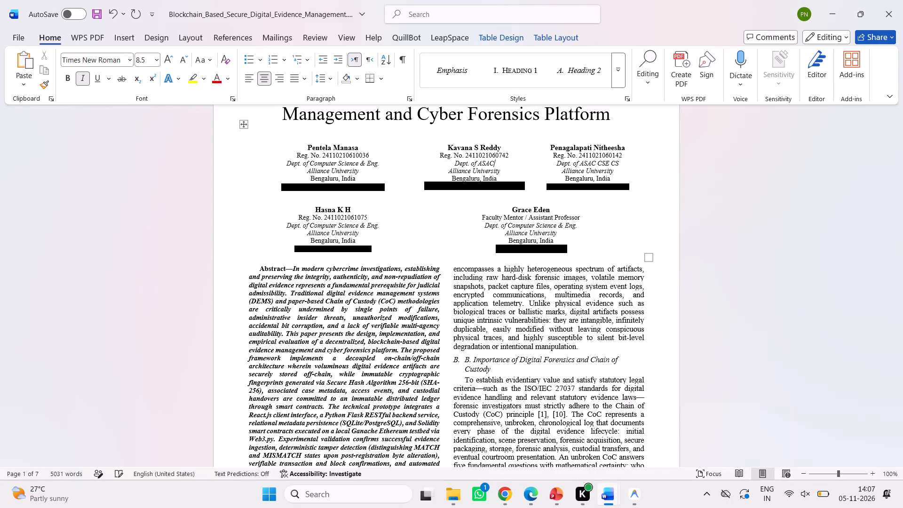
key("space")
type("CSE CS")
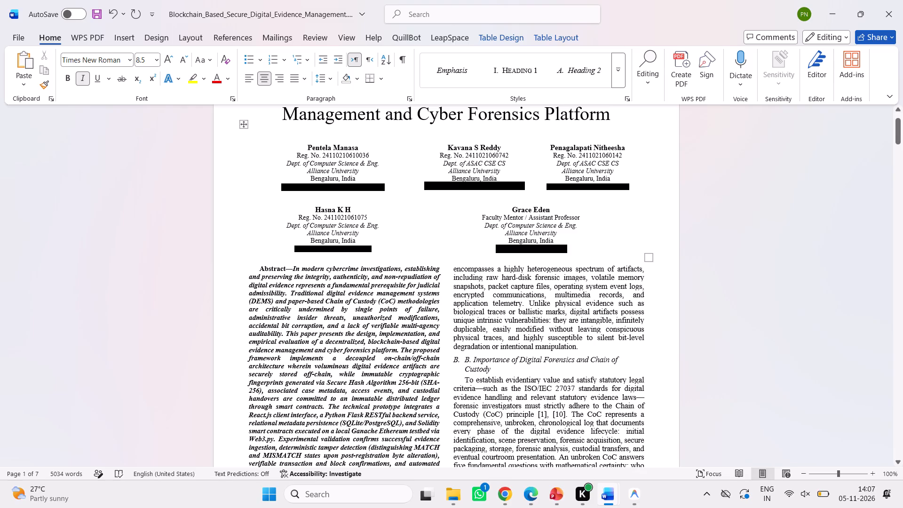
Change the first author's department line to "Dept. of ASAC CSE CS".
left_click(381, 166)
key("BackSpace")
key("BackSpace")
key("BackSpace")
key("BackSpace")
key("BackSpace")
key("BackSpace")
key("BackSpace")
key("BackSpace")
key("BackSpace")
key("BackSpace")
key("BackSpace")
key("BackSpace")
key("BackSpace")
key("BackSpace")
key("BackSpace")
key("BackSpace")
key("BackSpace")
key("BackSpace")
key("BackSpace")
key("BackSpace")
key("BackSpace")
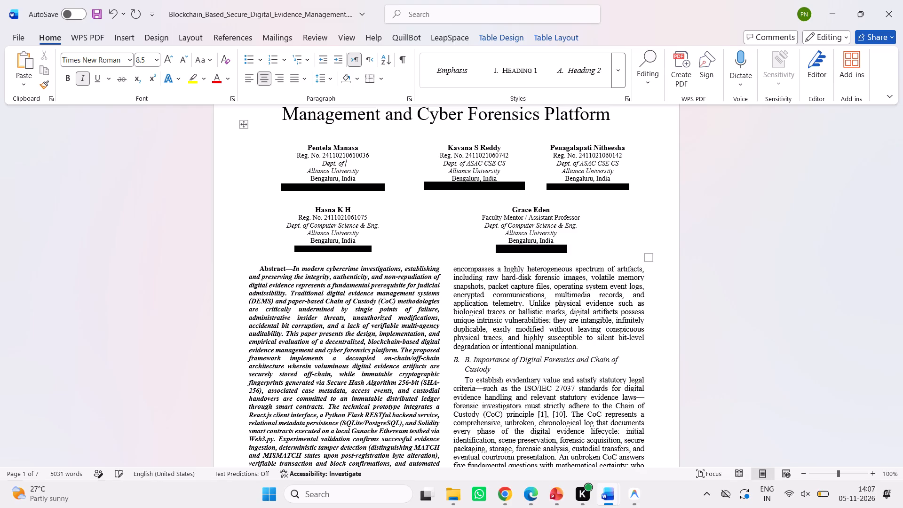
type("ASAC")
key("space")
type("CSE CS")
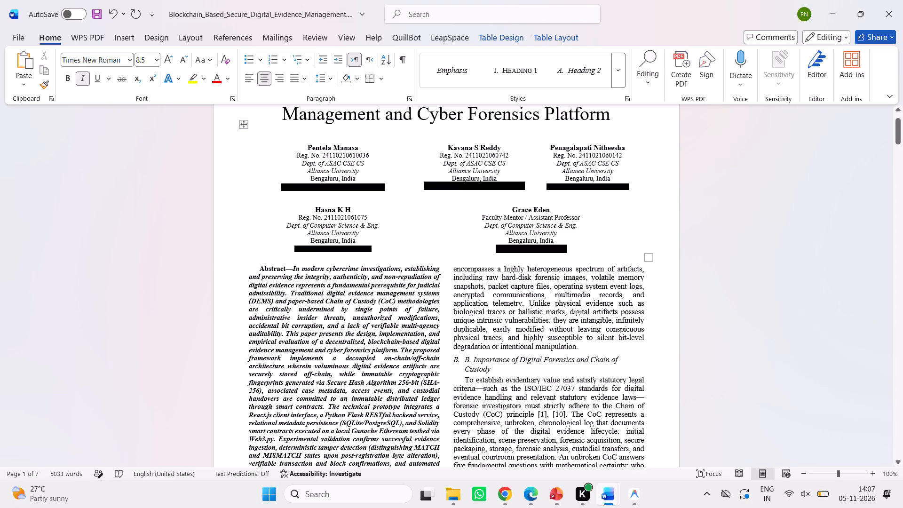
Replace the name portion of the third author's e-mail address with the author's surname in lowercase.
left_click(574, 187)
key("Right")
key("BackSpace")
key("BackSpace")
key("BackSpace")
key("BackSpace")
key("BackSpace")
key("BackSpace")
key("BackSpace")
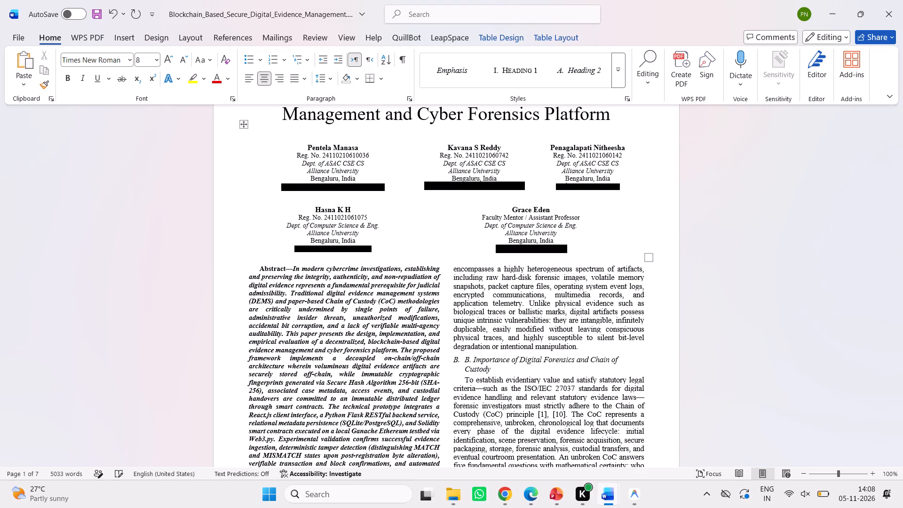
key("BackSpace")
key("BackSpace")
key("BackSpace")
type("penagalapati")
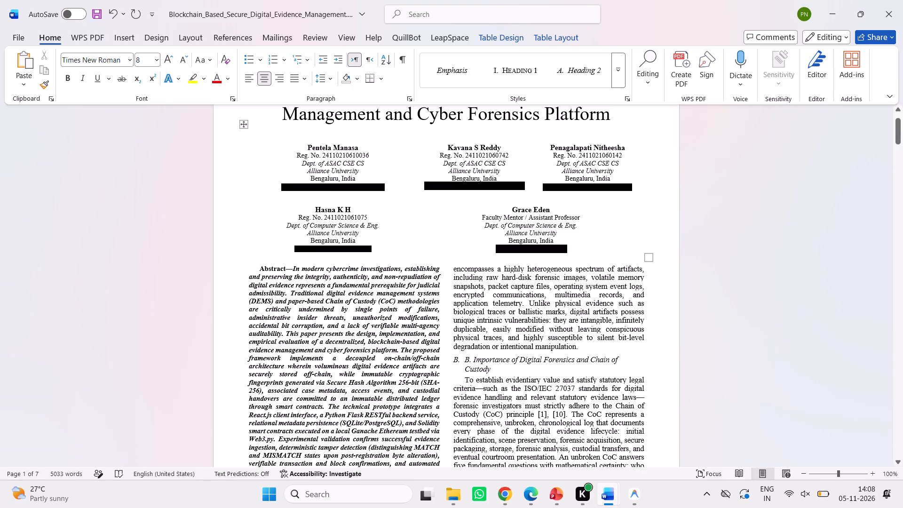
Change the fourth author's department line to "Dept. of ASAC CSE CS".
left_click(382, 230)
left_click(383, 224)
key("BackSpace")
key("BackSpace")
key("BackSpace")
key("BackSpace")
key("BackSpace")
key("BackSpace")
key("BackSpace")
key("BackSpace")
key("BackSpace")
key("BackSpace")
key("BackSpace")
key("BackSpace")
key("BackSpace")
key("BackSpace")
key("BackSpace")
key("BackSpace")
key("BackSpace")
key("BackSpace")
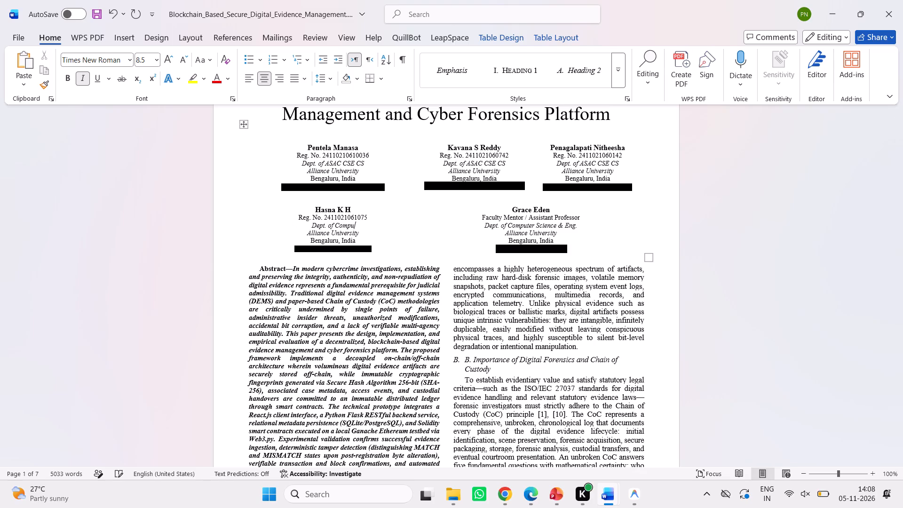
key("BackSpace")
key("BackSpace")
key("BackSpace")
key("BackSpace")
key("BackSpace")
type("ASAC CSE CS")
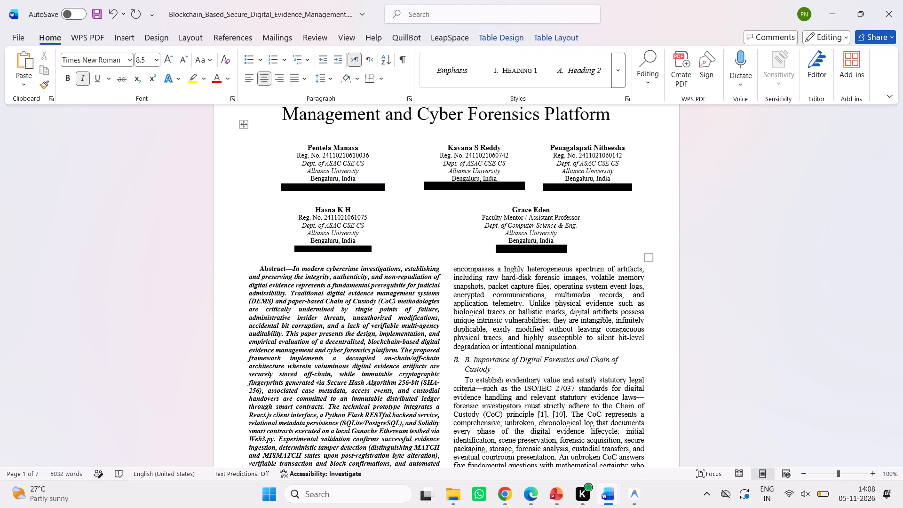
Replace the user-name part of the fourth author's e-mail address with the corrected name and programme-year code.
left_click(317, 248)
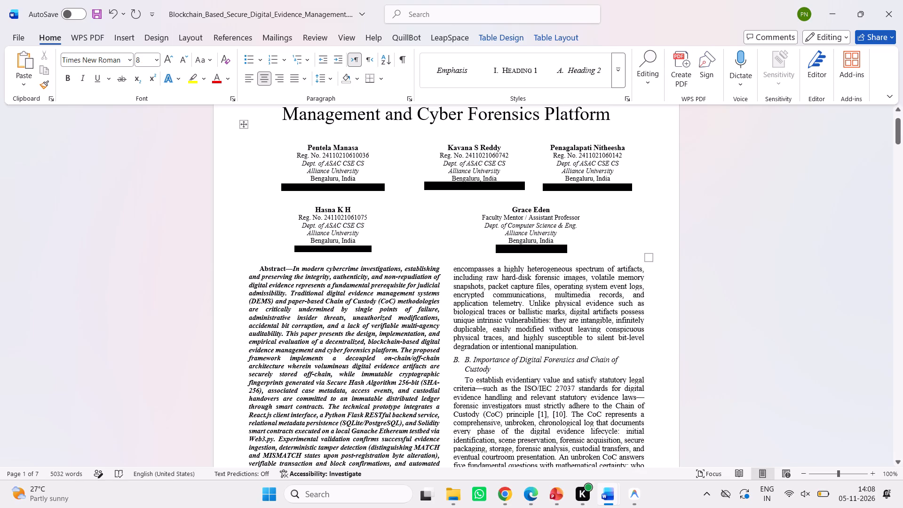
key("BackSpace")
key("BackSpace")
key("BackSpace")
key("BackSpace")
key("BackSpace")
key("BackSpace")
key("BackSpace")
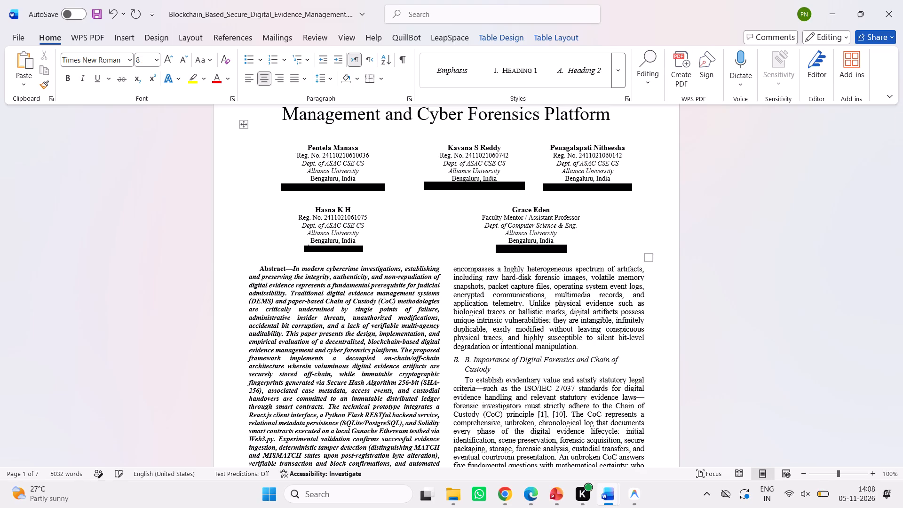
key("BackSpace")
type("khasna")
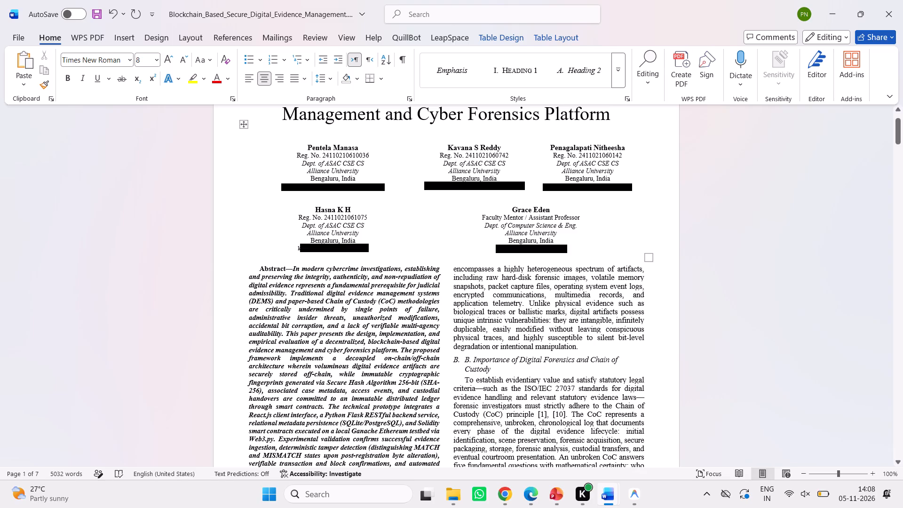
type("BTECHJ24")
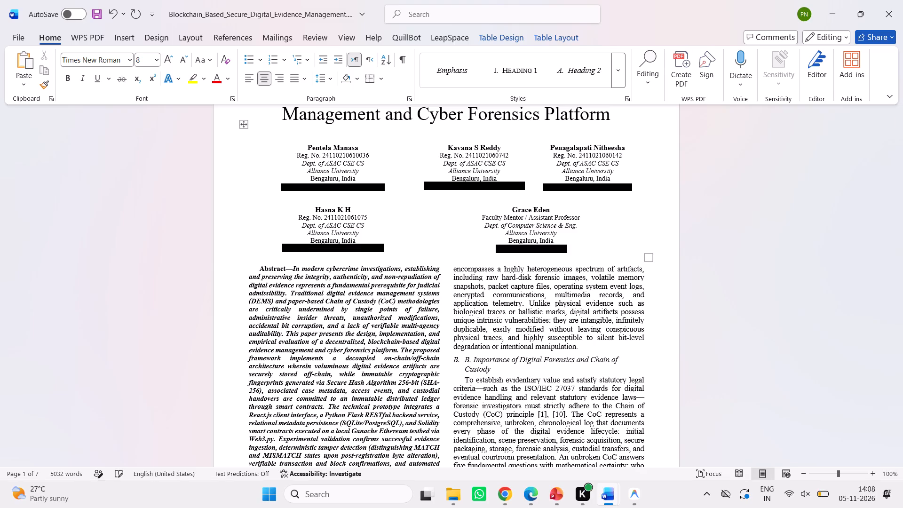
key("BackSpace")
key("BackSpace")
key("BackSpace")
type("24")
Delete the faculty mentor's entire entry from the author block, from the name down to the e-mail address.
left_click(510, 205)
left_click_drag(512, 209, 520, 218)
left_click_drag(520, 218, 523, 223)
left_click(523, 223)
left_click_drag(523, 223, 529, 256)
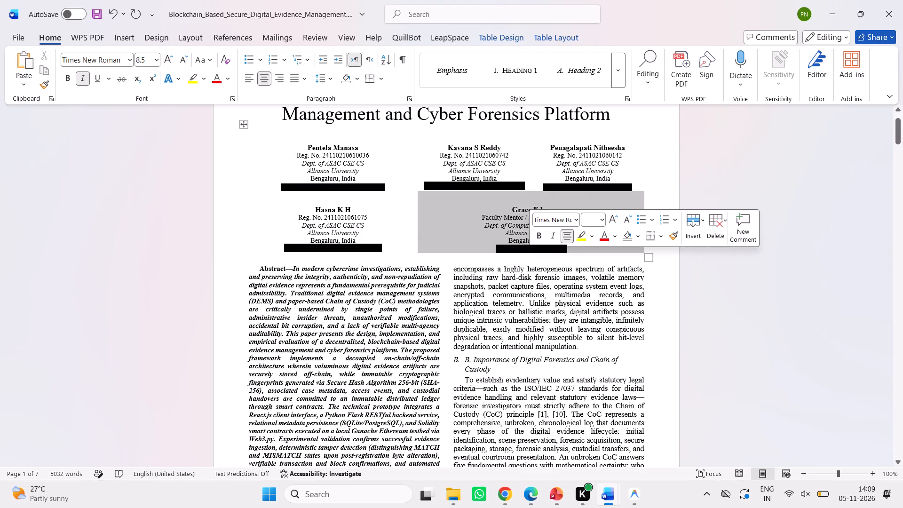
left_click(527, 256)
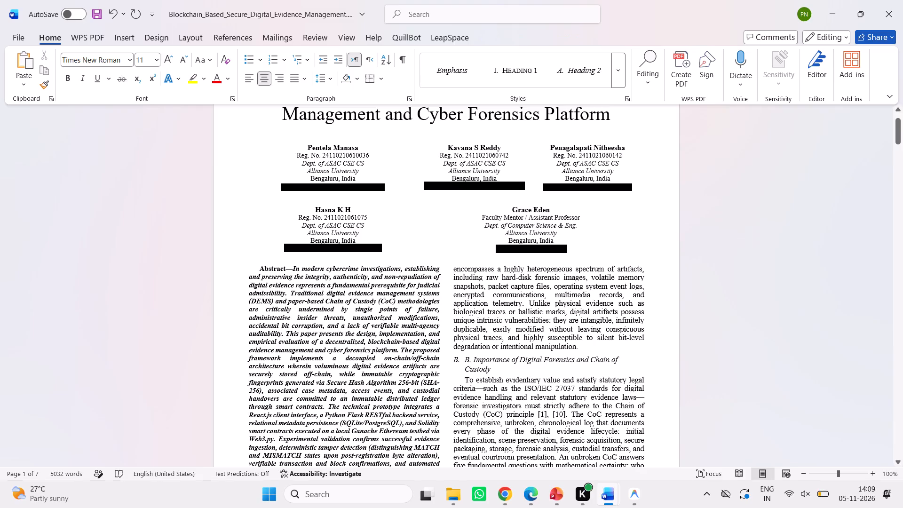
left_click(574, 247)
key("BackSpace")
key("BackSpace")
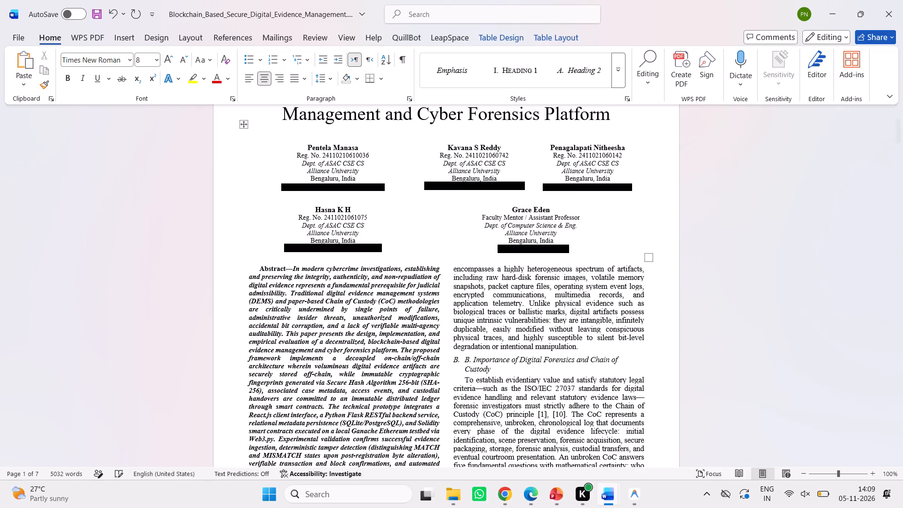
key("BackSpace")
key("BackSpace")
key("BackSpace")
key("BackSpace")
key("BackSpace")
key("BackSpace")
key("BackSpace")
key("BackSpace")
key("BackSpace")
key("BackSpace")
key("BackSpace")
key("BackSpace")
key("BackSpace")
key("BackSpace")
key("BackSpace")
key("BackSpace")
key("BackSpace")
key("BackSpace")
key("BackSpace")
key("BackSpace")
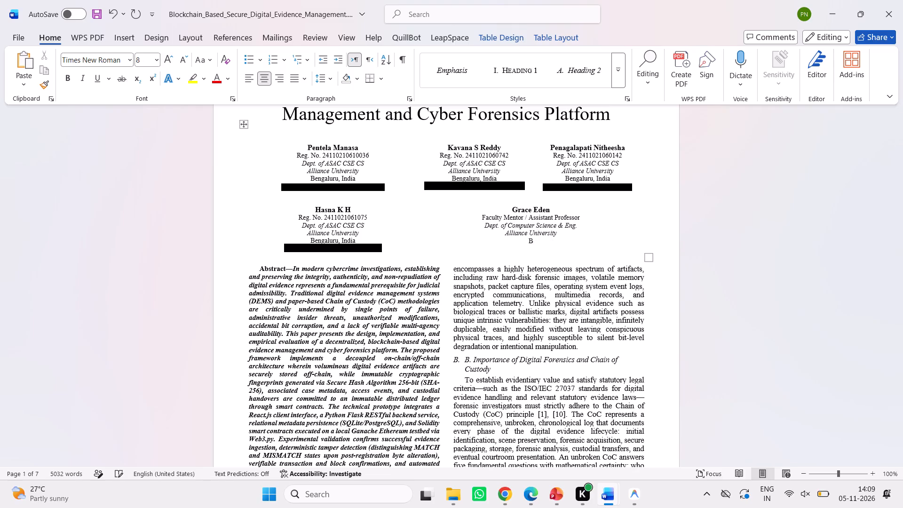
key("BackSpace")
key("BackSpace")
key("BackSpace")
key("BackSpace")
key("BackSpace")
key("BackSpace")
key("BackSpace")
key("BackSpace")
key("BackSpace")
key("BackSpace")
key("BackSpace")
key("BackSpace")
key("BackSpace")
key("BackSpace")
key("BackSpace")
key("BackSpace")
key("BackSpace")
key("BackSpace")
key("BackSpace")
key("BackSpace")
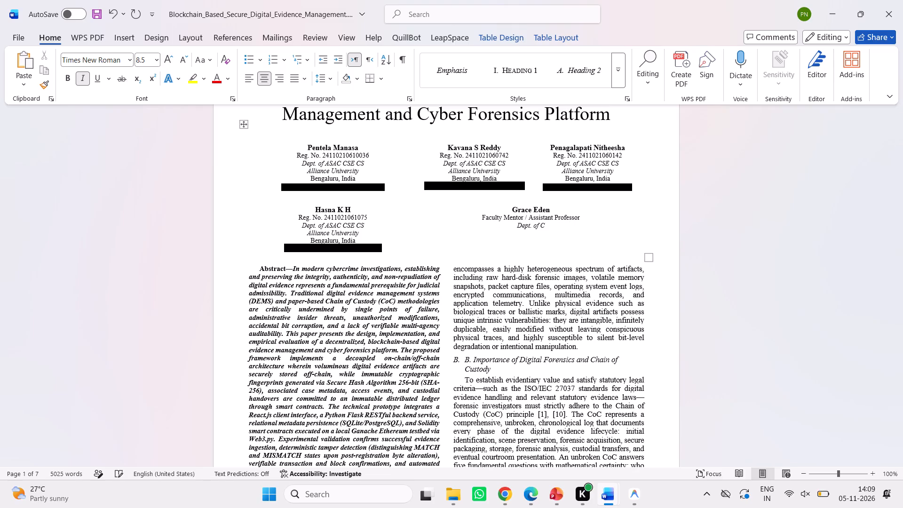
key("BackSpace")
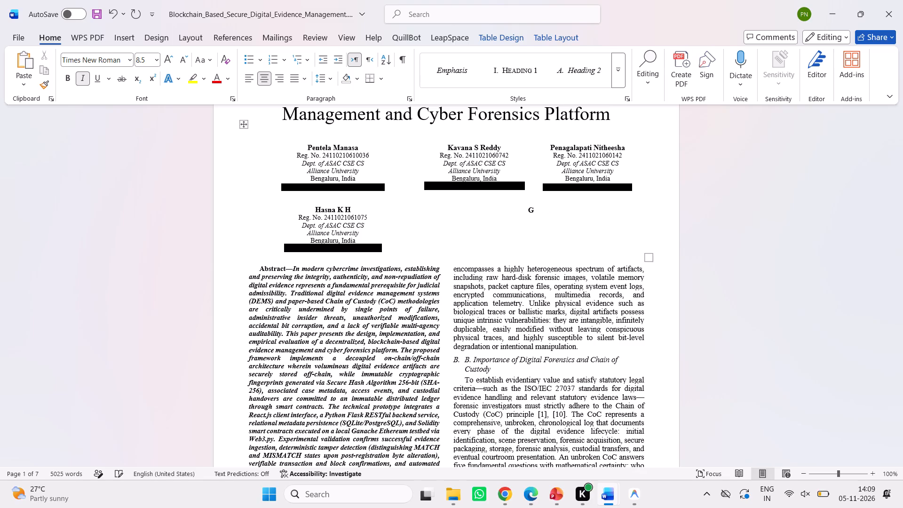
key("BackSpace")
key("BackSpace")
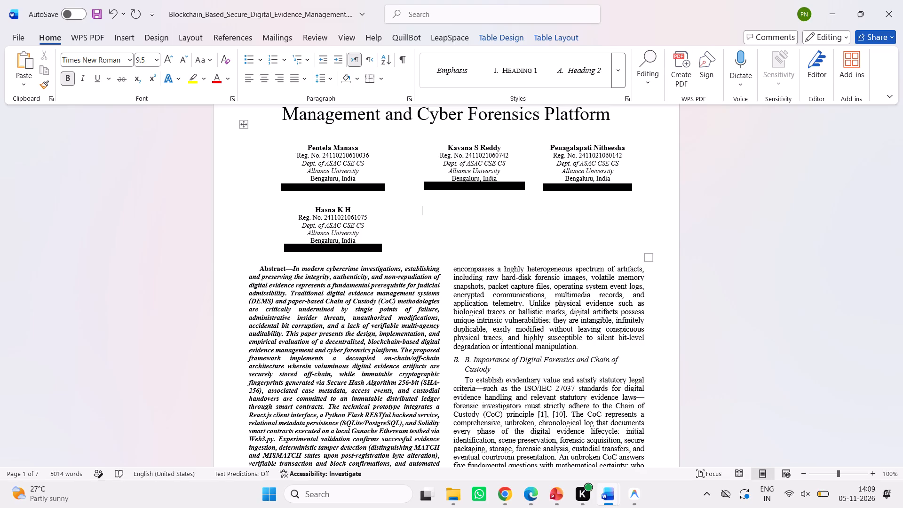
Review the edited author block, abstract, introduction and start of the related-work section across the first two pages.
scroll(550, 229, "up", 2)
scroll(550, 229, "down", 1)
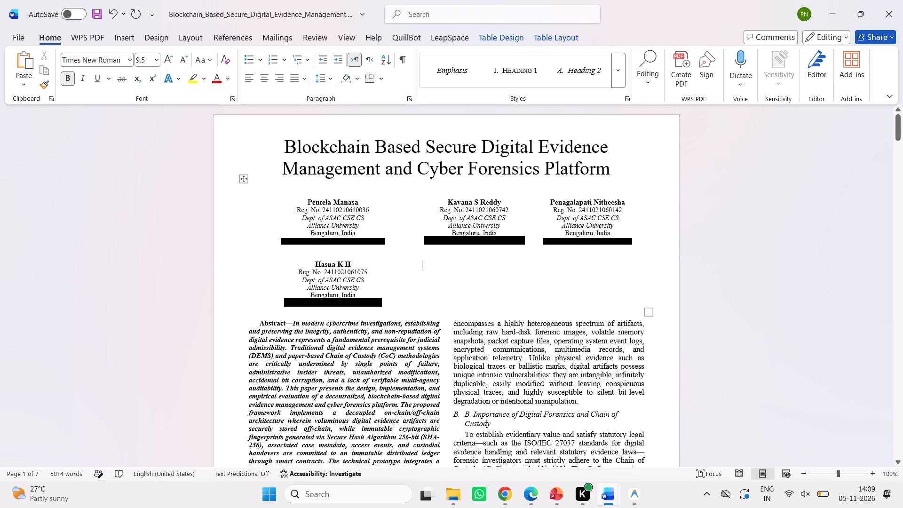
scroll(550, 229, "down", 1)
scroll(550, 229, "up", 1)
scroll(550, 229, "down", 1)
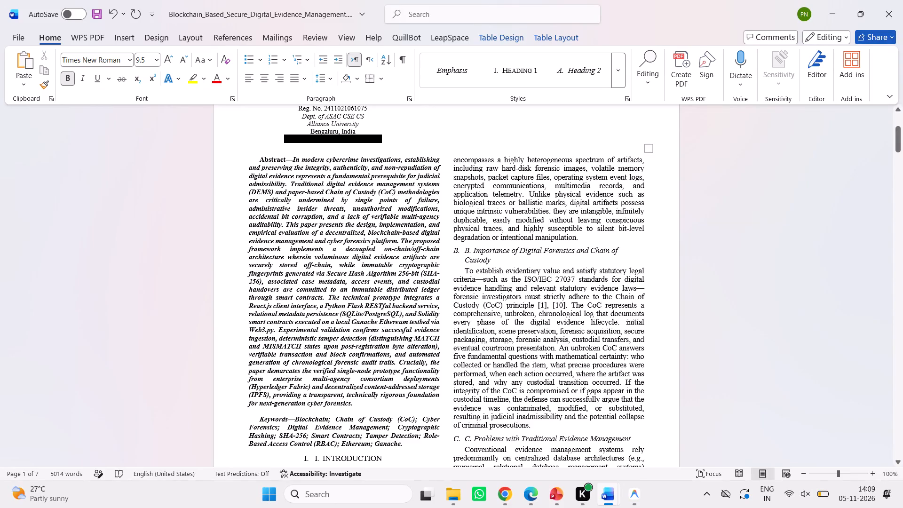
scroll(345, 290, "down", 2)
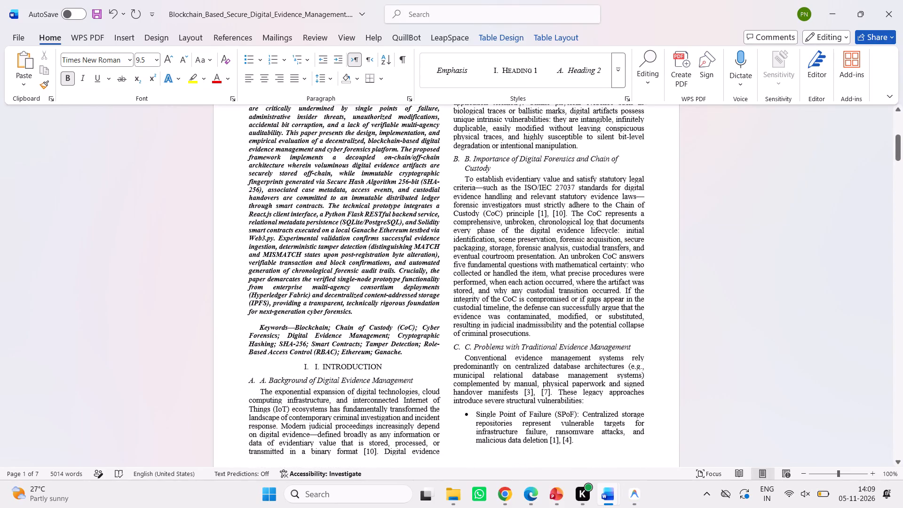
scroll(345, 290, "down", 2)
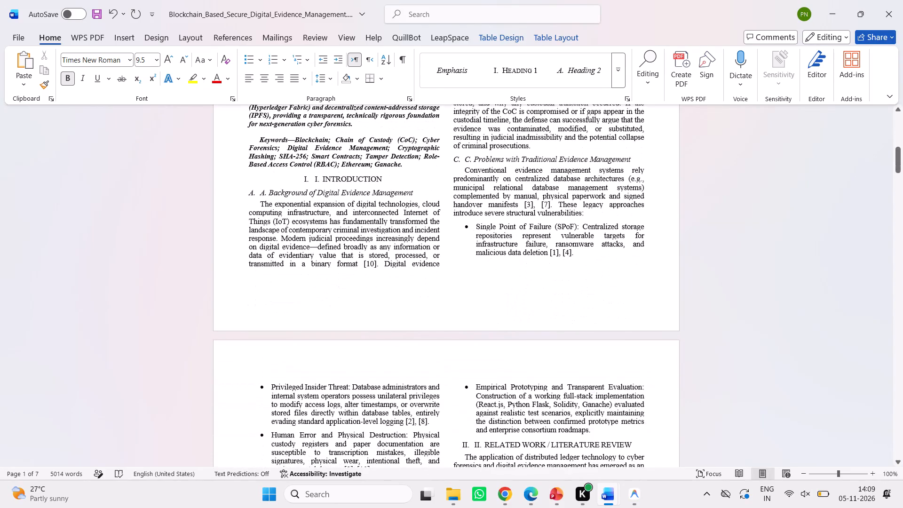
scroll(345, 290, "down", 2)
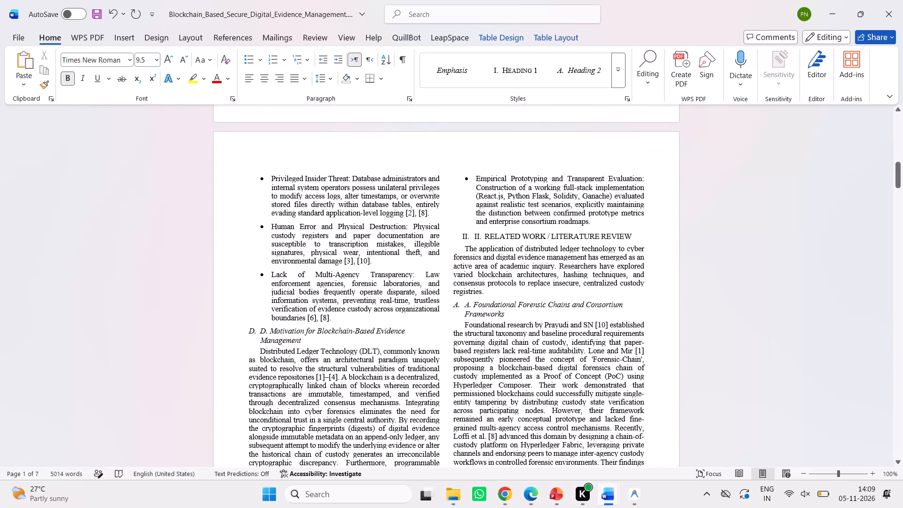
scroll(345, 290, "down", 3)
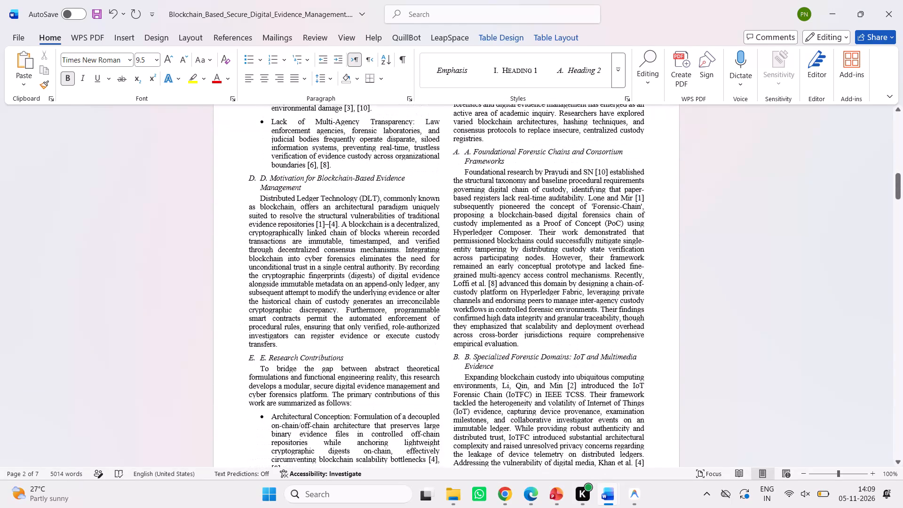
scroll(345, 290, "down", 2)
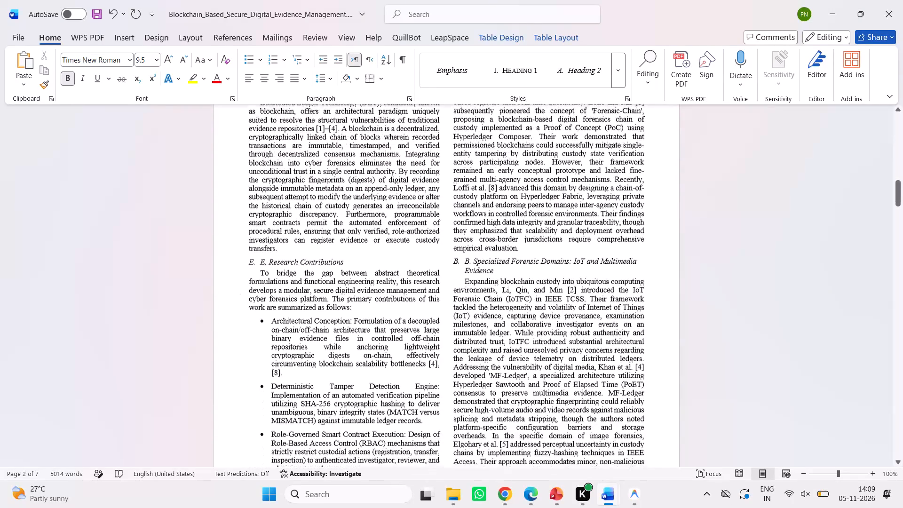
scroll(345, 290, "down", 1)
scroll(345, 290, "up", 3)
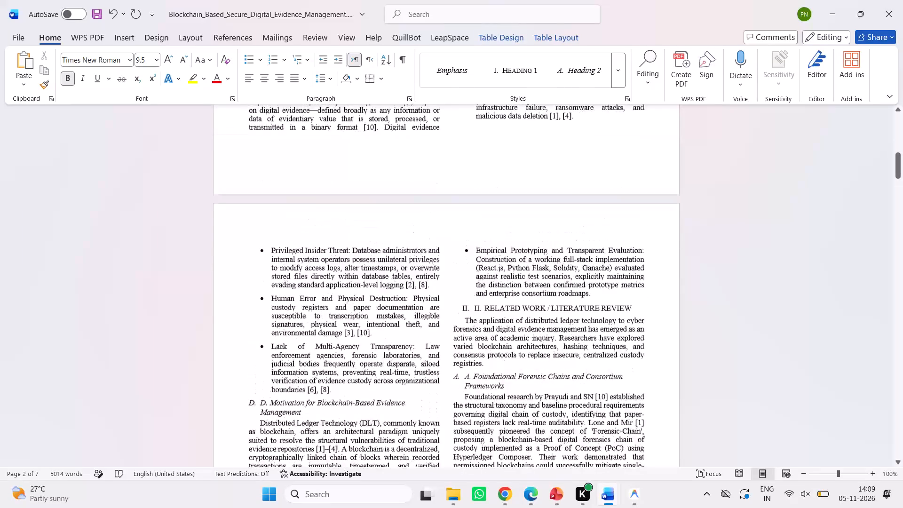
scroll(345, 290, "up", 1)
scroll(345, 290, "down", 3)
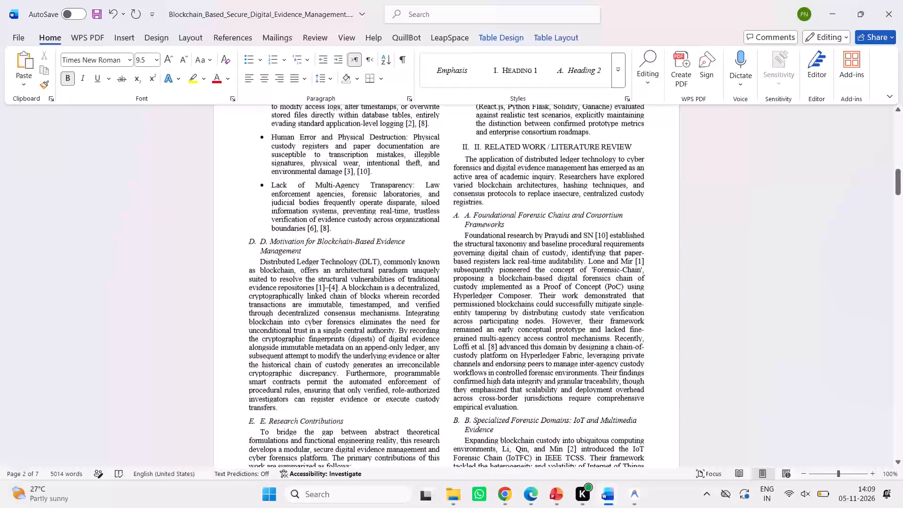
Review the related-work section, the Table I framework comparison and the research gaps on pages 2 and 3.
scroll(345, 290, "down", 5)
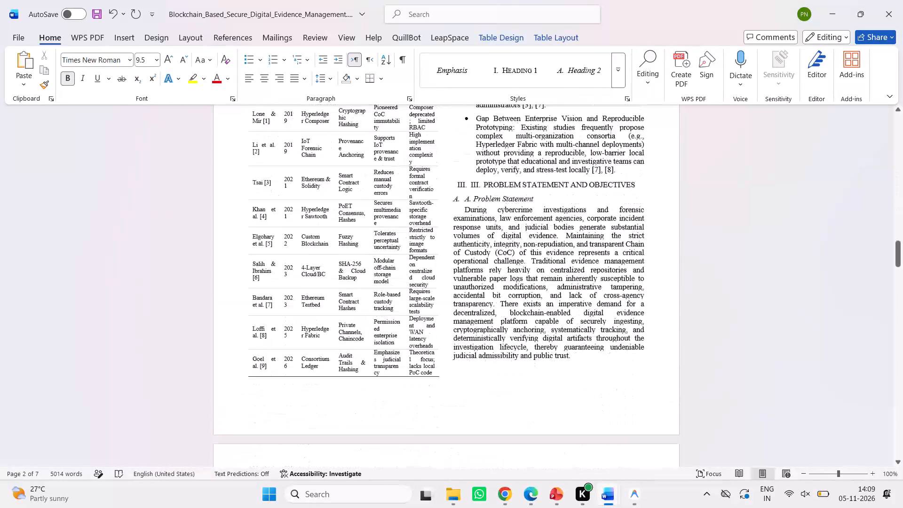
scroll(345, 290, "down", 3)
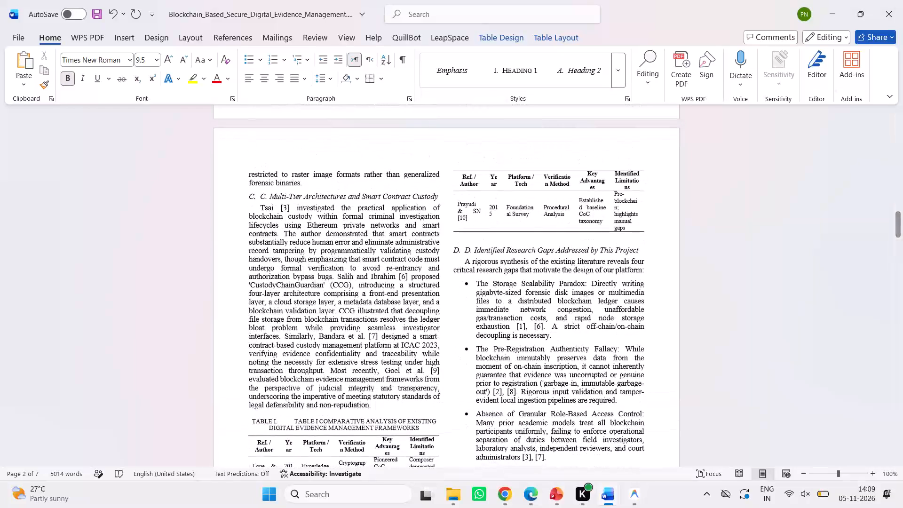
scroll(309, 321, "down", 1)
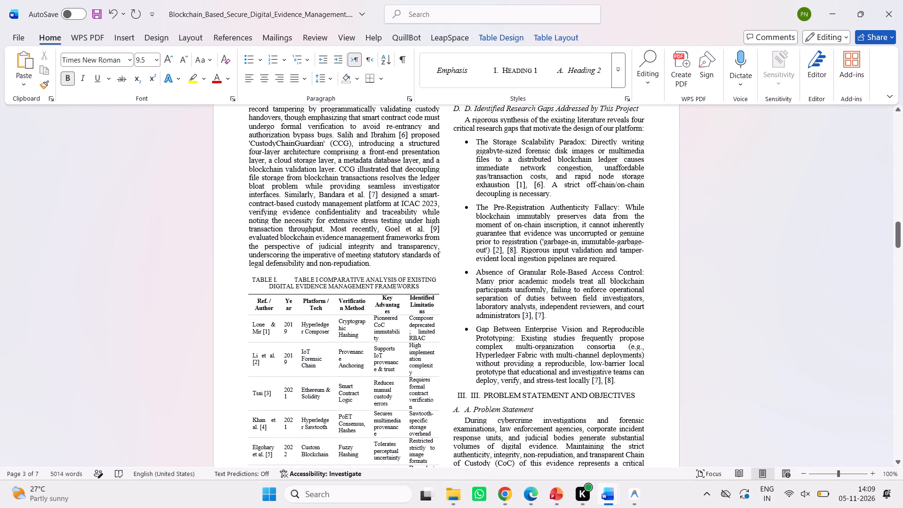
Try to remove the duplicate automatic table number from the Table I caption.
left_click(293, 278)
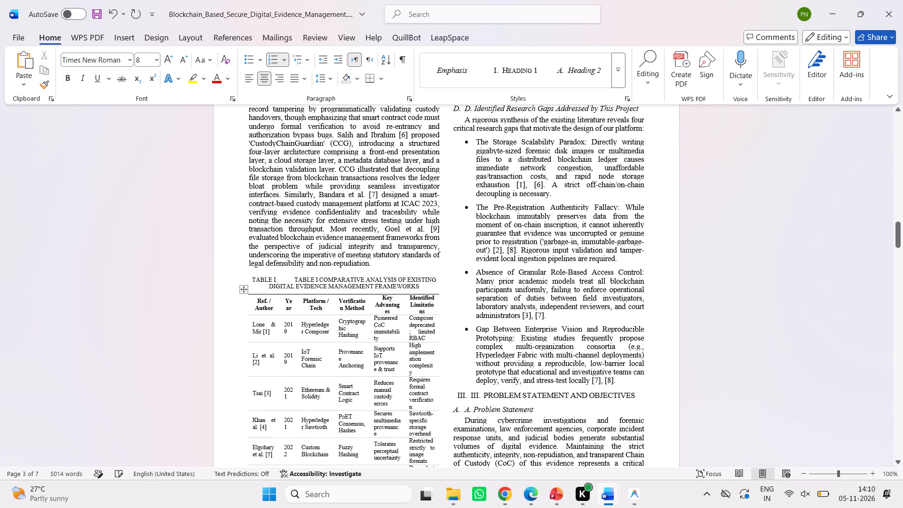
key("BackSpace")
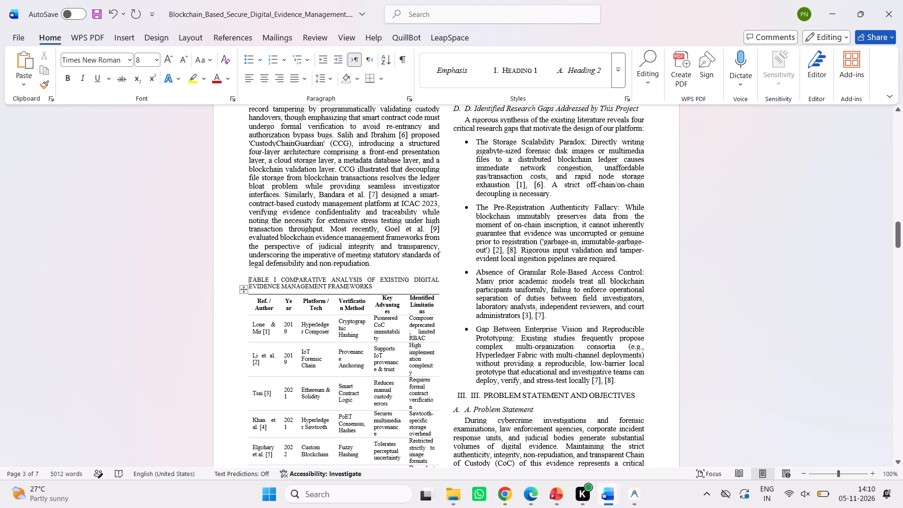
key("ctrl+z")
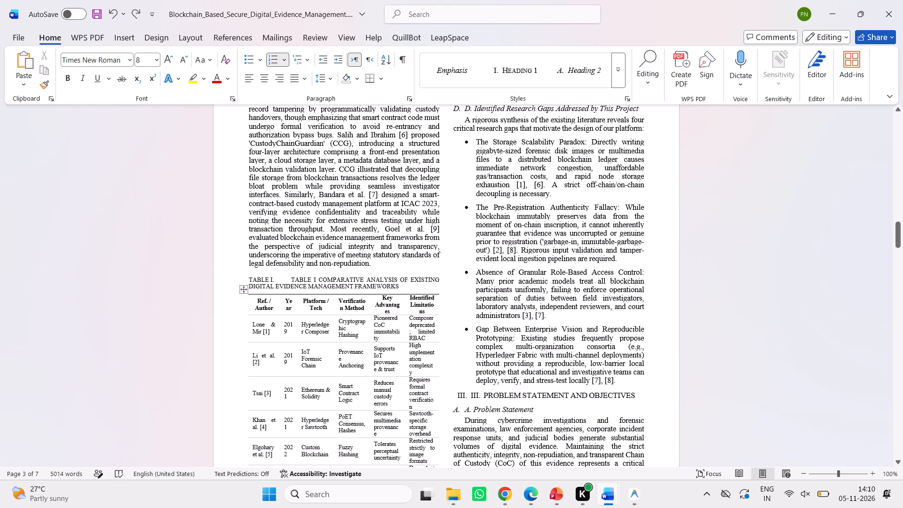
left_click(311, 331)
Review Table I, the problem statement, the research objectives and the proposed system methodology on pages 3 and 4.
scroll(311, 331, "down", 2)
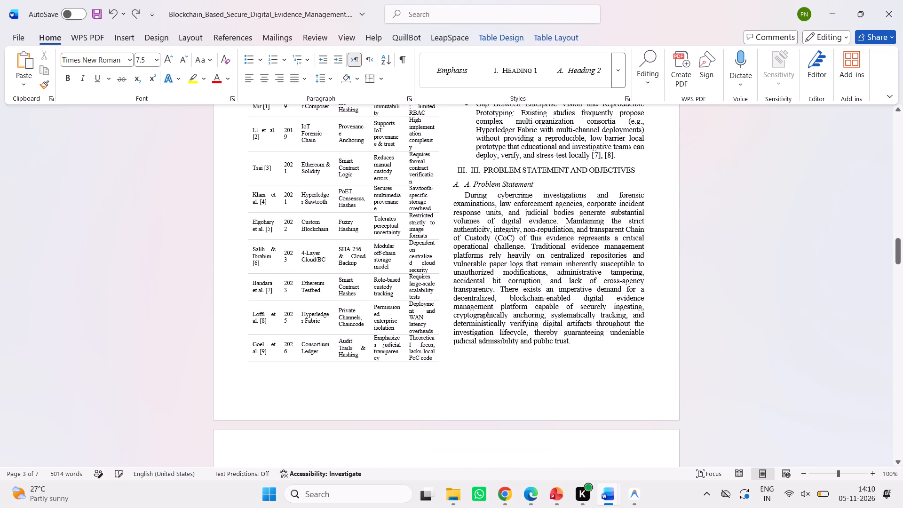
scroll(311, 331, "up", 3)
scroll(311, 331, "down", 2)
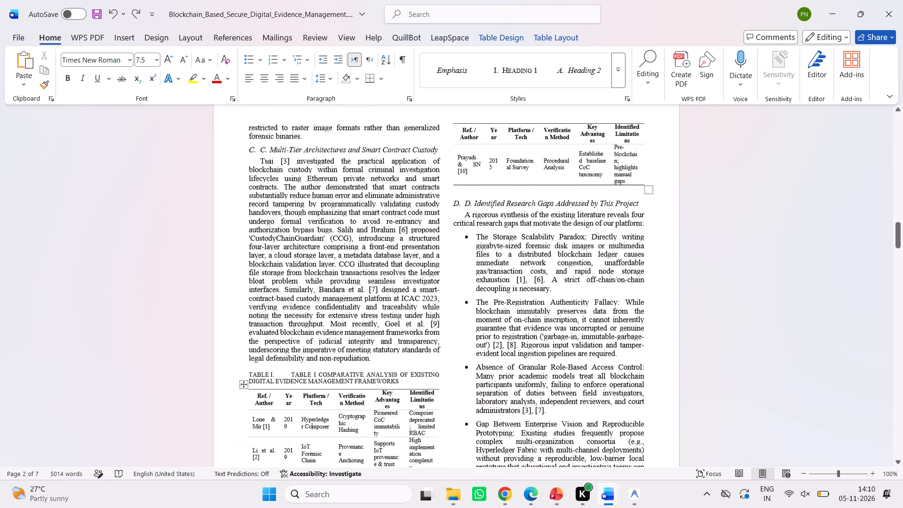
scroll(311, 331, "down", 5)
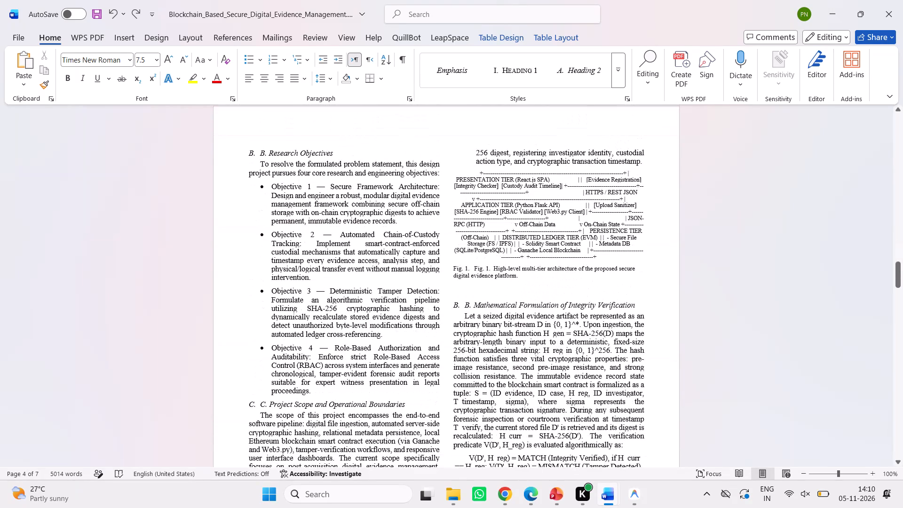
scroll(311, 331, "right", 1)
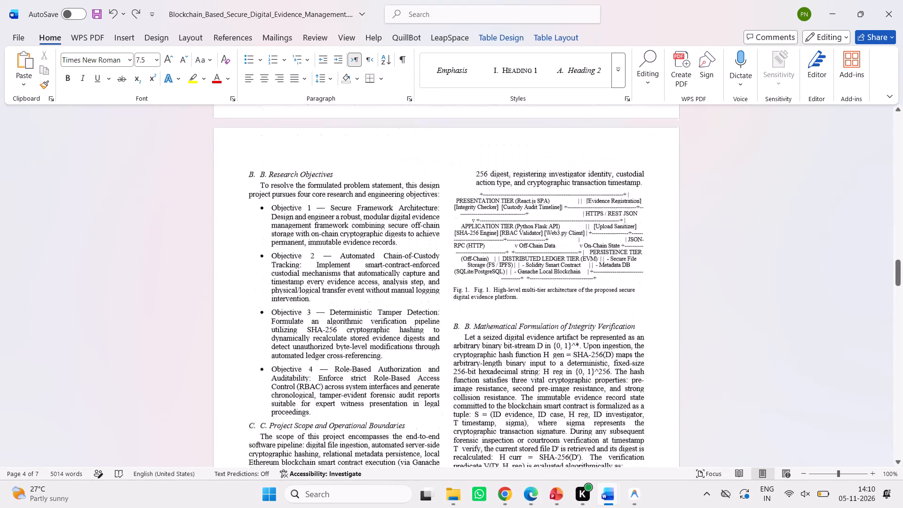
scroll(311, 331, "right", 1)
scroll(311, 331, "down", 1)
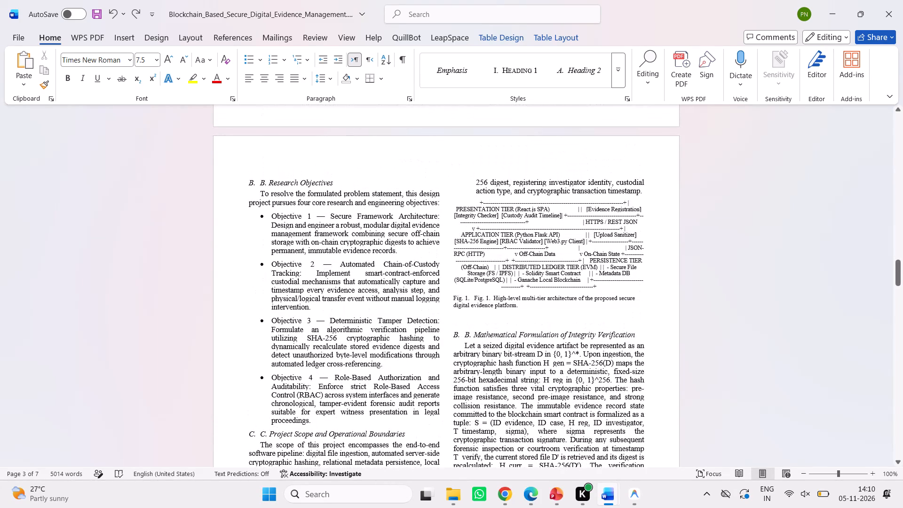
scroll(311, 331, "down", 3)
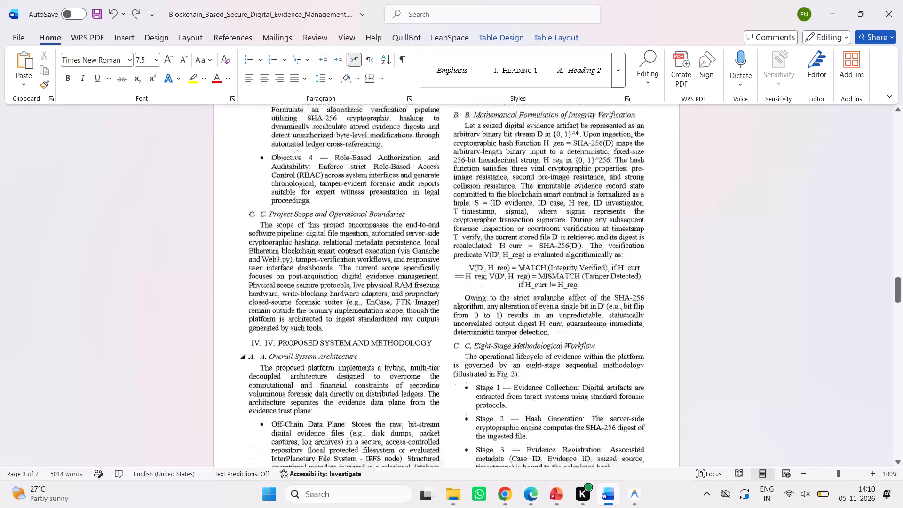
scroll(311, 331, "down", 2)
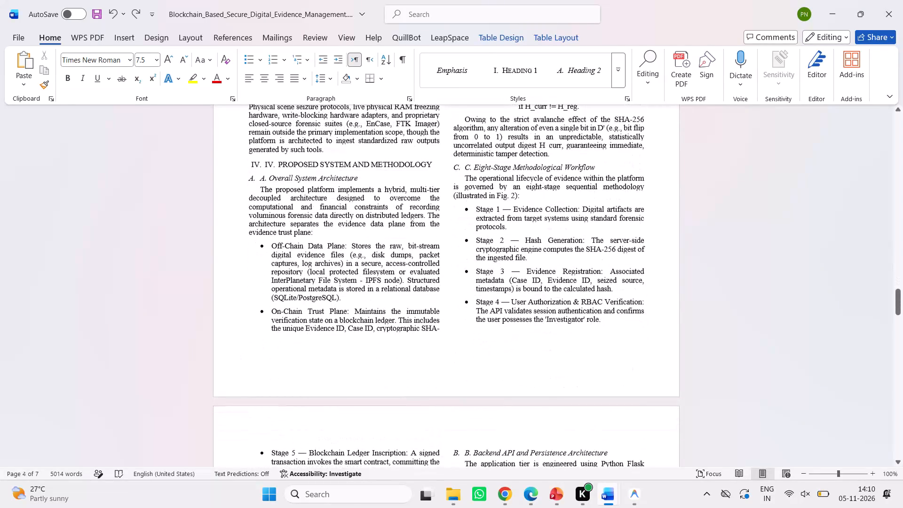
Delete the text-drawn Fig. 1 architecture diagram, its caption and the leftover blank line above the "Mathematical Formulation of Integrity Verification" heading.
scroll(311, 331, "up", 5)
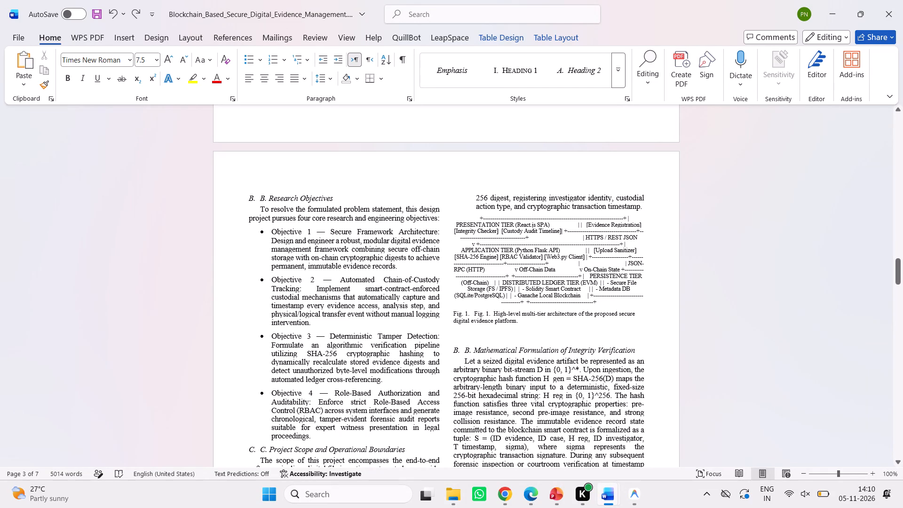
left_click_drag(525, 323, 430, 264)
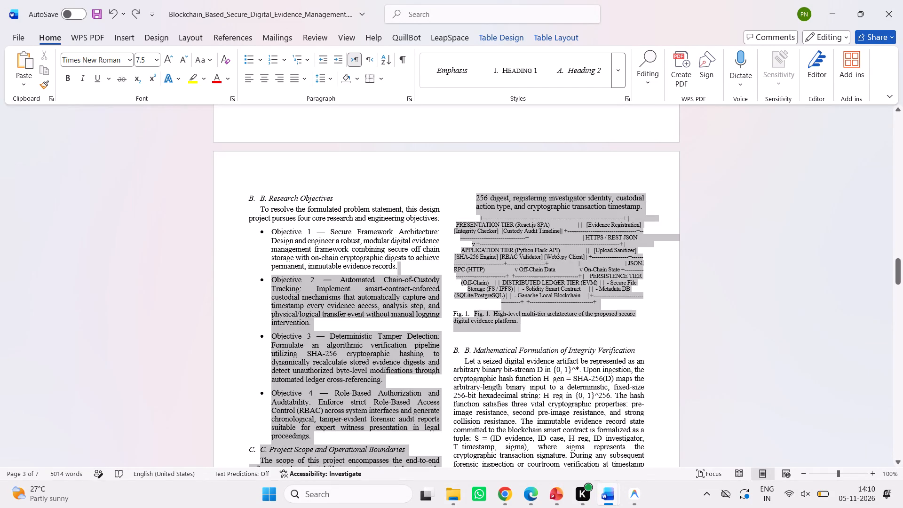
left_click_drag(430, 264, 456, 237)
left_click(485, 259)
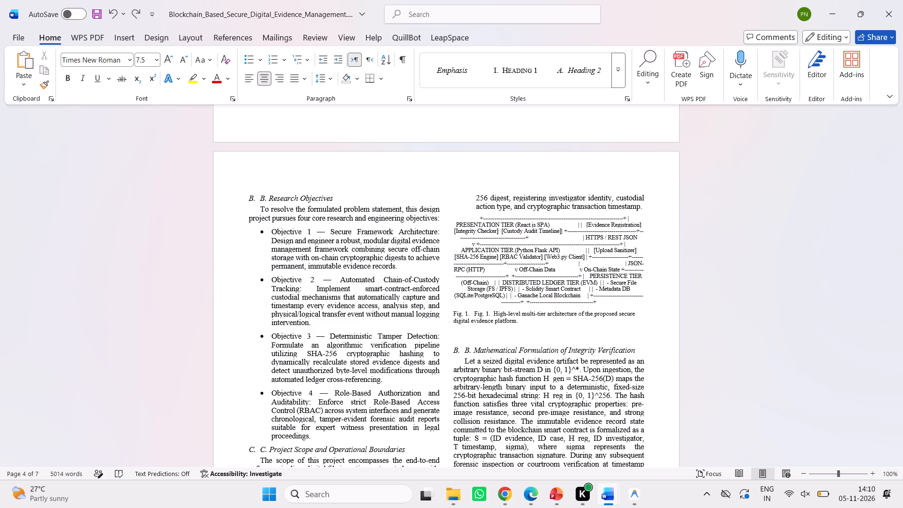
left_click_drag(477, 217, 509, 325)
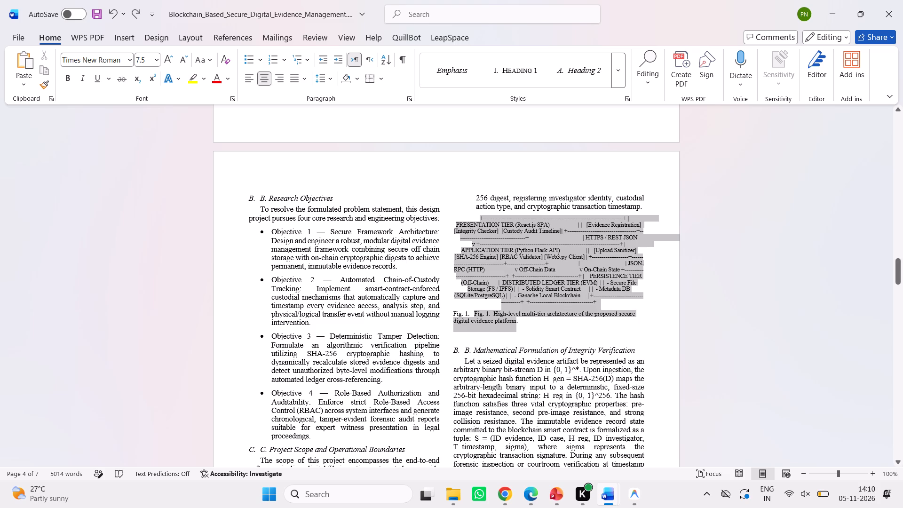
left_click_drag(509, 325, 520, 324)
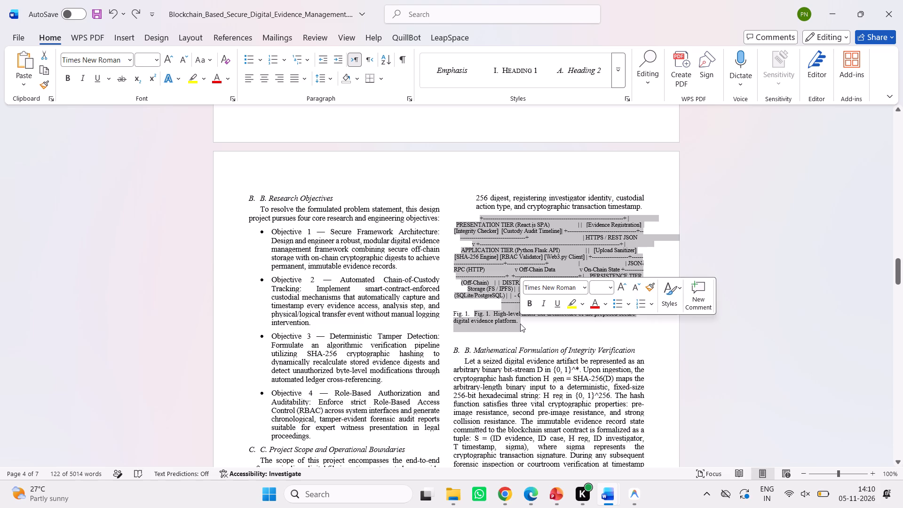
key("BackSpace")
key("BackSpace")
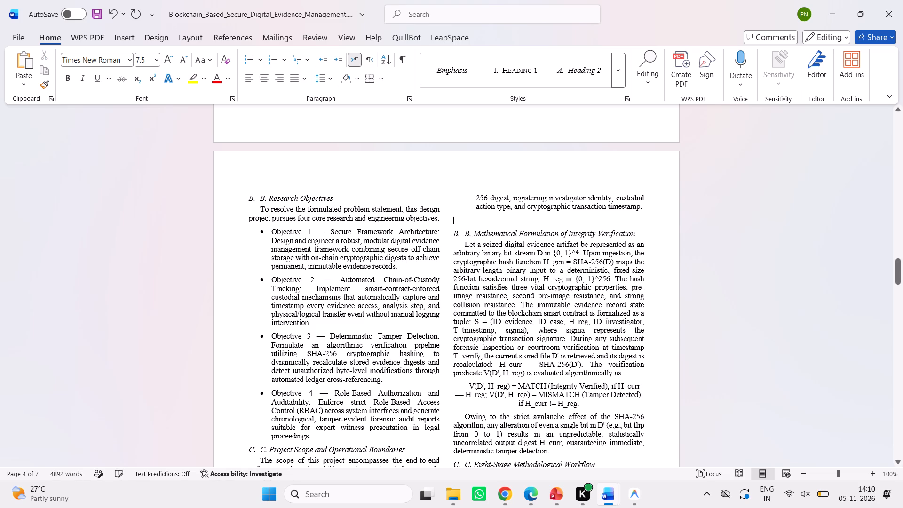
key("BackSpace")
Review the methodology workflow, its flowchart, the system design section and Table II on pages 4 and 5.
scroll(472, 371, "down", 1)
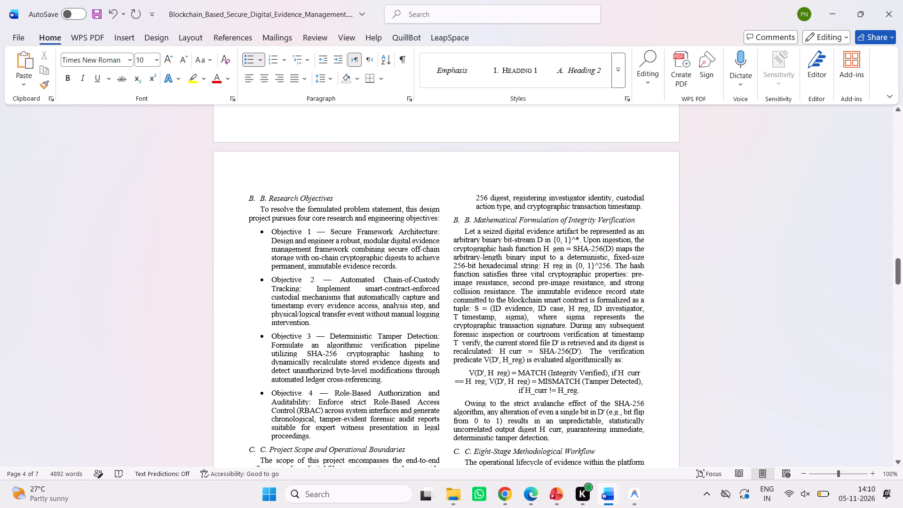
scroll(472, 371, "down", 1)
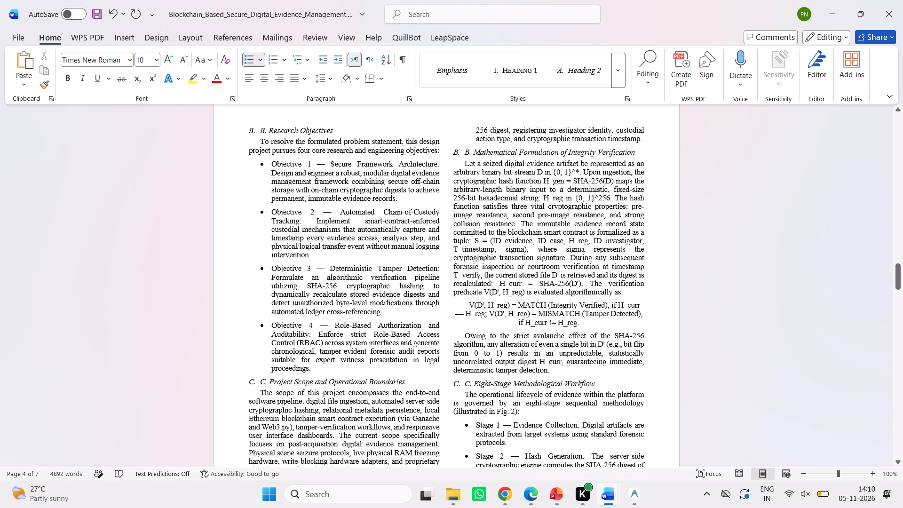
scroll(472, 371, "down", 2)
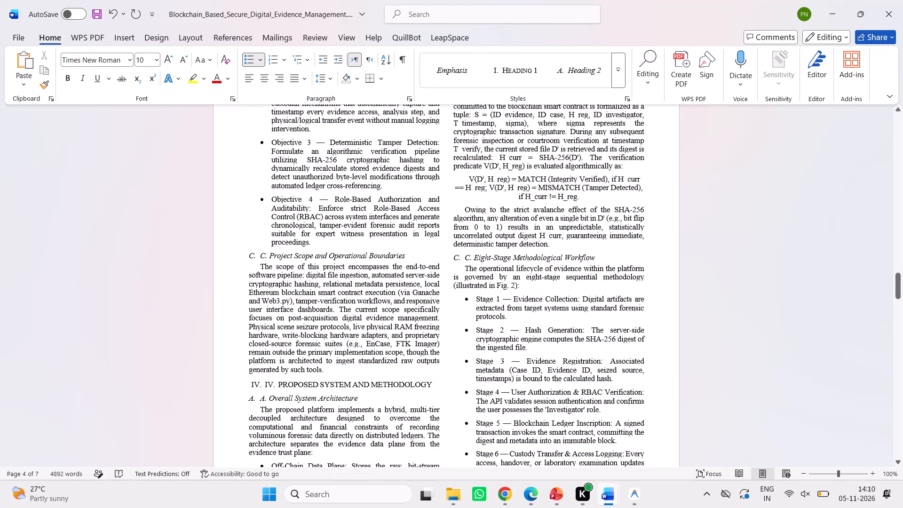
scroll(472, 371, "down", 5)
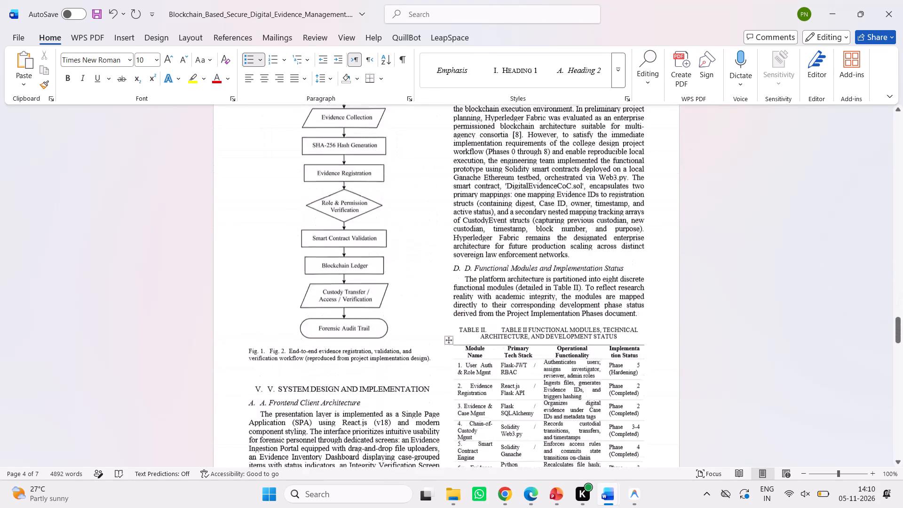
scroll(472, 371, "down", 2)
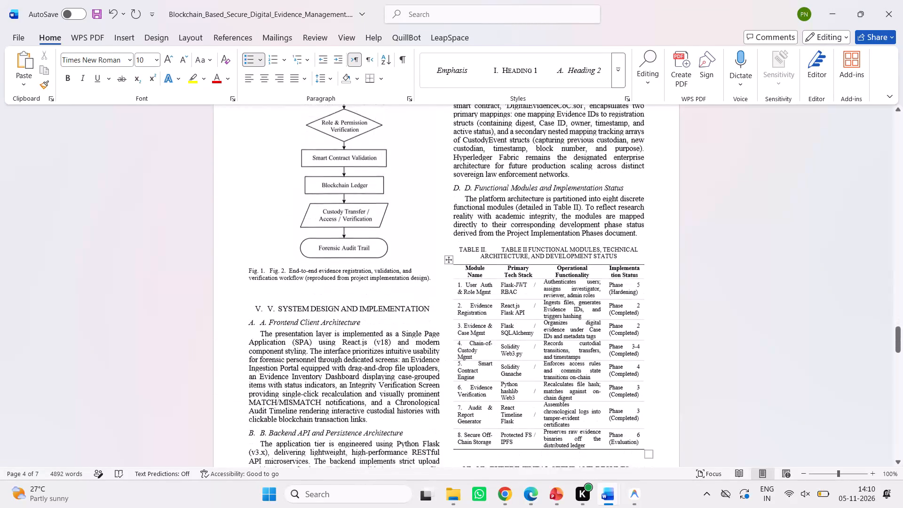
scroll(472, 371, "down", 2)
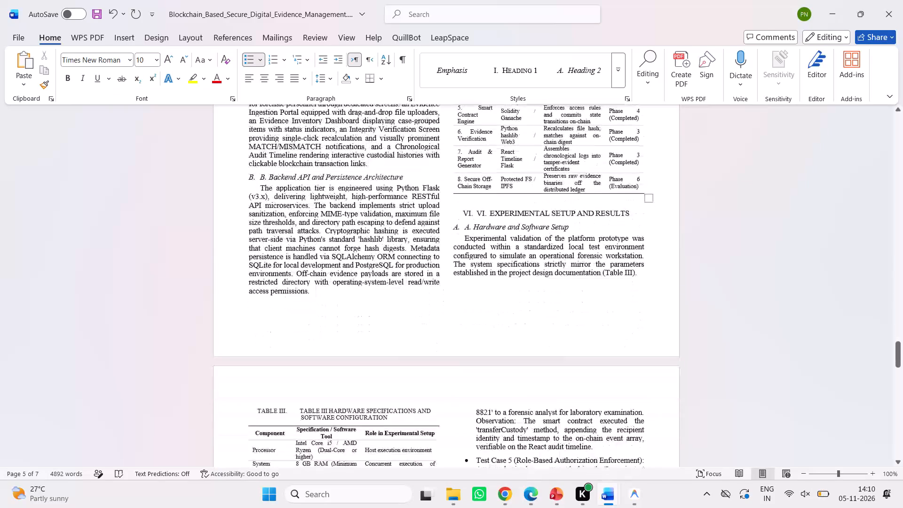
Review the experimental setup and results, system limitations, future directions, acknowledgment and references through the last page.
scroll(472, 371, "down", 3)
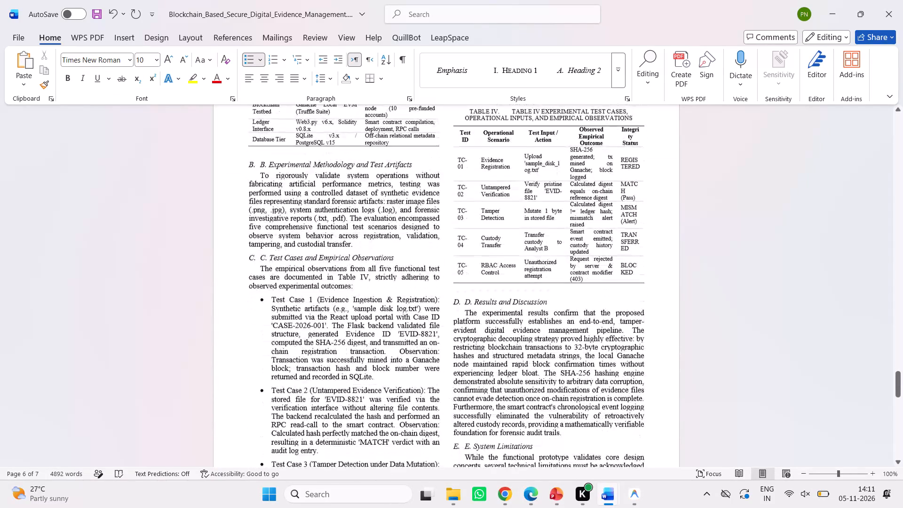
scroll(472, 371, "down", 3)
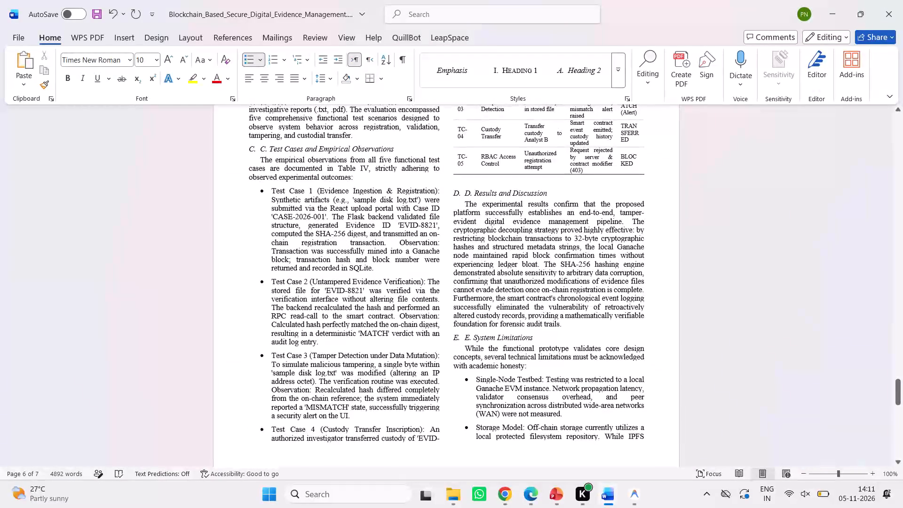
scroll(472, 371, "down", 2)
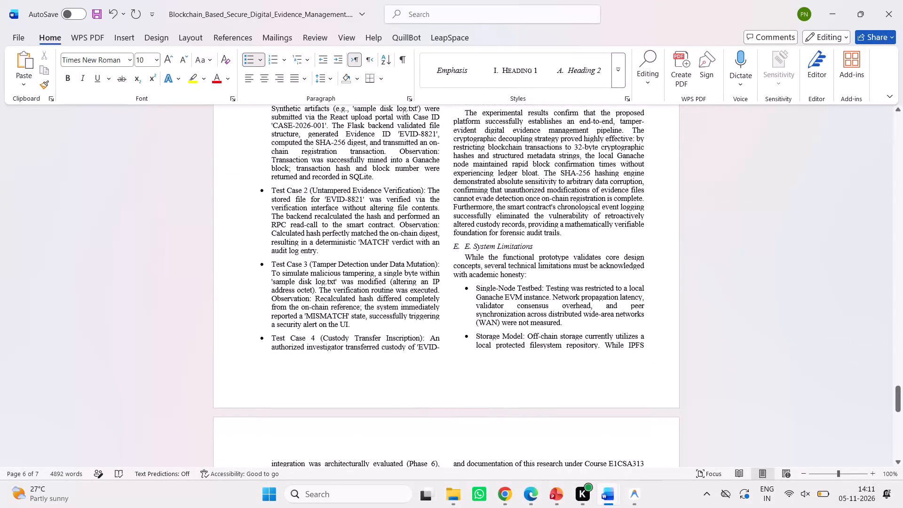
scroll(472, 371, "down", 6)
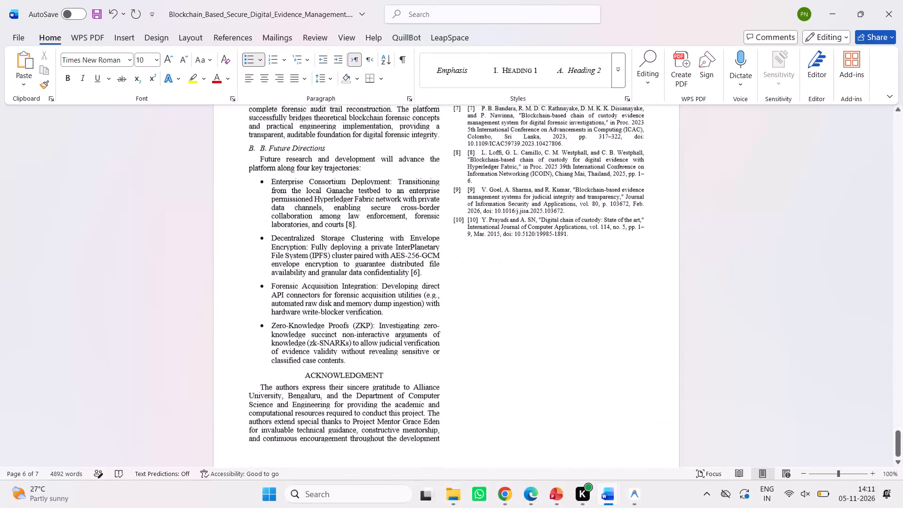
scroll(472, 371, "down", 1)
Return to the first page and recheck the title, author block, abstract, keywords and introduction.
scroll(472, 371, "up", 6)
scroll(472, 371, "up", 20)
scroll(472, 371, "up", 20)
scroll(472, 371, "up", 20)
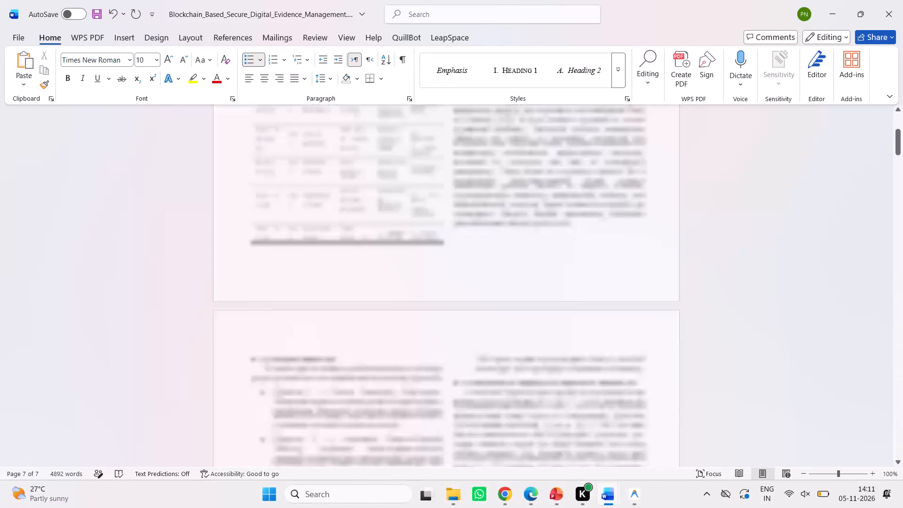
scroll(472, 371, "up", 20)
scroll(472, 371, "up", 20)
scroll(472, 371, "up", 4)
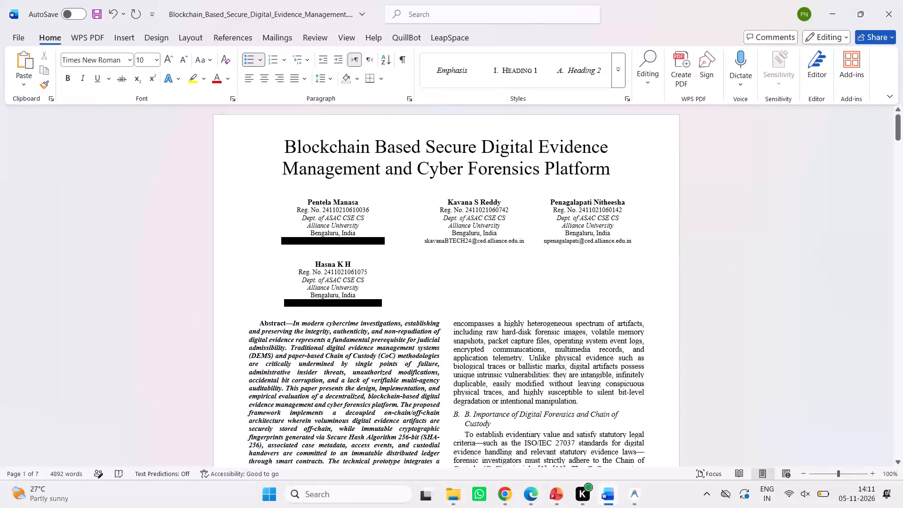
scroll(472, 371, "down", 2)
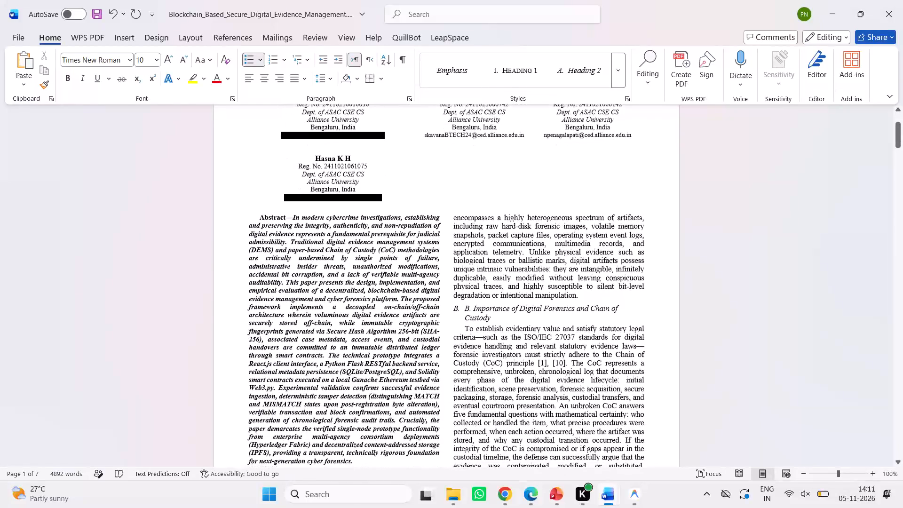
scroll(472, 371, "down", 1)
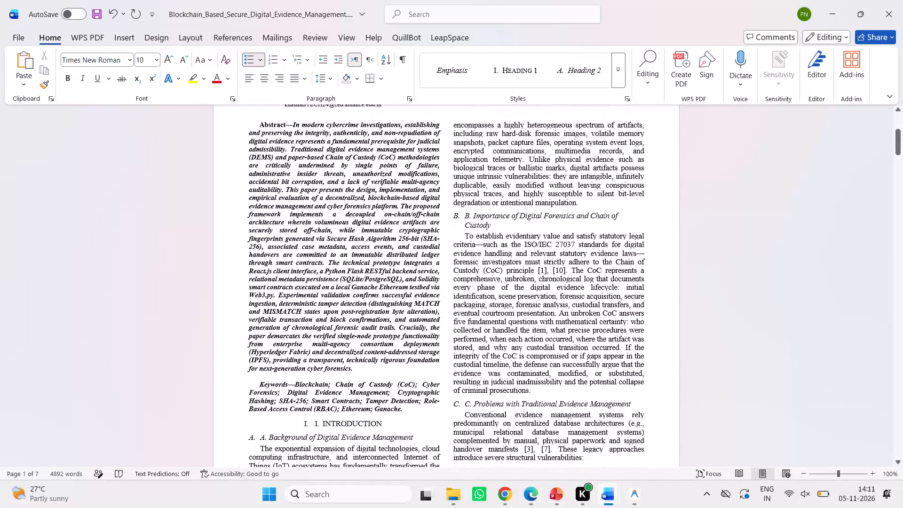
scroll(472, 371, "down", 1)
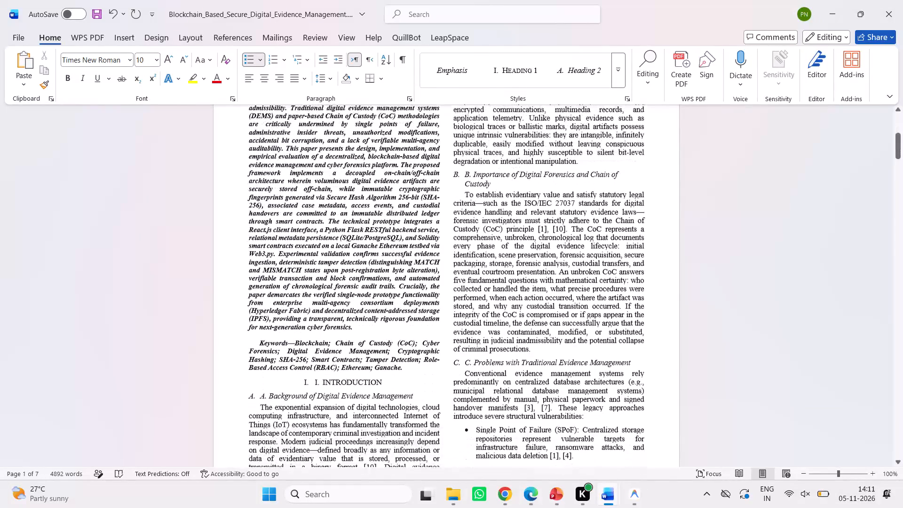
scroll(472, 371, "down", 1)
scroll(472, 371, "up", 1)
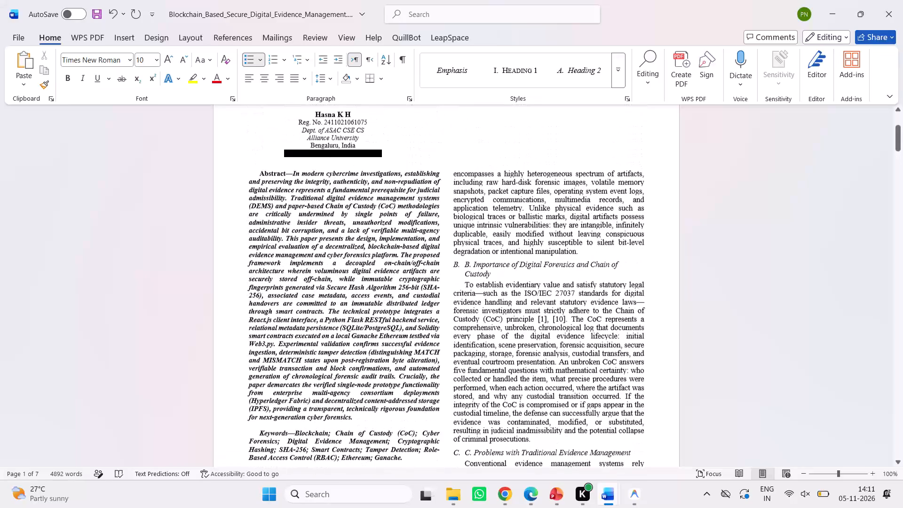
Review the abstract, introduction, research contributions and related work sections on pages 1 and 2 of the paper.
scroll(472, 371, "up", 1)
scroll(472, 371, "down", 2)
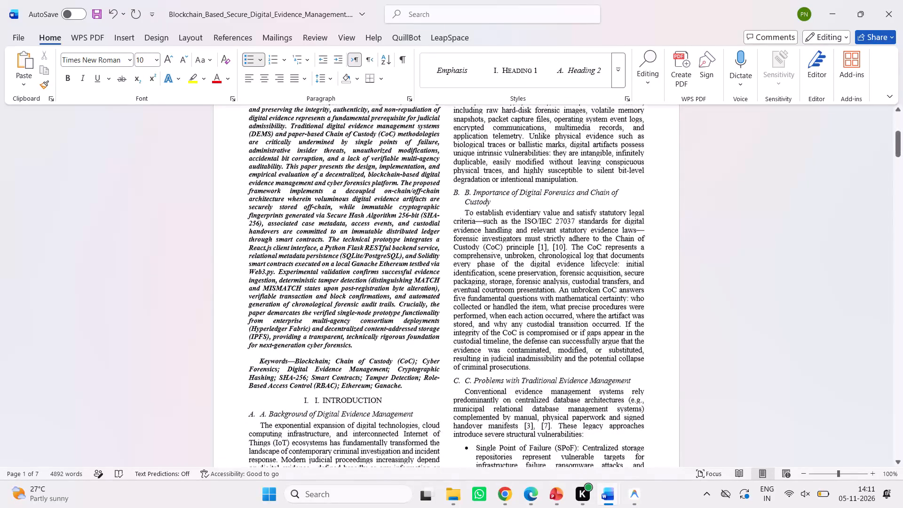
scroll(472, 371, "down", 5)
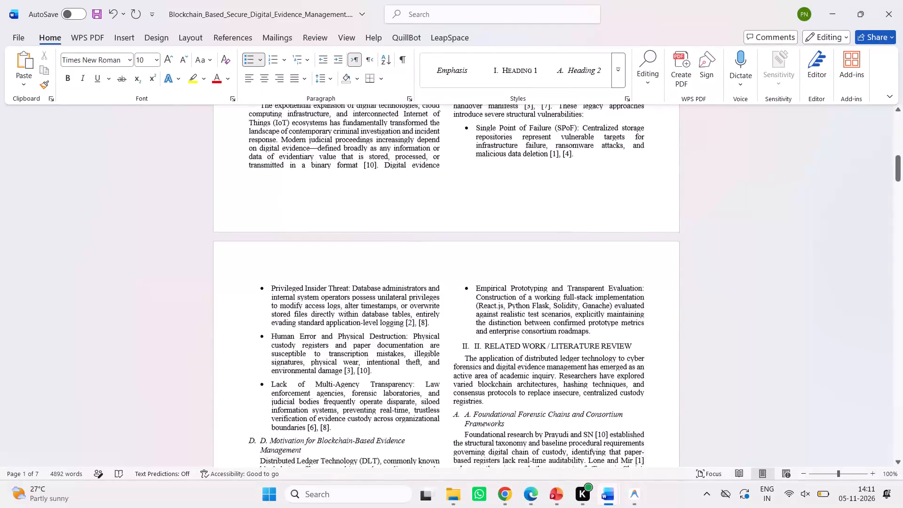
scroll(472, 371, "down", 3)
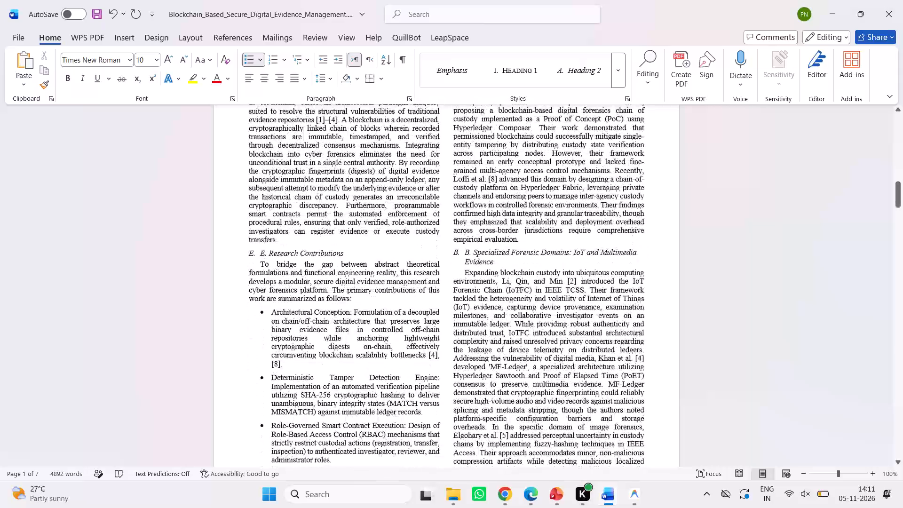
scroll(472, 371, "down", 1)
scroll(472, 371, "up", 2)
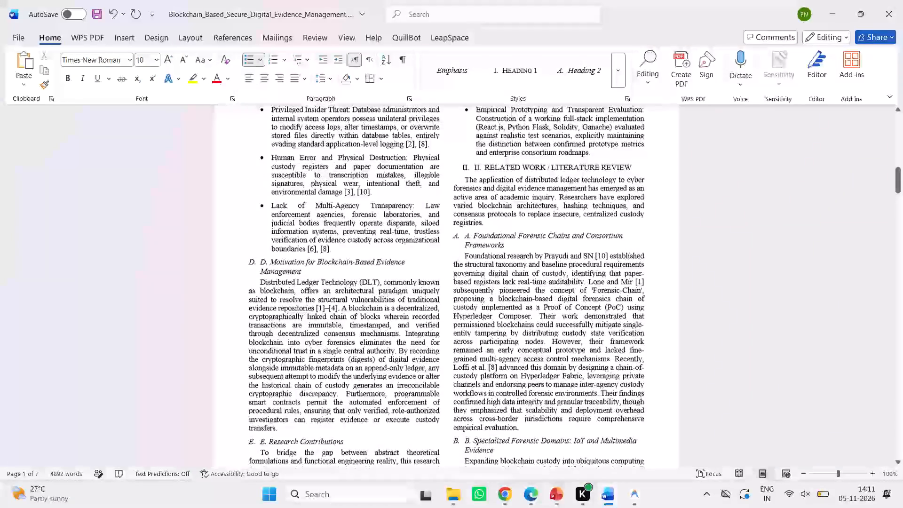
scroll(472, 371, "up", 1)
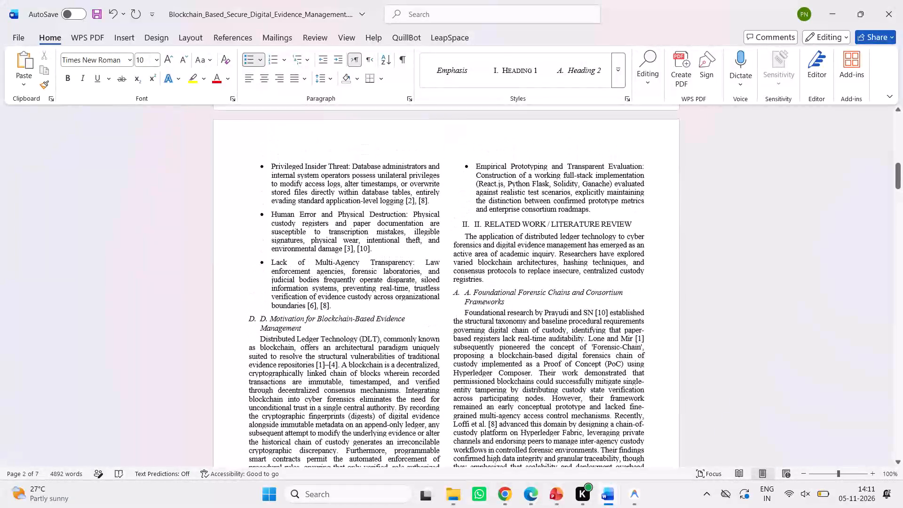
scroll(472, 371, "down", 5)
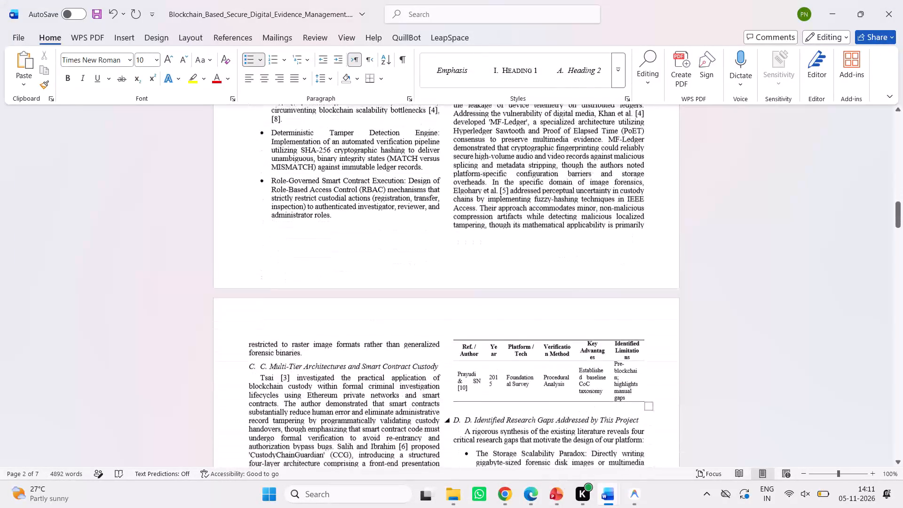
Examine Table I, the problem statement, methodology, experimental tables, test cases and results through page 6, and return to the first page.
scroll(472, 371, "down", 3)
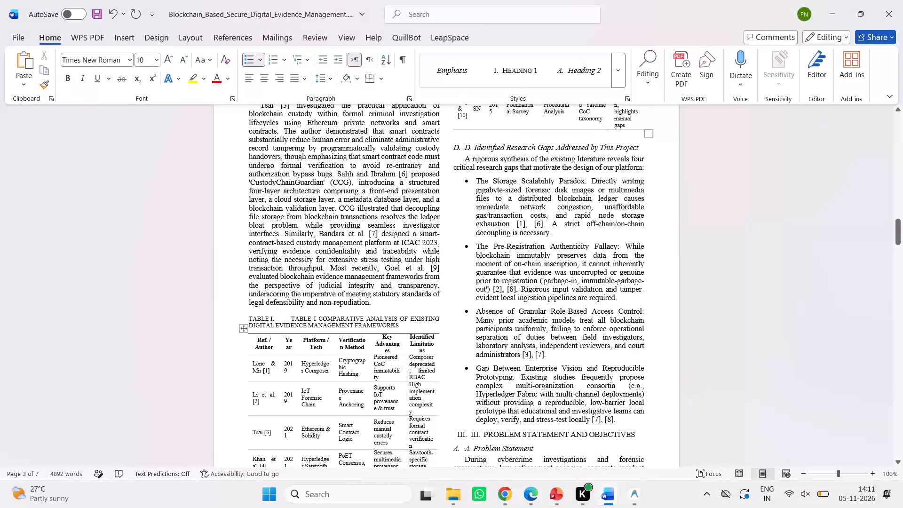
scroll(472, 371, "down", 4)
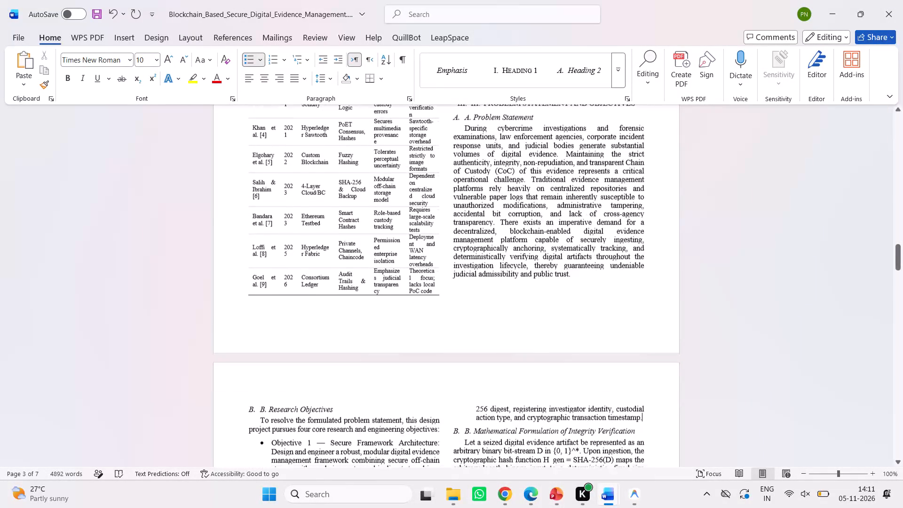
scroll(472, 371, "down", 6)
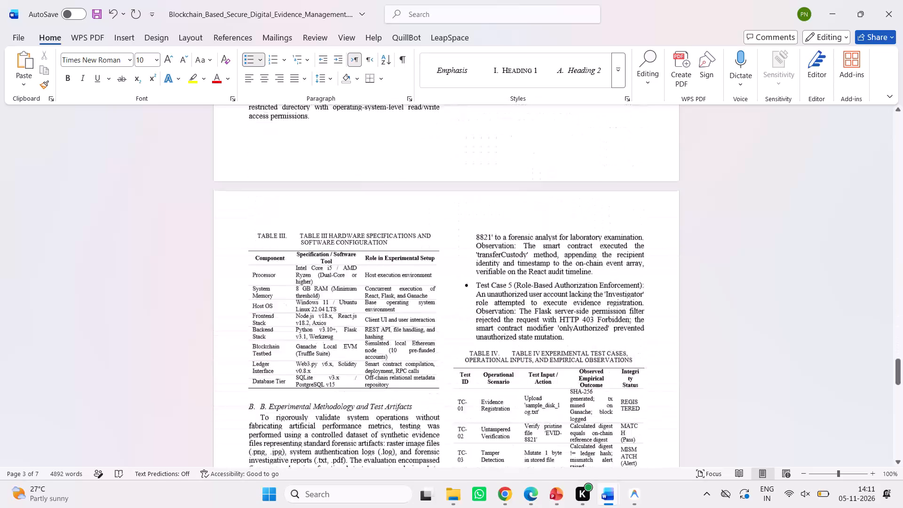
scroll(472, 371, "down", 1)
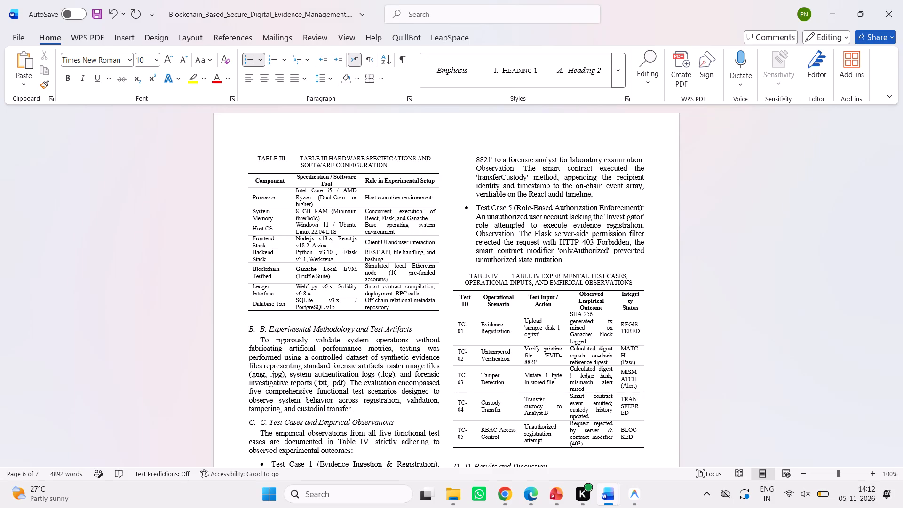
scroll(472, 371, "down", 4)
scroll(472, 371, "up", 2)
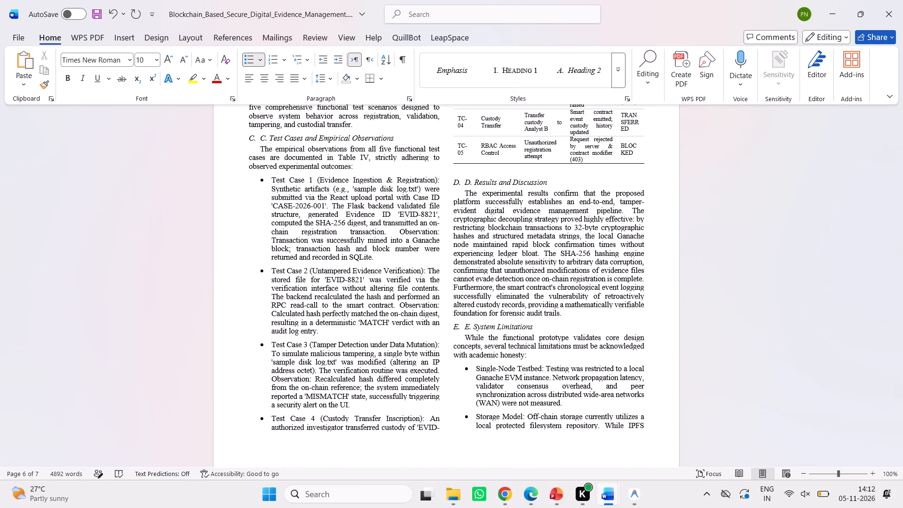
scroll(446, 285, "up", 8)
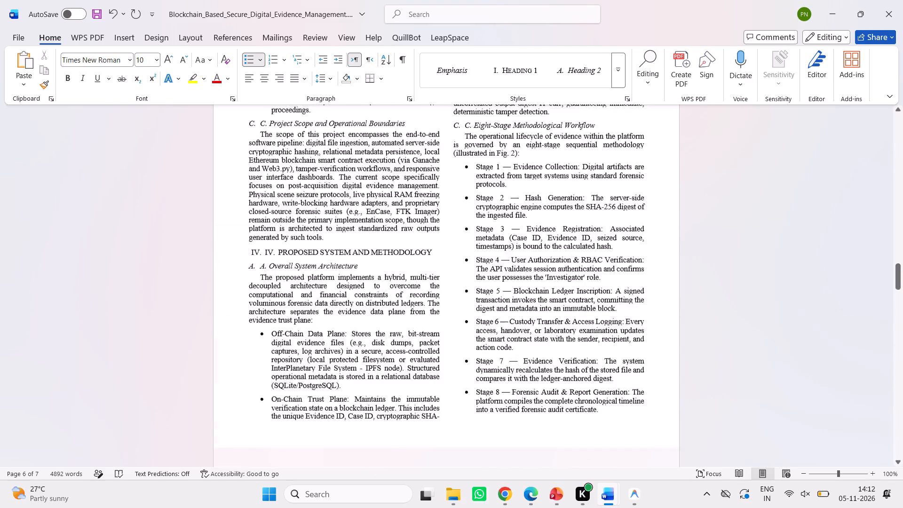
scroll(446, 285, "up", 17)
scroll(446, 285, "down", 1)
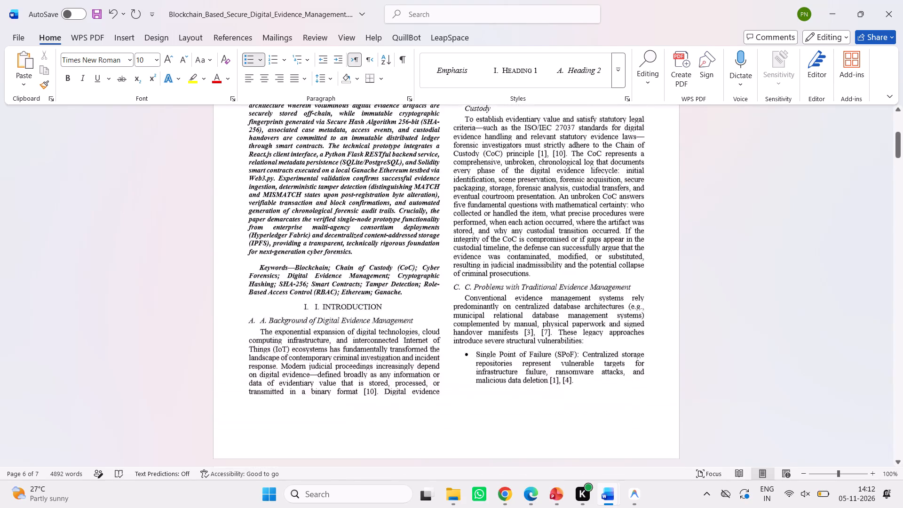
scroll(446, 285, "down", 1)
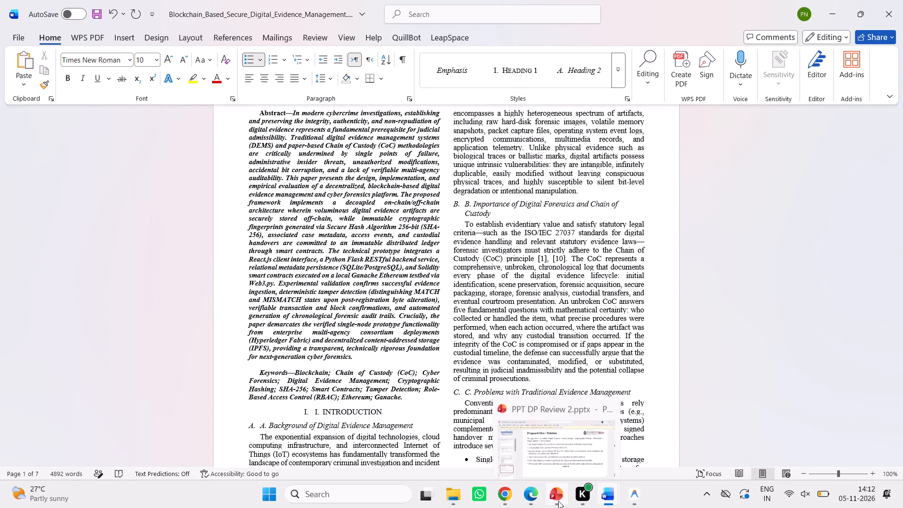
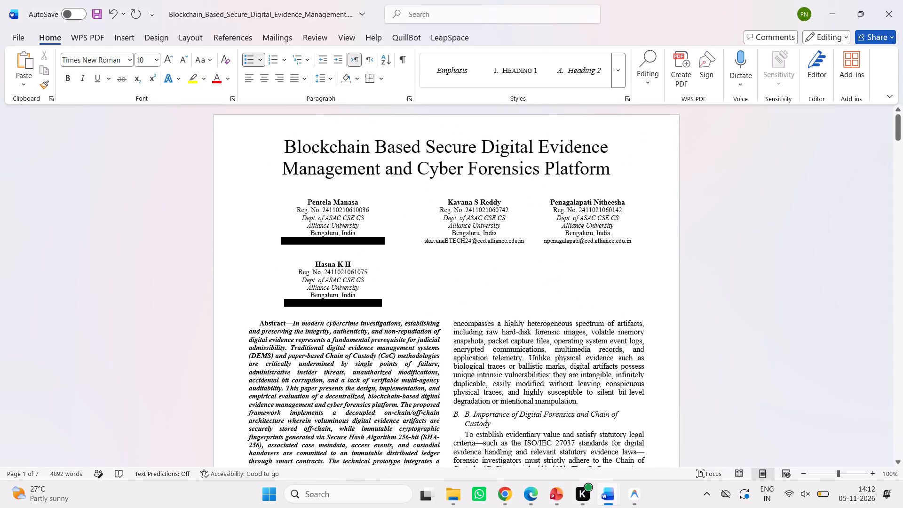
scroll(478, 326, "up", 3)
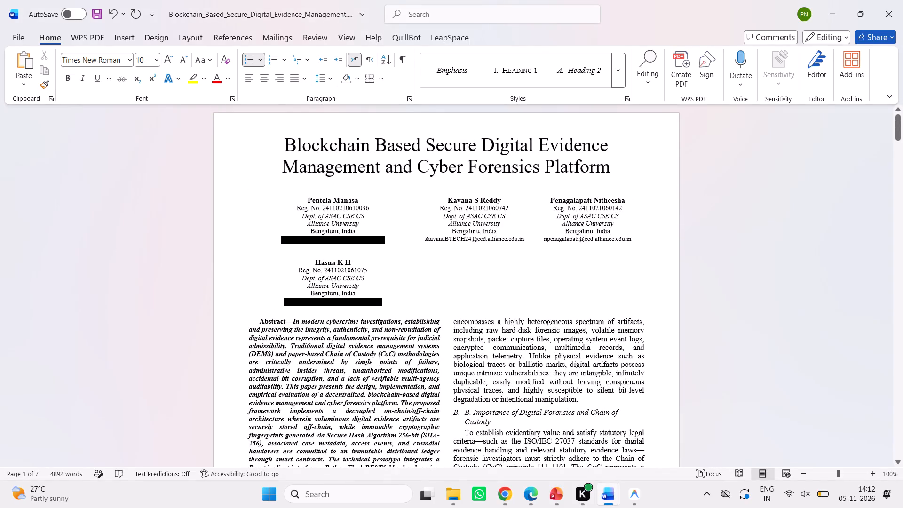
scroll(478, 326, "up", 2)
Check the conference-template-a4 document against the paper and close the template without saving its changes.
left_click(563, 432)
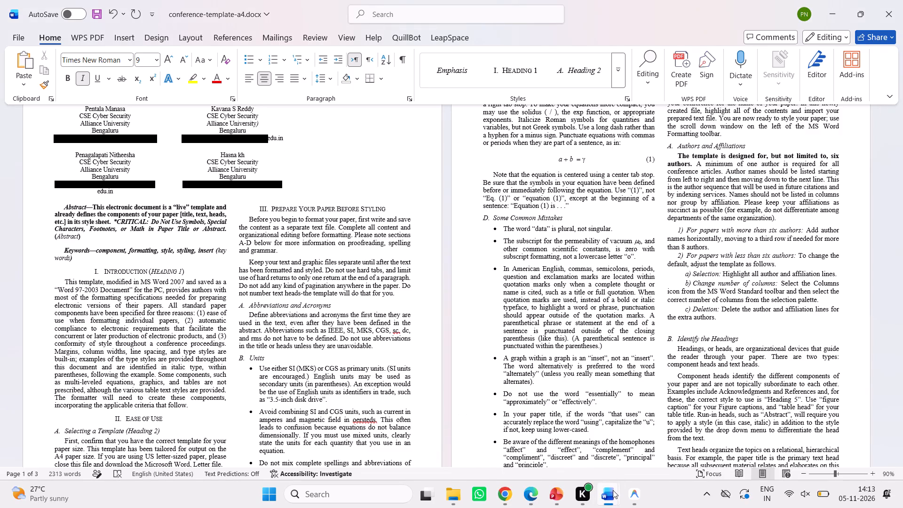
left_click(648, 453)
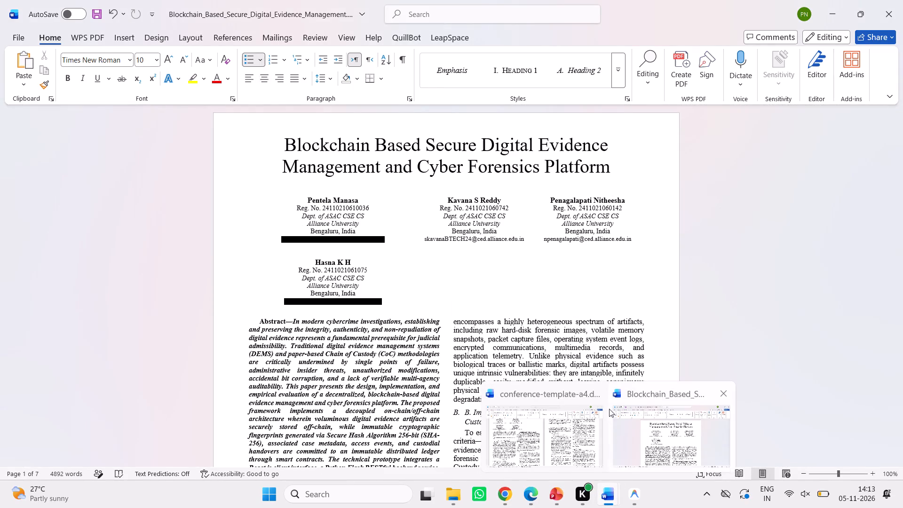
left_click(601, 395)
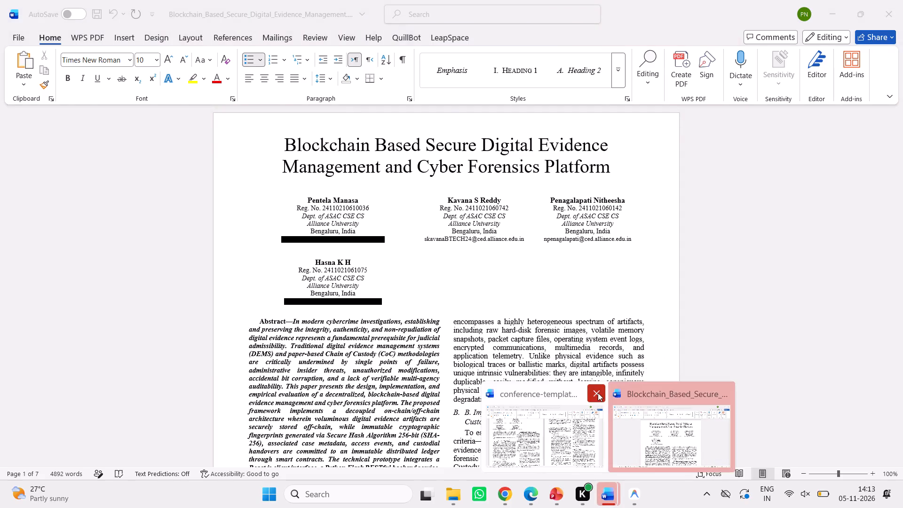
left_click(597, 393)
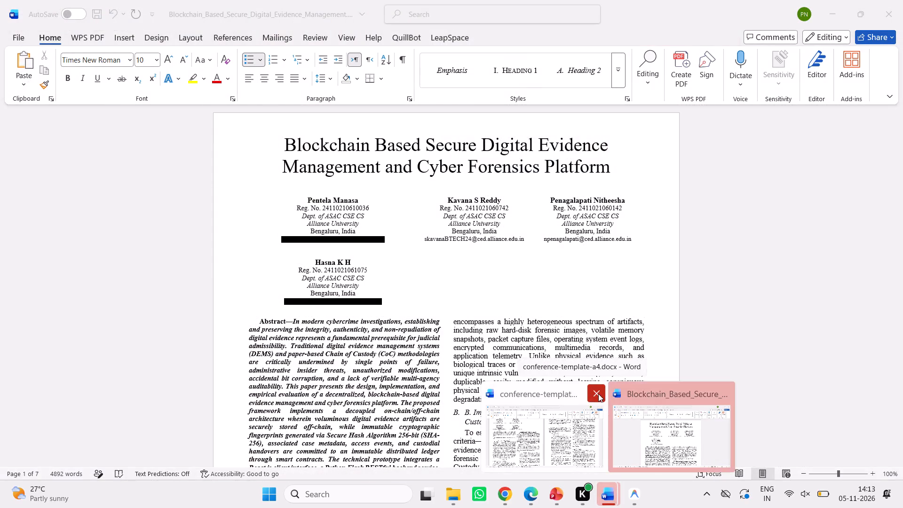
left_click(598, 394)
left_click(638, 438)
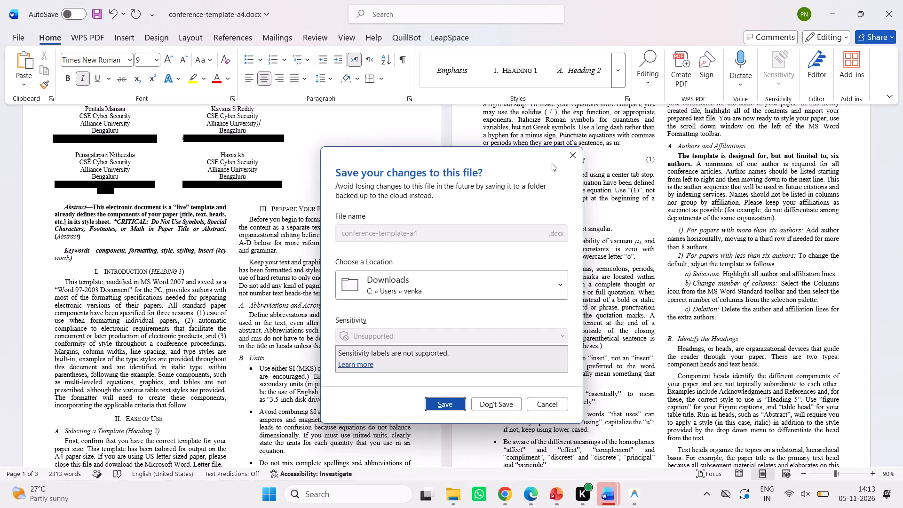
left_click(571, 154)
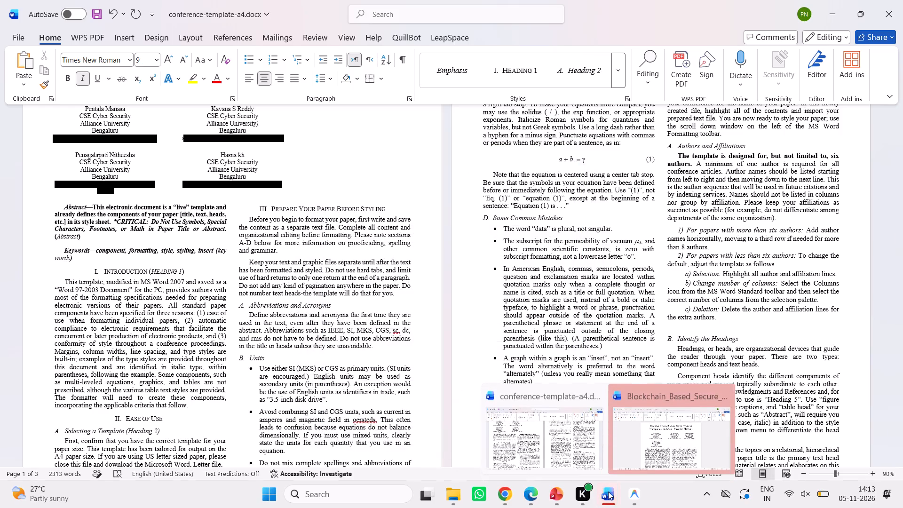
left_click(568, 434)
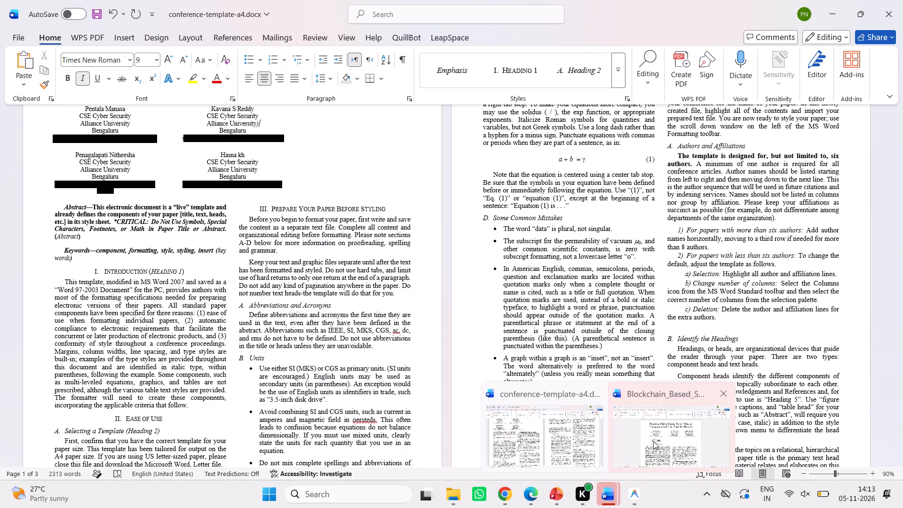
left_click(885, 7)
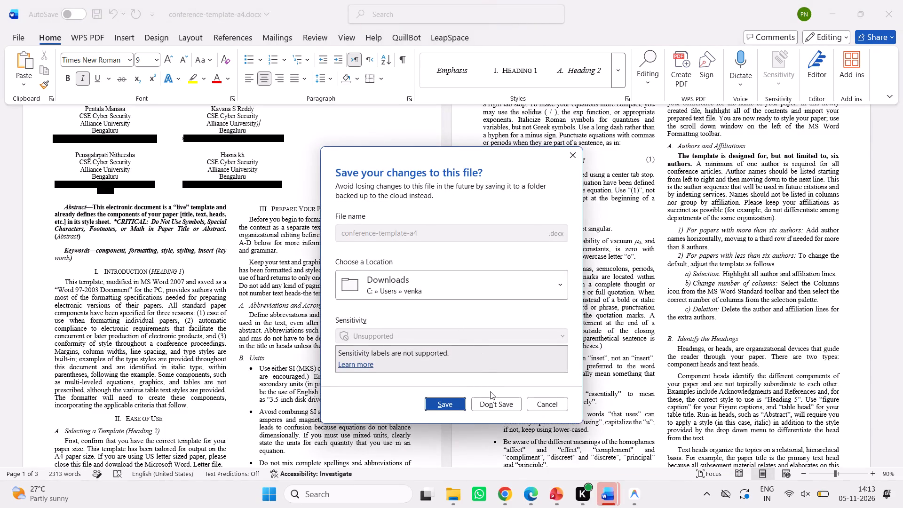
left_click(496, 403)
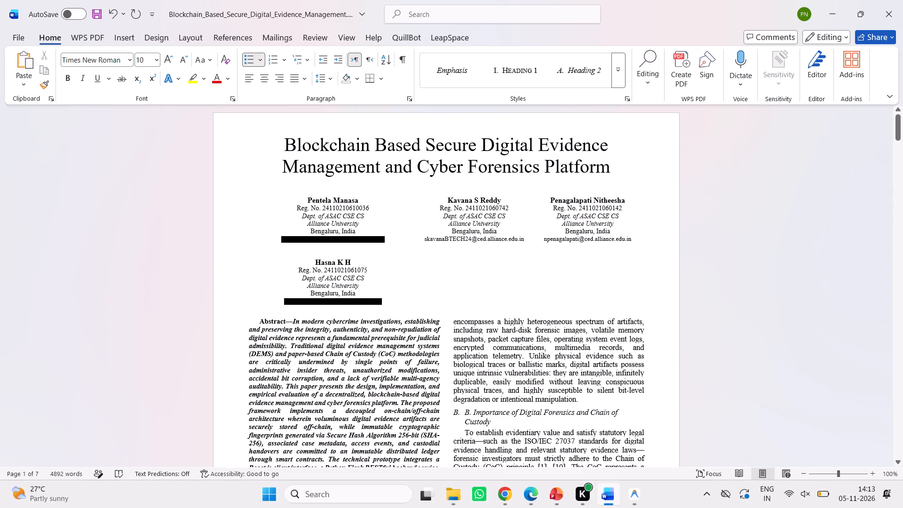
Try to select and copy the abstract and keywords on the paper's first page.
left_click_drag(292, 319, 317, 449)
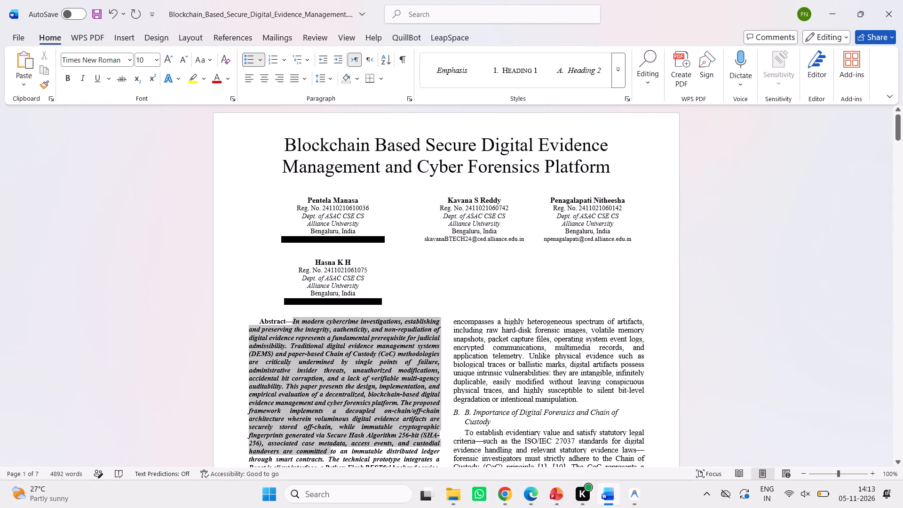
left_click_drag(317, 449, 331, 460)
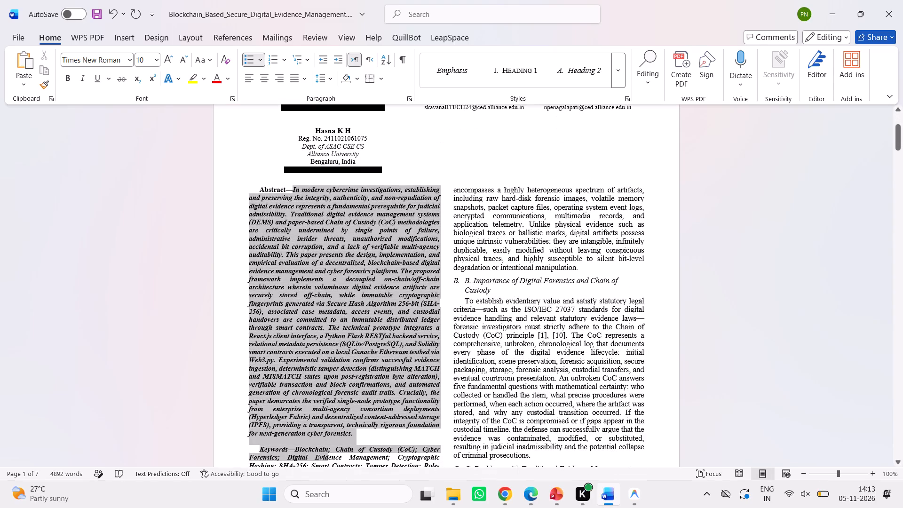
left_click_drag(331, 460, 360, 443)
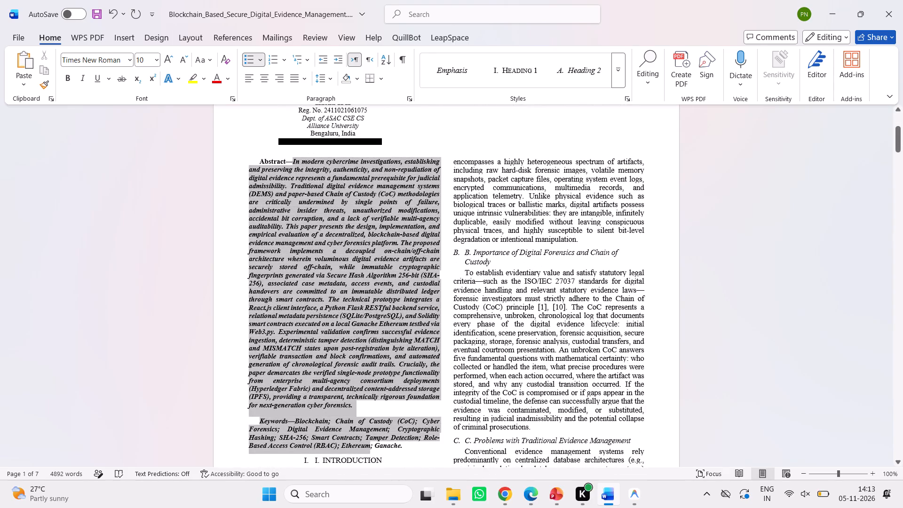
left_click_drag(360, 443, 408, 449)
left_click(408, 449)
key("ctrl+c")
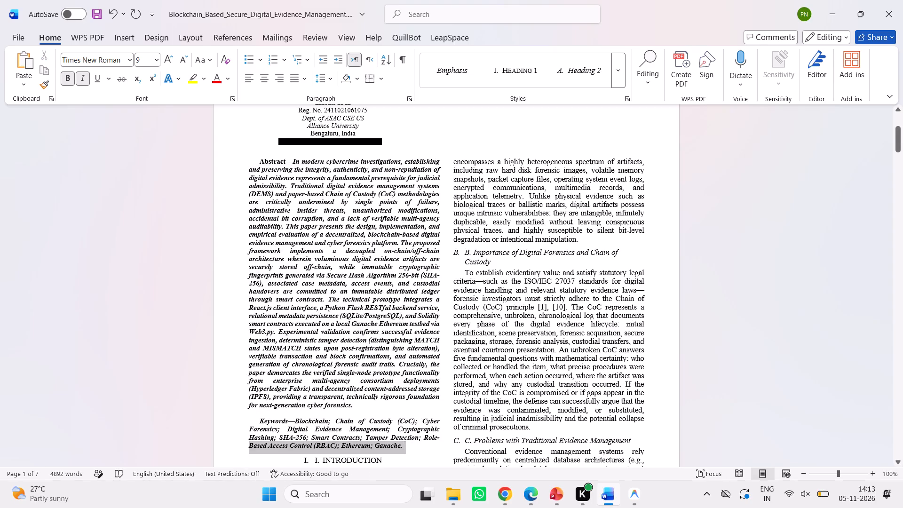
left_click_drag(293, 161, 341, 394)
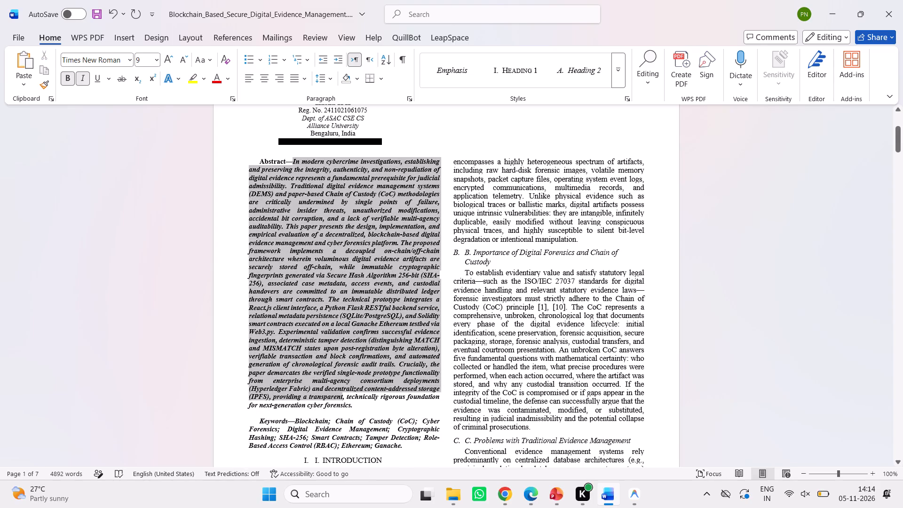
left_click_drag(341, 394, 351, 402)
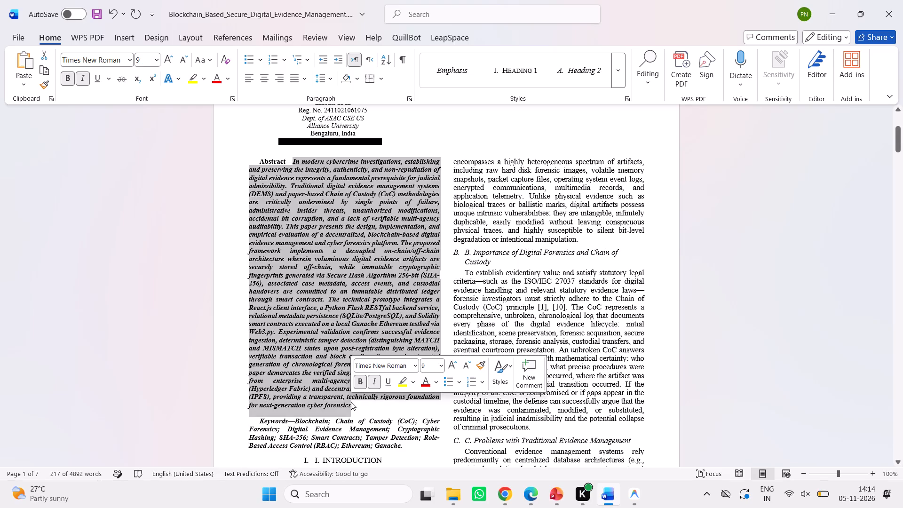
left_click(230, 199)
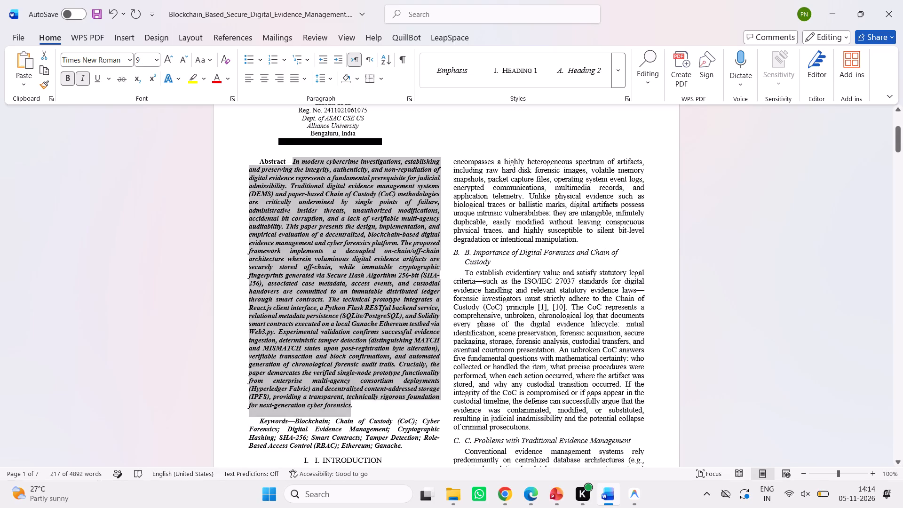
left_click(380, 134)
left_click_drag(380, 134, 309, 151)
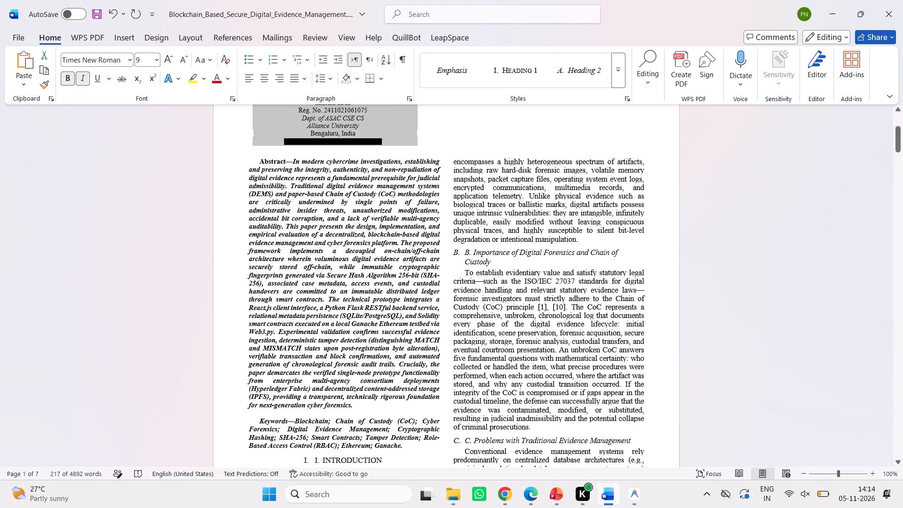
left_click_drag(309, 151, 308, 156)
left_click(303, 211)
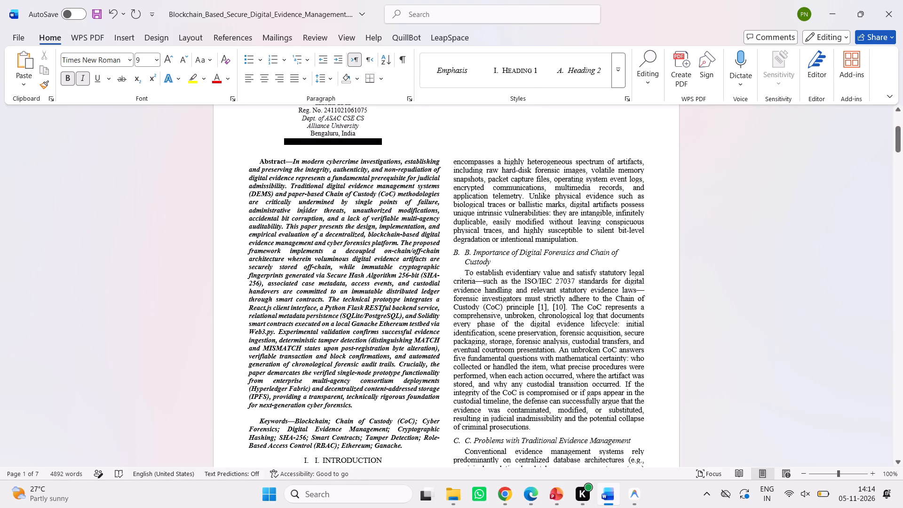
left_click_drag(292, 159, 320, 269)
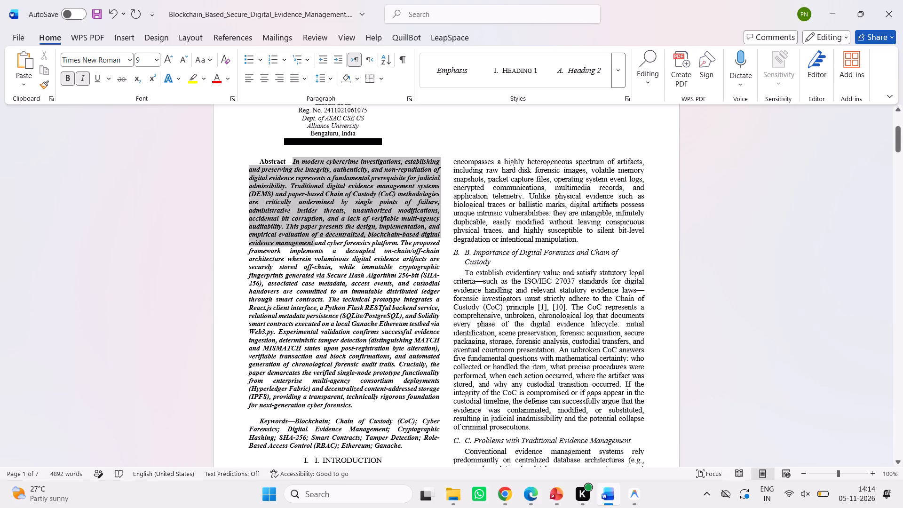
left_click_drag(320, 269, 391, 444)
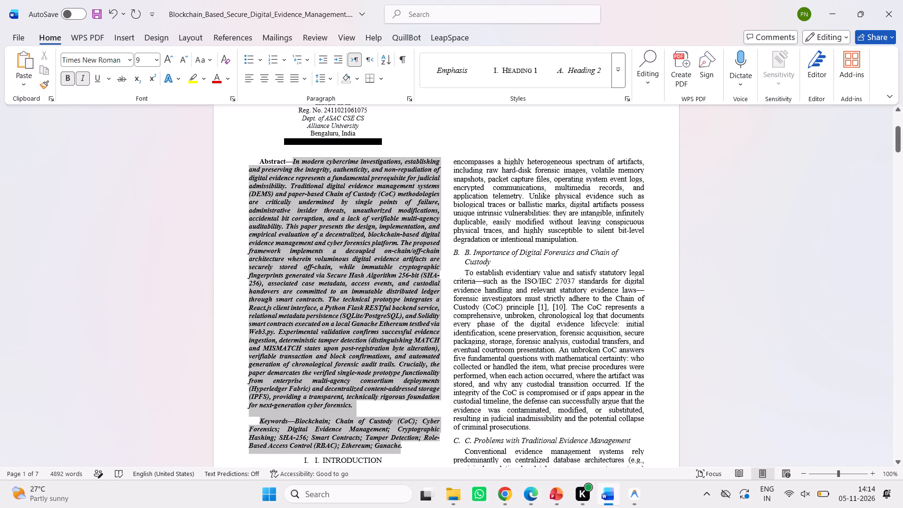
left_click_drag(391, 444, 403, 444)
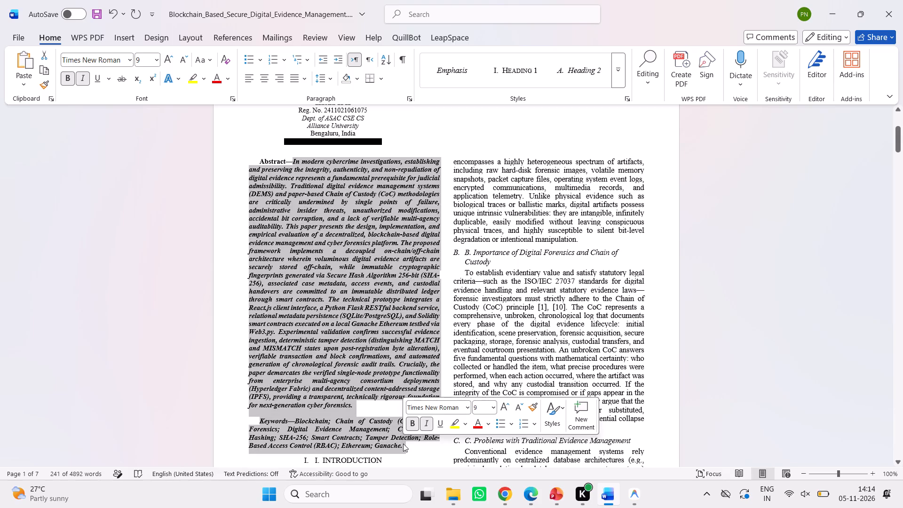
key("ctrl+c")
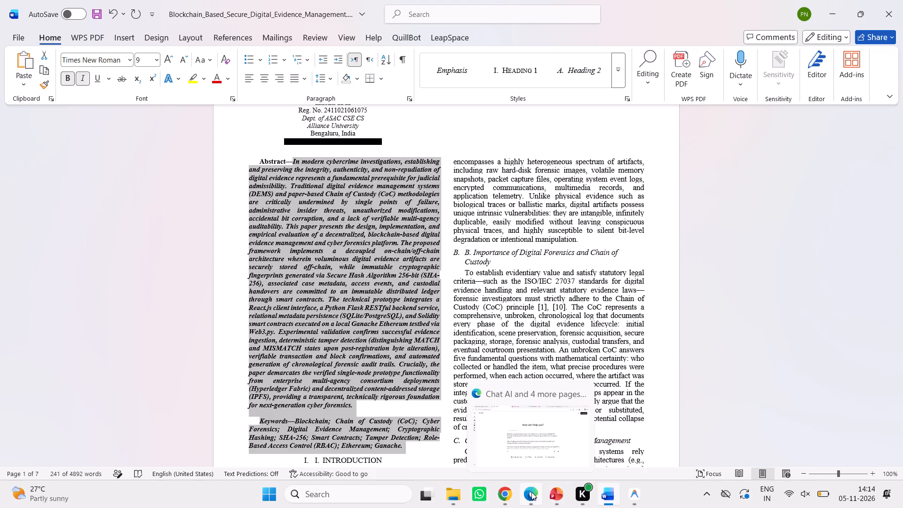
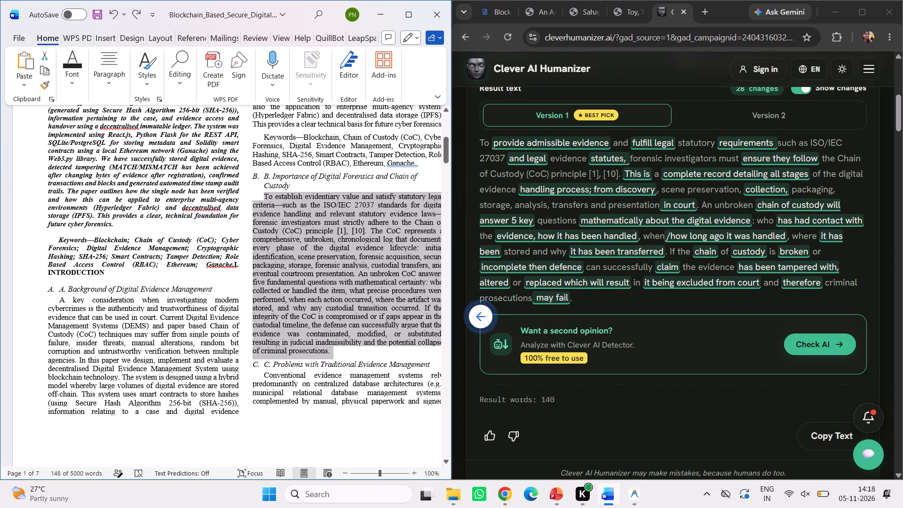
Copy the Version 1 humanized Chain of Custody text from the Clever AI Humanizer result.
left_click(824, 430)
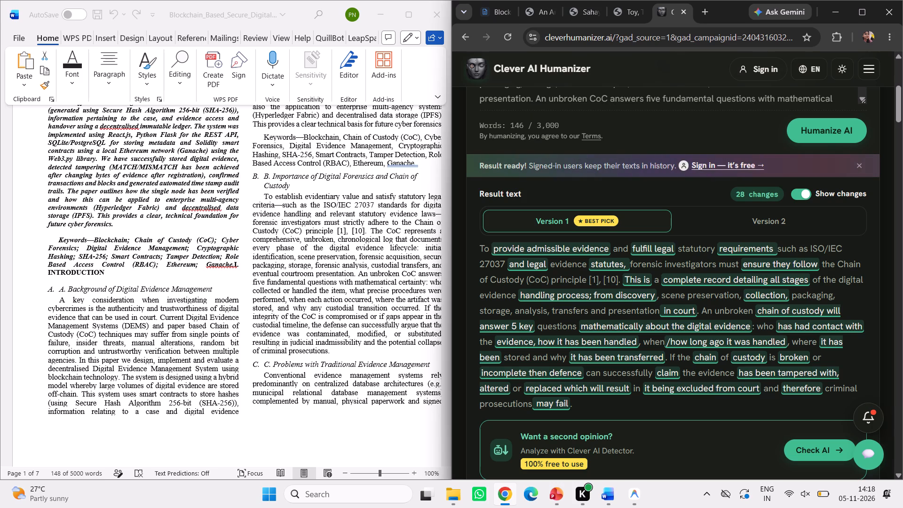
Adjust the split between the Word and humanizer windows so the paper's second column fits fully in view.
left_click_drag(451, 223, 342, 235)
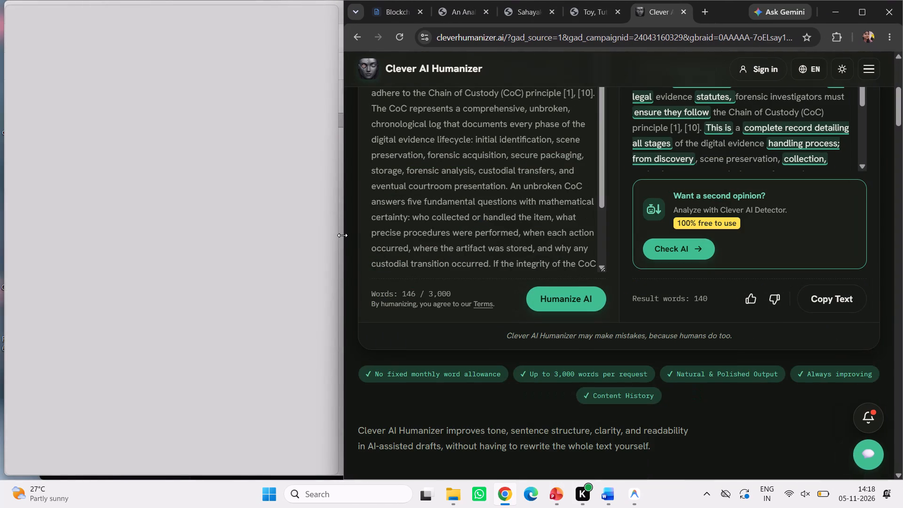
left_click_drag(342, 235, 360, 239)
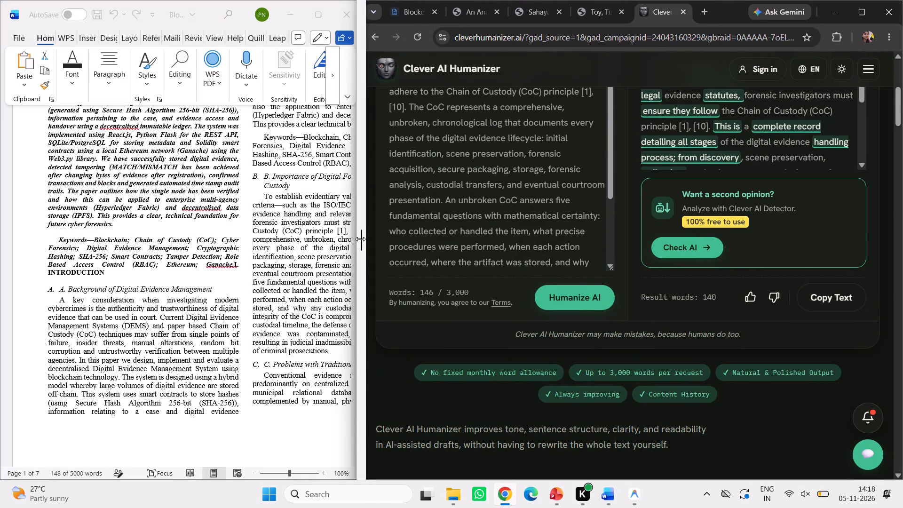
left_click_drag(360, 239, 380, 237)
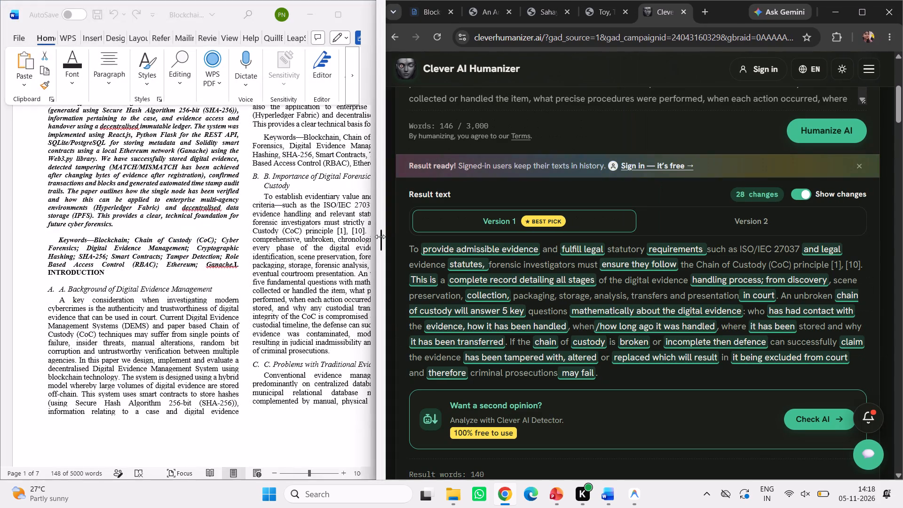
left_click_drag(380, 237, 453, 242)
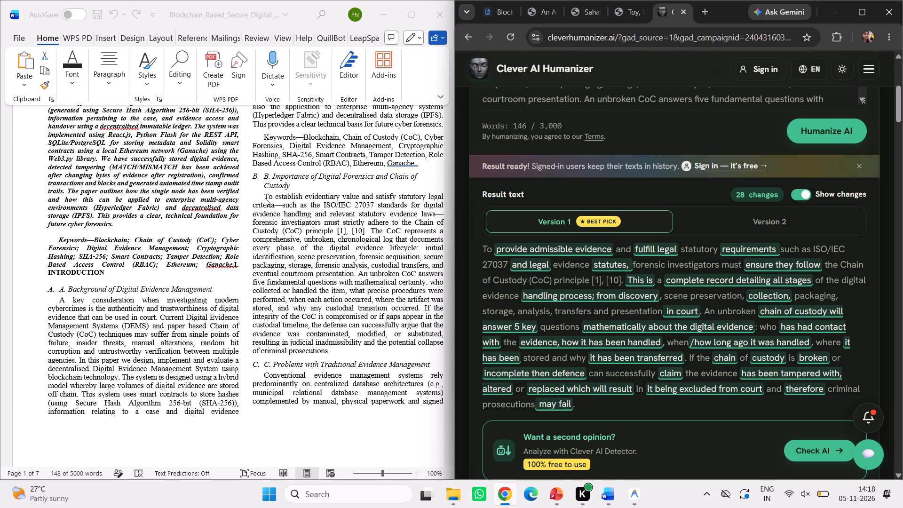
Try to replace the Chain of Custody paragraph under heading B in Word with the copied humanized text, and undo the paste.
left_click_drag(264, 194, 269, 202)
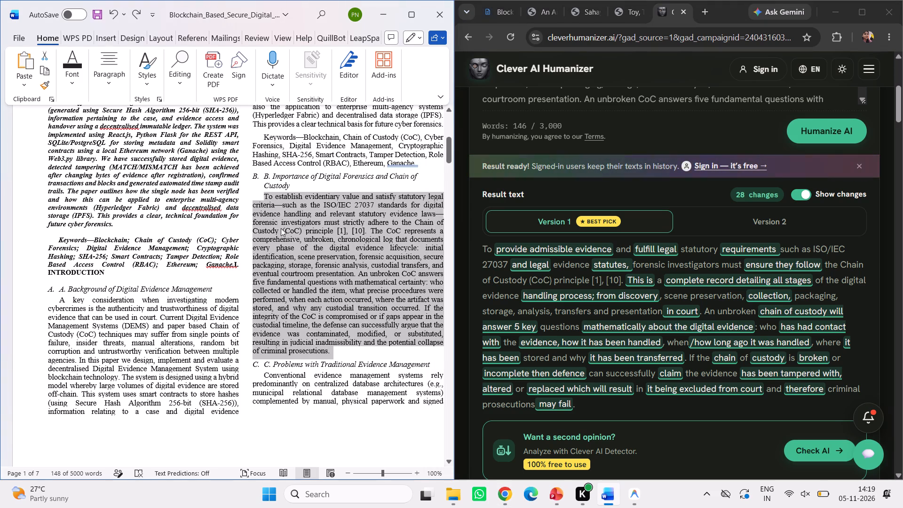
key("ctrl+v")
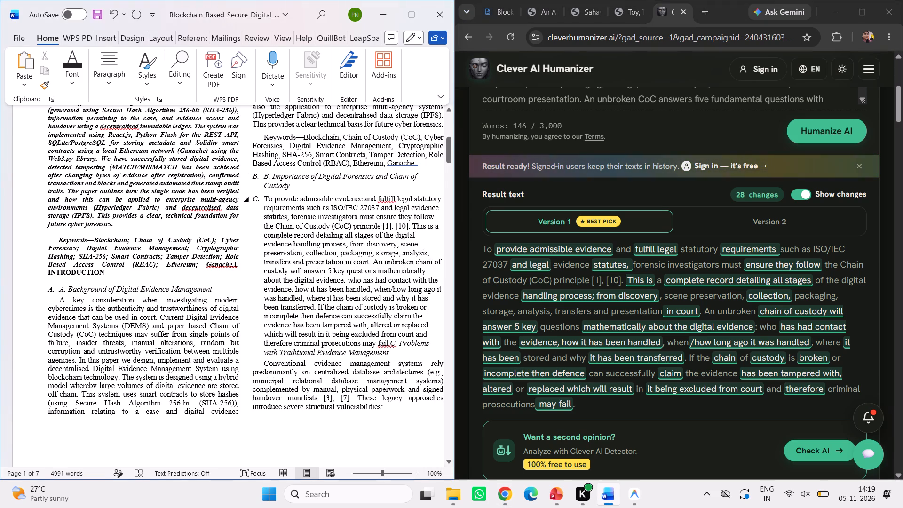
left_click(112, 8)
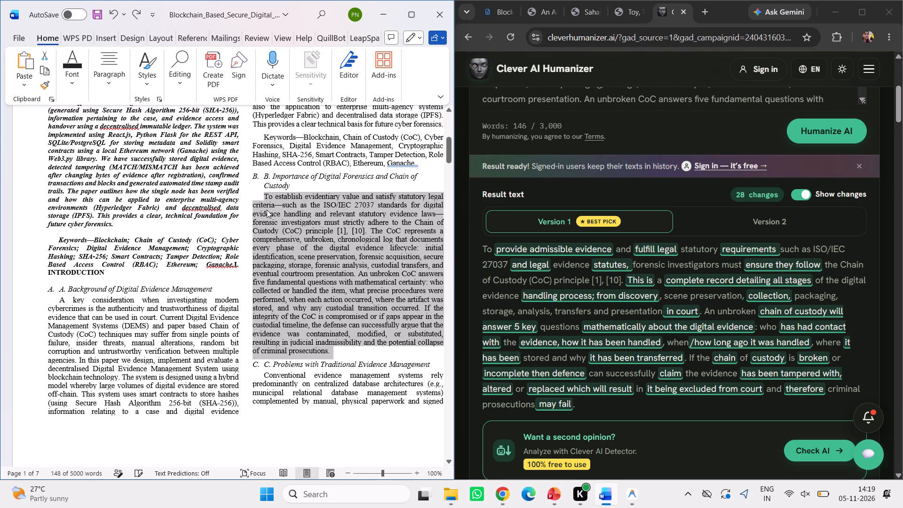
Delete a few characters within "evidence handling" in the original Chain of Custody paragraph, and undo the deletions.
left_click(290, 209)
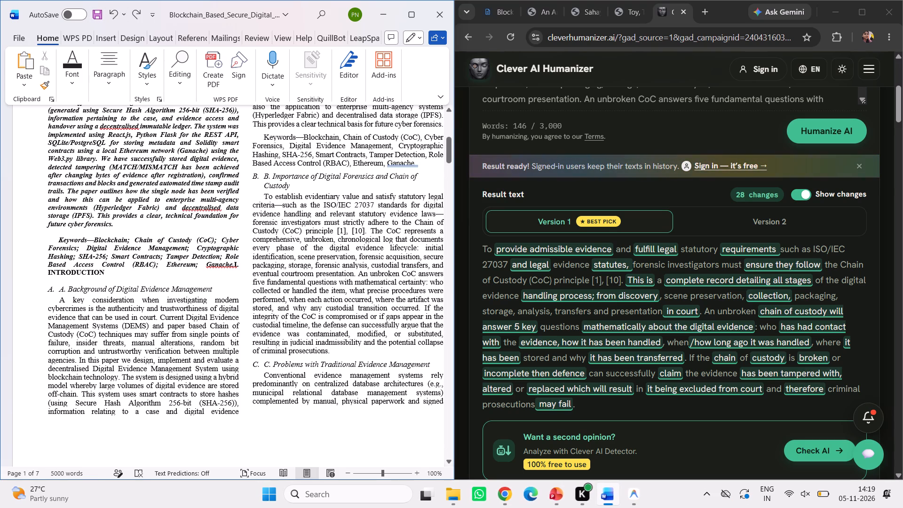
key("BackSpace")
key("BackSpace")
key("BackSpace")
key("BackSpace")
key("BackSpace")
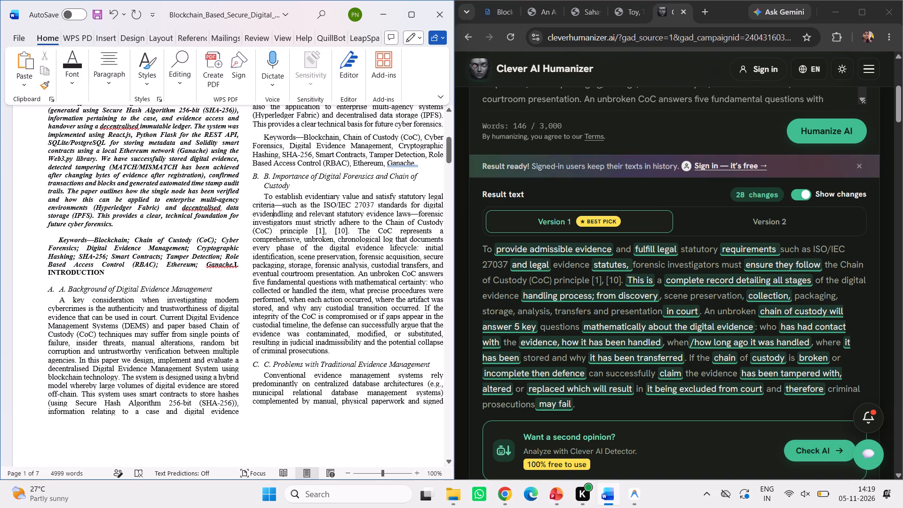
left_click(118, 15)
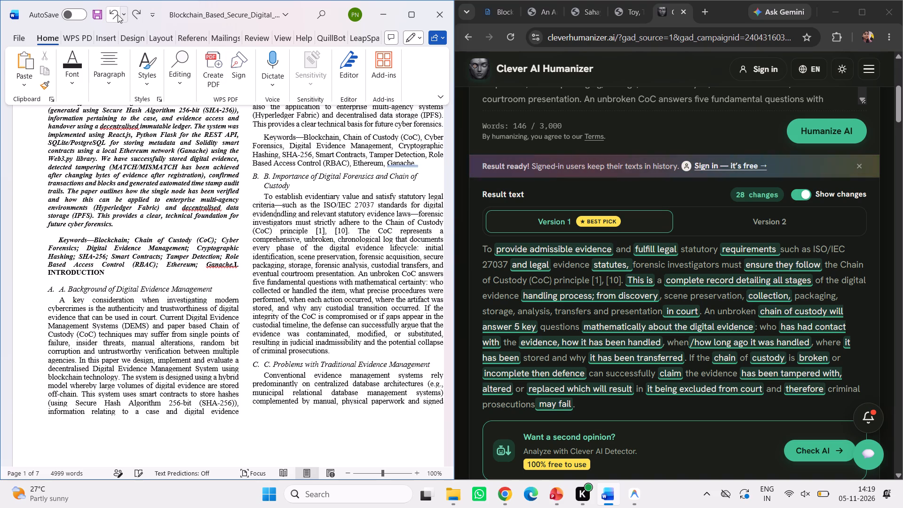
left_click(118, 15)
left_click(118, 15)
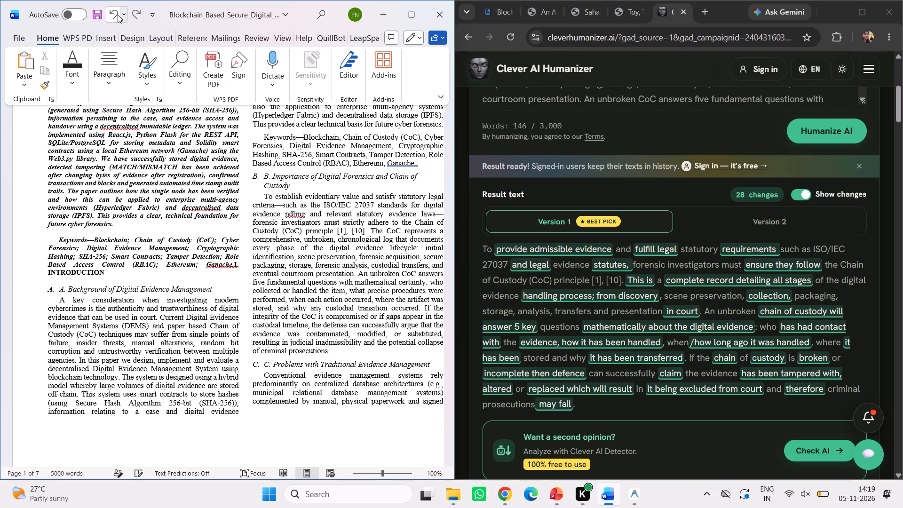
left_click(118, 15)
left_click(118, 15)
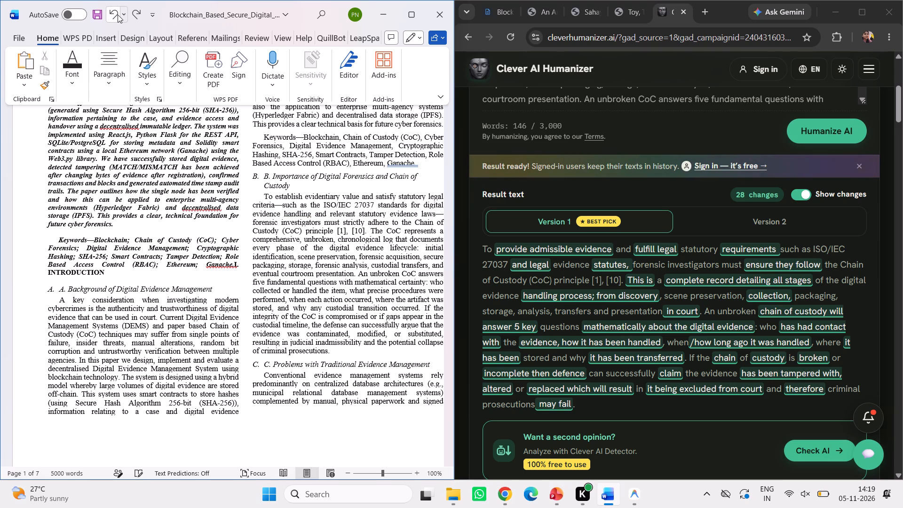
Delete the original paragraph under "B. Importance of Digital Forensics and Chain of Custody" and paste the humanized text on a new line there.
left_click(263, 193)
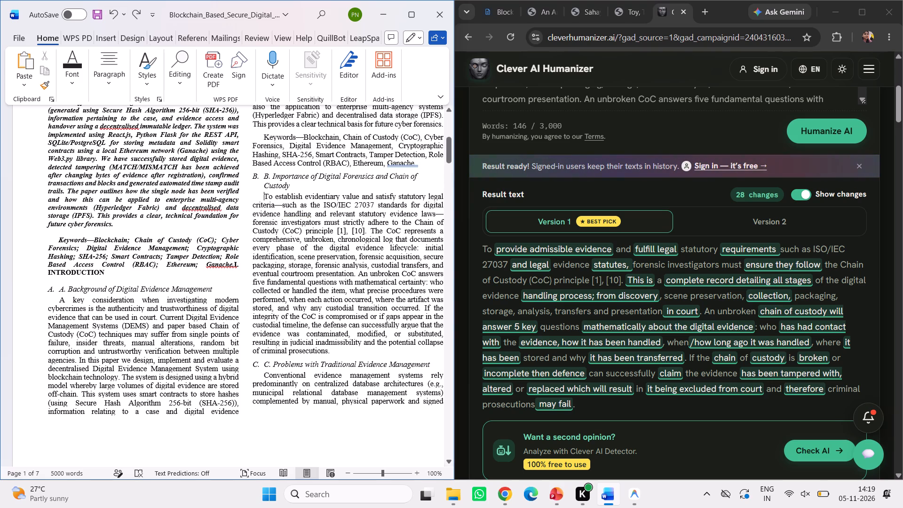
left_click_drag(263, 193, 350, 348)
key("BackSpace")
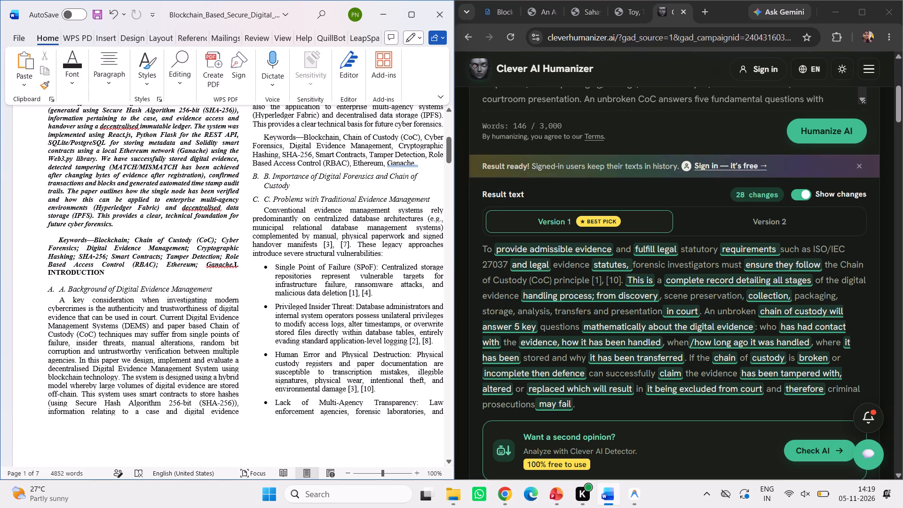
left_click(301, 188)
key("Return")
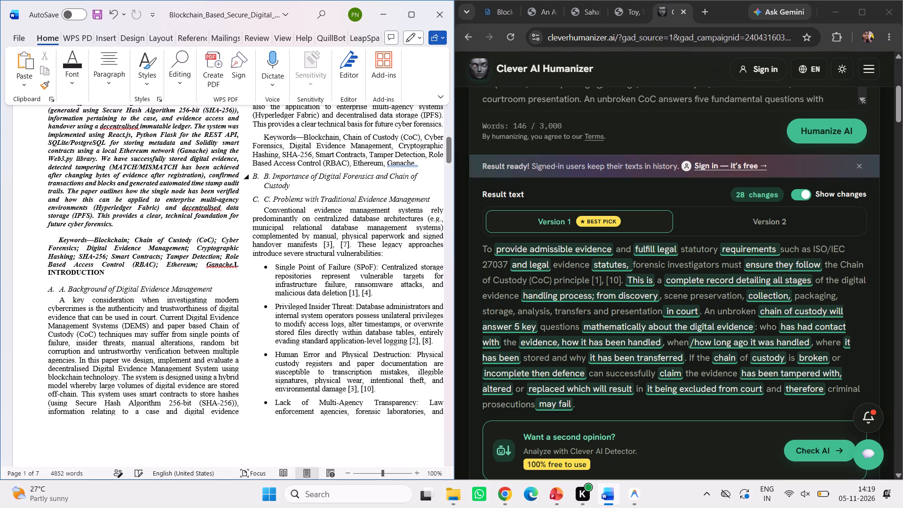
key("ctrl+v")
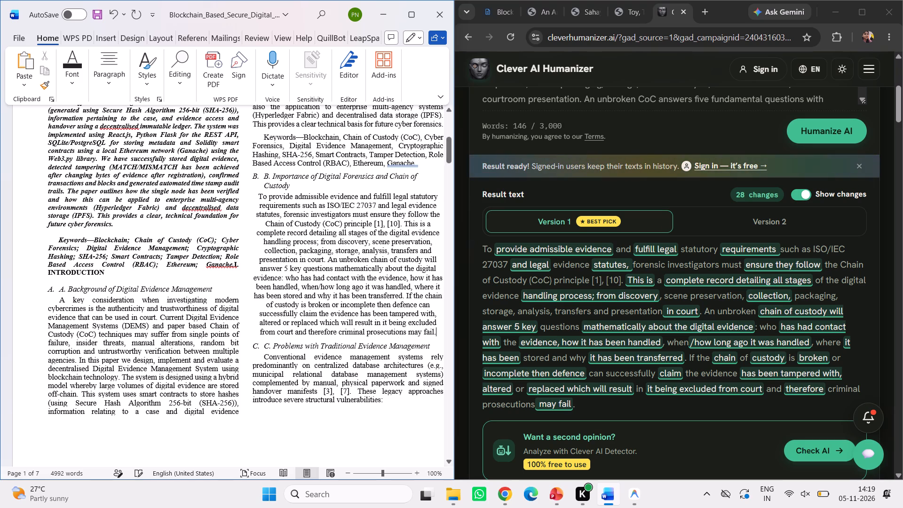
Remove the duplicate "C." from the "Problems with Traditional Evidence Management" heading, keeping a single "C." by undoing the excess deletions.
left_click(274, 347)
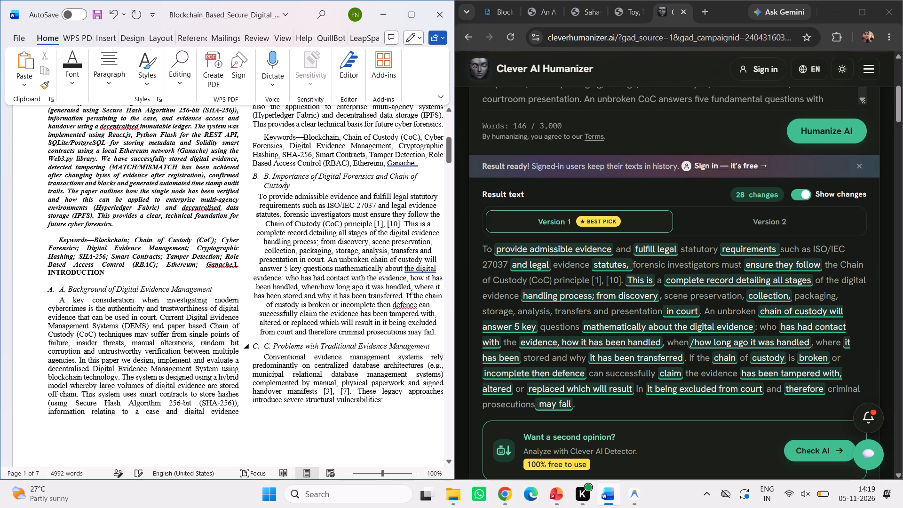
key("BackSpace")
key("BackSpace")
key("BackSpace")
key("BackSpace")
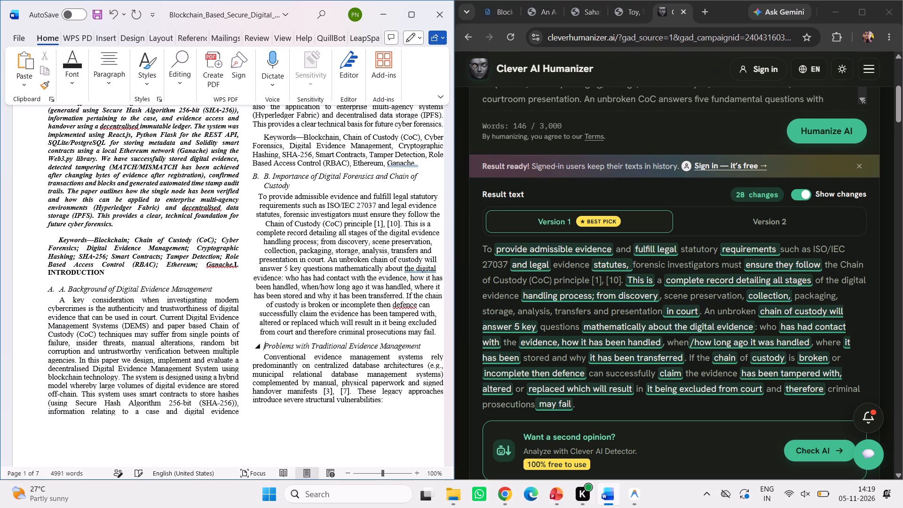
key("c")
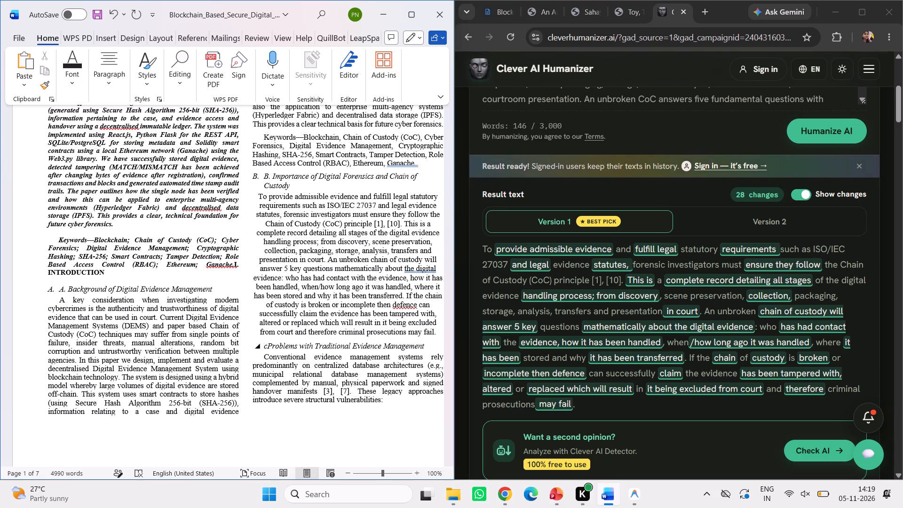
key("BackSpace")
key("ctrl+c")
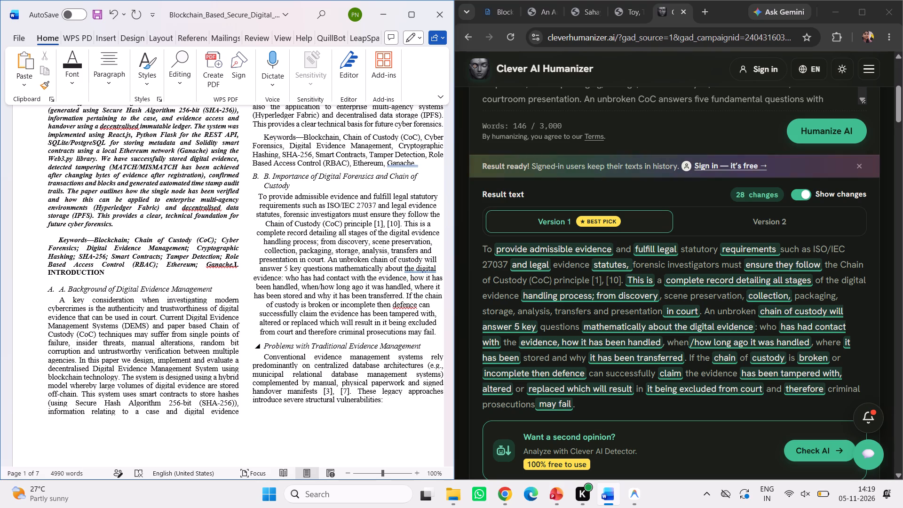
key("ctrl+c")
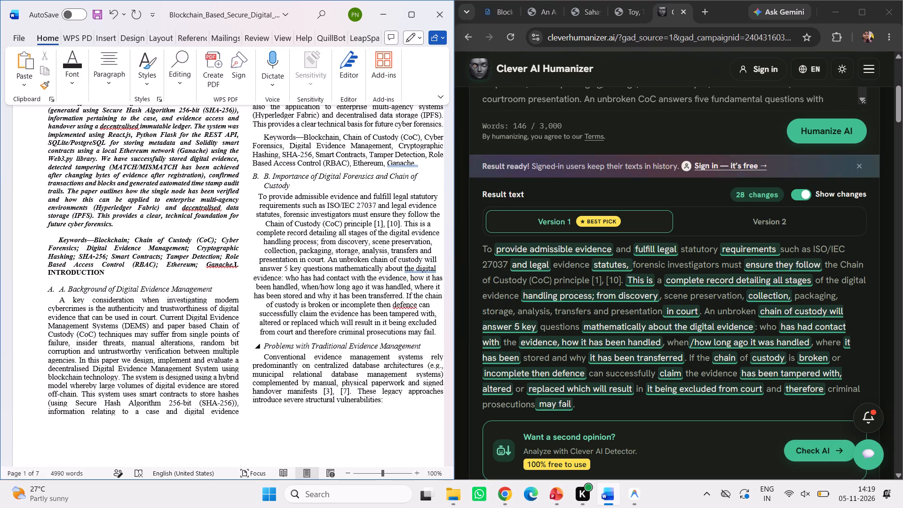
left_click(114, 17)
left_click(114, 17)
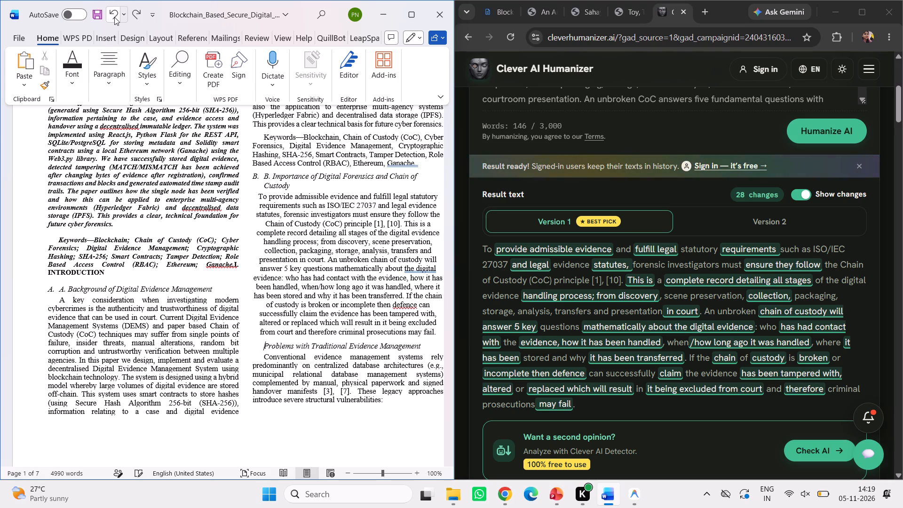
left_click(114, 17)
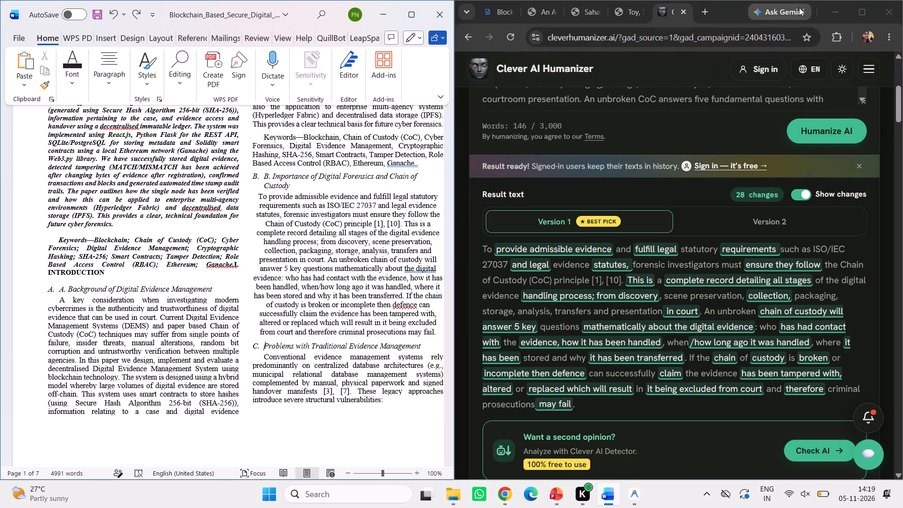
Minimize the humanizer window, maximize Word, and copy the opening paragraph under "Problems with Traditional Evidence Management".
left_click(833, 9)
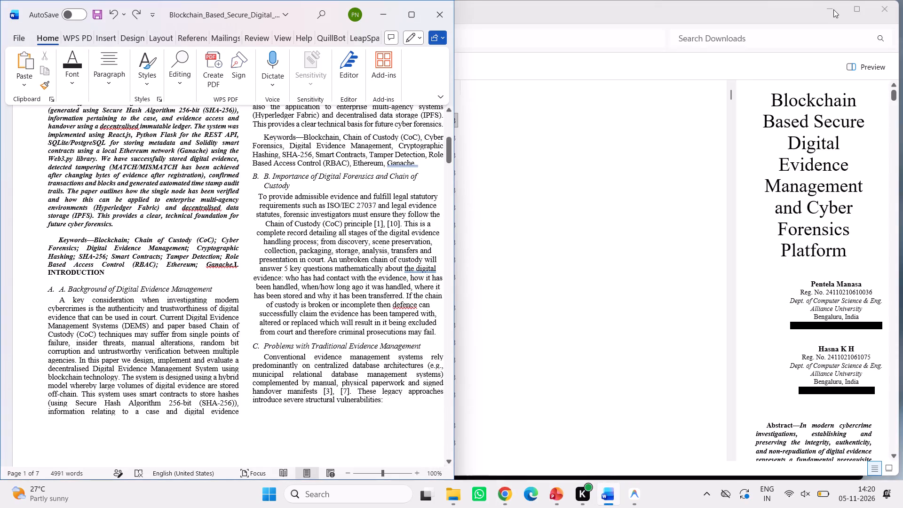
left_click(412, 5)
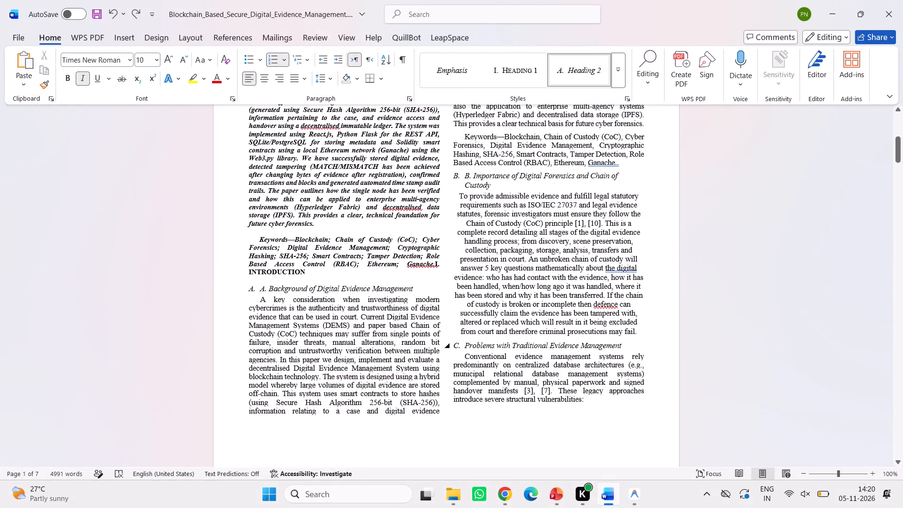
left_click_drag(464, 357, 483, 418)
left_click(470, 429)
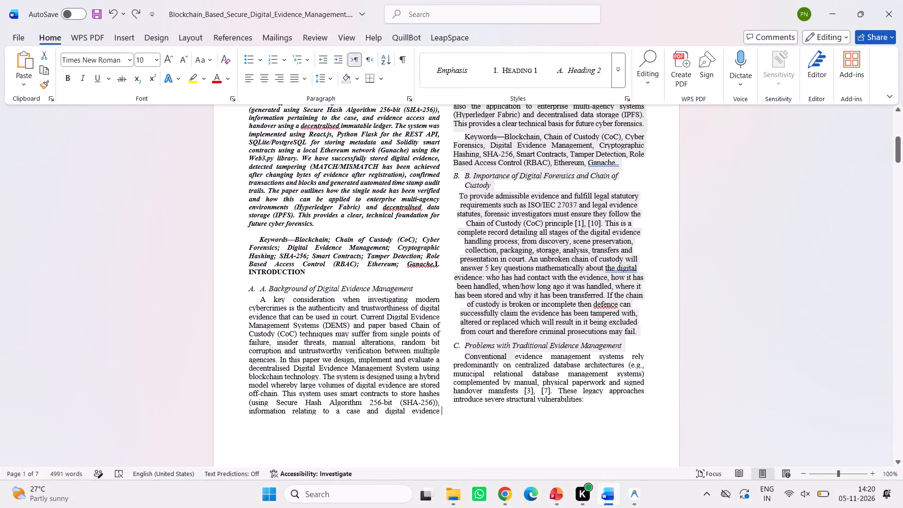
left_click_drag(466, 356, 533, 396)
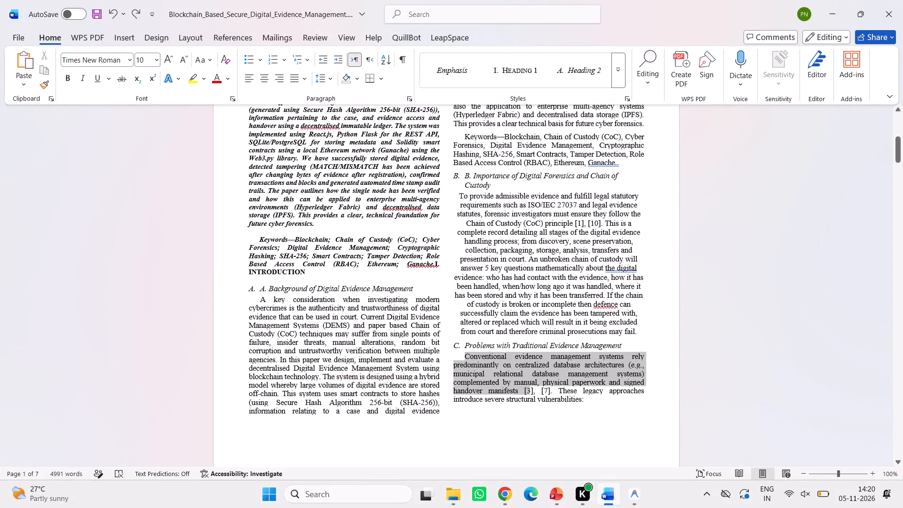
left_click_drag(533, 396, 564, 393)
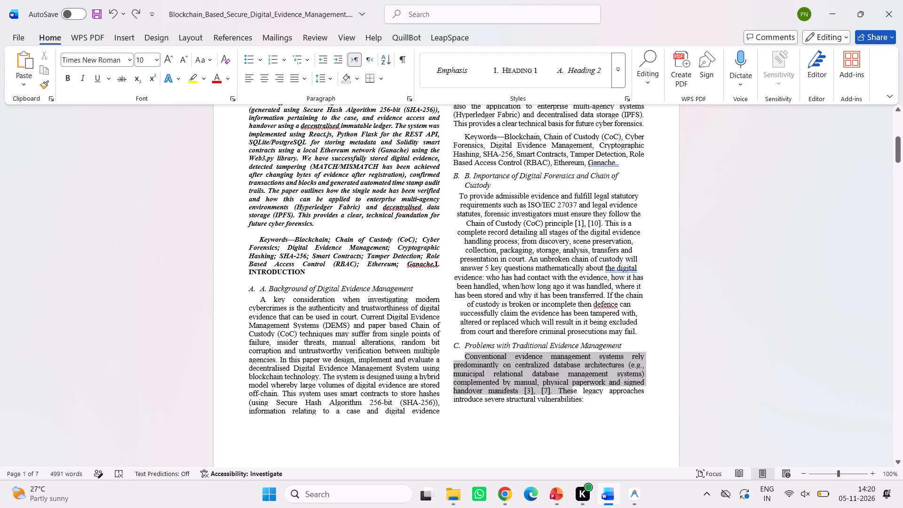
left_click_drag(564, 393, 584, 397)
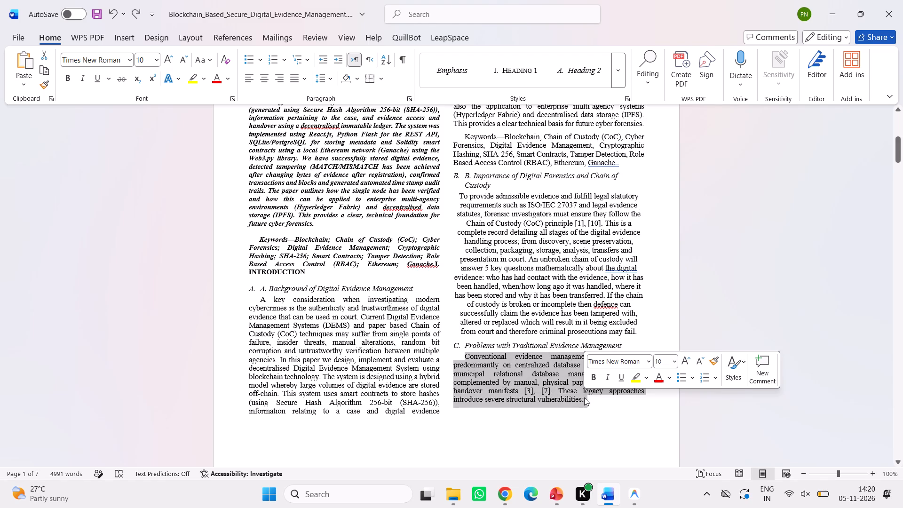
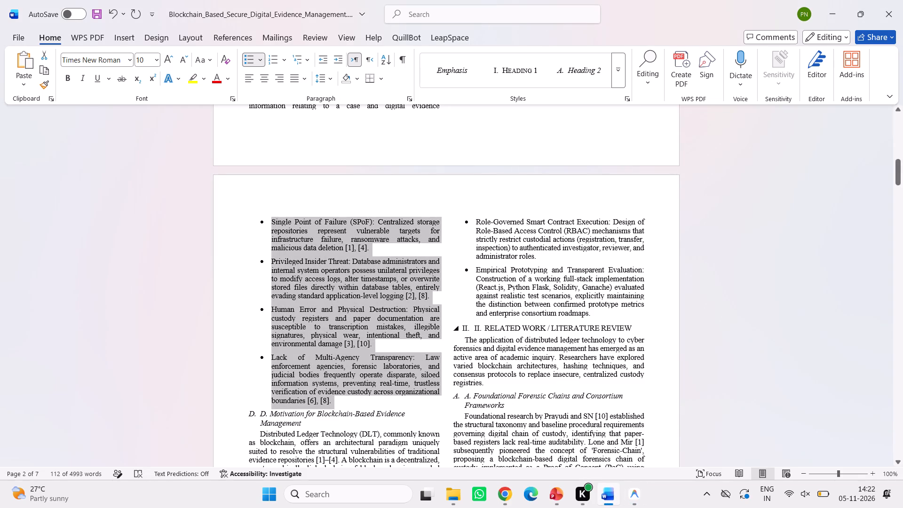
scroll(506, 329, "down", 1)
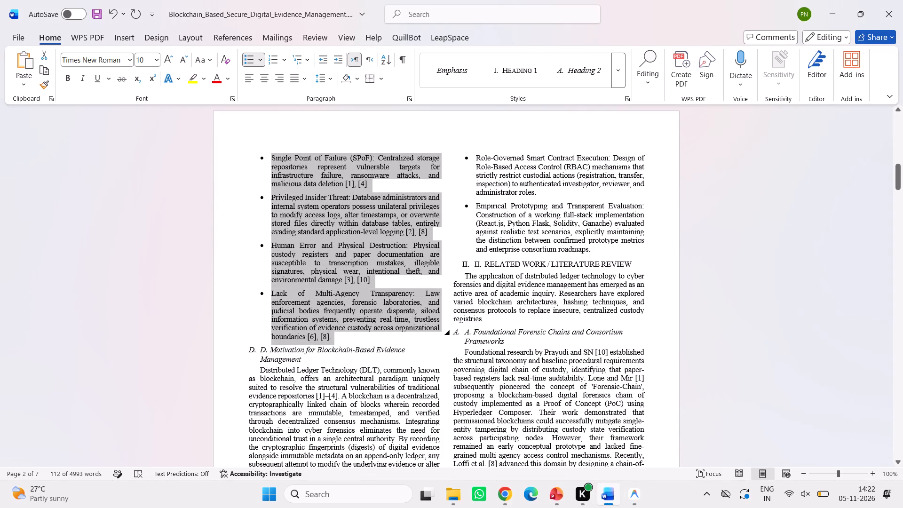
key("BackSpace")
key("ctrl+v")
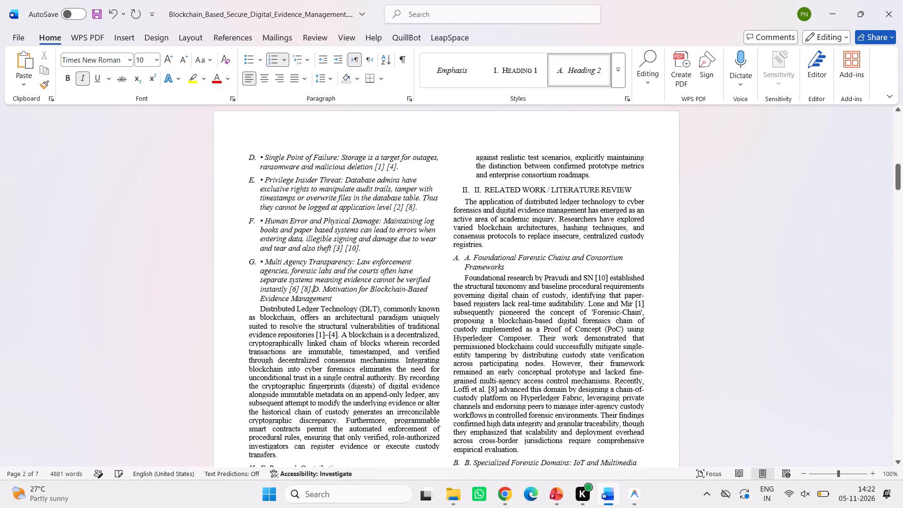
scroll(506, 329, "right", 1)
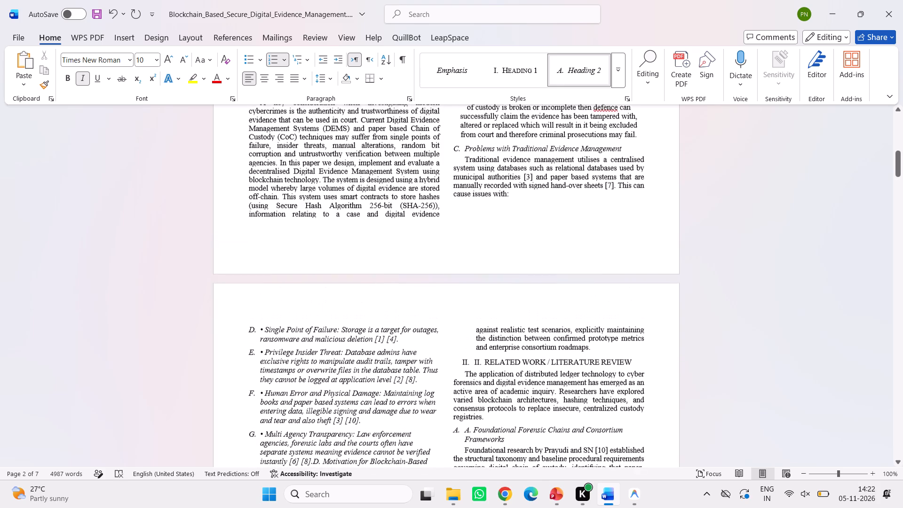
Move the heading "D. Motivation for Blockchain-Based Evidence Management" onto its own line after the "Multi Agency Transparency" bullet.
scroll(506, 329, "right", 2)
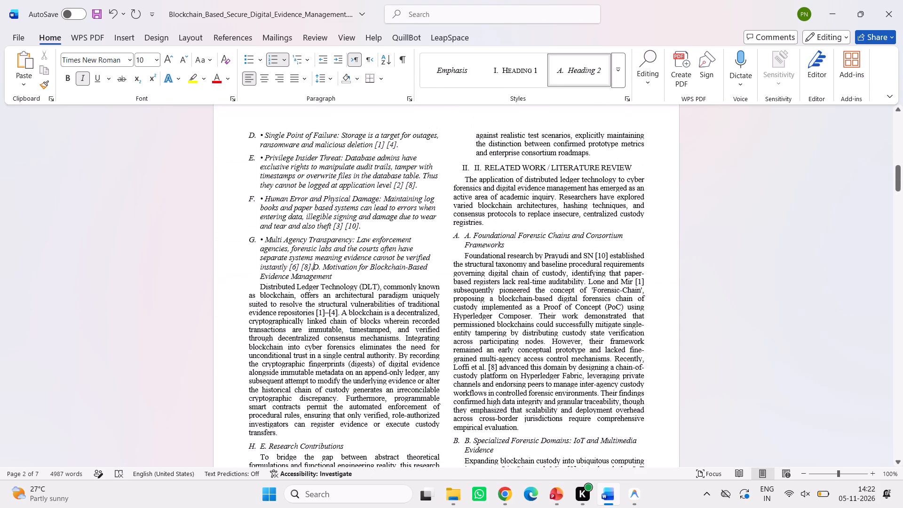
scroll(506, 329, "right", 2)
key("Return")
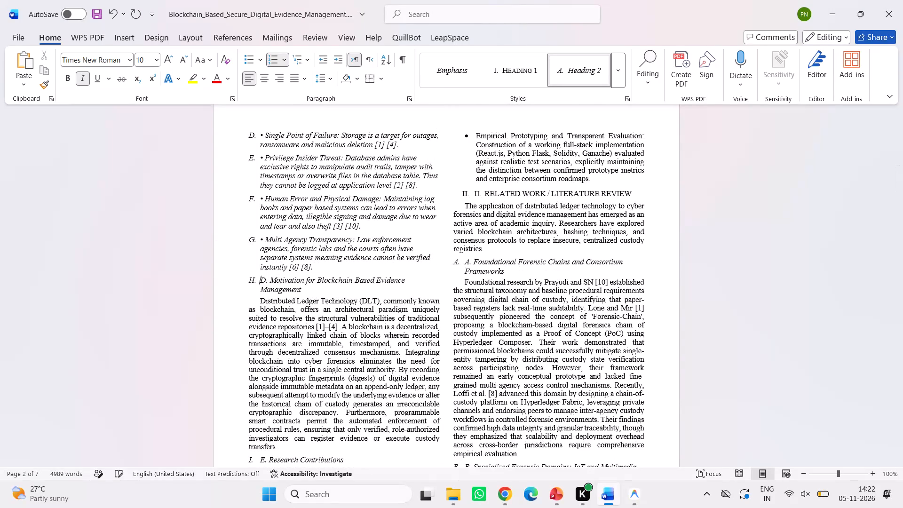
Remove the automatic heading letters from the "D. Motivation for Blockchain-Based Evidence Management" heading and the four humanized bullets above it.
left_click(258, 281)
key("BackSpace")
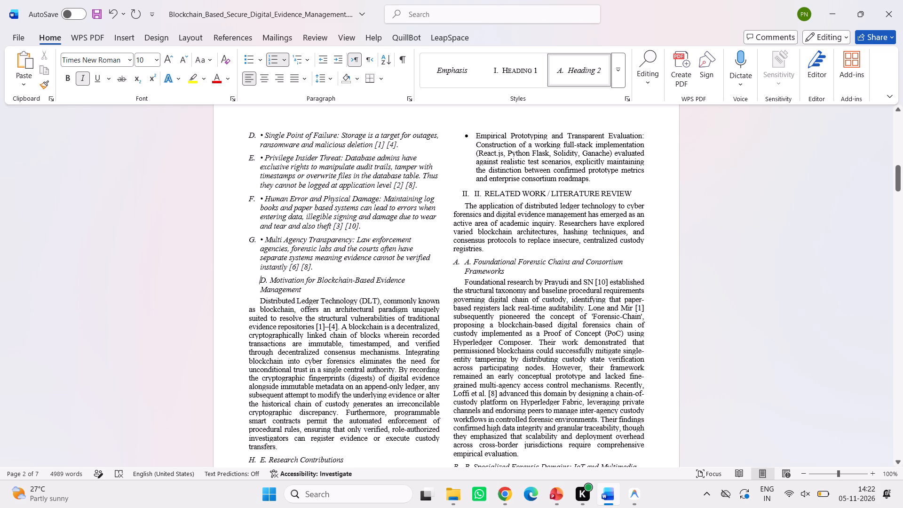
left_click(256, 243)
key("BackSpace")
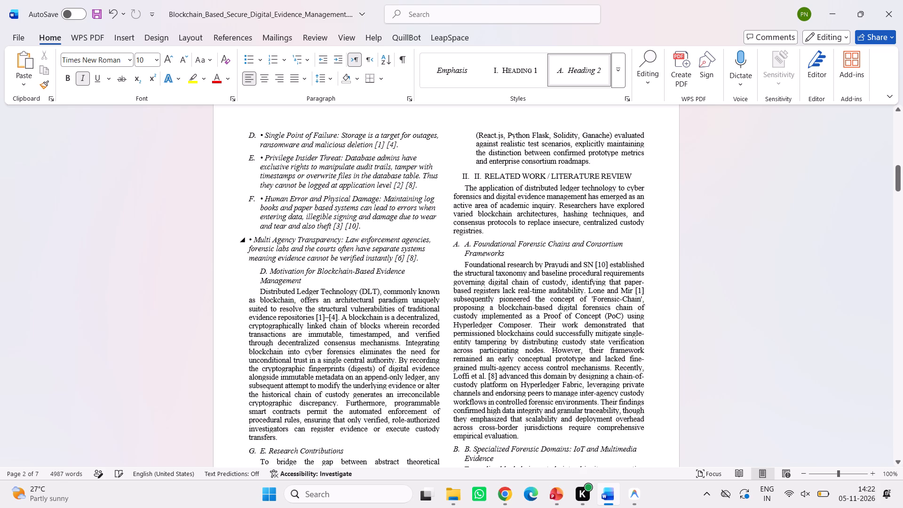
left_click(256, 197)
key("BackSpace")
left_click(257, 157)
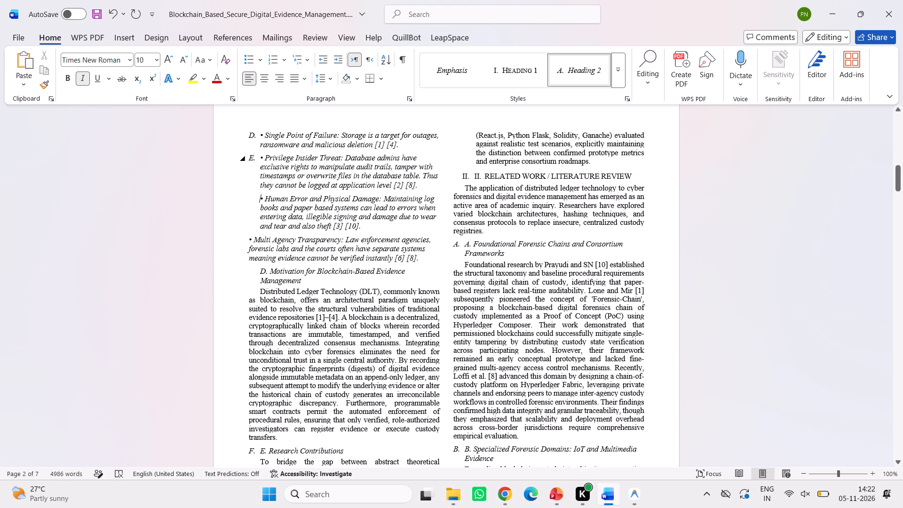
key("BackSpace")
left_click(258, 134)
key("BackSpace")
Indent the "Multi Agency Transparency" bullet with spaces so it lines up with the other three bullets of subsection C.
scroll(258, 134, "right", 2)
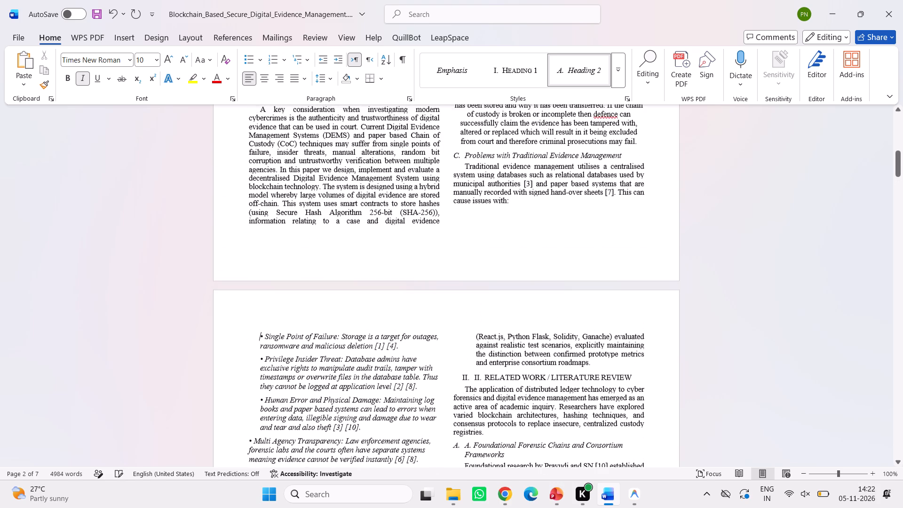
scroll(258, 134, "right", 1)
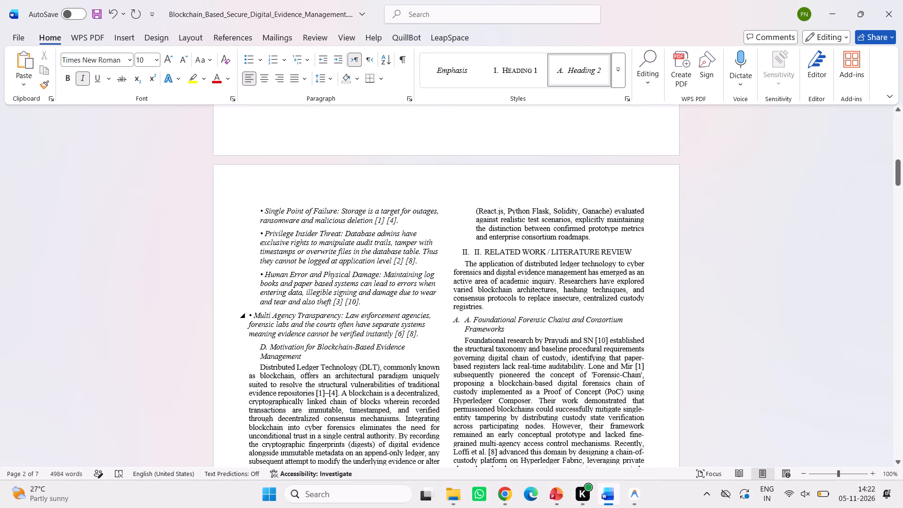
left_click(250, 312)
key("space")
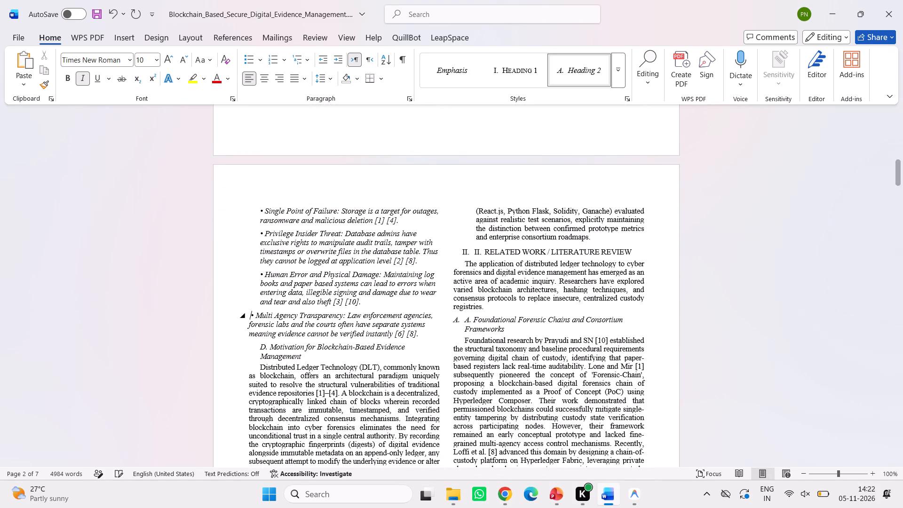
key("space")
key("space")
key("space")
key("space")
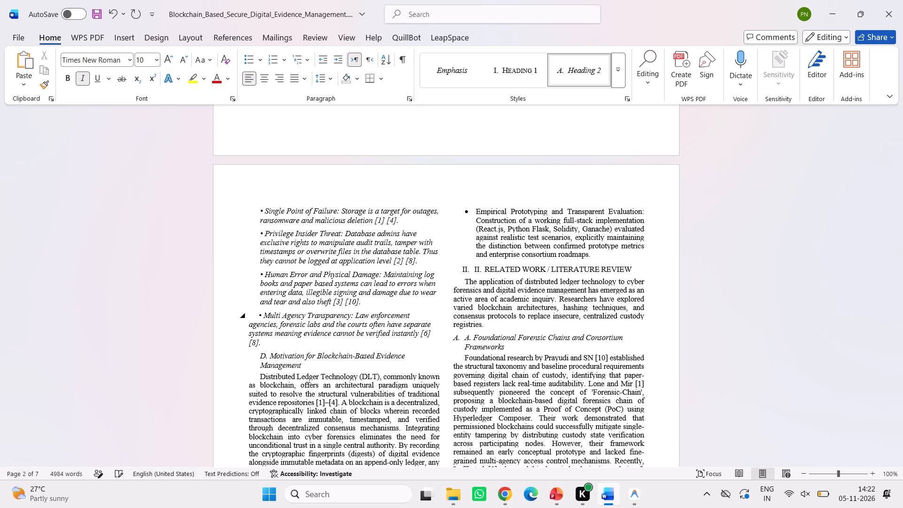
left_click(250, 322)
key("space")
key("space")
Copy the whole body paragraph of subsection D, from "Distributed Ledger Technology (DLT)" through "execute custody transfers.".
scroll(272, 327, "down", 1)
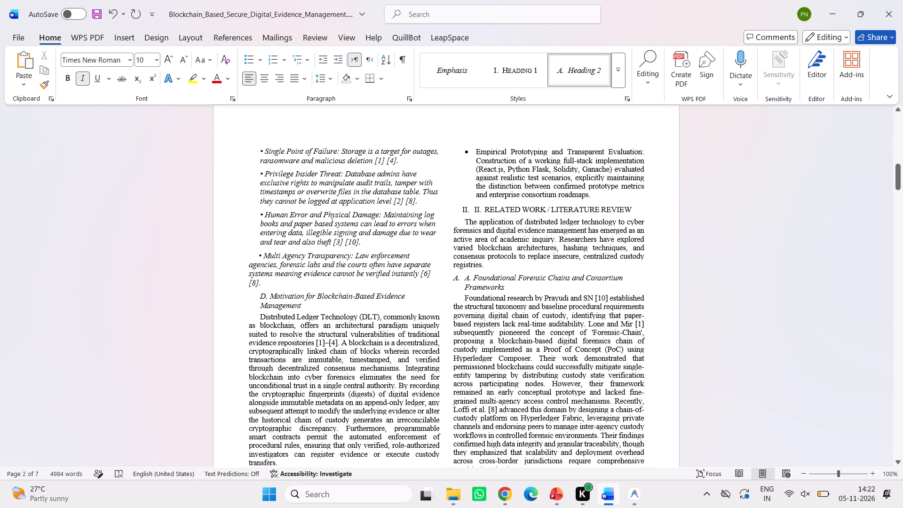
left_click_drag(261, 317, 283, 396)
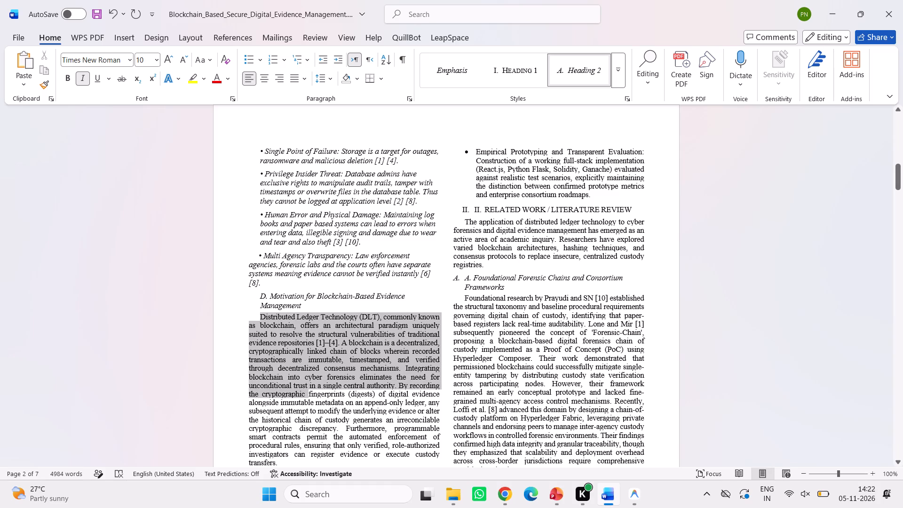
left_click_drag(283, 396, 295, 461)
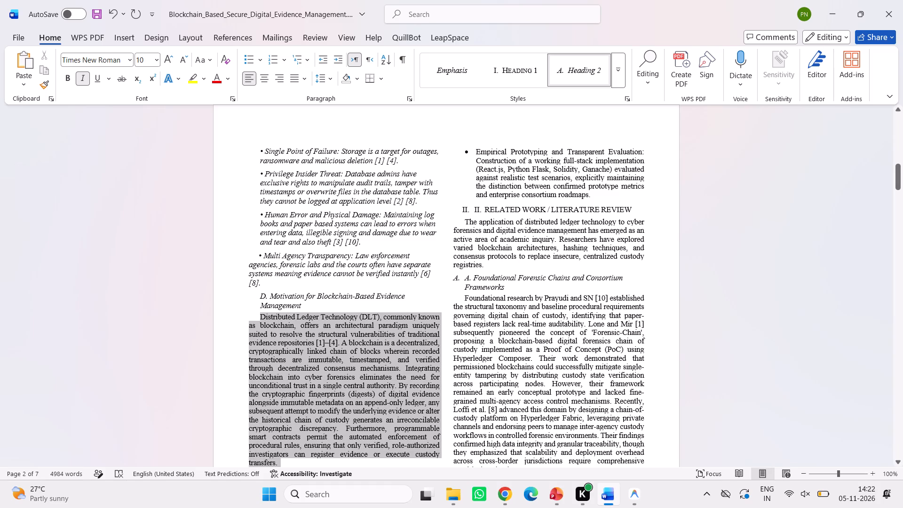
left_click_drag(295, 461, 273, 407)
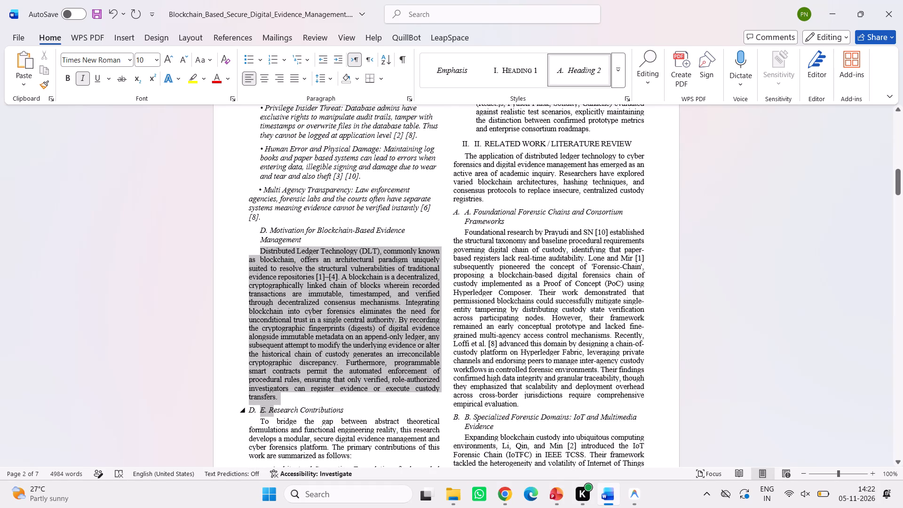
left_click_drag(273, 407, 280, 392)
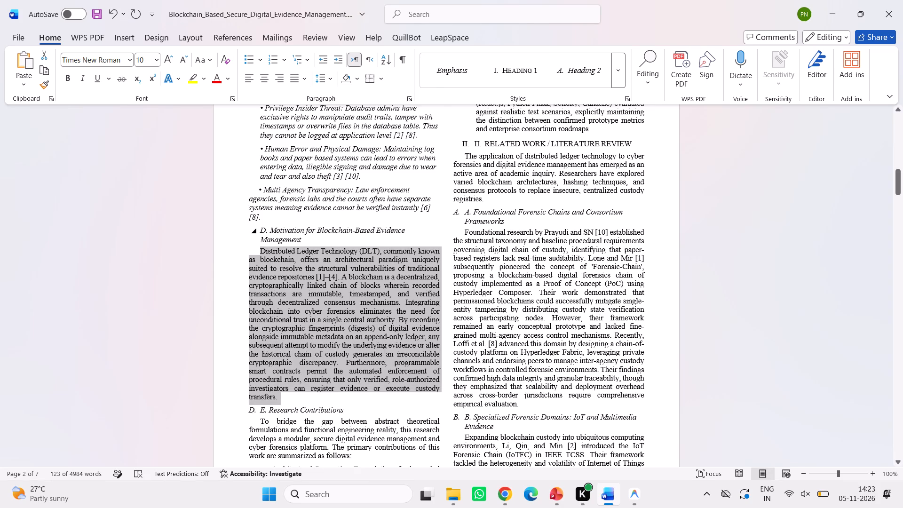
scroll(294, 237, "up", 2)
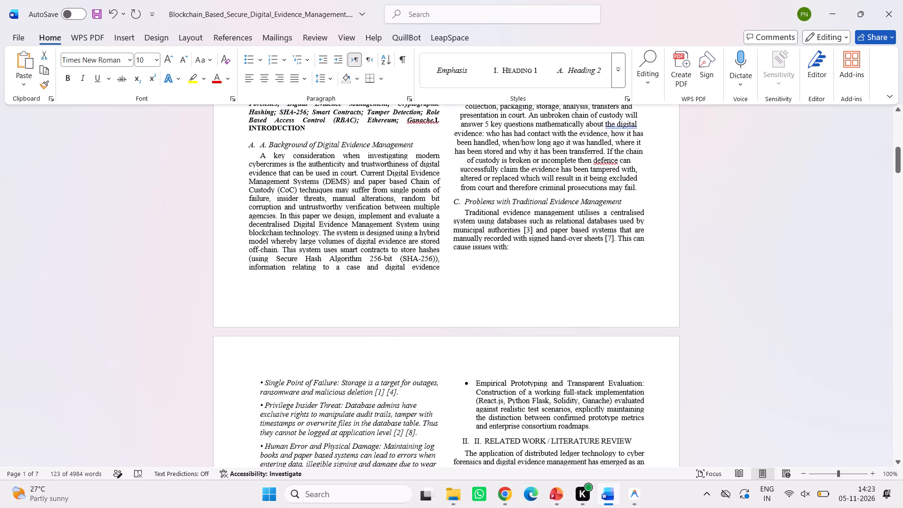
scroll(294, 237, "down", 4)
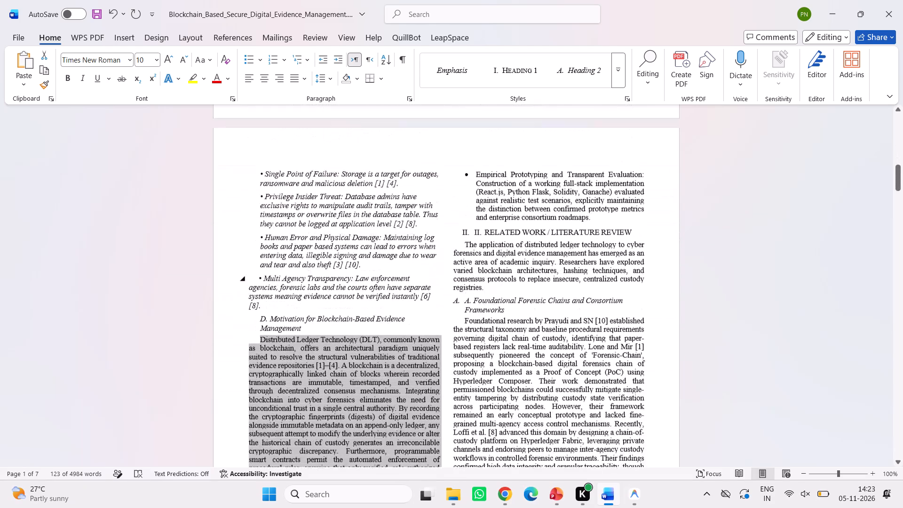
scroll(294, 237, "down", 2)
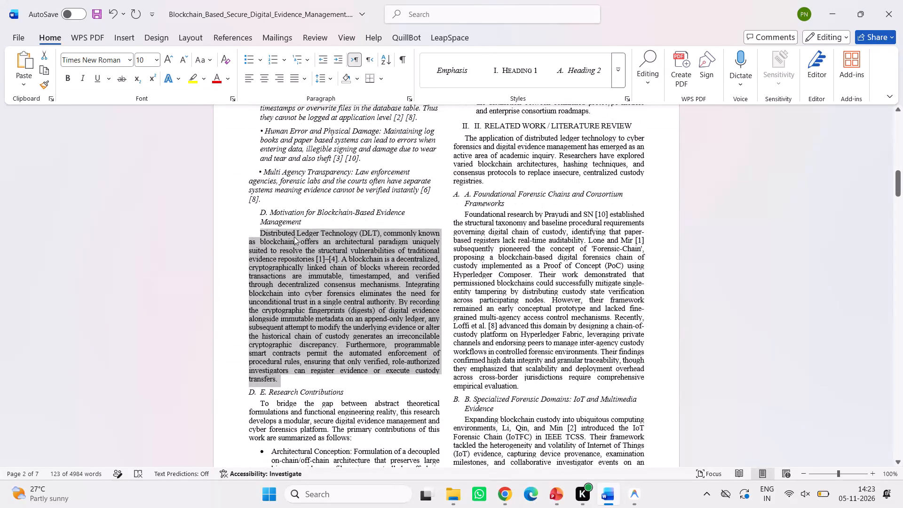
key("ctrl+c")
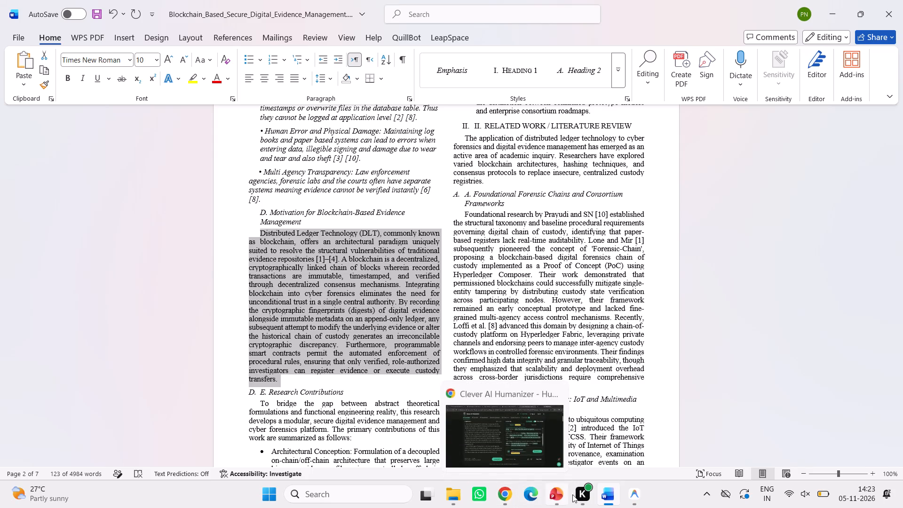
left_click(503, 490)
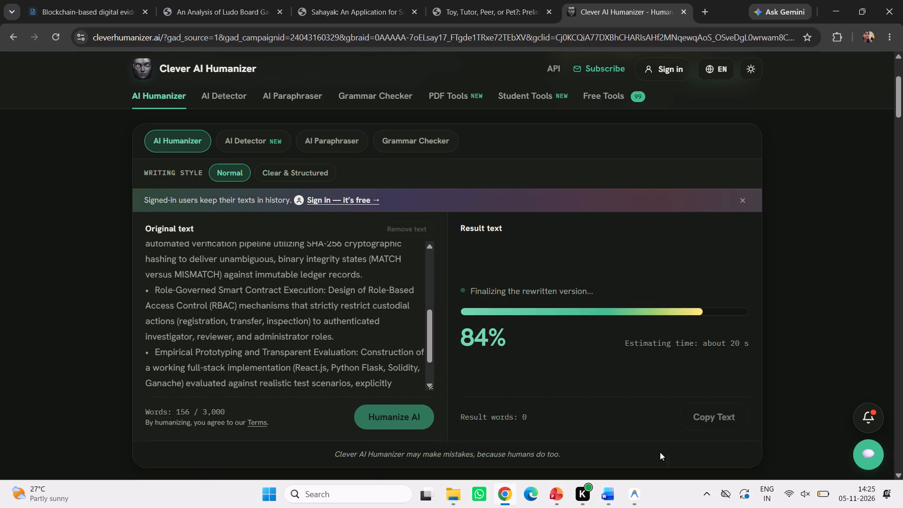
scroll(783, 336, "down", 1)
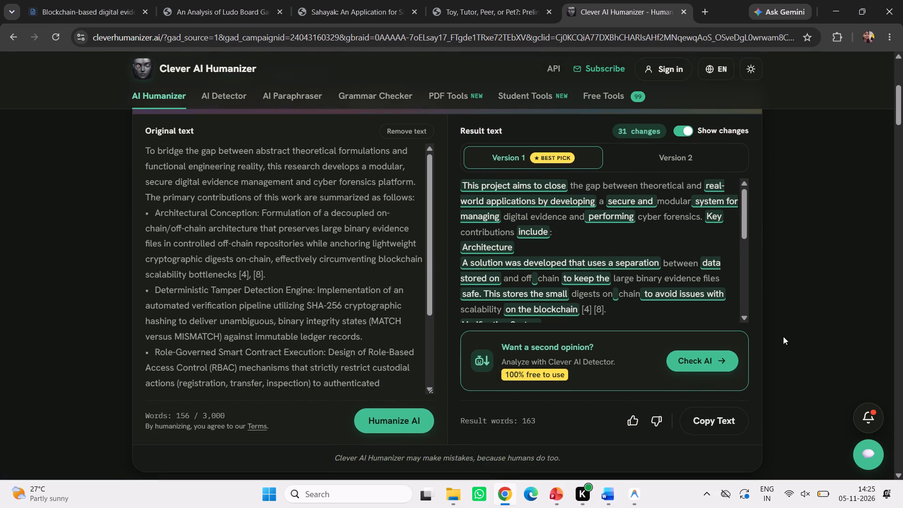
left_click(726, 431)
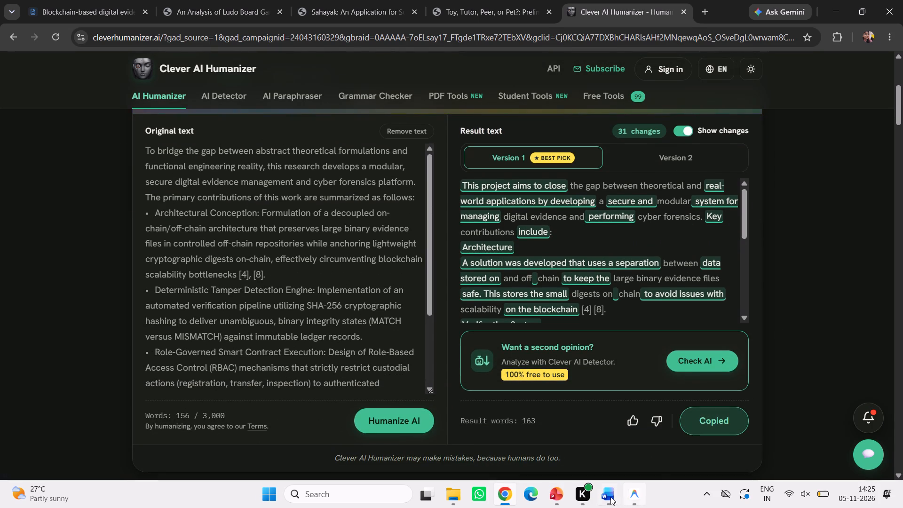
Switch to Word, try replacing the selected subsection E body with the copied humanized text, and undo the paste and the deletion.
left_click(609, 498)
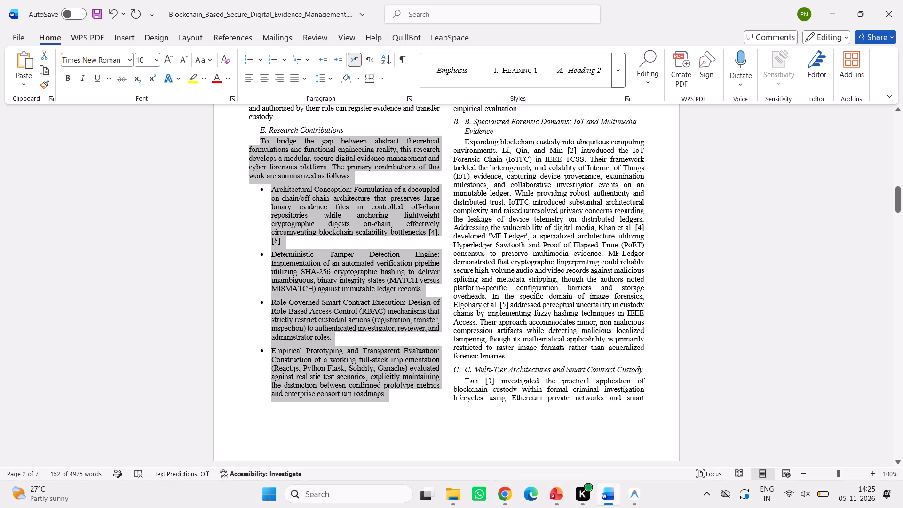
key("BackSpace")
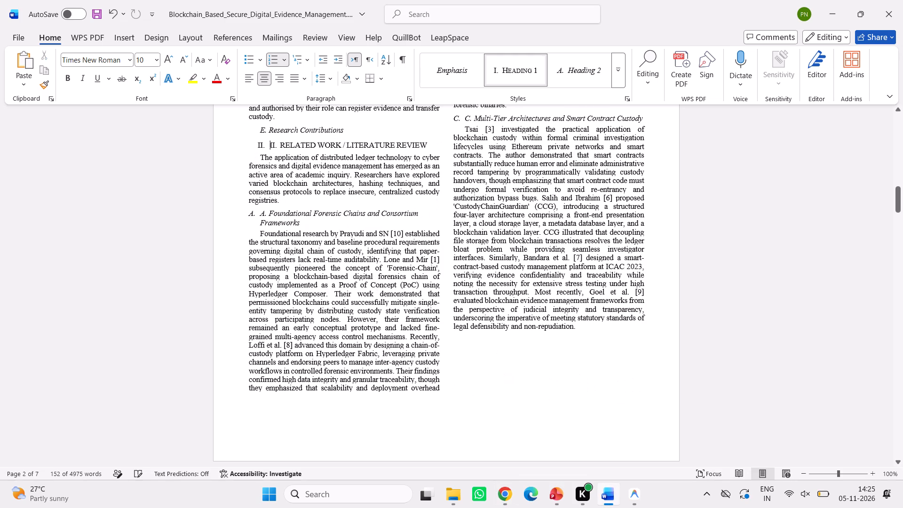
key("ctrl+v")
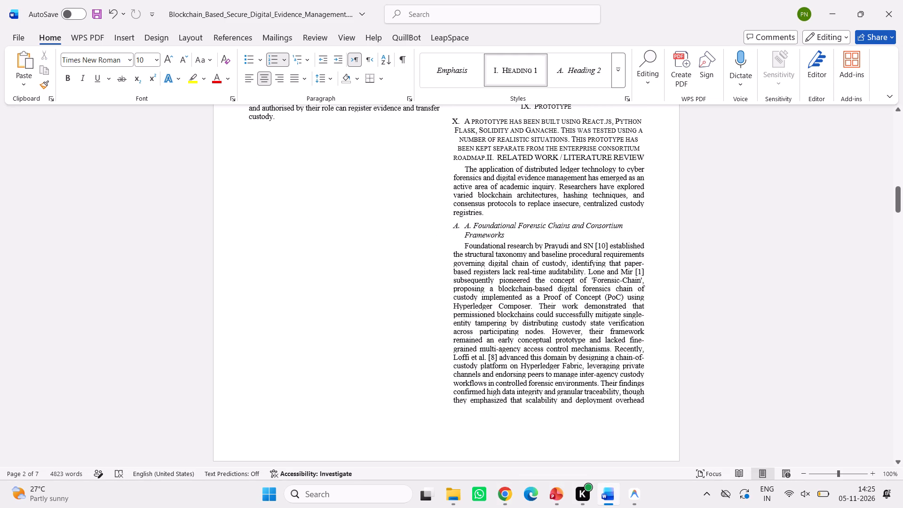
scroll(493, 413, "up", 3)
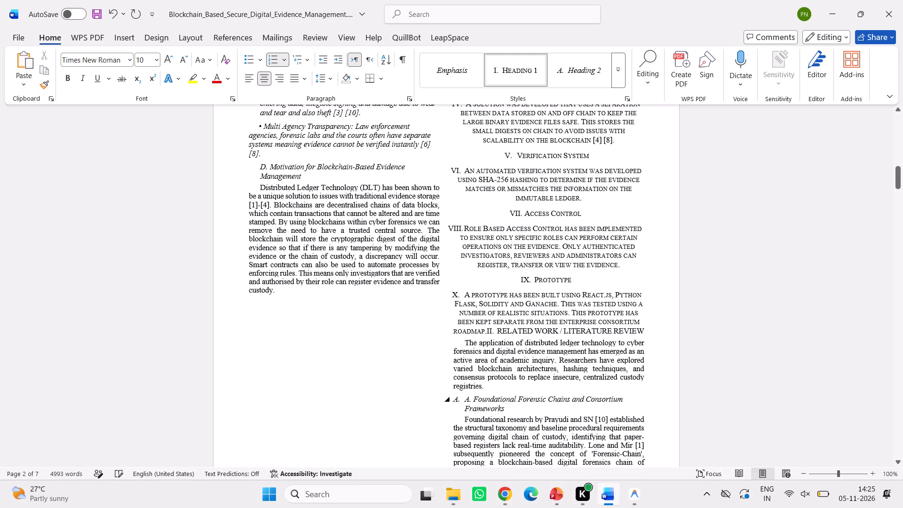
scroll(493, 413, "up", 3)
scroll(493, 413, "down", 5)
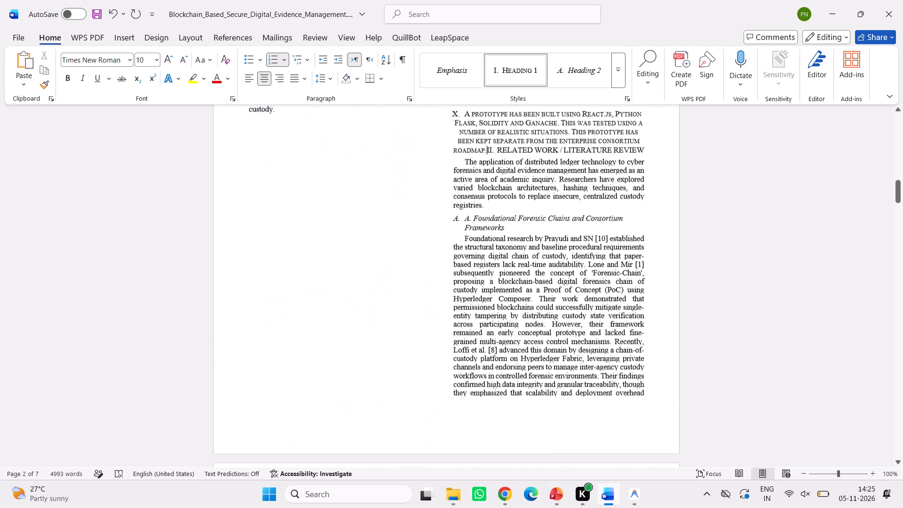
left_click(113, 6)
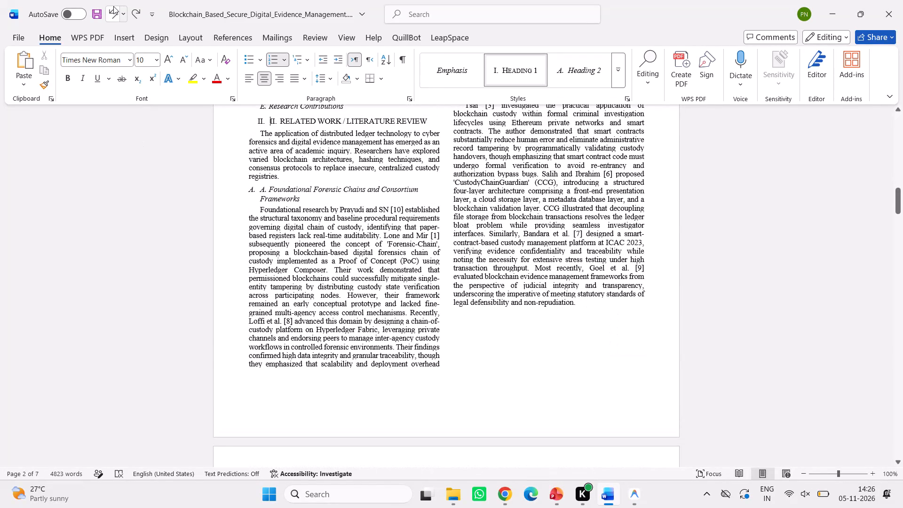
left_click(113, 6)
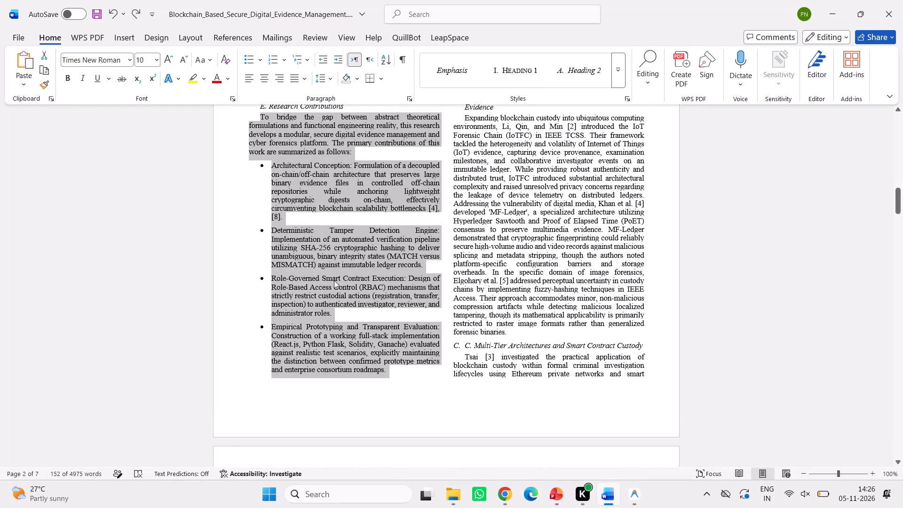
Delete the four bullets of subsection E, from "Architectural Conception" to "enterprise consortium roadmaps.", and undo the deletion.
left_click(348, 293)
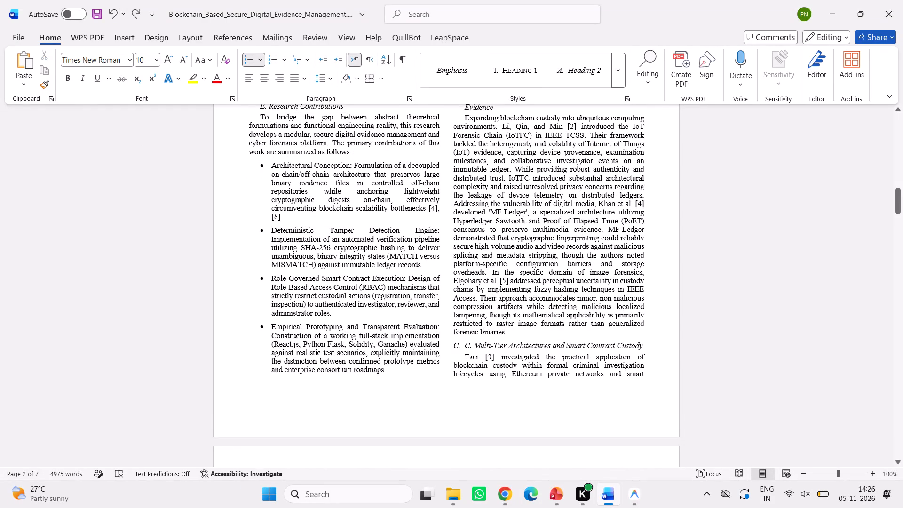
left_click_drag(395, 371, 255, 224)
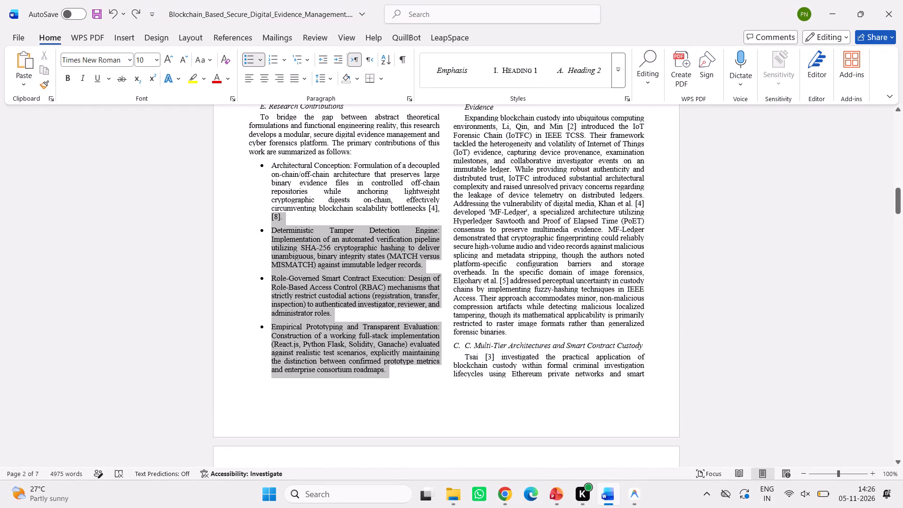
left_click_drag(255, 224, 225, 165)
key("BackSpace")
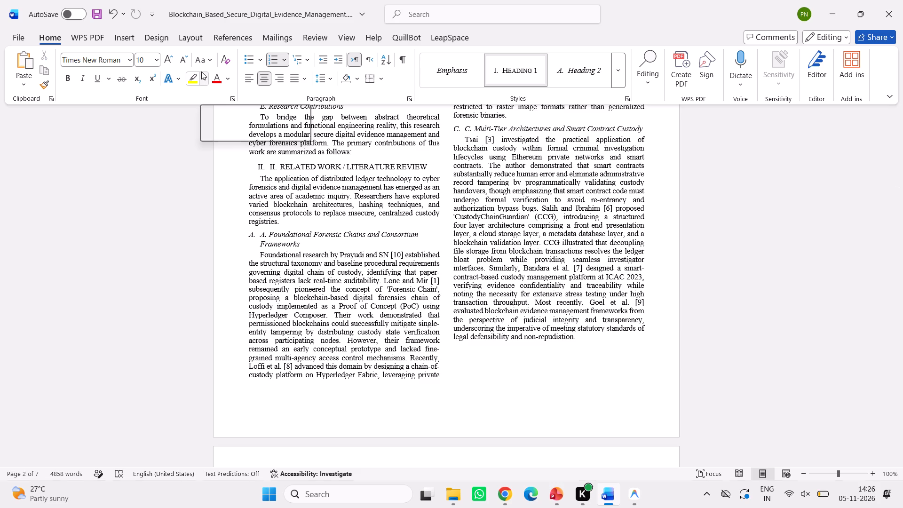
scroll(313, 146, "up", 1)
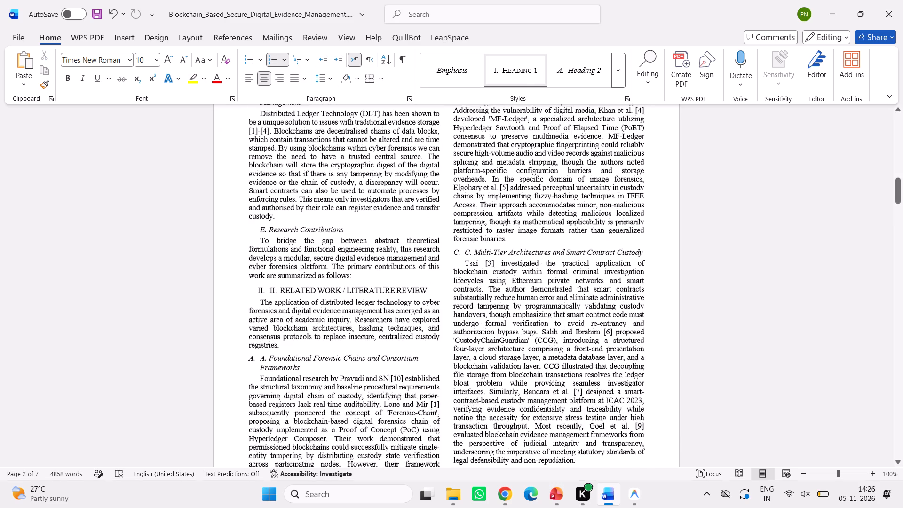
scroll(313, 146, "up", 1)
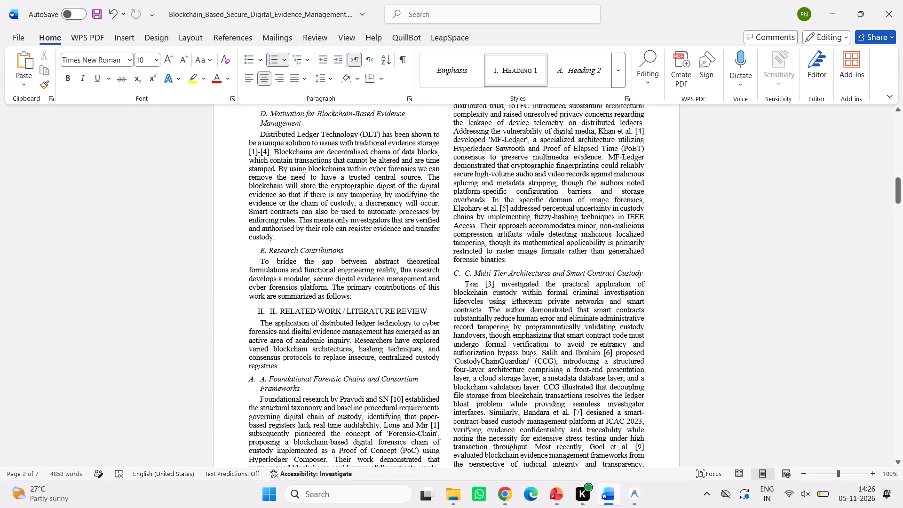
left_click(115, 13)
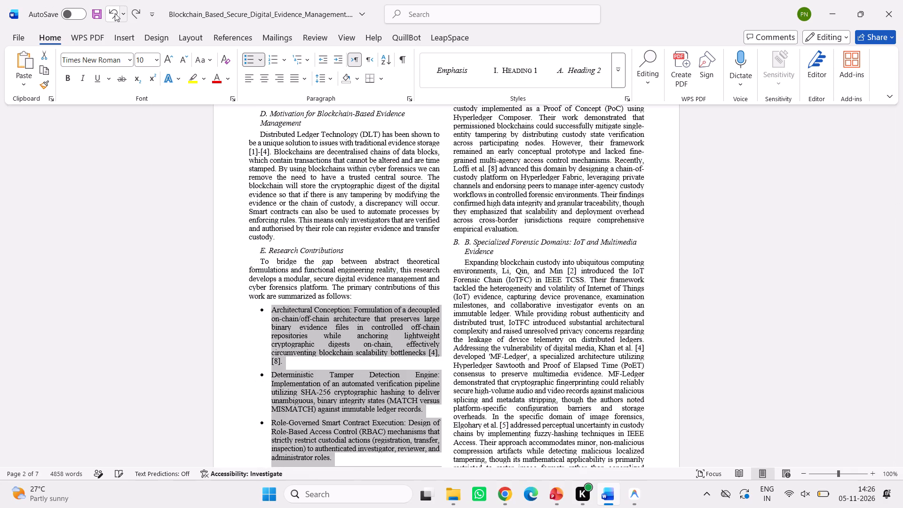
Delete the four selected contribution bullets of subsection E, keeping its introductory paragraph.
scroll(367, 223, "up", 1)
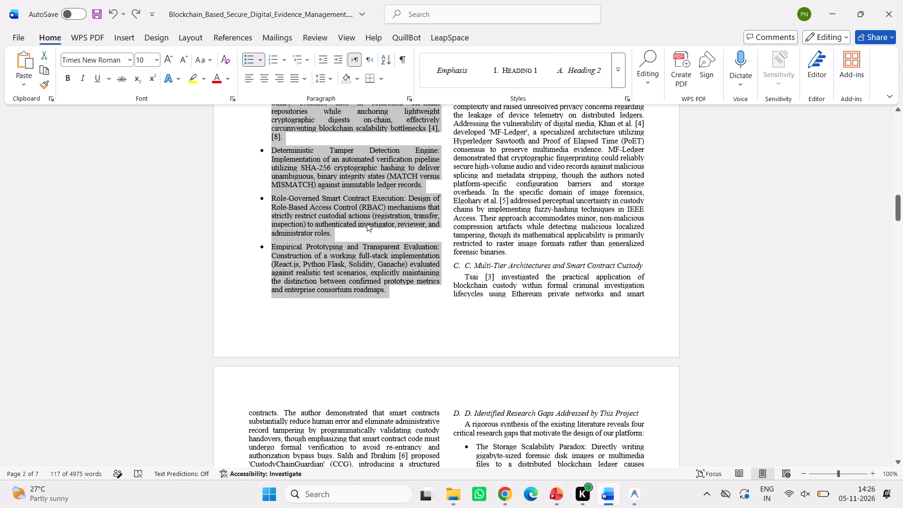
scroll(367, 223, "up", 1)
scroll(367, 223, "down", 1)
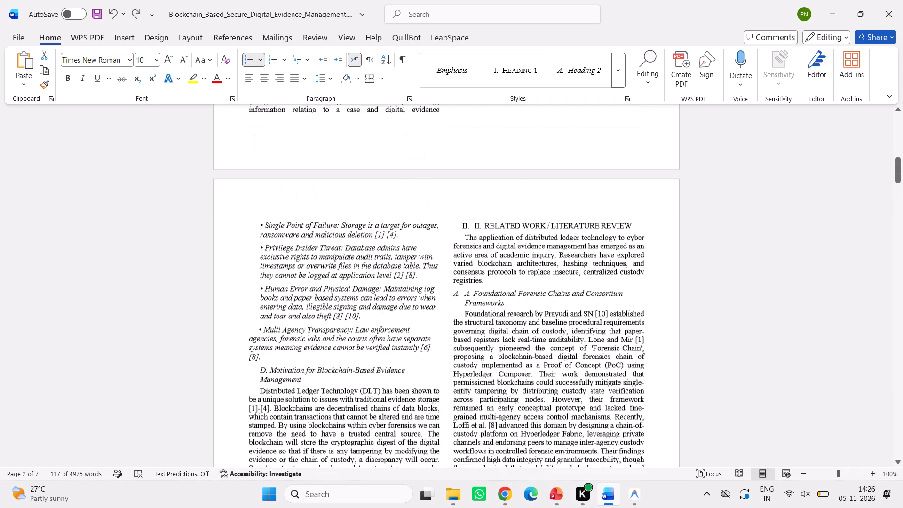
scroll(367, 223, "down", 1)
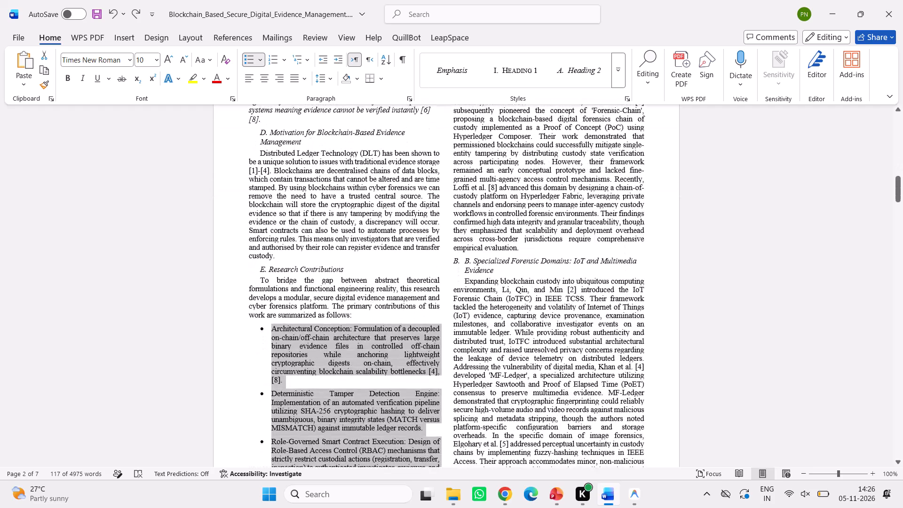
scroll(367, 223, "down", 1)
key("BackSpace")
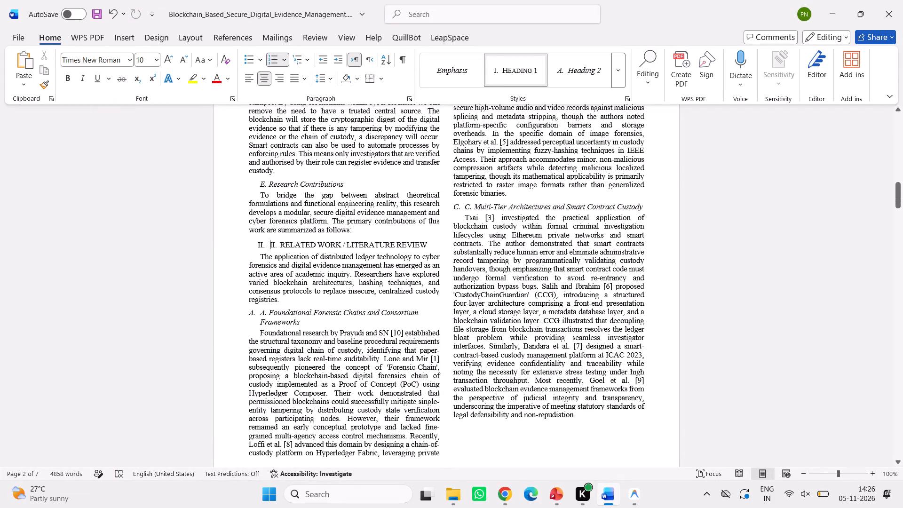
Erase the introductory paragraph starting "To bridge the gap" under "E. Research Contributions", leaving an empty body-text line.
left_click(356, 228)
key("BackSpace")
key("BackSpace")
key("BackSpace")
key("BackSpace")
key("BackSpace")
key("BackSpace")
key("BackSpace")
key("BackSpace")
key("BackSpace")
key("BackSpace")
key("BackSpace")
key("BackSpace")
key("BackSpace")
key("BackSpace")
key("BackSpace")
key("BackSpace")
key("BackSpace")
key("BackSpace")
key("BackSpace")
key("BackSpace")
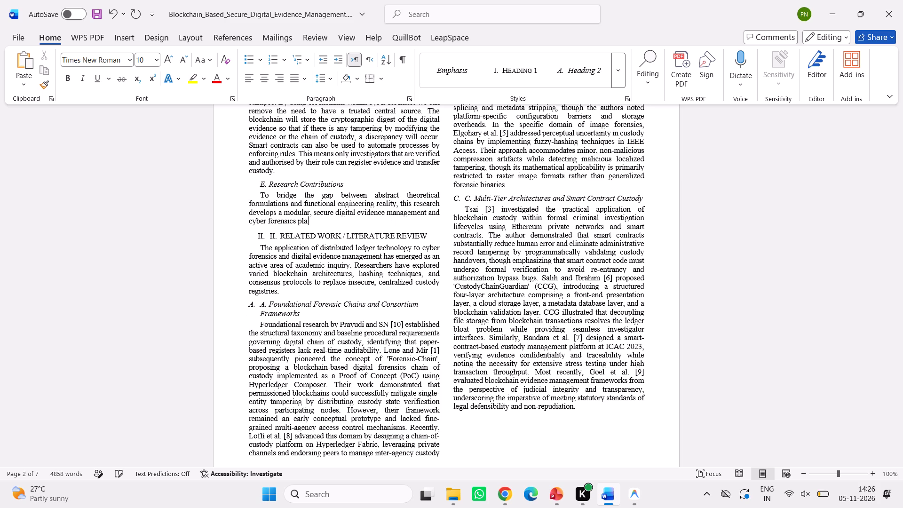
key("BackSpace")
key("BackSpace")
key("BackSpace")
key("BackSpace")
key("BackSpace")
key("BackSpace")
key("BackSpace")
key("BackSpace")
key("BackSpace")
key("BackSpace")
key("BackSpace")
key("BackSpace")
key("BackSpace")
key("BackSpace")
key("BackSpace")
key("BackSpace")
key("BackSpace")
key("BackSpace")
key("BackSpace")
key("BackSpace")
key("BackSpace")
key("BackSpace")
key("BackSpace")
key("BackSpace")
key("BackSpace")
key("BackSpace")
key("BackSpace")
key("BackSpace")
key("BackSpace")
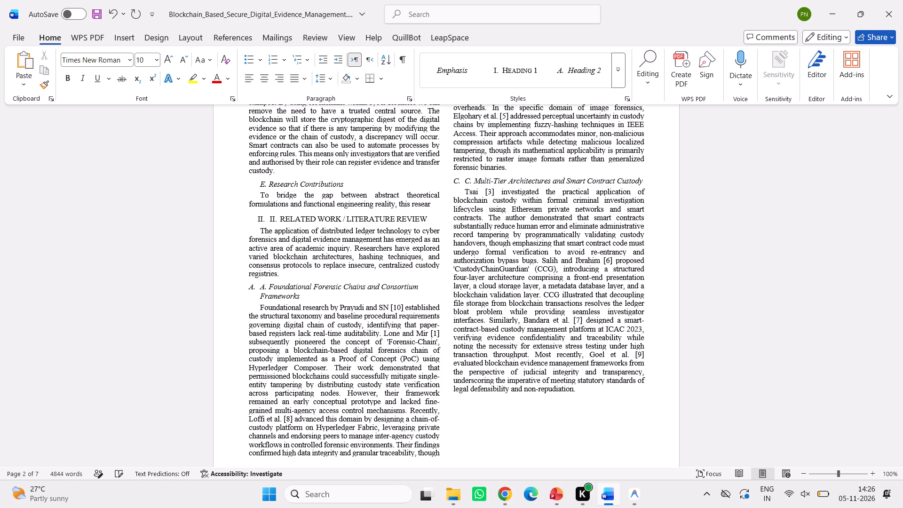
key("BackSpace")
key("BackSpace")
key("BackSpace")
key("BackSpace")
key("BackSpace")
key("BackSpace")
key("BackSpace")
key("BackSpace")
key("BackSpace")
key("BackSpace")
key("BackSpace")
key("BackSpace")
key("BackSpace")
key("BackSpace")
key("BackSpace")
key("BackSpace")
key("BackSpace")
key("BackSpace")
key("BackSpace")
key("BackSpace")
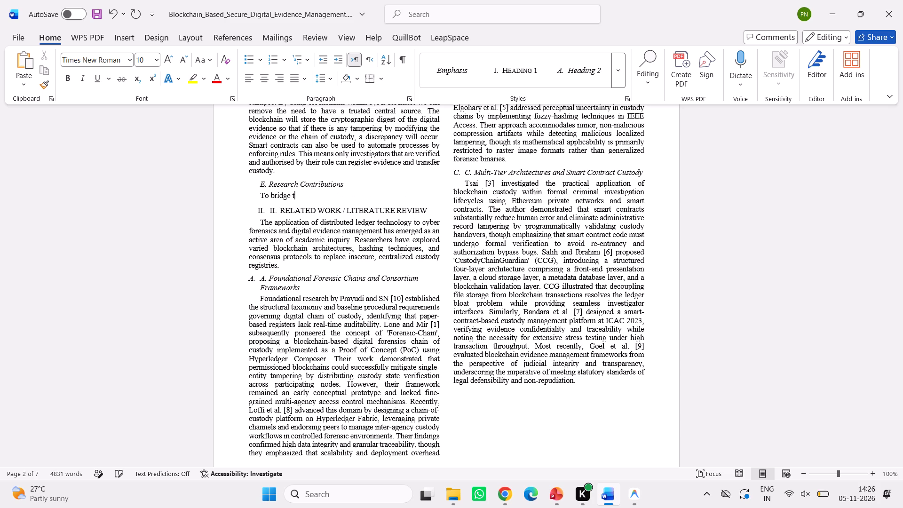
key("BackSpace")
key("BackSpace")
key("BackSpace")
key("BackSpace")
key("BackSpace")
key("BackSpace")
key("BackSpace")
key("BackSpace")
key("BackSpace")
key("BackSpace")
key("BackSpace")
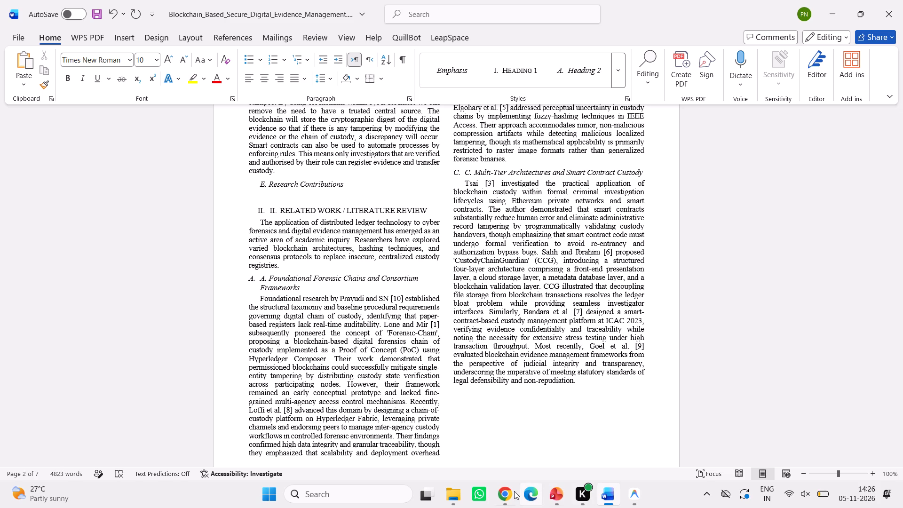
Copy the humanized Version 1 text again from Clever AI Humanizer in Chrome and paste it into the empty subsection E line in Word.
left_click(512, 491)
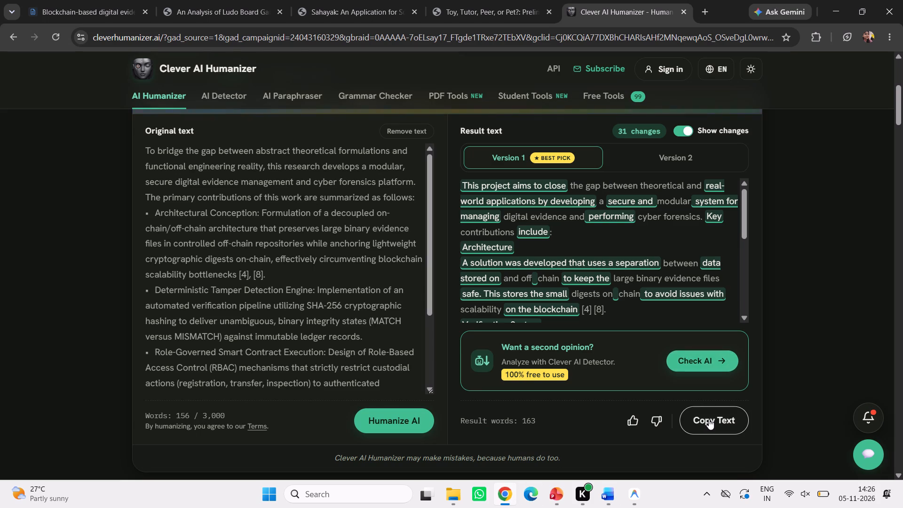
left_click(709, 419)
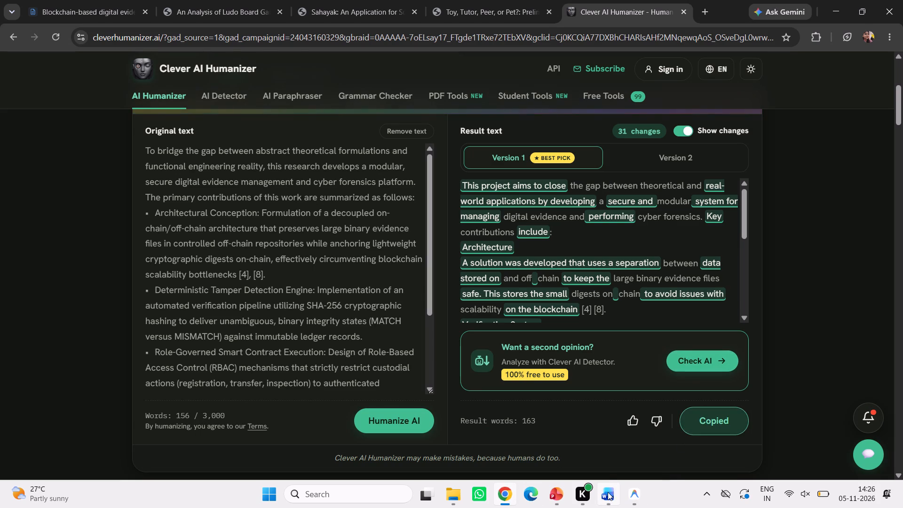
left_click(608, 492)
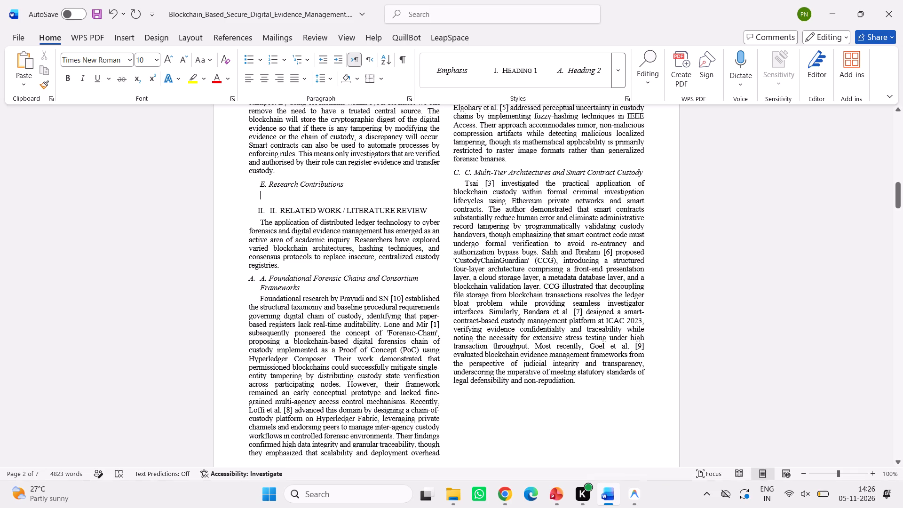
key("ctrl+v")
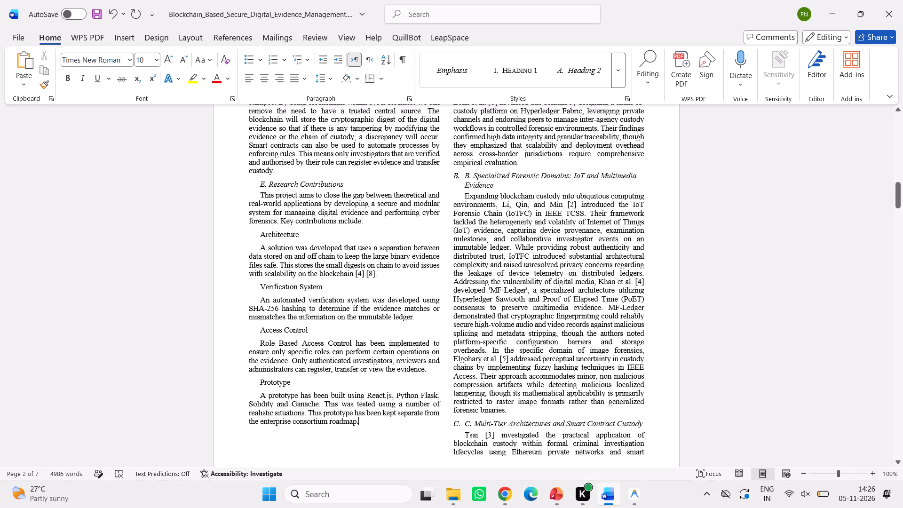
Format the pasted subsection E text from "Architecture" through "enterprise consortium roadmap." as a bulleted list.
left_click_drag(259, 231, 310, 410)
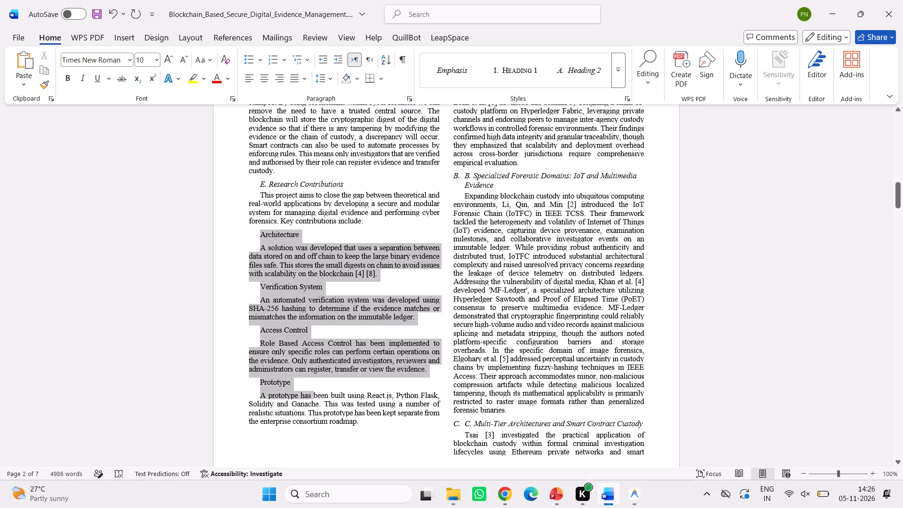
left_click_drag(310, 410, 522, 141)
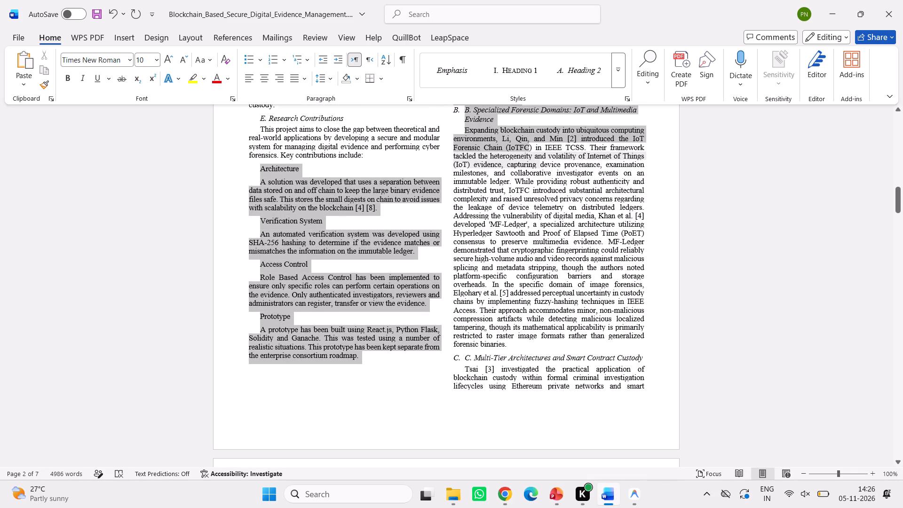
left_click_drag(522, 141, 500, 98)
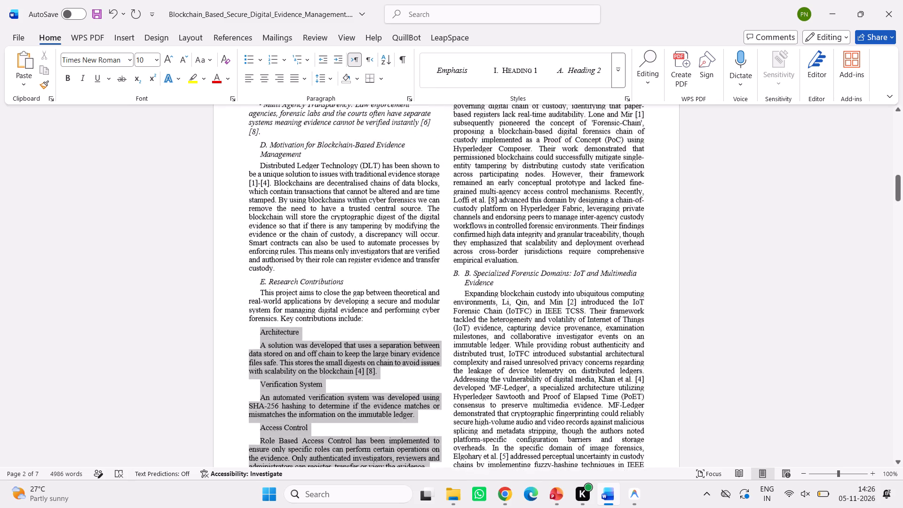
left_click_drag(500, 98, 390, 378)
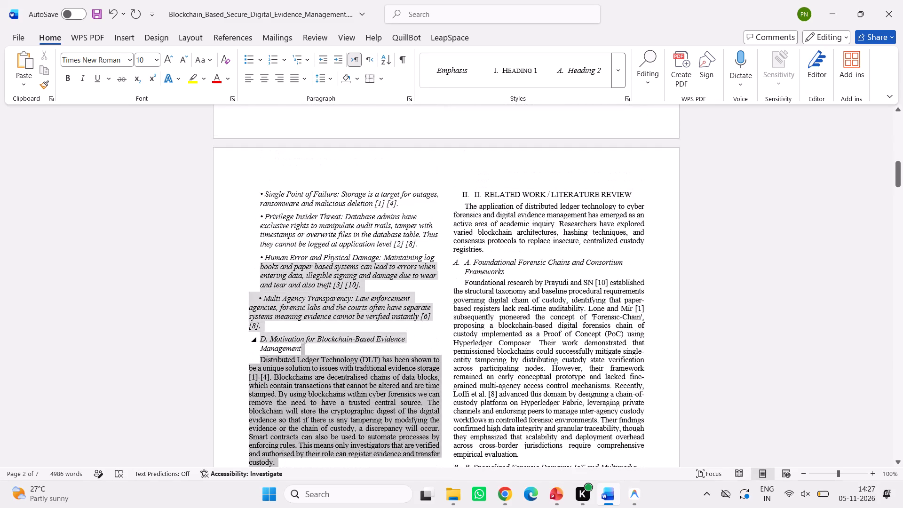
left_click_drag(390, 378, 412, 475)
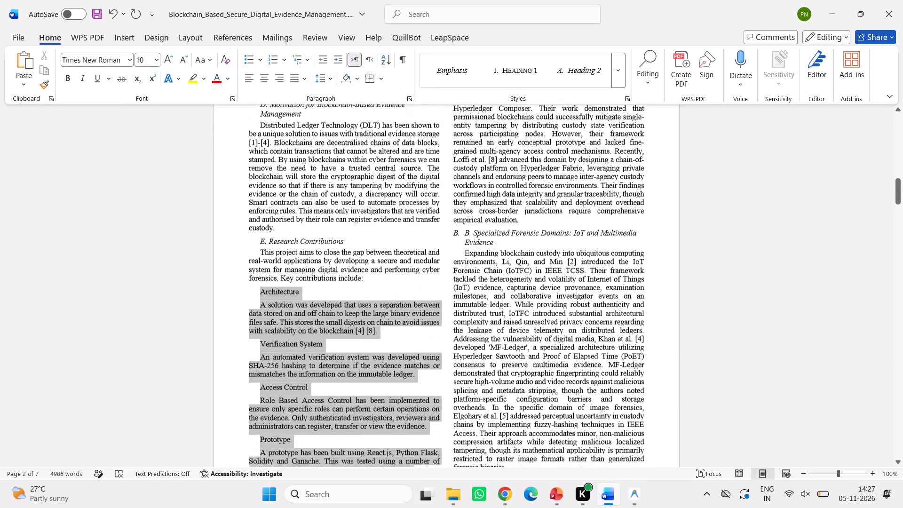
left_click_drag(412, 475, 359, 387)
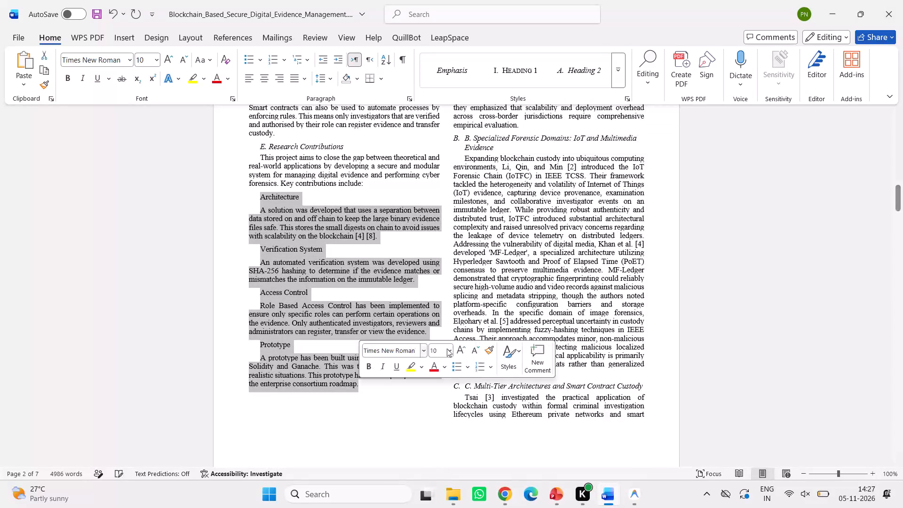
left_click(455, 365)
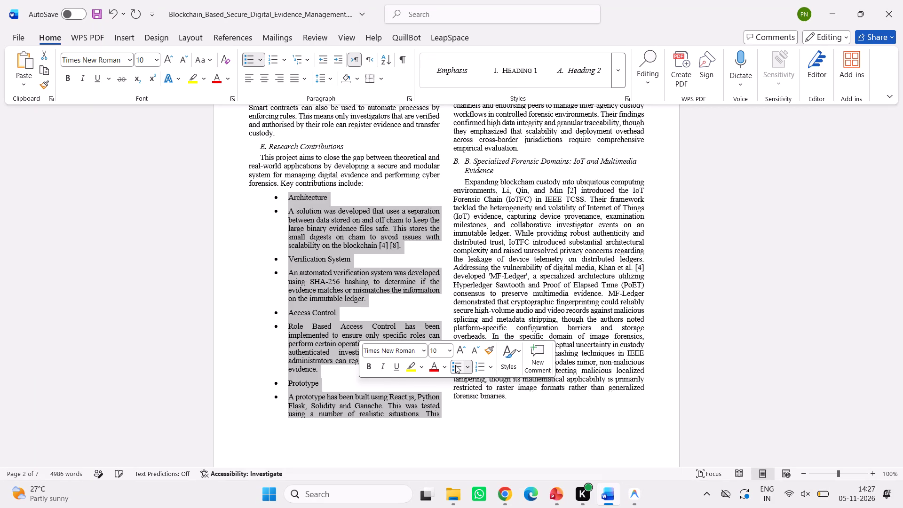
scroll(271, 291, "up", 11)
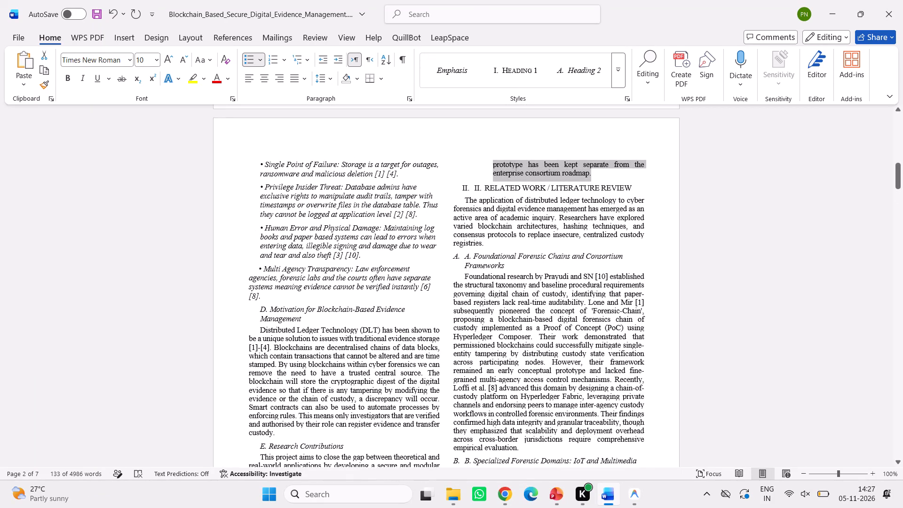
scroll(482, 164, "down", 7)
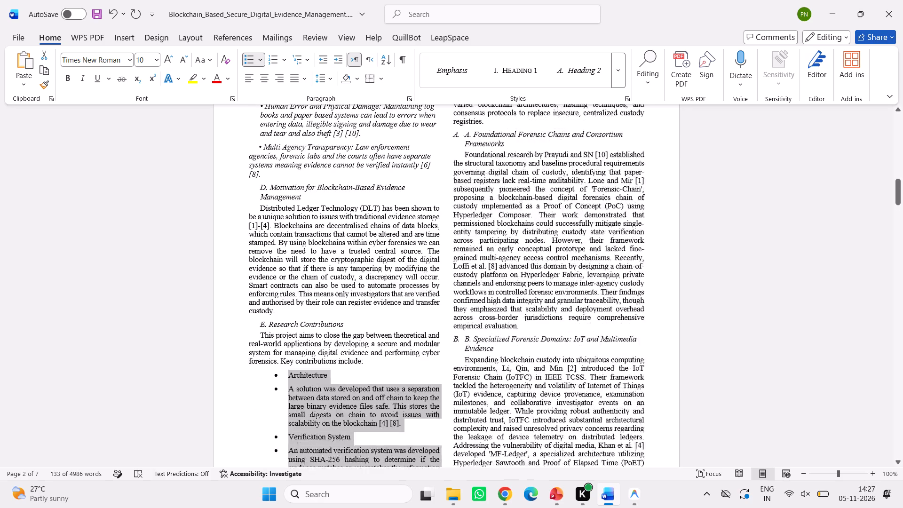
Left-align the bulleted contributions list in subsection E.
scroll(482, 164, "down", 6)
scroll(482, 164, "up", 8)
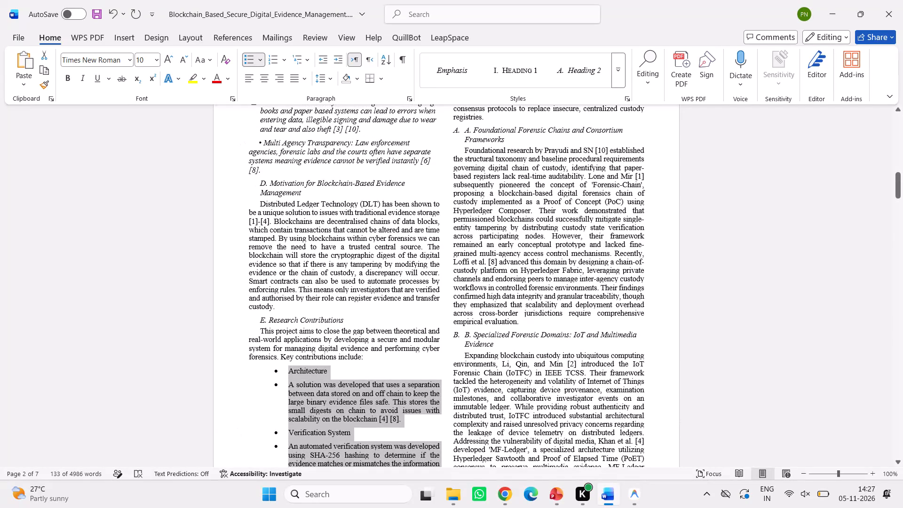
left_click(249, 78)
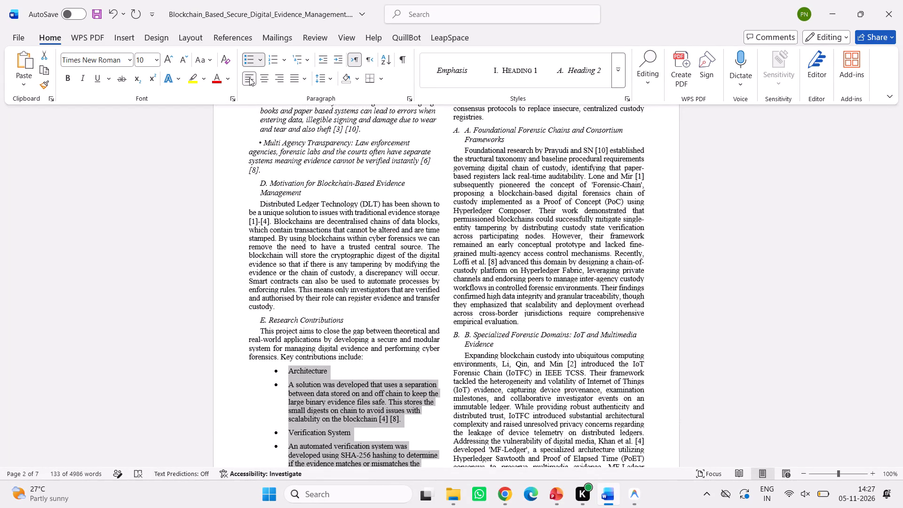
scroll(339, 223, "down", 6)
scroll(339, 223, "up", 6)
scroll(339, 223, "down", 1)
scroll(339, 223, "up", 5)
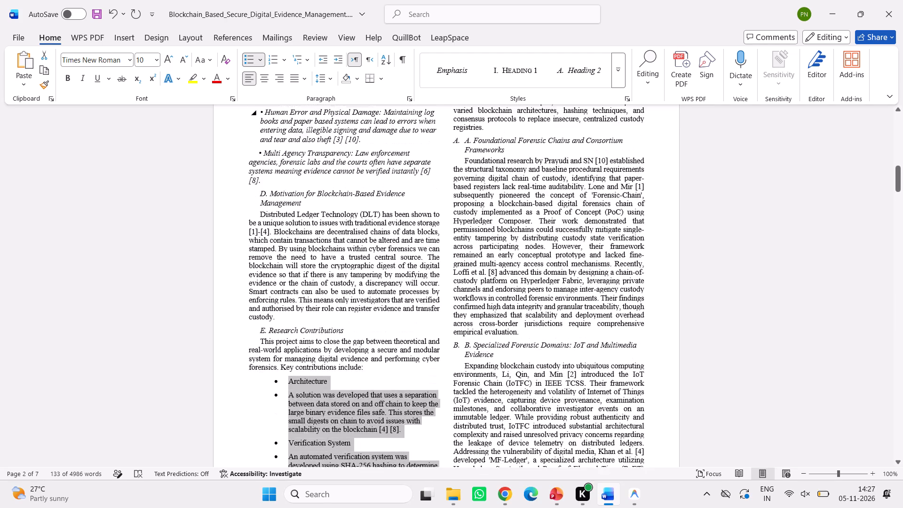
left_click_drag(463, 209, 489, 255)
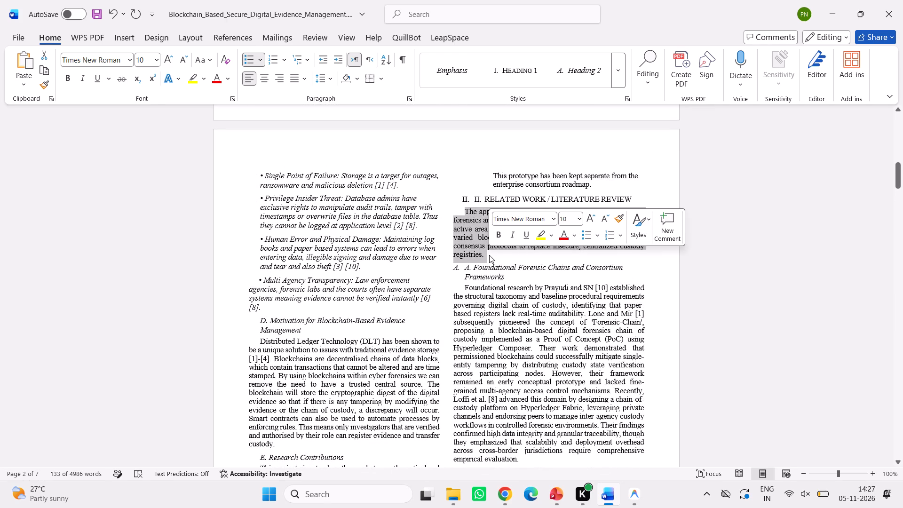
key("ctrl+c")
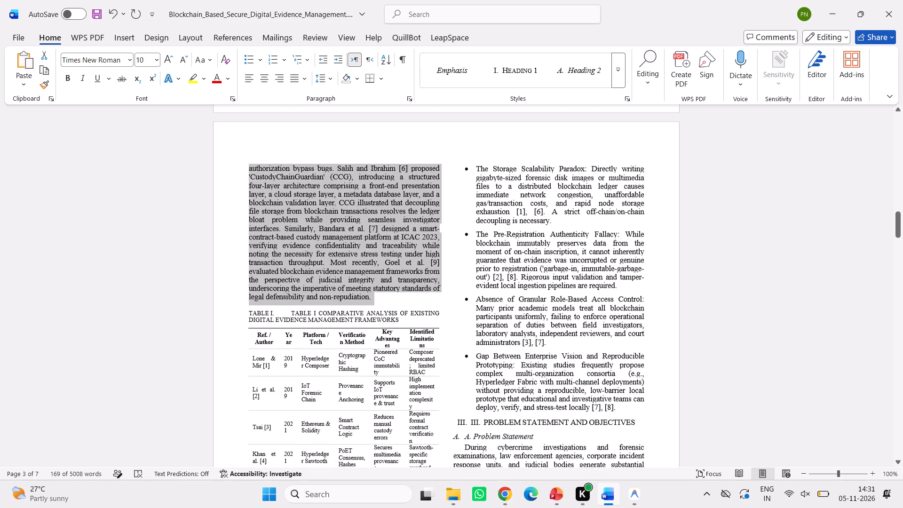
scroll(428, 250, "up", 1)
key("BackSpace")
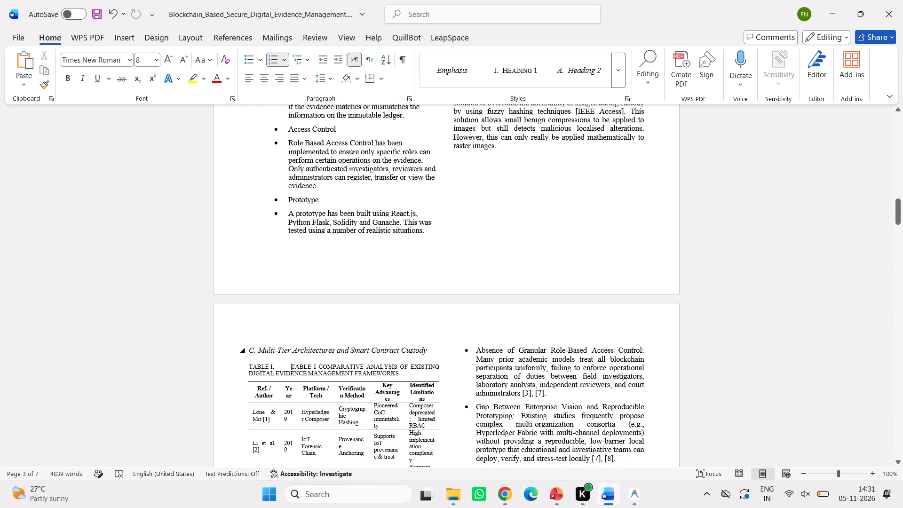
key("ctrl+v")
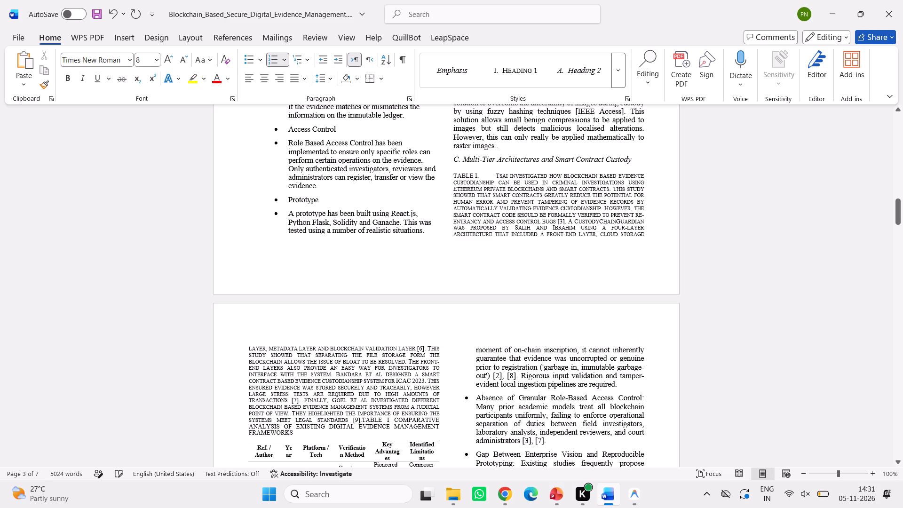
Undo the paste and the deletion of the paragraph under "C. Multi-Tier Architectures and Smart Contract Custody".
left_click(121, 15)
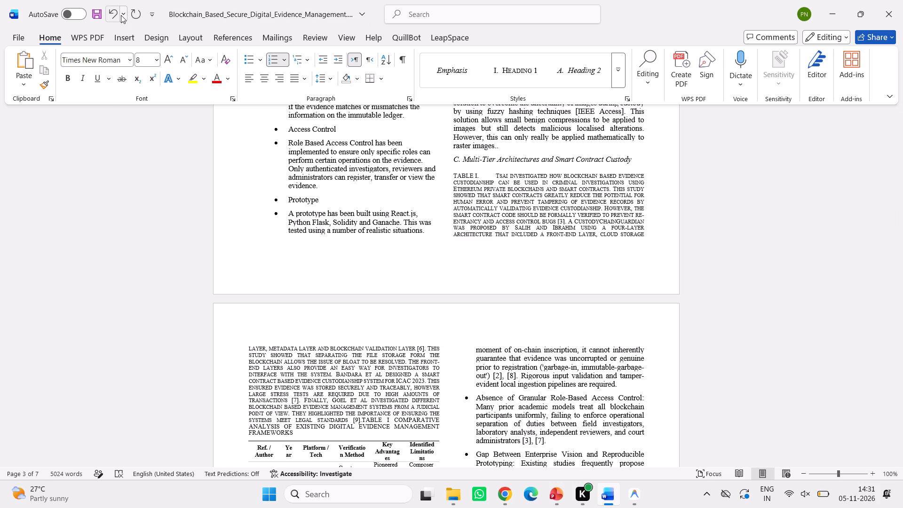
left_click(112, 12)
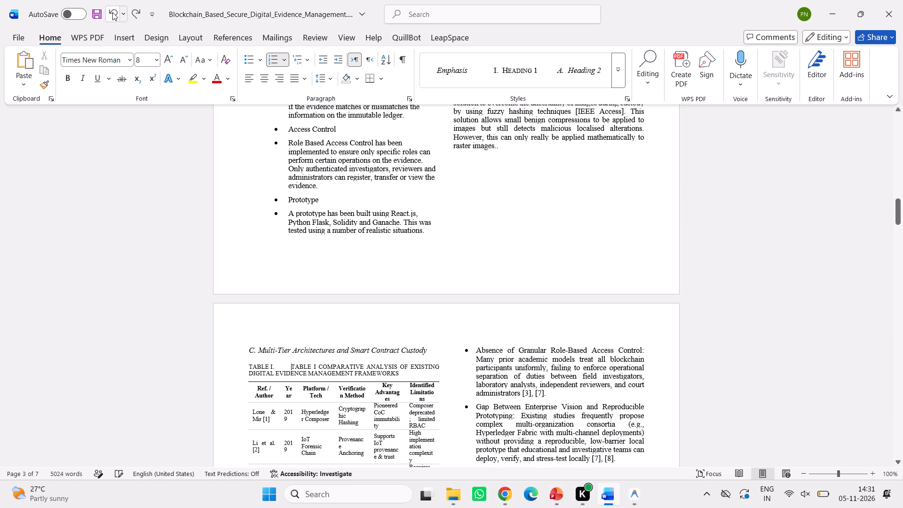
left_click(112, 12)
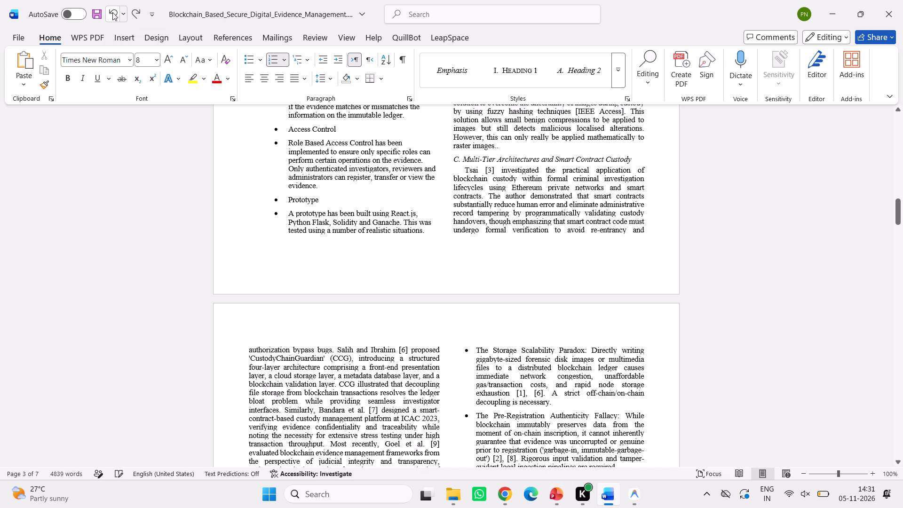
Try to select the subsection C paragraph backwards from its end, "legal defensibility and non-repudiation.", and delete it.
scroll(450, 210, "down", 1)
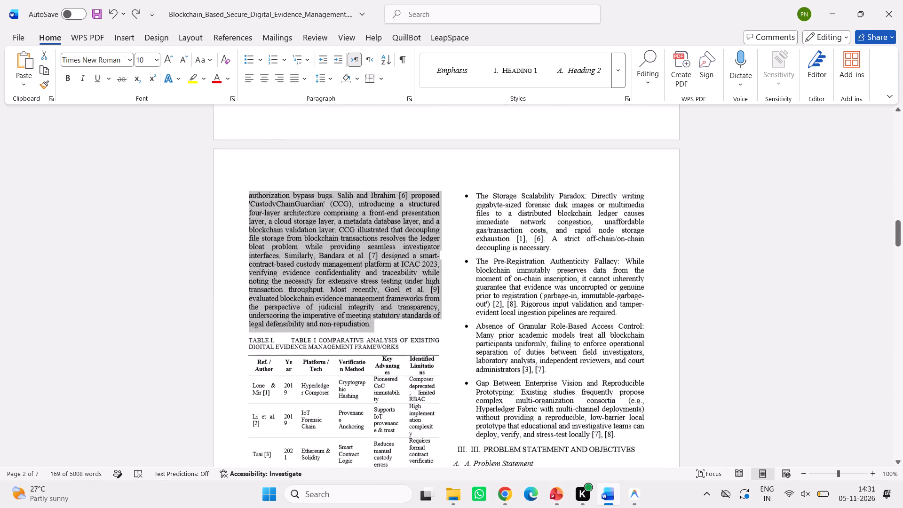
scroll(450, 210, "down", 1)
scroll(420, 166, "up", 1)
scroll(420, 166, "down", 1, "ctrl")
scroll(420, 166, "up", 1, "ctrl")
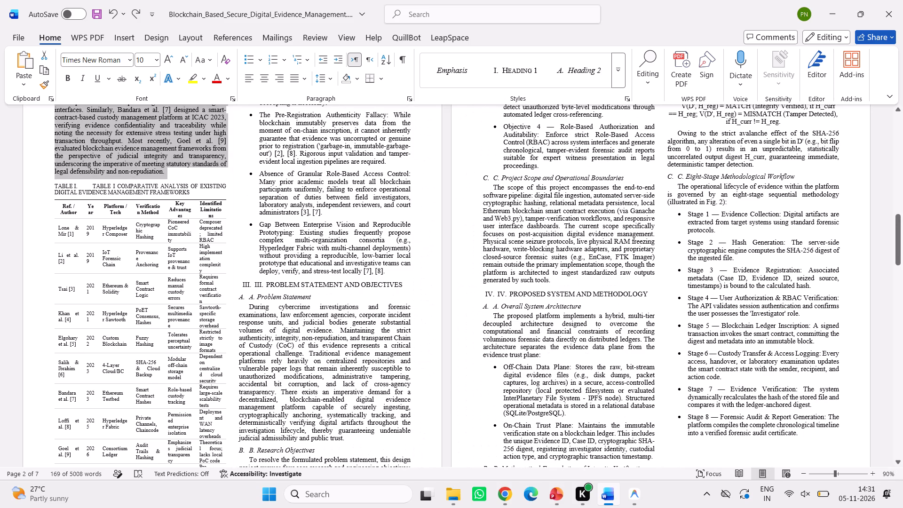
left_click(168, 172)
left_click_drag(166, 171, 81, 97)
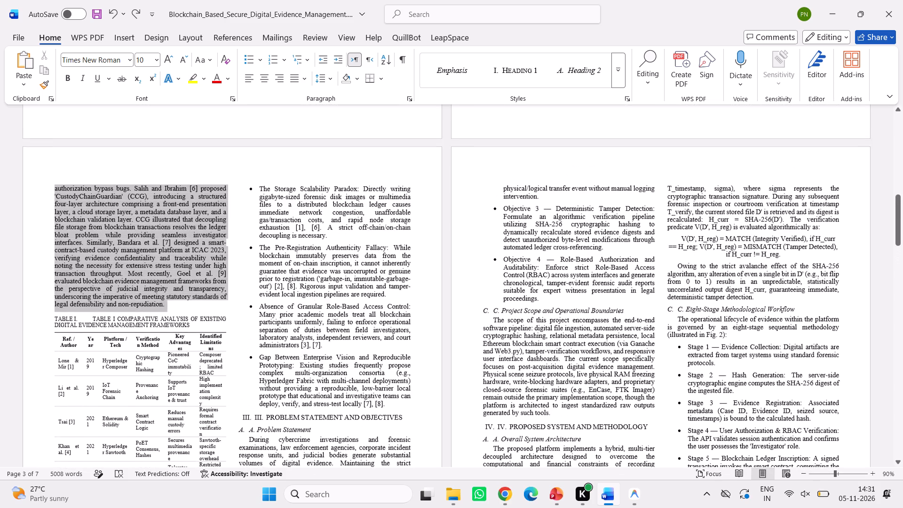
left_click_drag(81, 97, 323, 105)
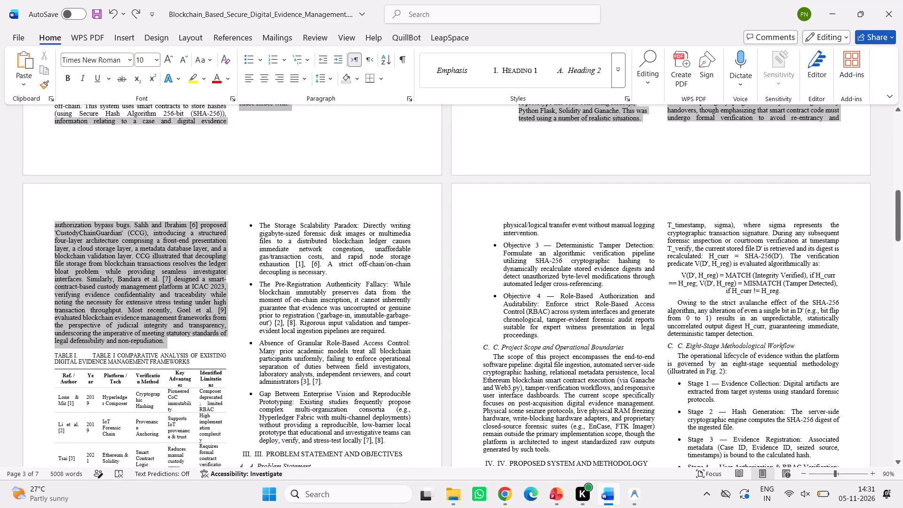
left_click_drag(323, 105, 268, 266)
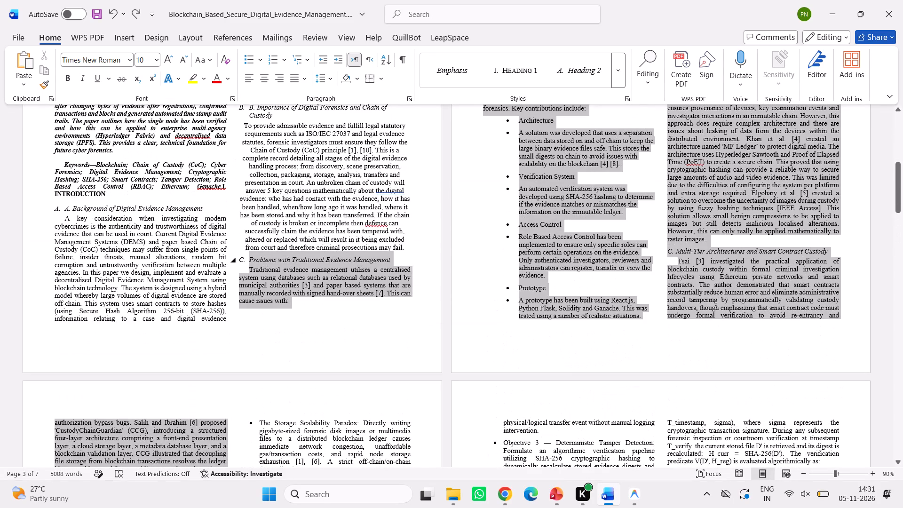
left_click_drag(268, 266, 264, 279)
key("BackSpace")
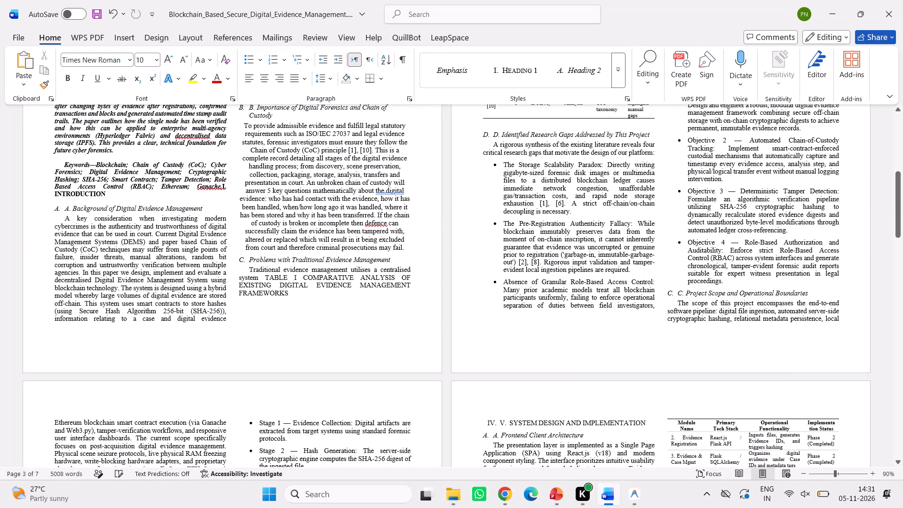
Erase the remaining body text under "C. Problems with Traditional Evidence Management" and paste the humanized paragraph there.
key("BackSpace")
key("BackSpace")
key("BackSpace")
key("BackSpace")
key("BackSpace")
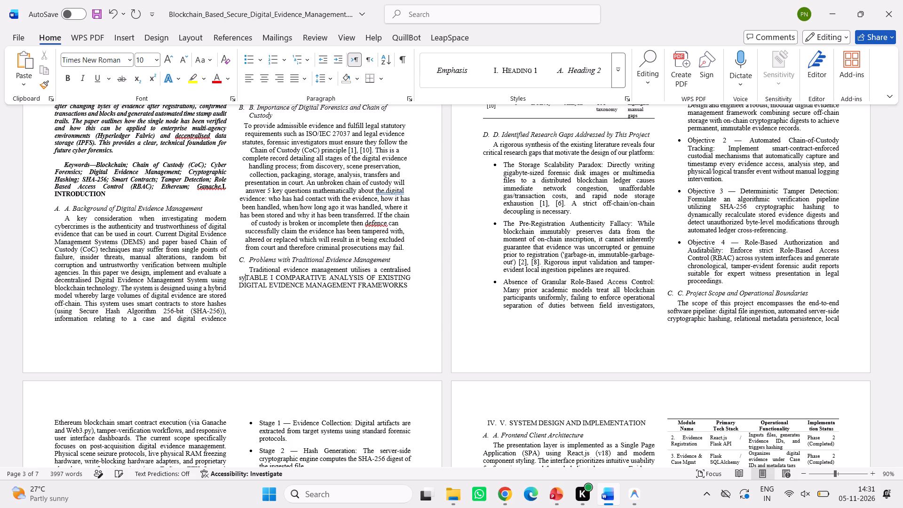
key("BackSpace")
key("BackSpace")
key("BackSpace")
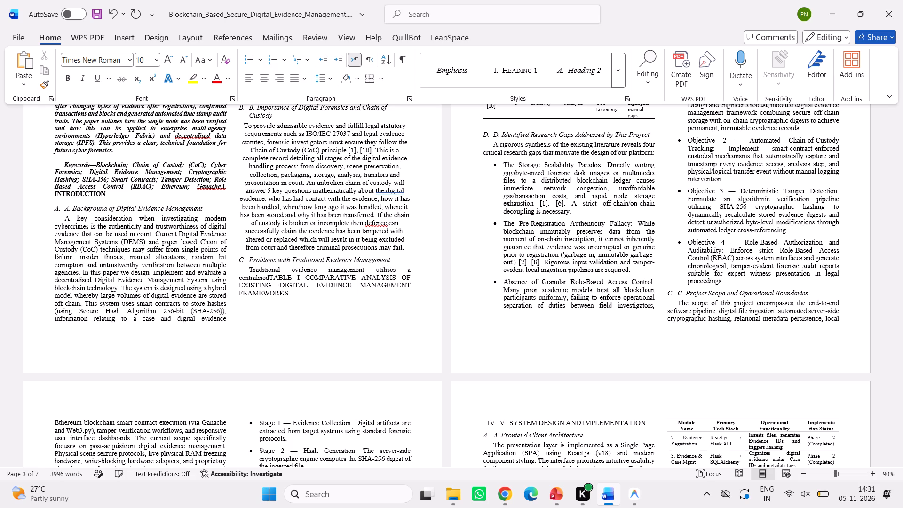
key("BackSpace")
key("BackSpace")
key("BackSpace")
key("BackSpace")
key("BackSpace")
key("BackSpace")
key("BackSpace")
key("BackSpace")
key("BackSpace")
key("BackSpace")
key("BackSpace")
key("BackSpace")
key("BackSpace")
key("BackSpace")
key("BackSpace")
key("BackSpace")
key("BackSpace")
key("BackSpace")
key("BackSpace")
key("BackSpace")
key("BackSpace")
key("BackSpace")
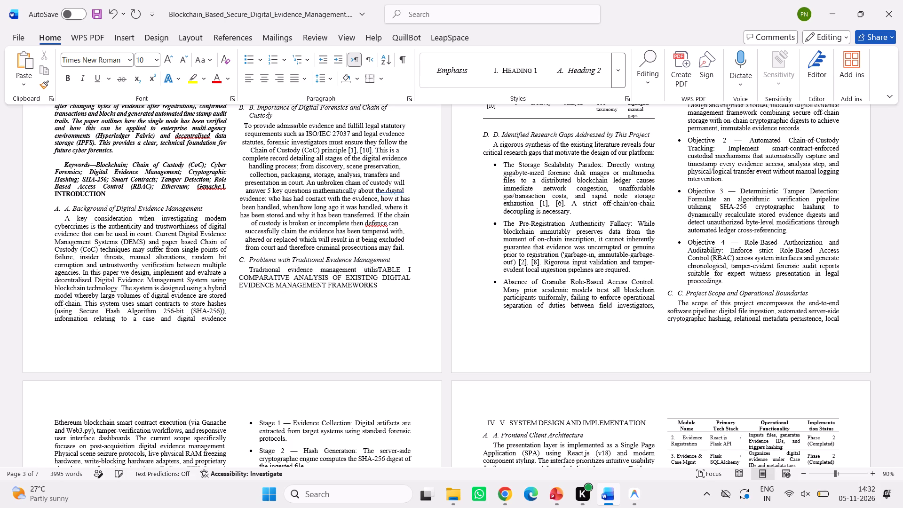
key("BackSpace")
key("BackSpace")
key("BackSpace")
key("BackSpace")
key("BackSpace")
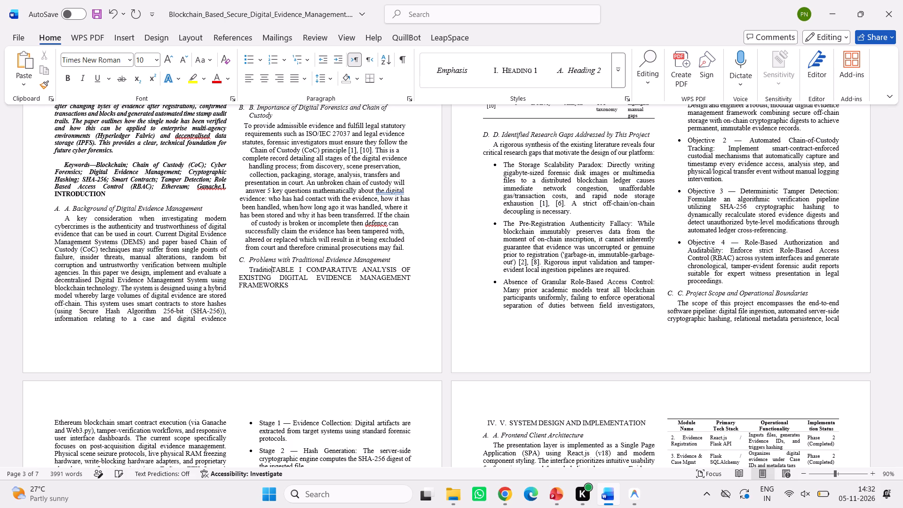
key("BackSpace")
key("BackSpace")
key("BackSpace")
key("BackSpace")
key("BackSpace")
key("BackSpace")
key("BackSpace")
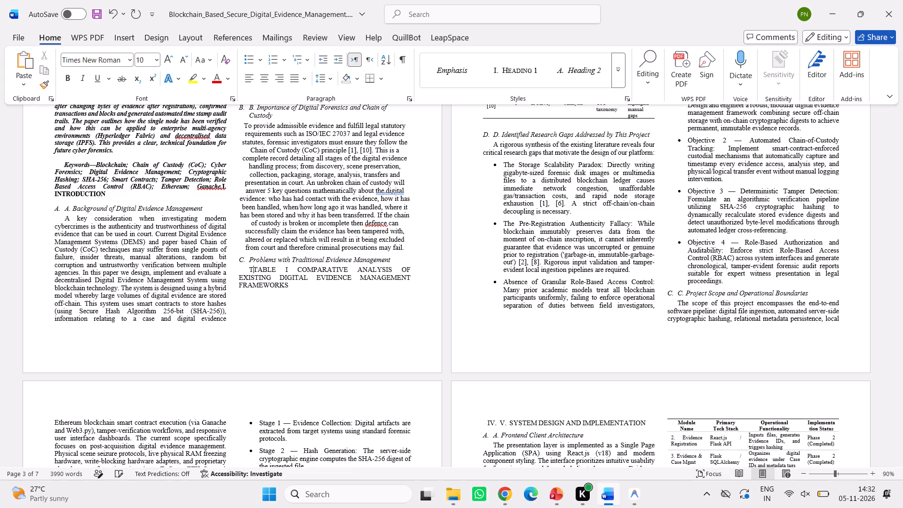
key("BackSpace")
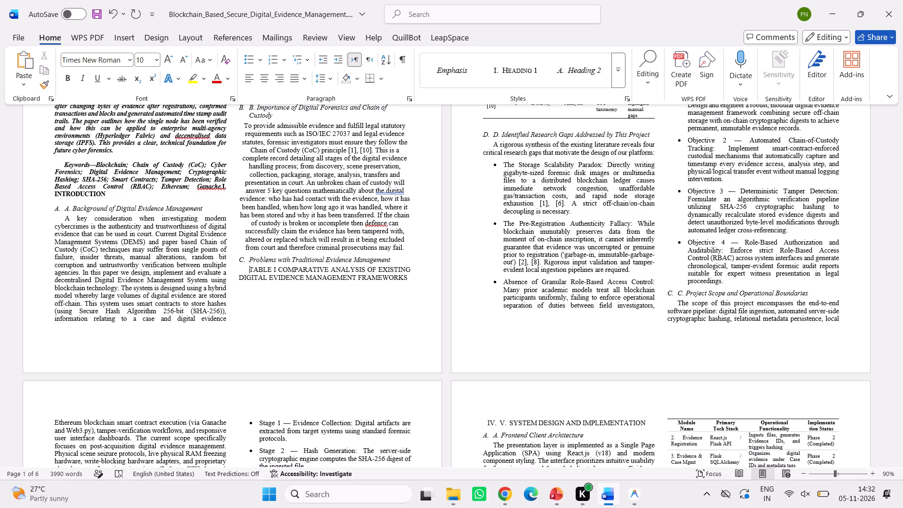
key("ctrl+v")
Look through the following pages of the paper to check the content and layout after the paste.
scroll(264, 279, "down", 2)
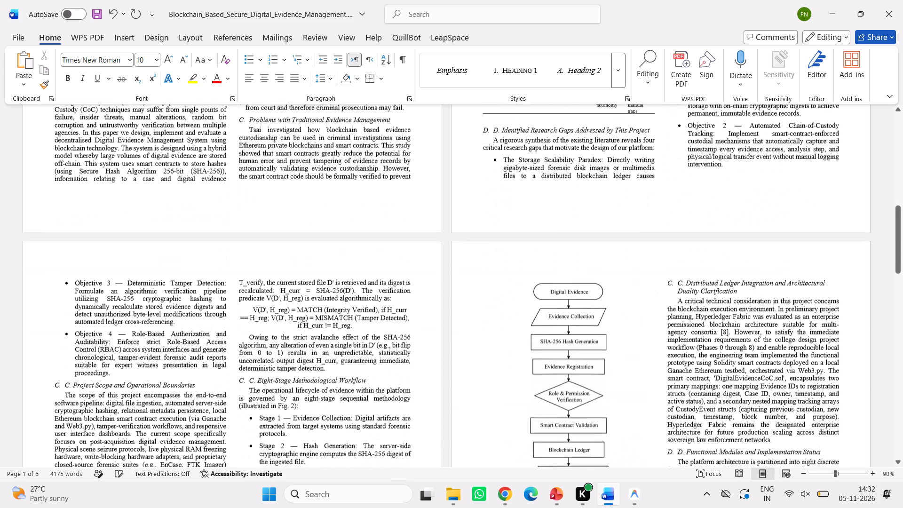
scroll(264, 279, "down", 2)
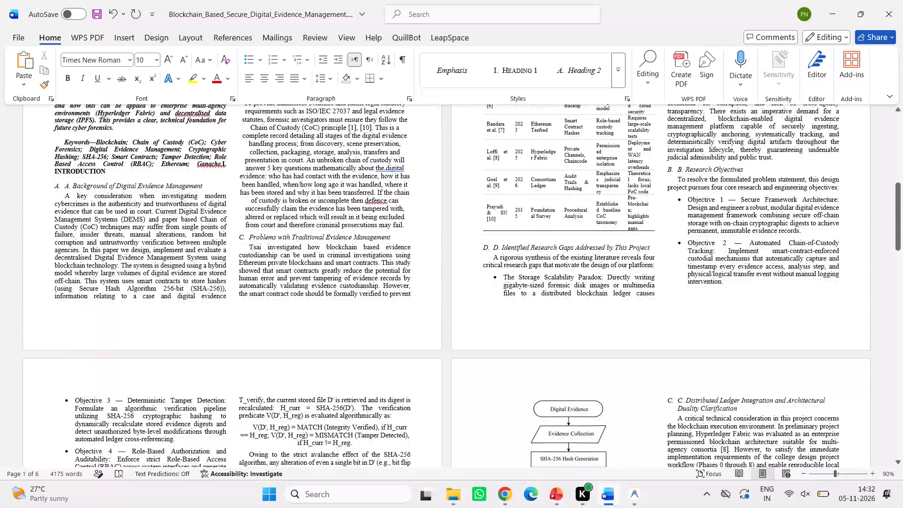
scroll(264, 279, "down", 1)
scroll(264, 279, "right", 1)
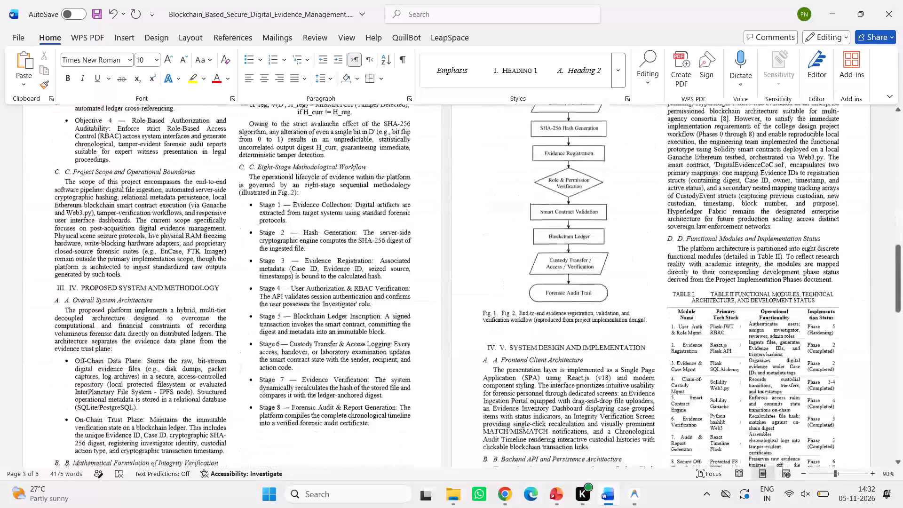
scroll(264, 279, "right", 1)
scroll(264, 279, "down", 1)
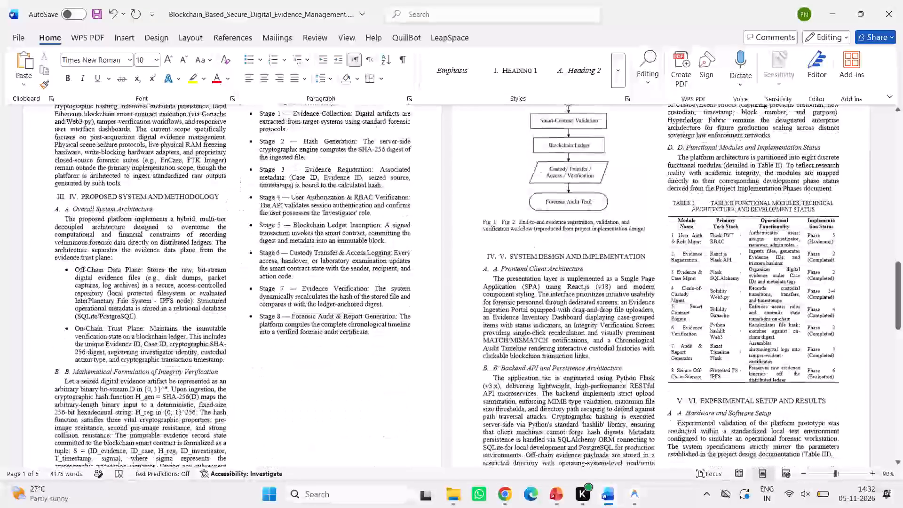
scroll(264, 279, "down", 1)
scroll(264, 279, "right", 1)
scroll(264, 279, "down", 1)
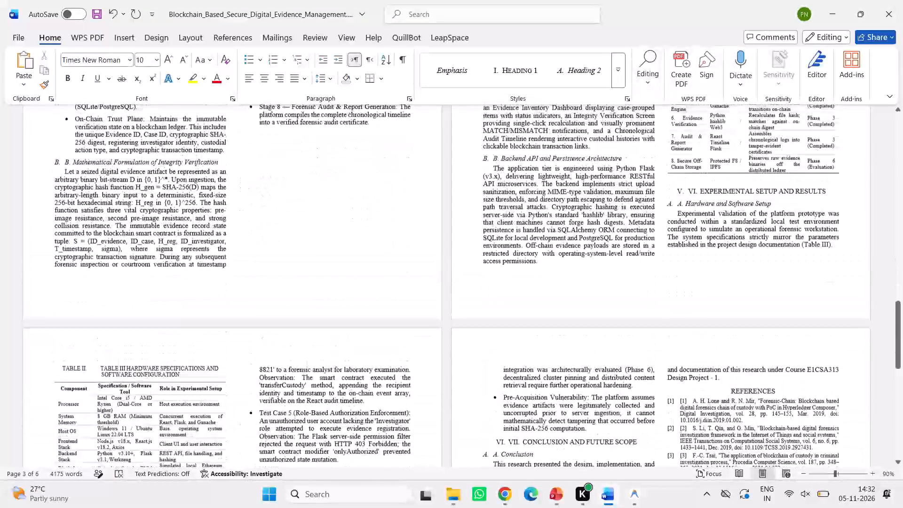
scroll(264, 279, "down", 1)
scroll(264, 279, "right", 1)
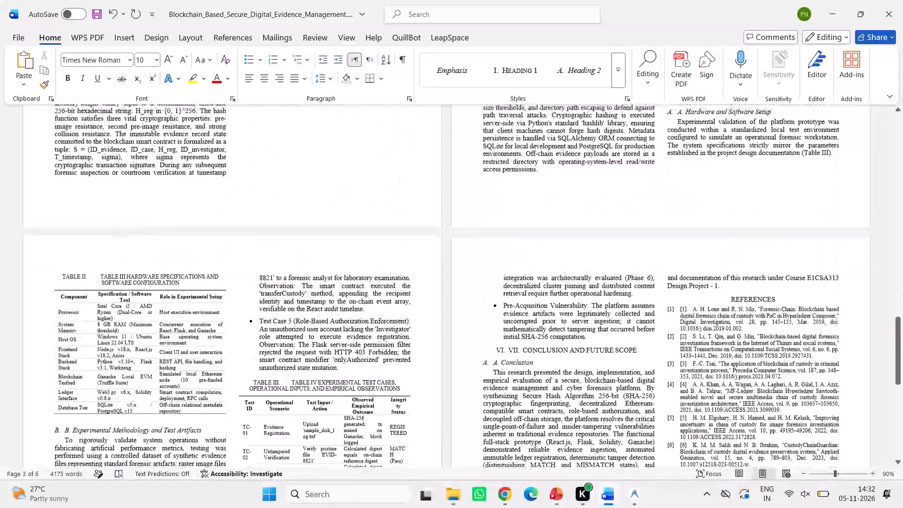
scroll(264, 279, "right", 1)
scroll(264, 279, "up", 4)
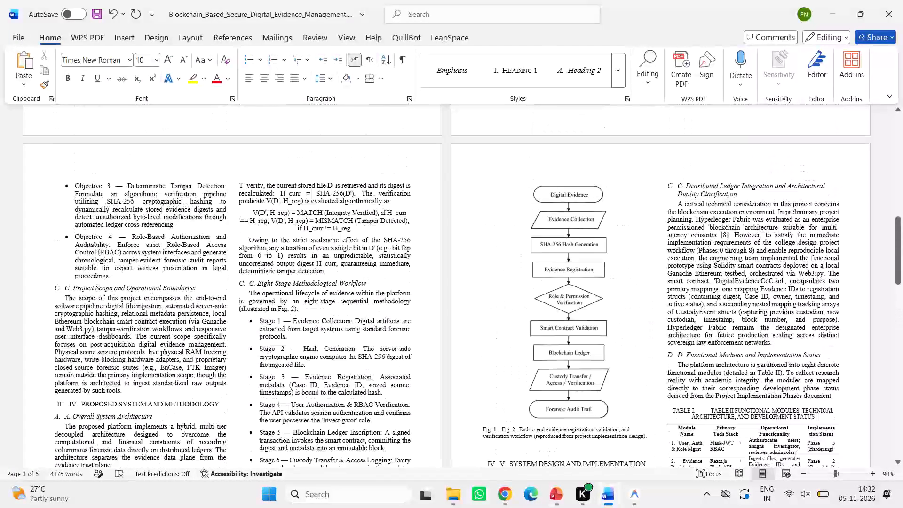
scroll(264, 279, "up", 2)
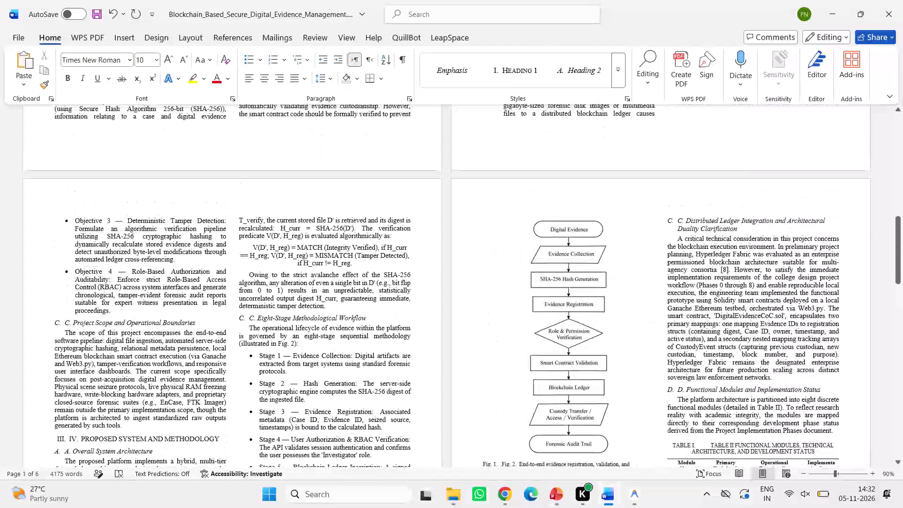
Undo the paste and the erasing of the body text under "C. Problems with Traditional Evidence Management" to restore the original paragraph.
left_click(110, 17)
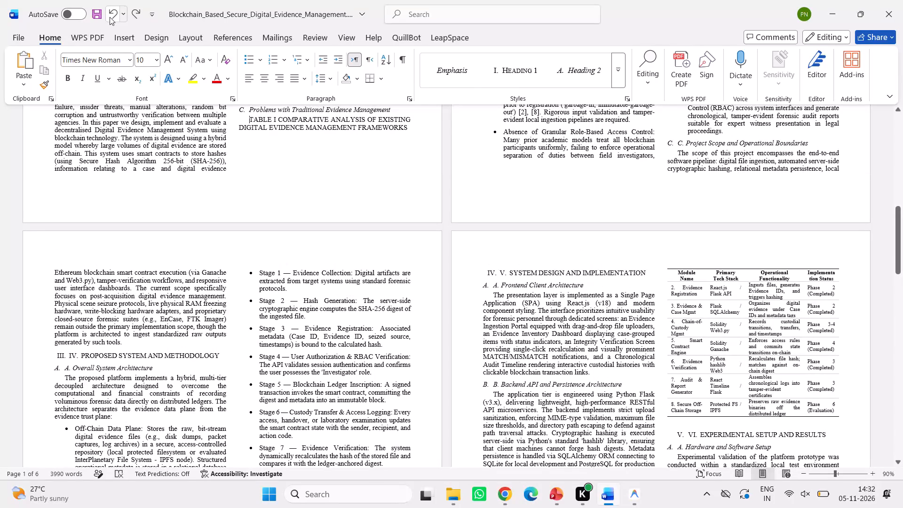
left_click(110, 17)
left_click(110, 17)
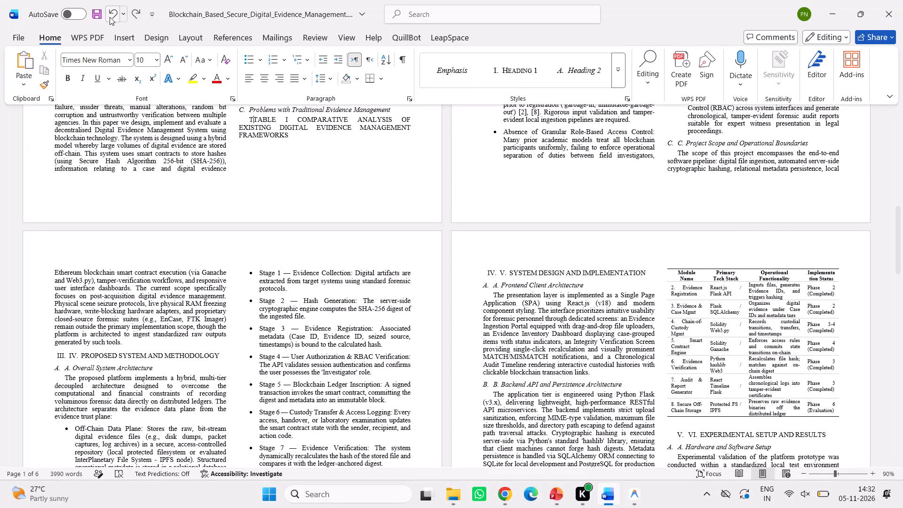
triple_click(110, 17)
triple_click(110, 17)
triple_click(110, 17)
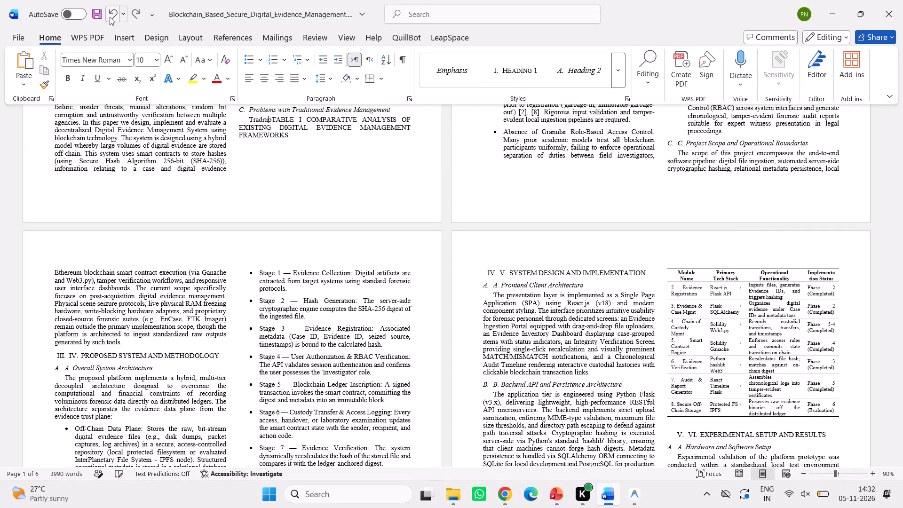
triple_click(110, 17)
triple_click(110, 17)
triple_click(110, 17)
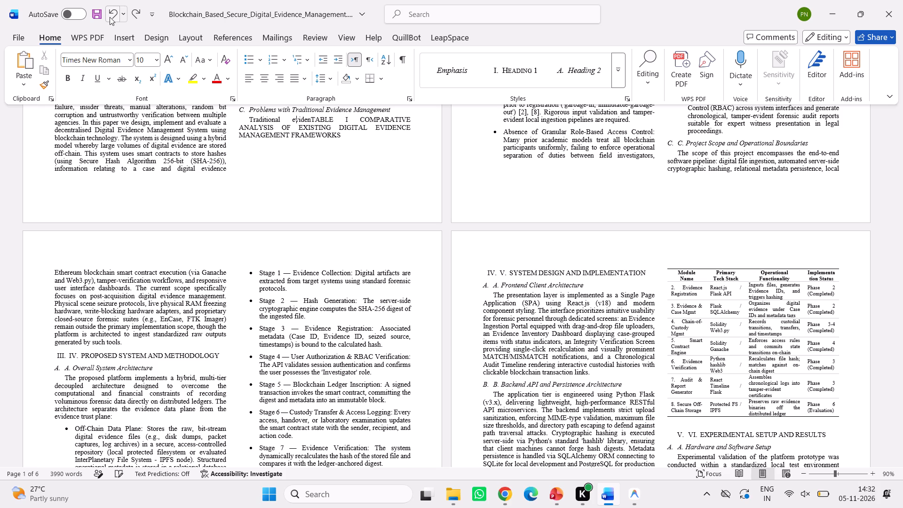
triple_click(110, 17)
triple_click(110, 17)
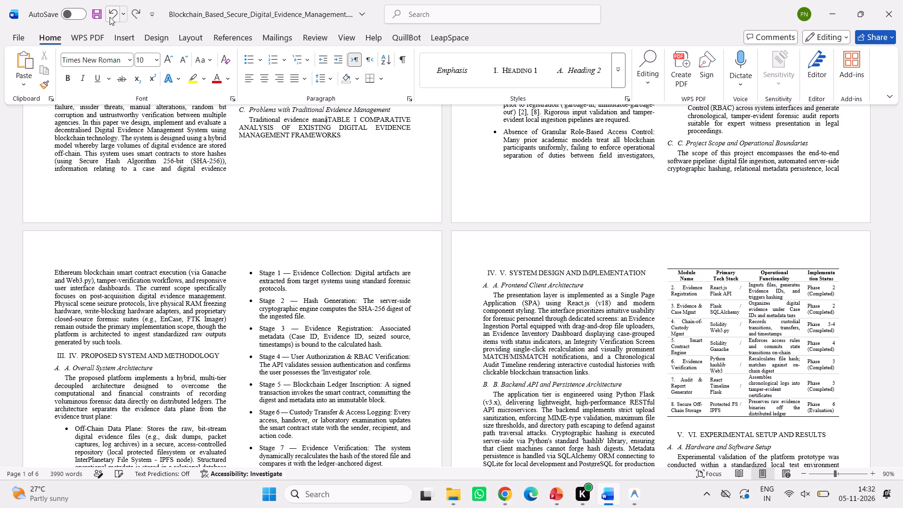
triple_click(110, 17)
triple_click(110, 17)
triple_click(110, 17)
triple_click(110, 17)
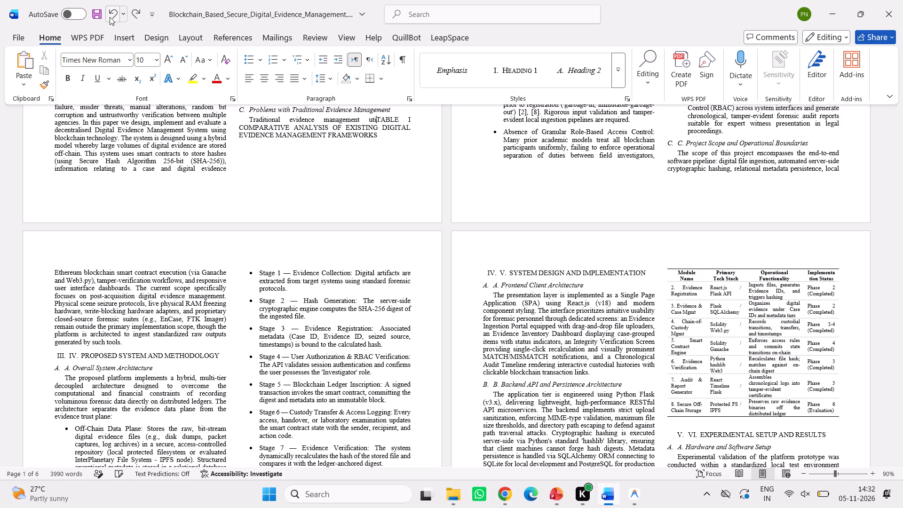
triple_click(110, 17)
triple_click(110, 17)
triple_click(110, 17)
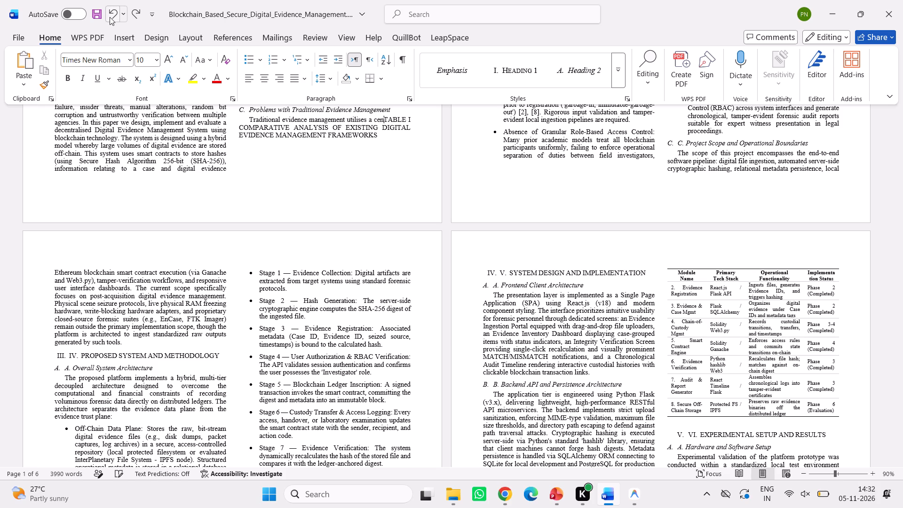
triple_click(110, 17)
left_click(110, 17)
triple_click(110, 17)
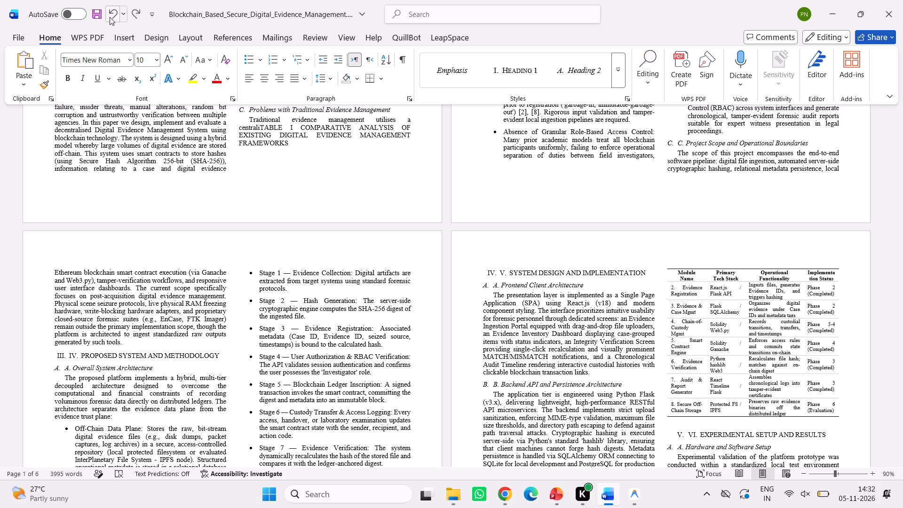
triple_click(110, 17)
triple_click(110, 17)
triple_click(110, 17)
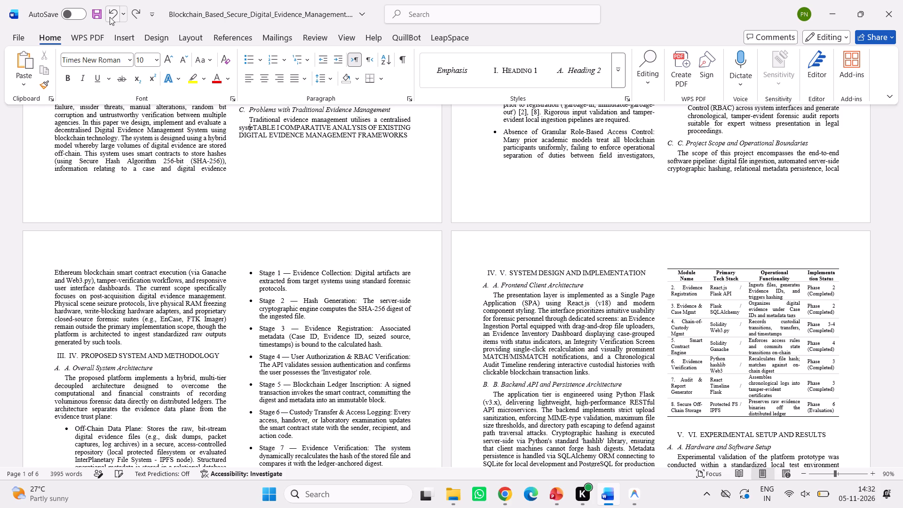
triple_click(110, 17)
double_click(110, 17)
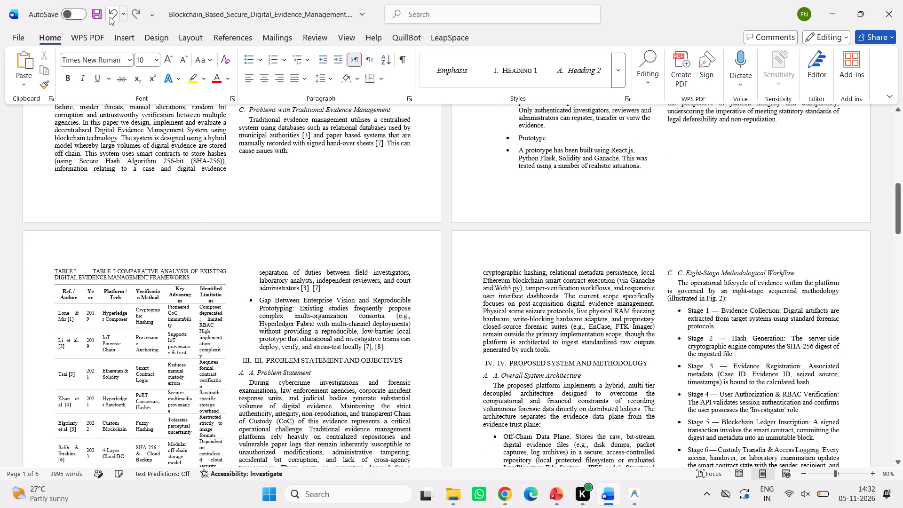
Undo the deletion of the "Expanding blockchain custody" paragraph under "B. Specialized Forensic Domains: IoT and Multimedia Evidence".
scroll(110, 17, "down", 2)
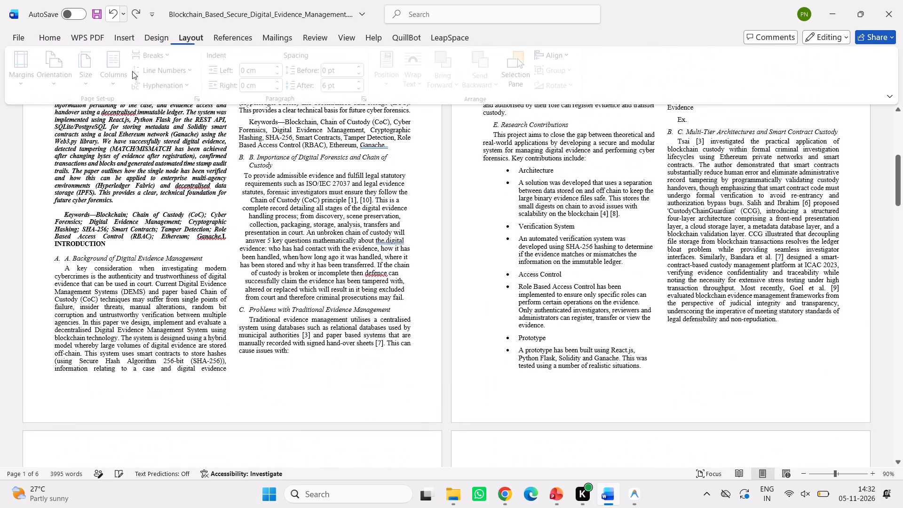
scroll(143, 184, "down", 2)
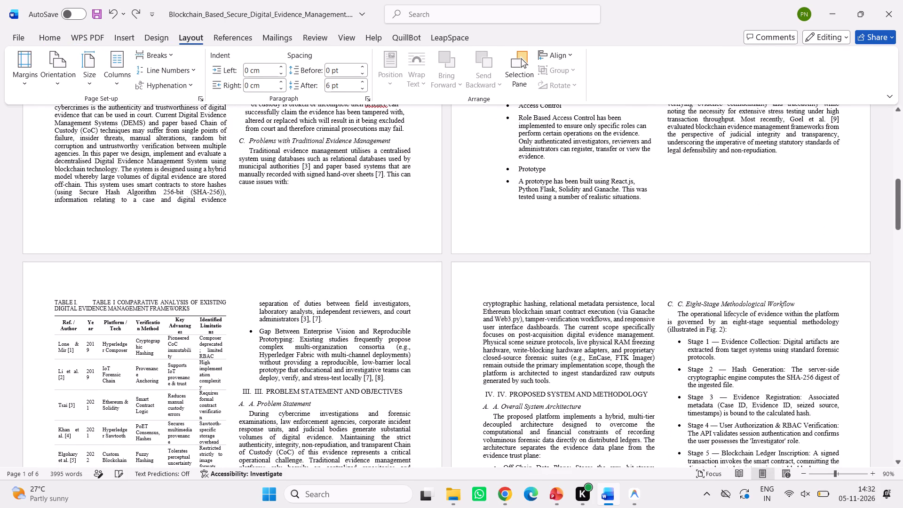
scroll(143, 184, "down", 3)
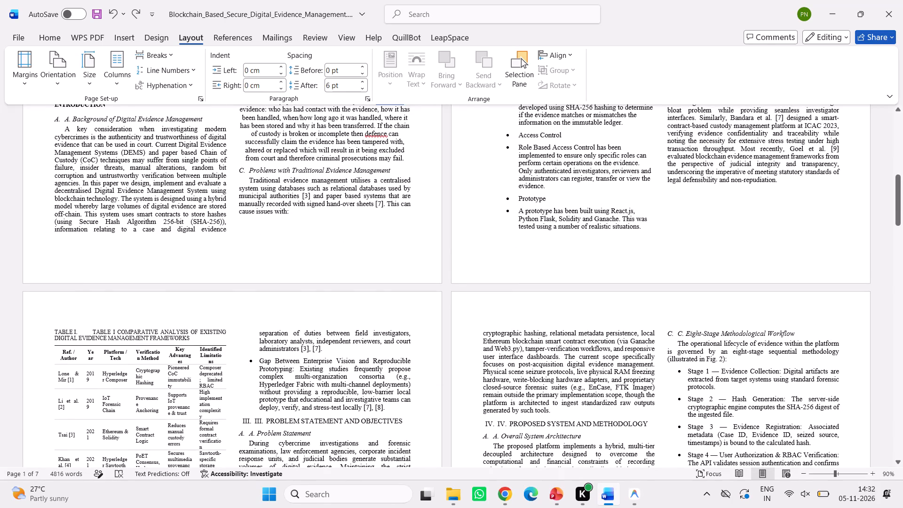
scroll(143, 184, "down", 1)
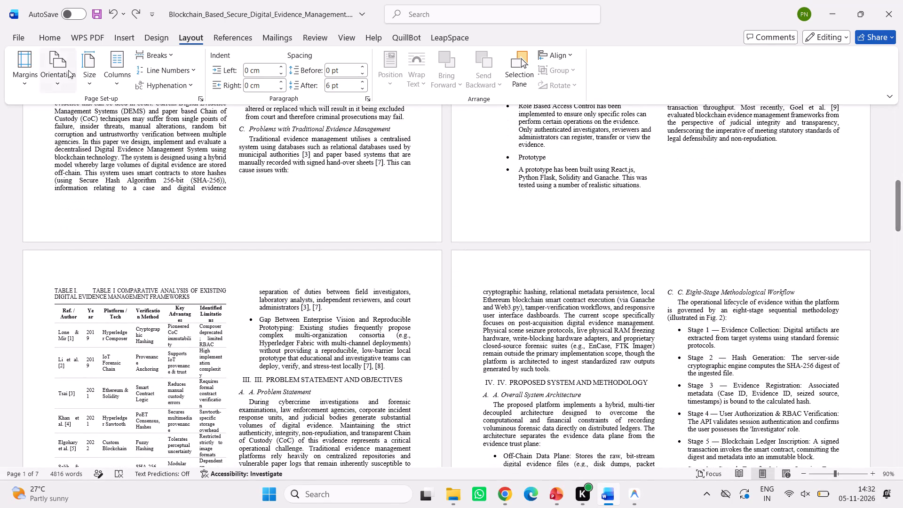
left_click(107, 12)
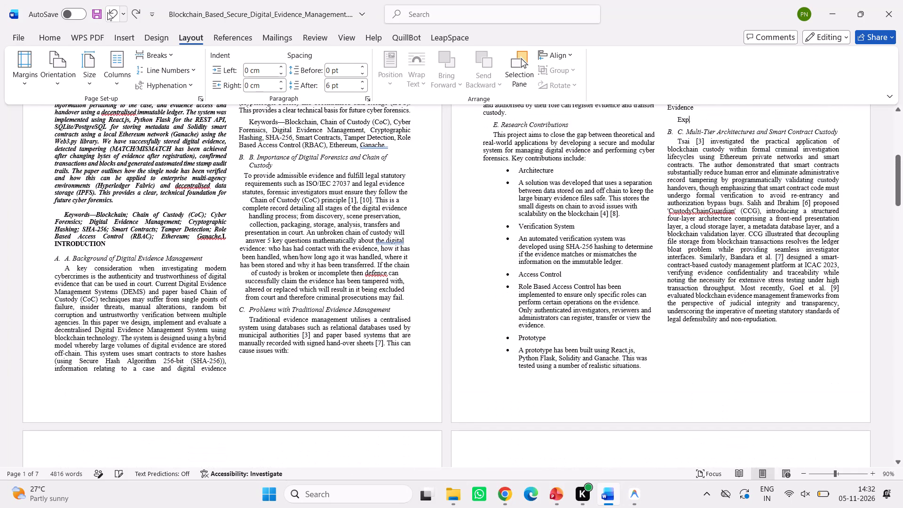
scroll(179, 202, "down", 1)
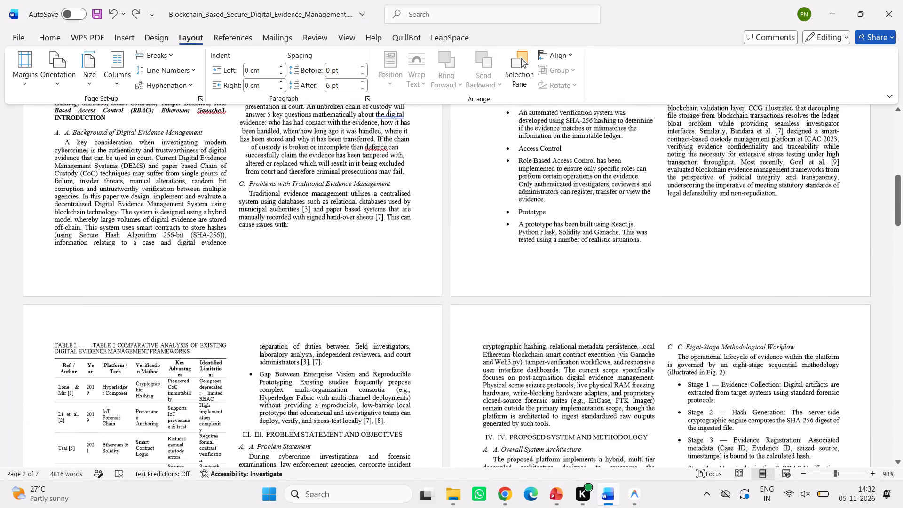
scroll(179, 202, "down", 1)
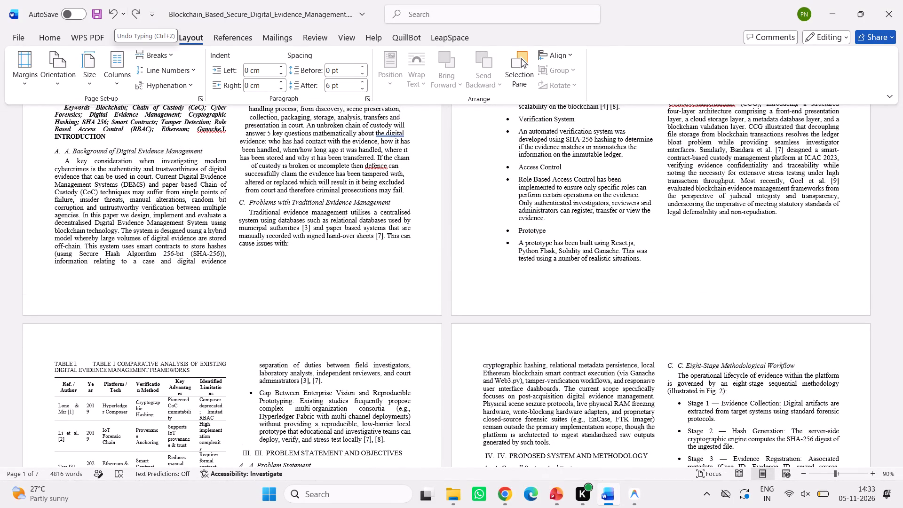
scroll(236, 155, "up", 3)
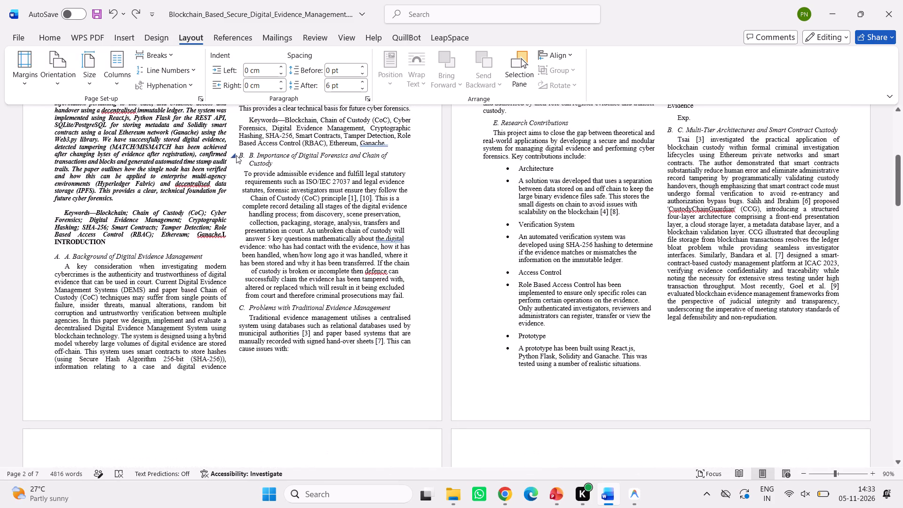
left_click(117, 18)
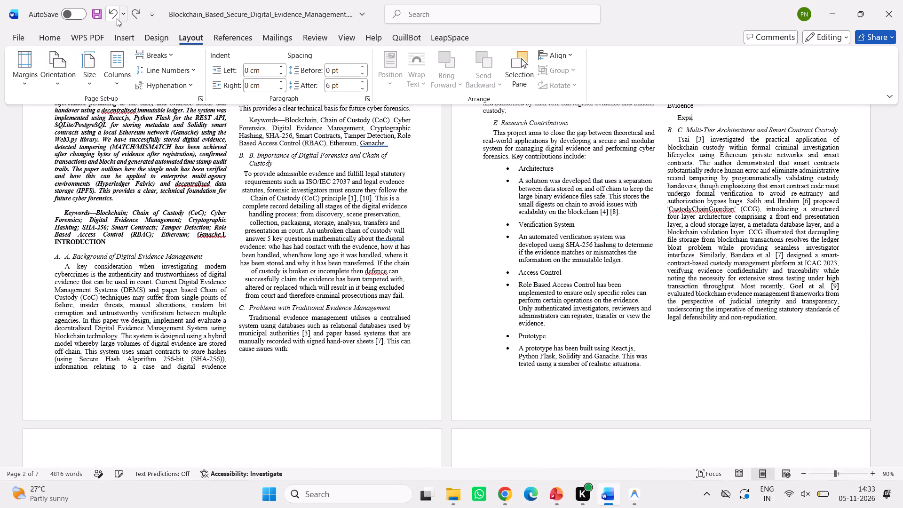
left_click(113, 15)
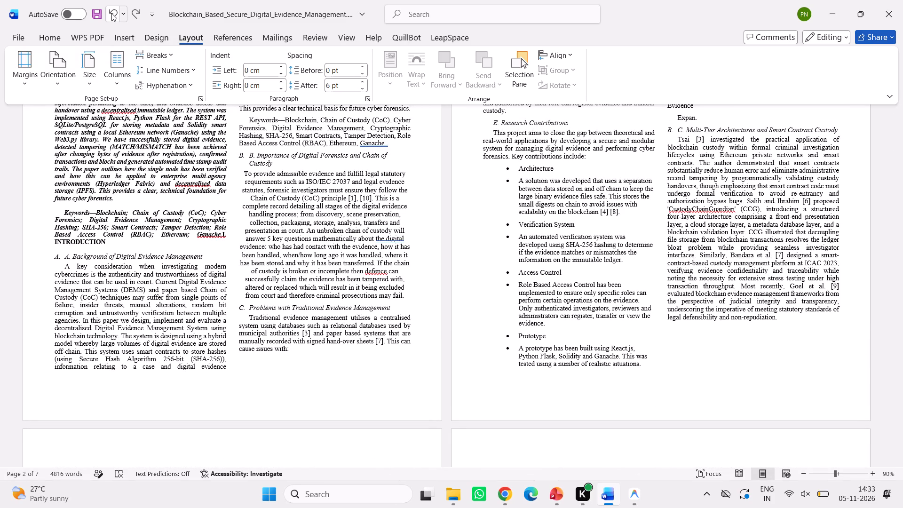
left_click(111, 13)
left_click(111, 13)
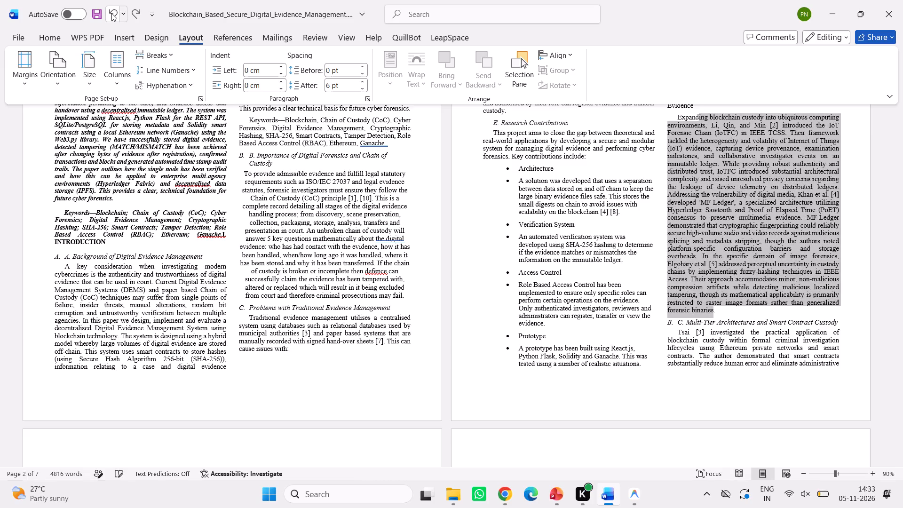
Look through the first pages, from the title block to Related Work subsection C, to check the text and layout.
scroll(345, 100, "up", 1)
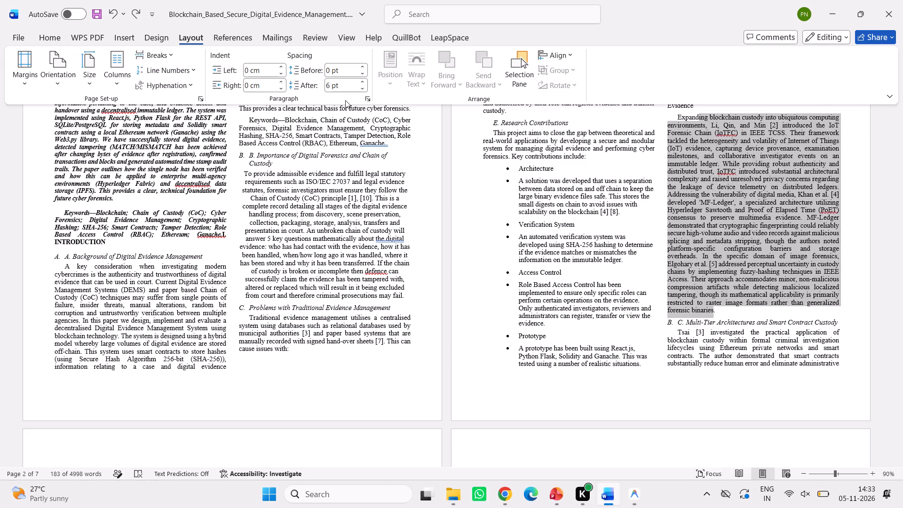
scroll(345, 100, "up", 2)
scroll(550, 207, "up", 4)
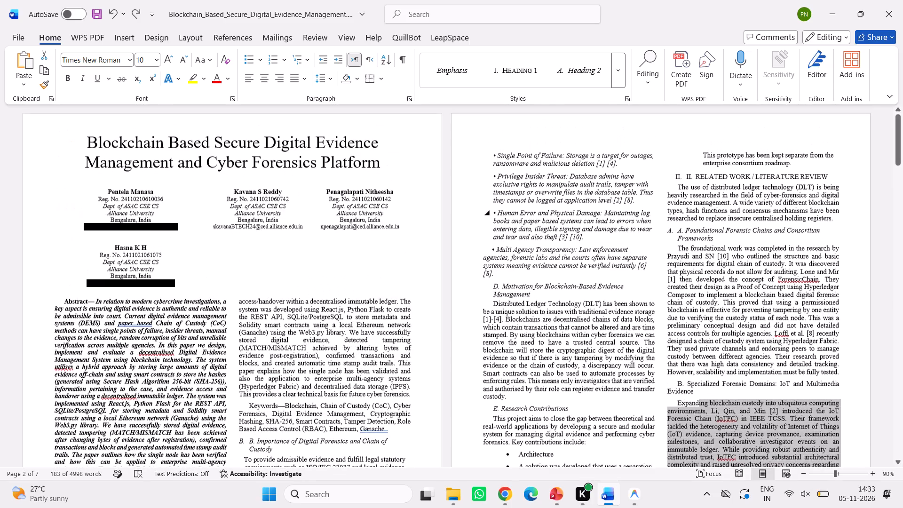
scroll(550, 207, "up", 1)
scroll(550, 207, "down", 1)
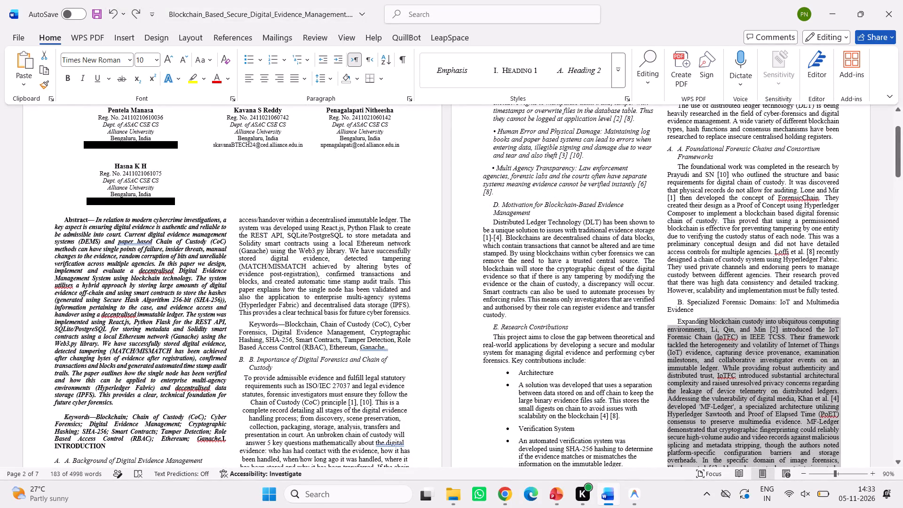
scroll(431, 273, "up", 1)
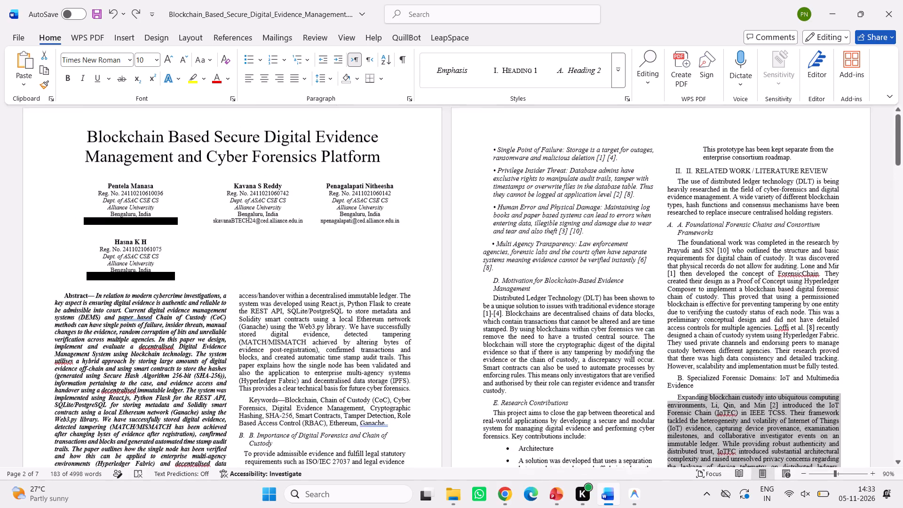
scroll(431, 273, "up", 1)
scroll(431, 273, "right", 4)
scroll(431, 273, "up", 3)
scroll(431, 273, "down", 1)
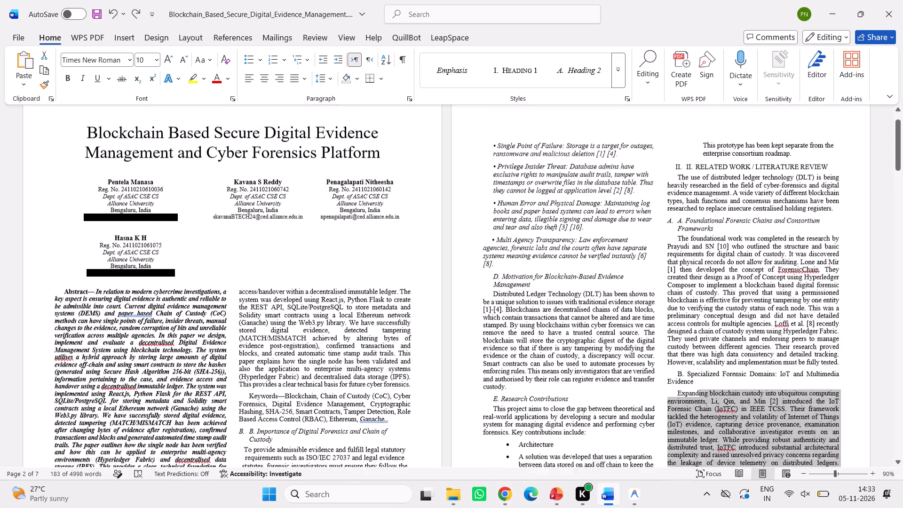
scroll(431, 273, "down", 4)
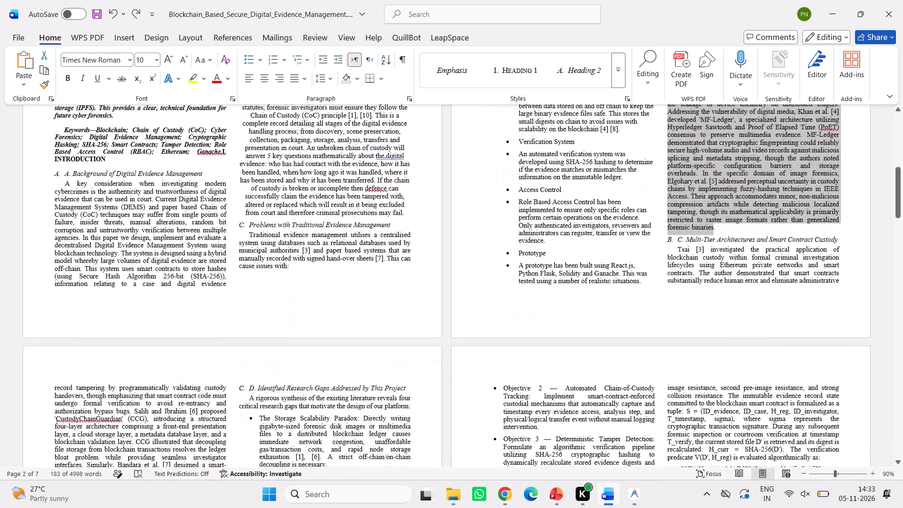
scroll(431, 273, "down", 1)
scroll(431, 273, "up", 2)
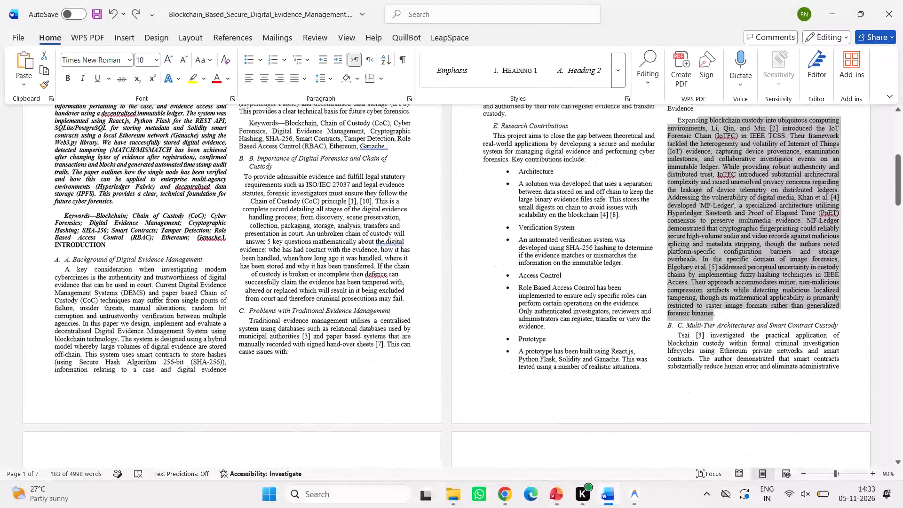
scroll(431, 273, "up", 2)
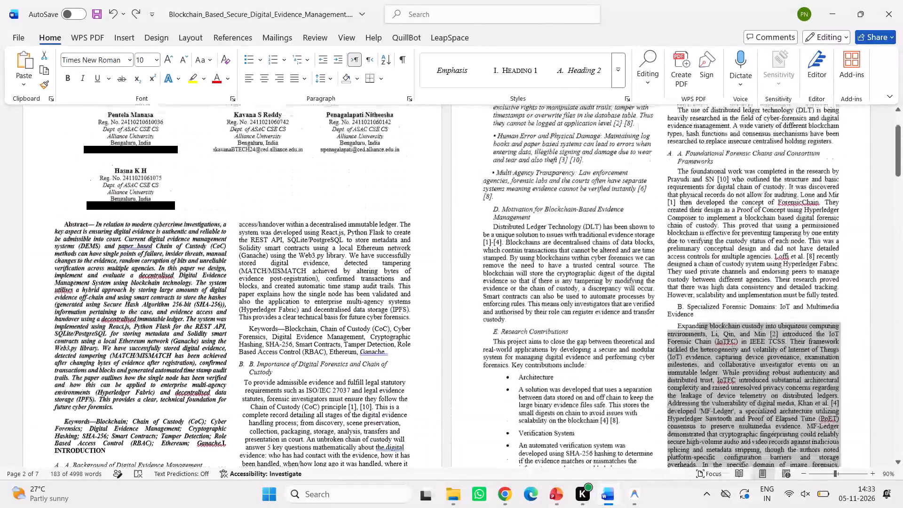
scroll(431, 273, "up", 8)
scroll(431, 273, "down", 1)
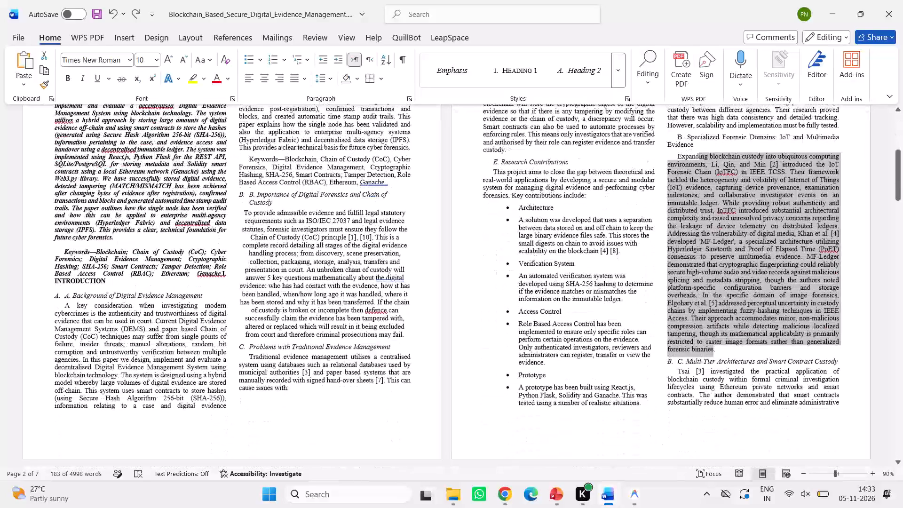
scroll(431, 273, "down", 1)
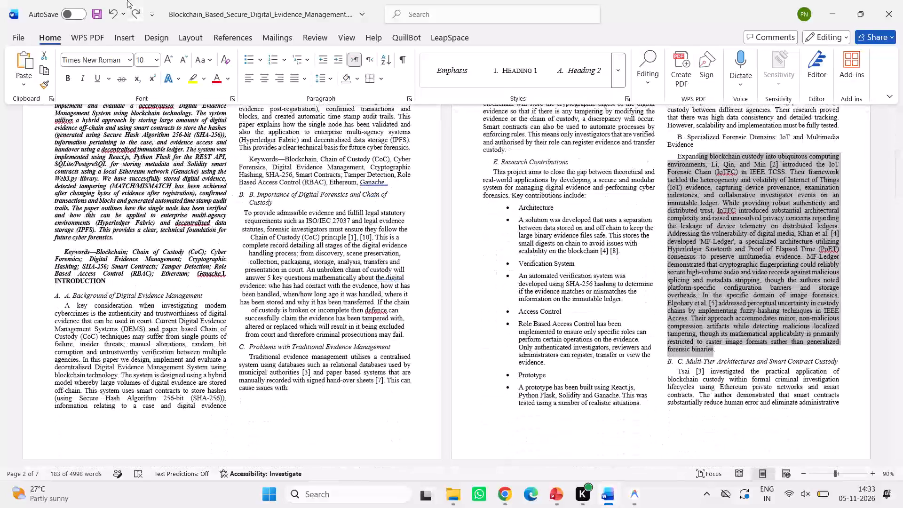
Undo the text replacement under "A. Foundational Forensic Chains and Consortium Frameworks" in Related Work, removing the pasted paragraph.
left_click(107, 13)
left_click(107, 13)
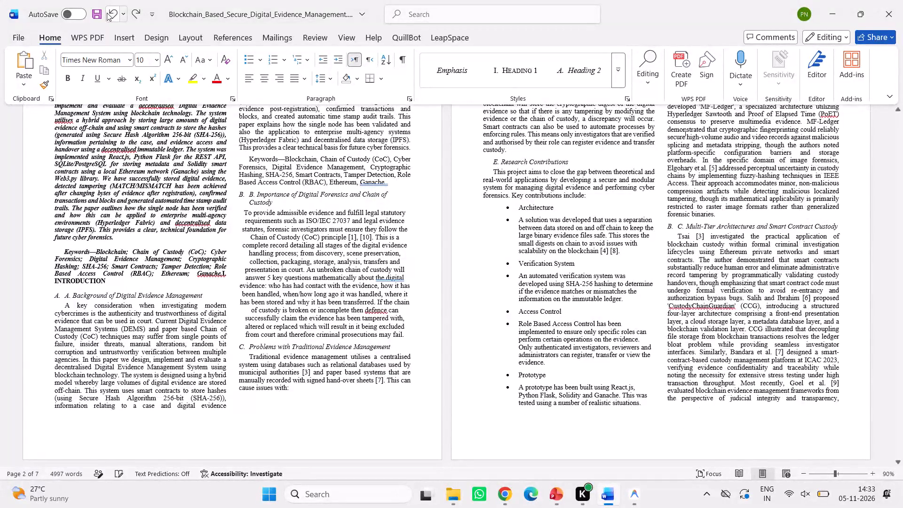
left_click(107, 13)
left_click(107, 13)
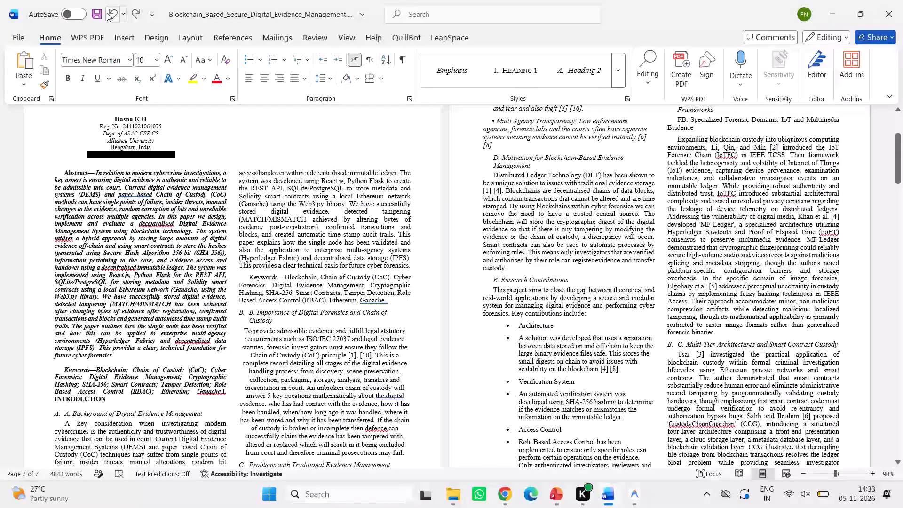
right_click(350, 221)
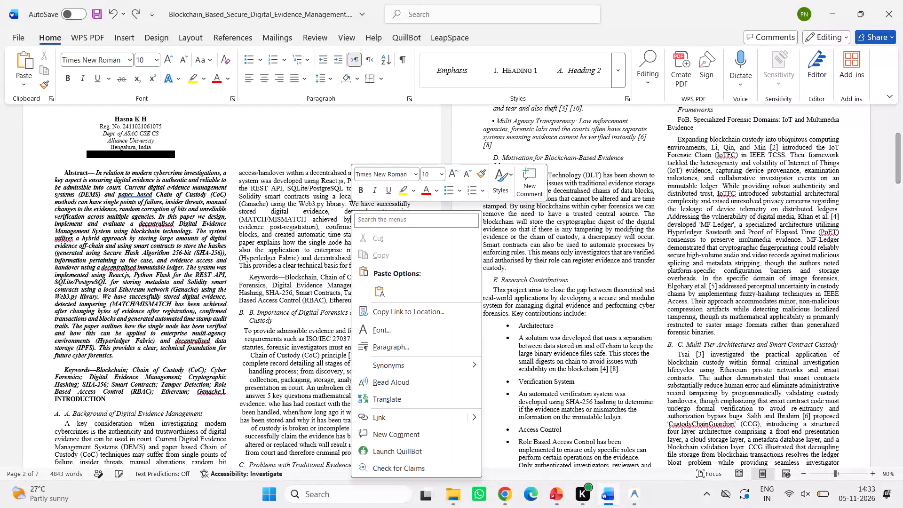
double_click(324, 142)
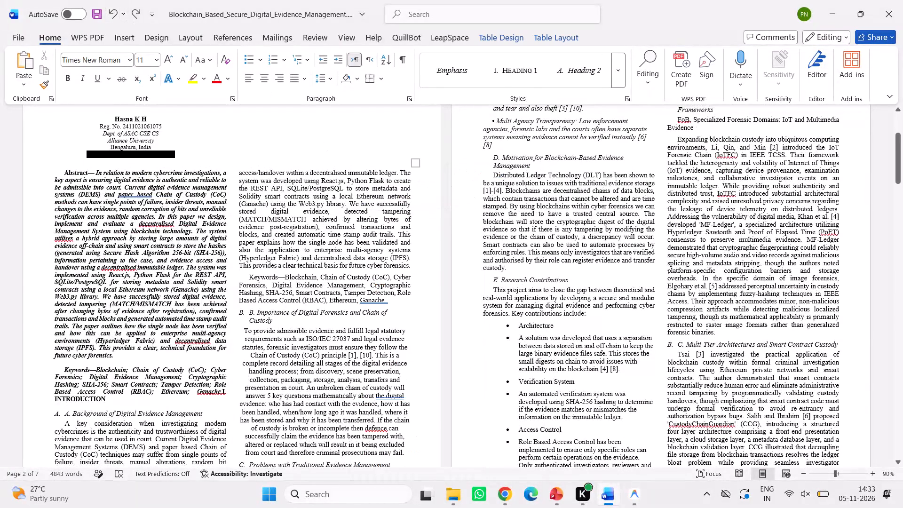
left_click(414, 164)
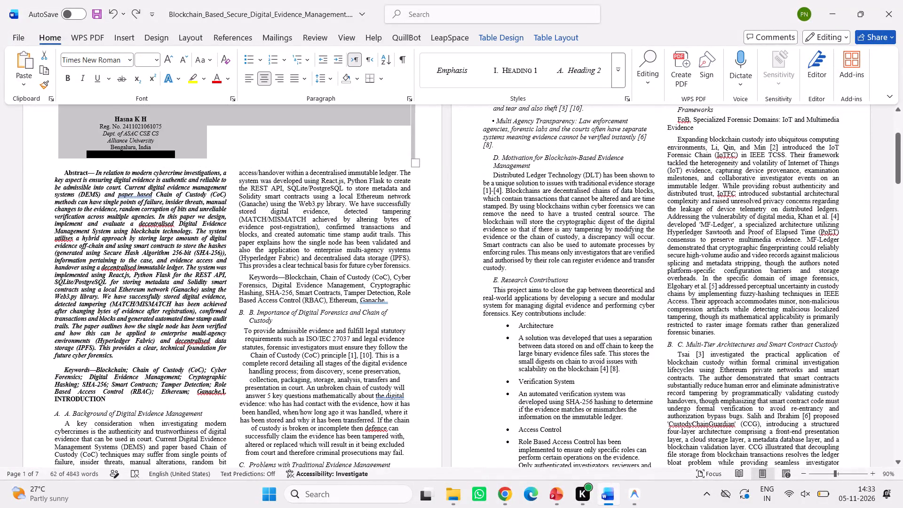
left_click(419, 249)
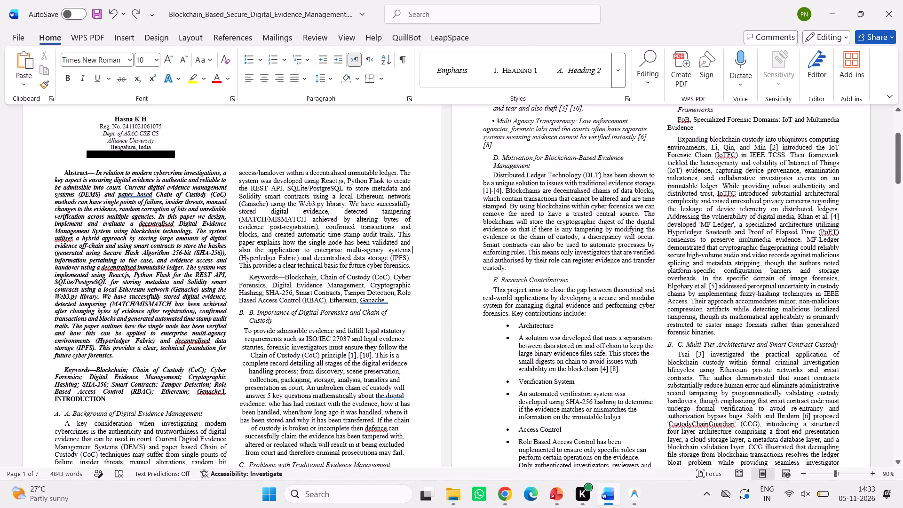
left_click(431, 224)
Look over the first two pages, from the title and author block through the abstract and Introduction, checking text and layout.
scroll(431, 224, "right", 1)
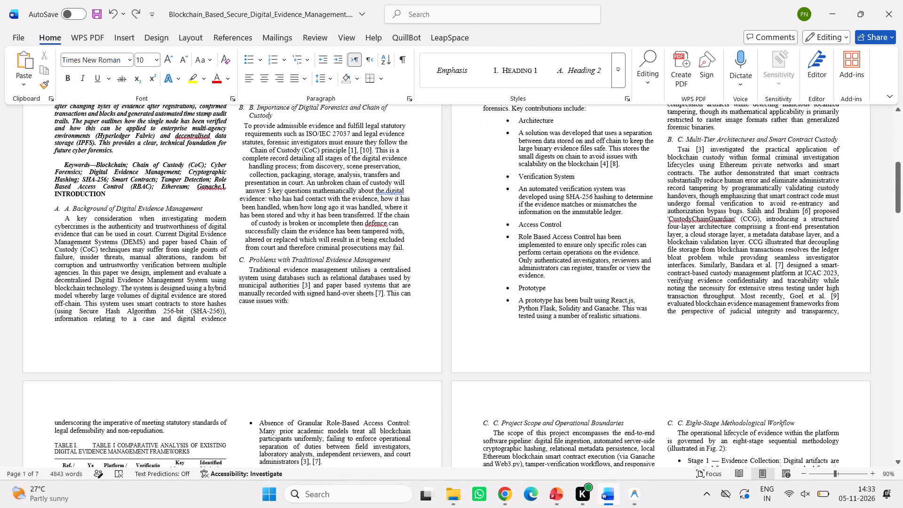
scroll(431, 224, "right", 1)
scroll(431, 224, "up", 1)
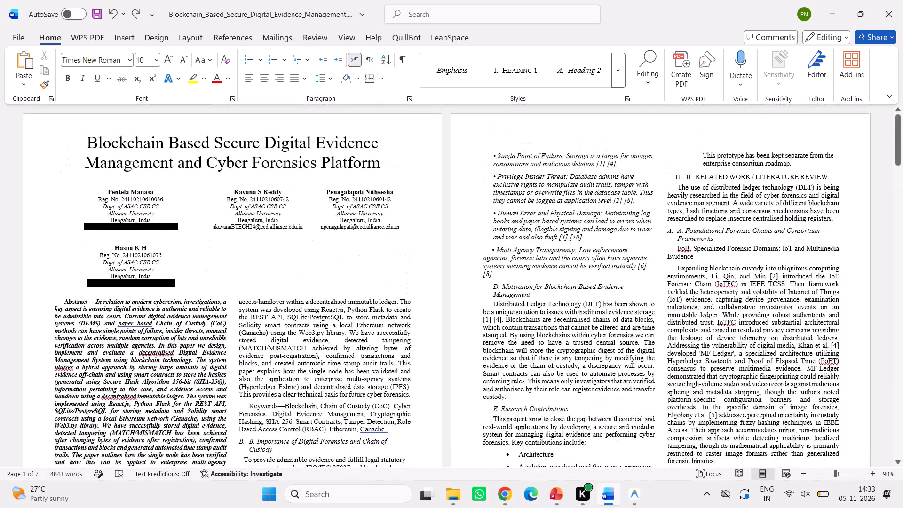
scroll(431, 224, "up", 2)
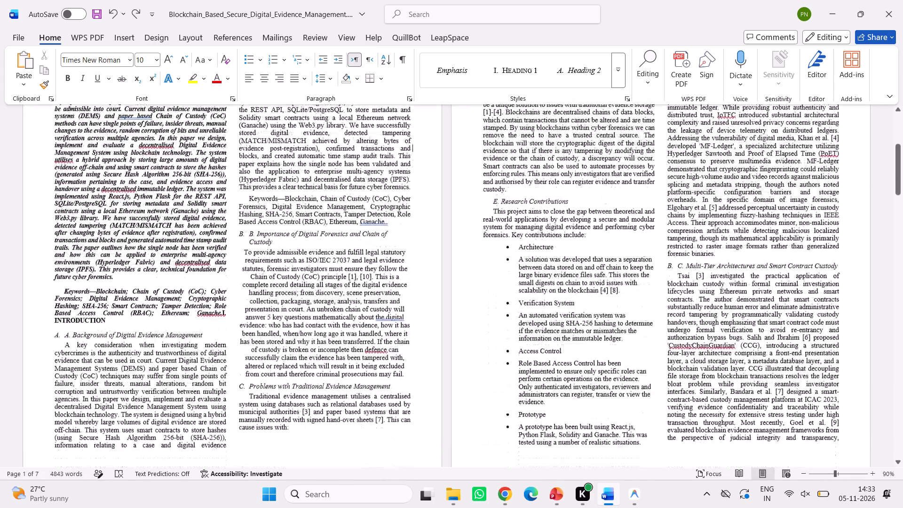
scroll(431, 224, "up", 1)
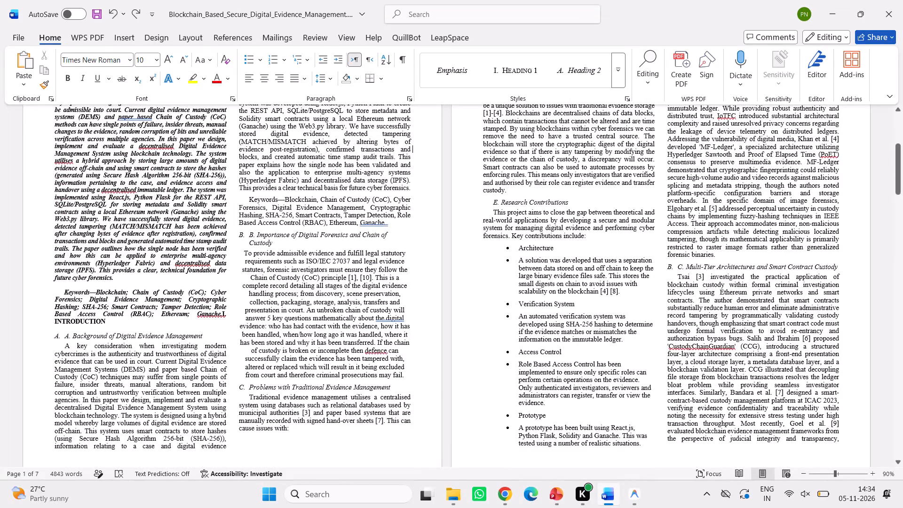
scroll(277, 267, "up", 2)
scroll(277, 267, "right", 1)
scroll(277, 267, "up", 1)
scroll(277, 267, "right", 1)
scroll(277, 267, "up", 1)
scroll(277, 267, "right", 1)
scroll(277, 267, "up", 1)
scroll(277, 267, "right", 1)
scroll(277, 267, "up", 1)
scroll(277, 267, "right", 1)
scroll(277, 267, "up", 1)
scroll(277, 267, "right", 1)
scroll(277, 267, "up", 1)
scroll(277, 267, "right", 1)
scroll(277, 267, "up", 1)
scroll(277, 267, "right", 1)
scroll(277, 267, "up", 1)
scroll(277, 267, "right", 1)
scroll(277, 267, "up", 1)
scroll(277, 267, "right", 1)
scroll(277, 267, "up", 1)
scroll(277, 267, "right", 1)
scroll(277, 267, "up", 1)
scroll(277, 267, "right", 1)
scroll(277, 267, "up", 1)
scroll(277, 267, "right", 1)
scroll(277, 267, "up", 1)
scroll(277, 267, "right", 1)
scroll(277, 267, "up", 1)
scroll(277, 267, "right", 1)
scroll(277, 267, "up", 1)
scroll(277, 267, "right", 8)
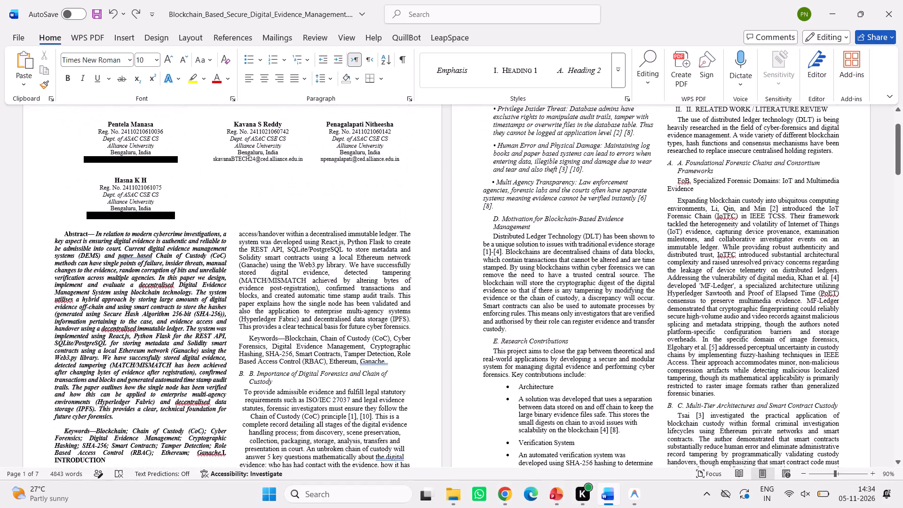
scroll(277, 267, "down", 1)
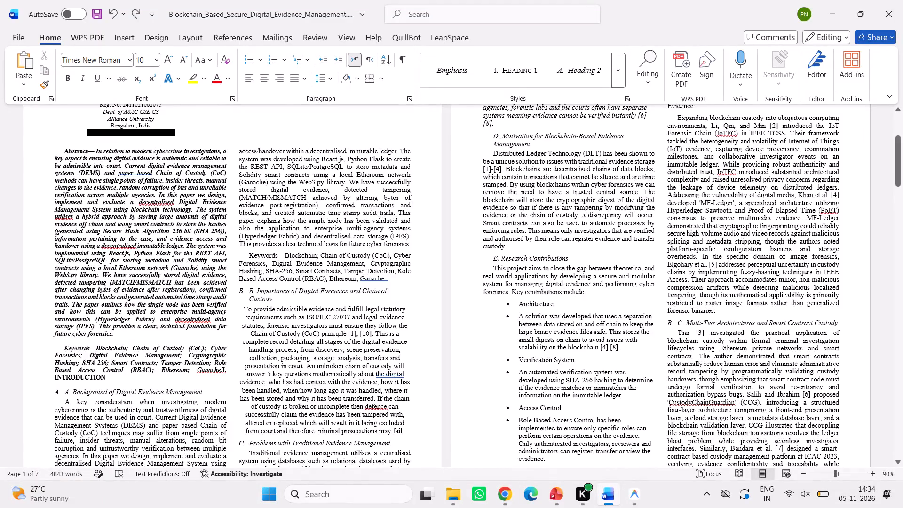
scroll(523, 233, "up", 4)
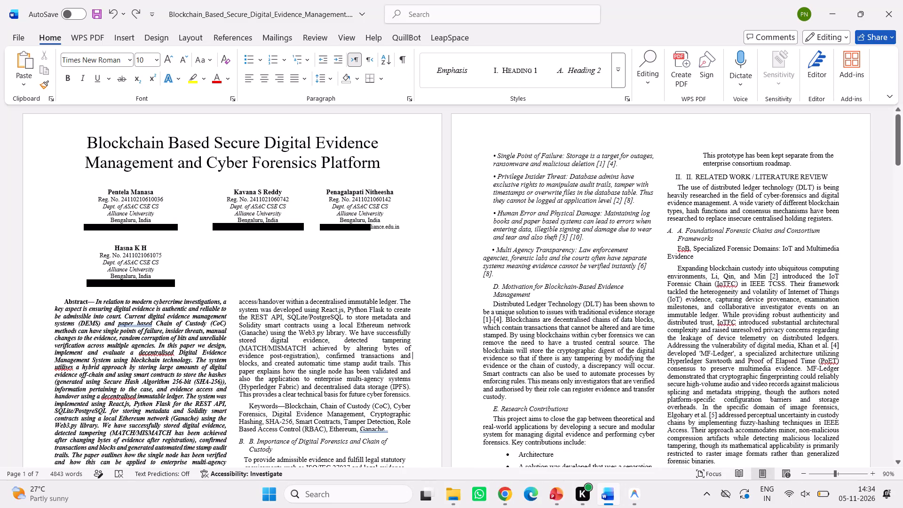
scroll(265, 240, "right", 2)
scroll(312, 249, "up", 8, "ctrl")
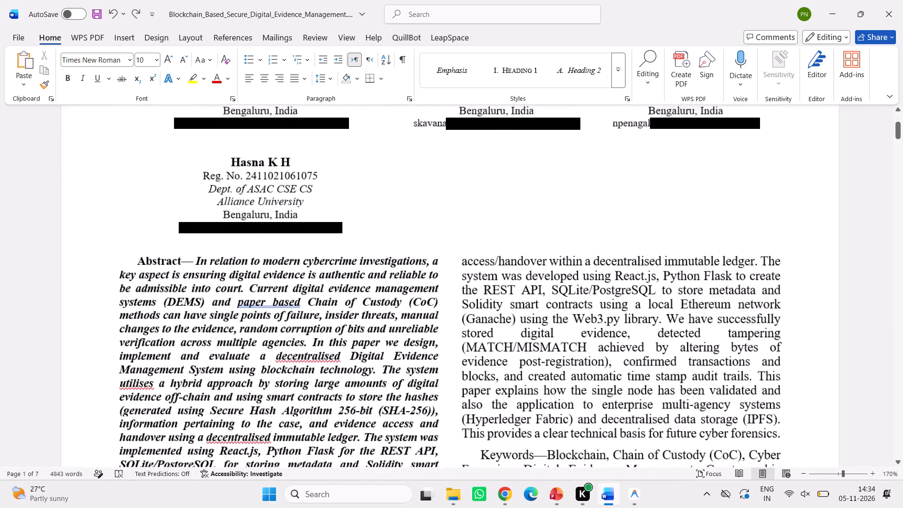
scroll(312, 249, "up", 1, "ctrl")
scroll(312, 249, "up", 1)
scroll(312, 249, "down", 3, "ctrl")
scroll(312, 249, "left", 1)
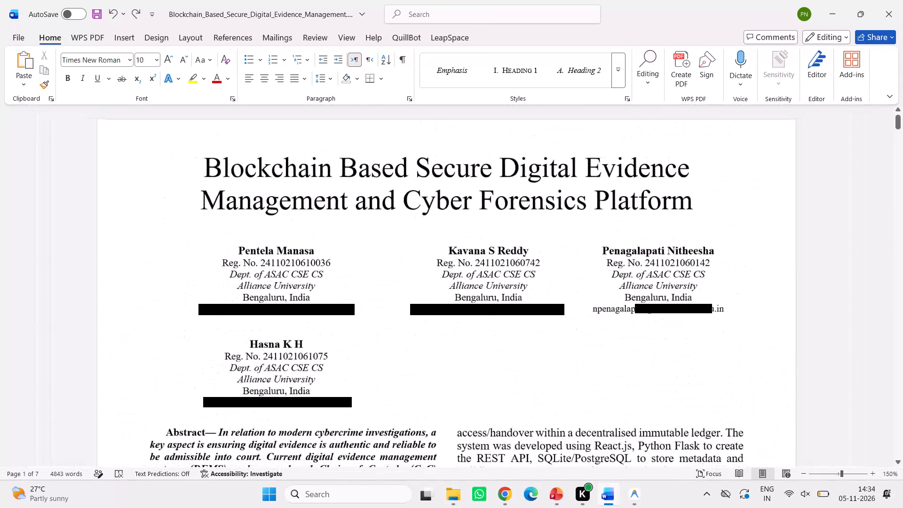
Examine the Research Contributions list, the Related Work subsections and the comparison table on the second and third pages.
scroll(312, 249, "down", 7)
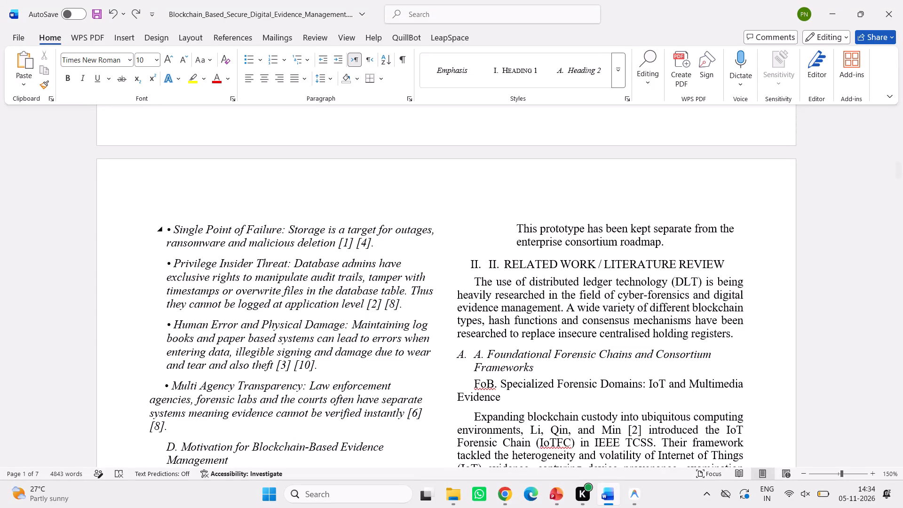
scroll(416, 320, "down", 8)
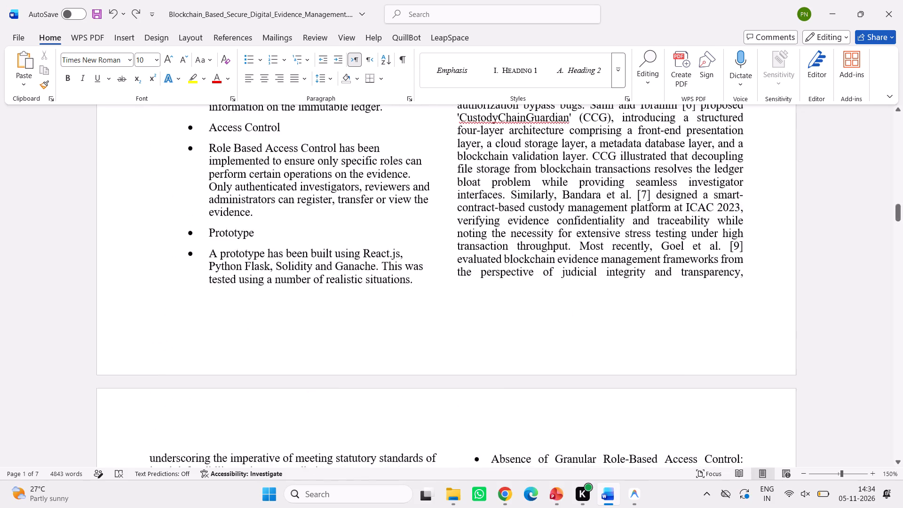
scroll(416, 320, "down", 1)
scroll(416, 320, "up", 7)
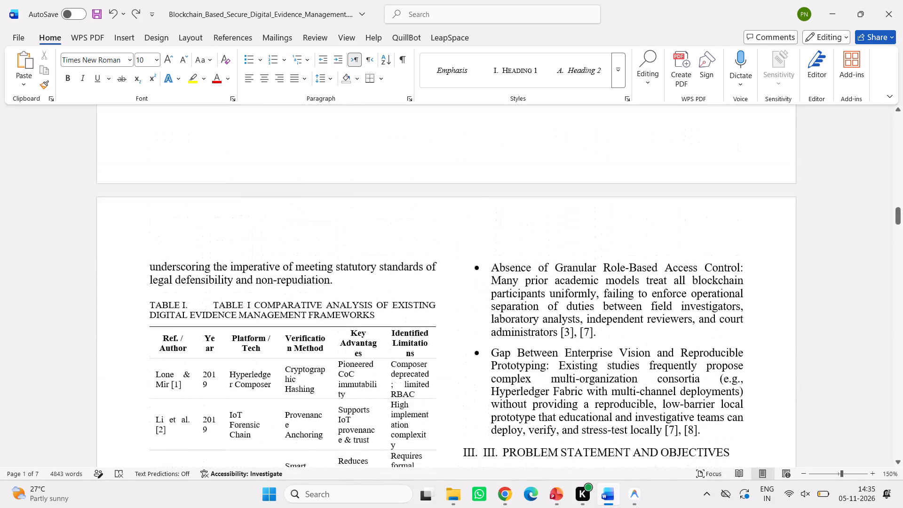
scroll(220, 194, "up", 2)
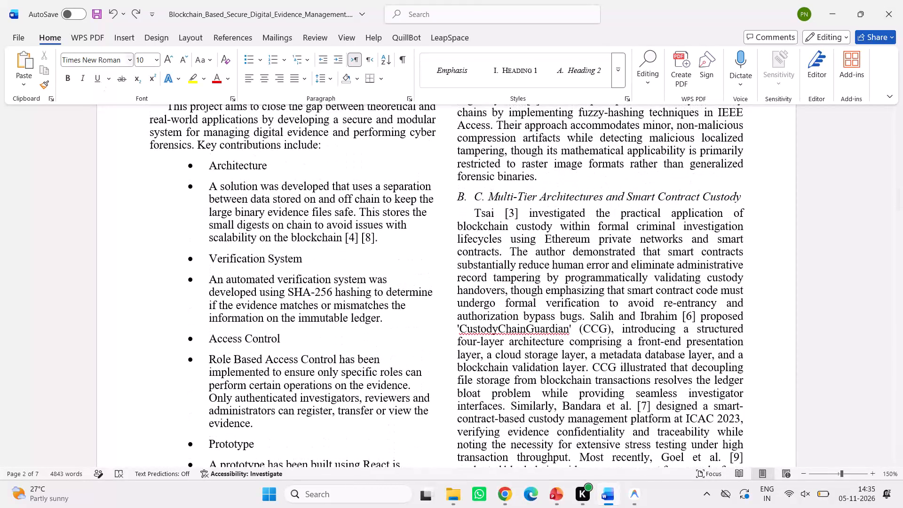
Check the abstract, keywords and Introduction subsections A to C on the first page against the surrounding page layout.
scroll(197, 148, "down", 8, "ctrl")
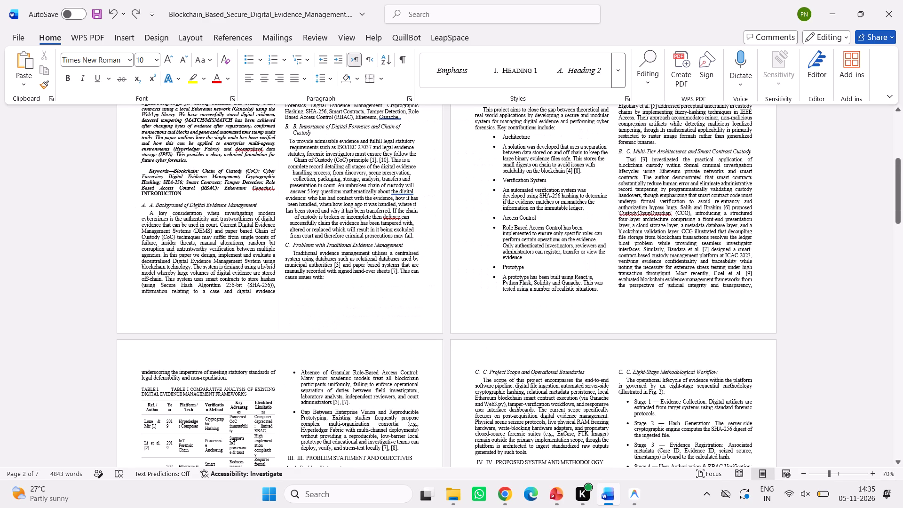
scroll(179, 173, "right", 1)
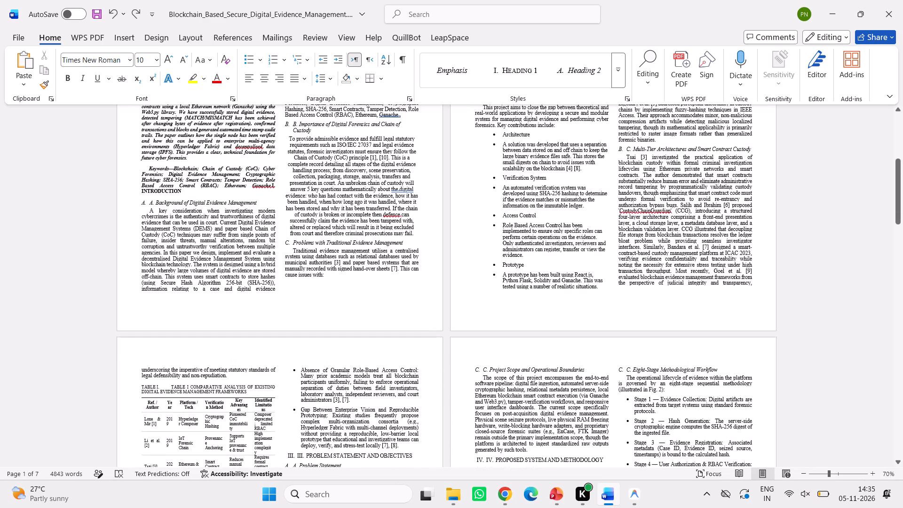
scroll(274, 206, "up", 2, "ctrl")
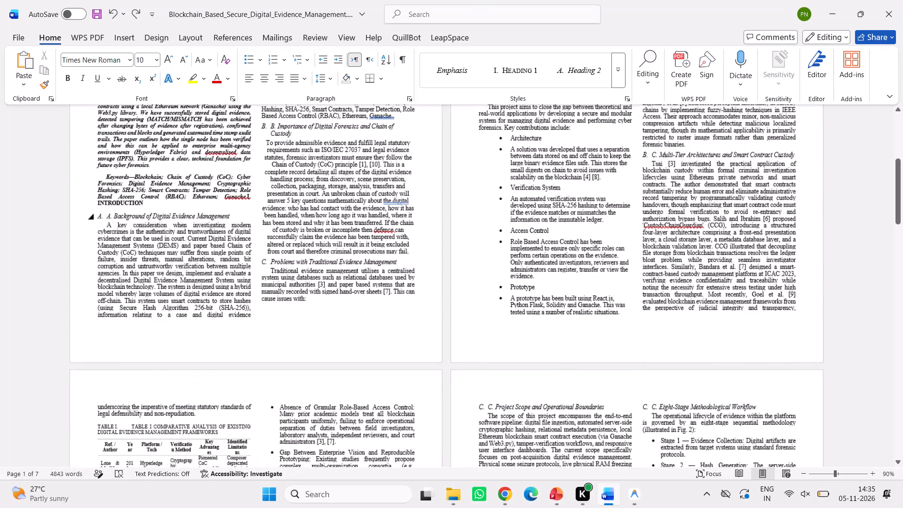
scroll(274, 206, "up", 2, "ctrl")
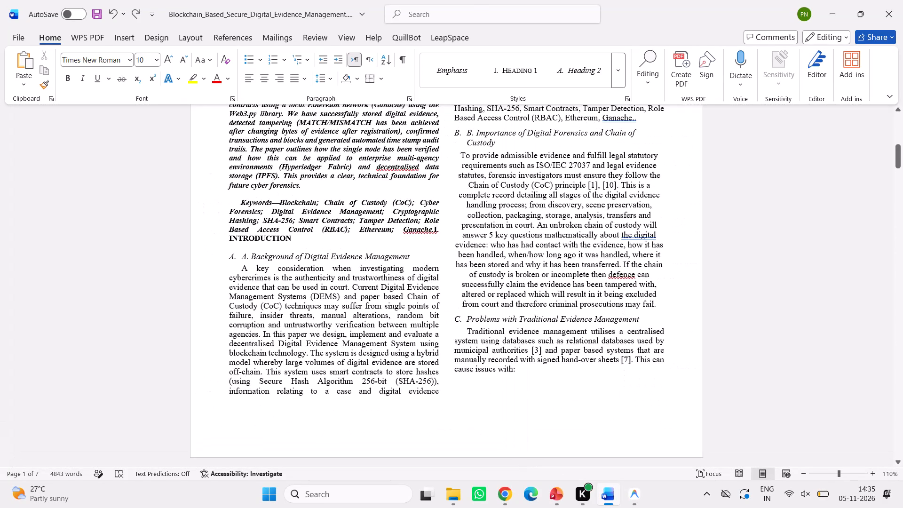
scroll(429, 243, "up", 1)
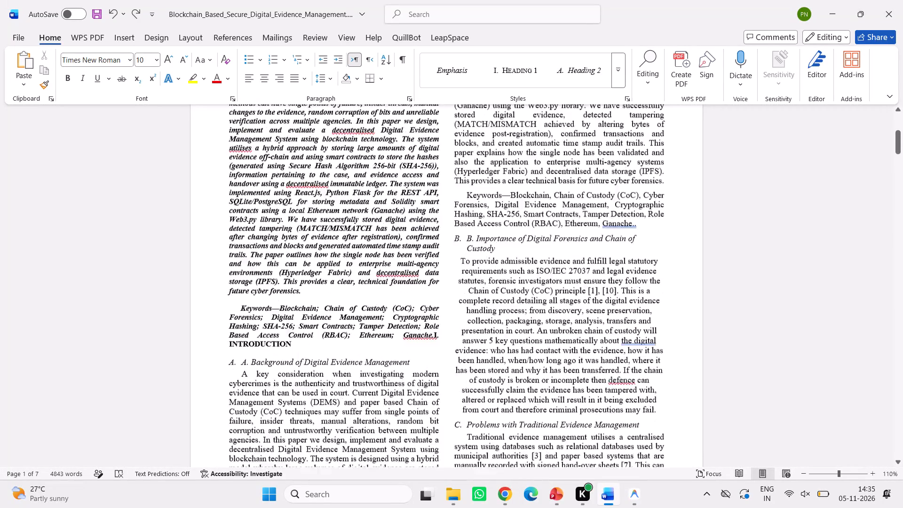
scroll(429, 243, "up", 1)
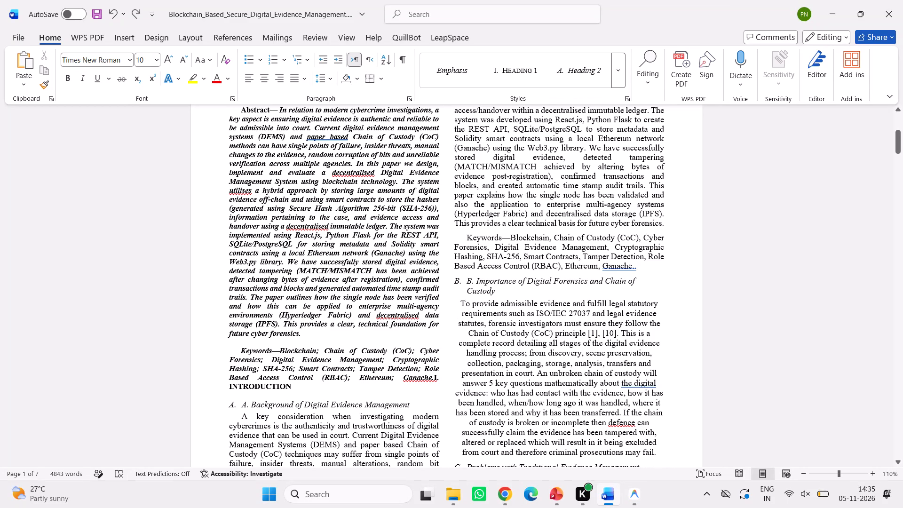
scroll(308, 319, "down", 1)
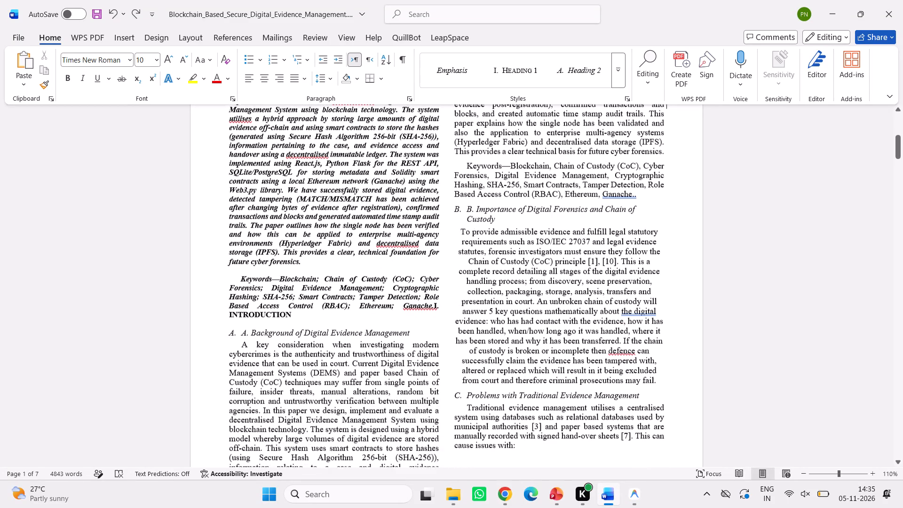
scroll(308, 319, "down", 1)
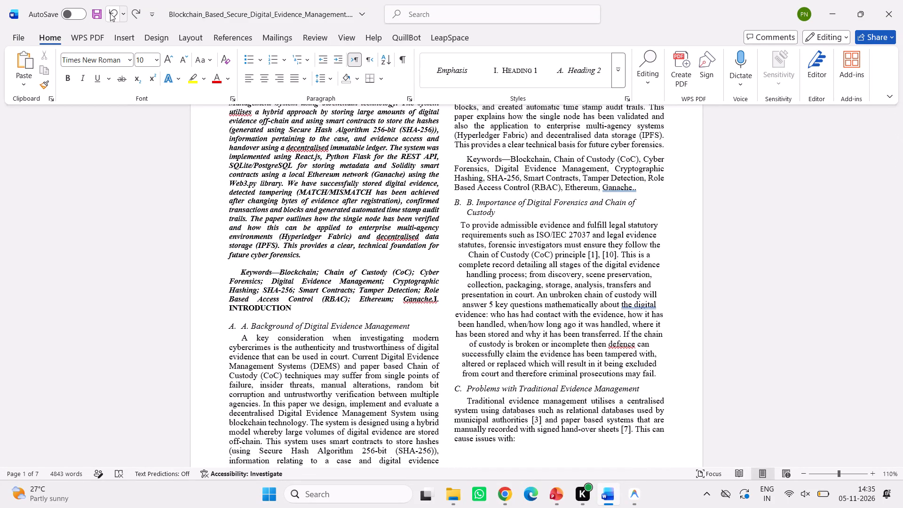
Undo the character deletions in the first sentence under "A. Foundational Forensic Chains and Consortium Frameworks" back through "established the structural taxonomy".
left_click(110, 13)
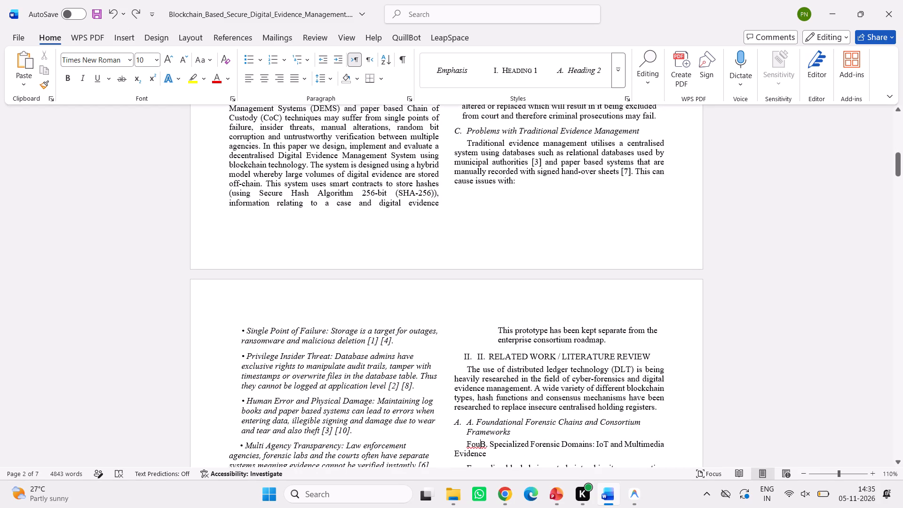
scroll(404, 285, "down", 3)
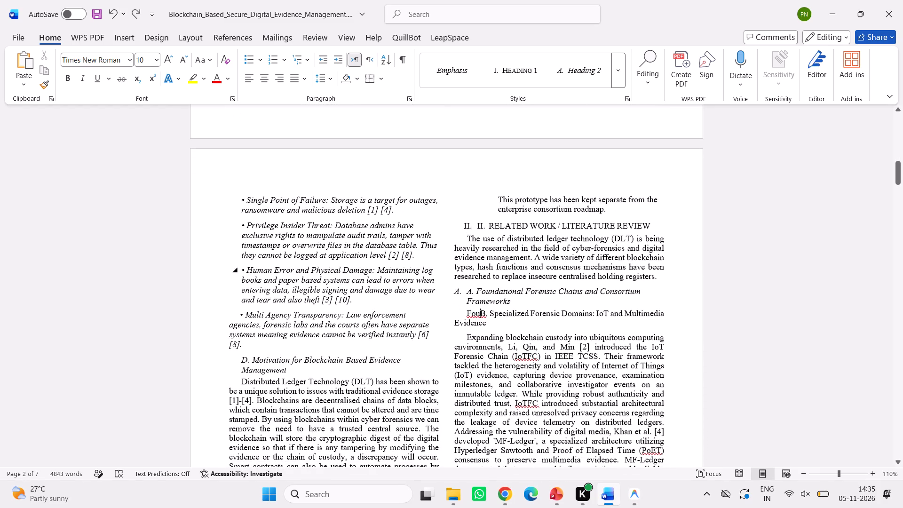
scroll(404, 285, "down", 1)
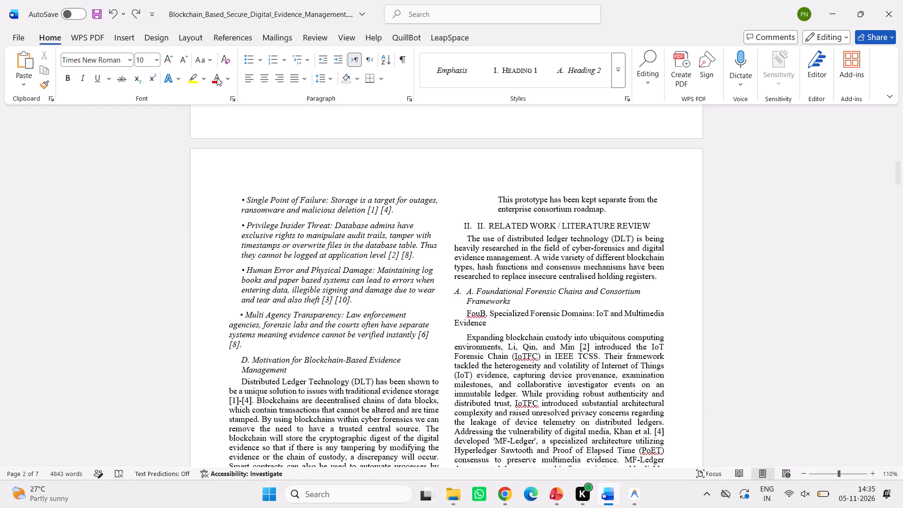
left_click(116, 9)
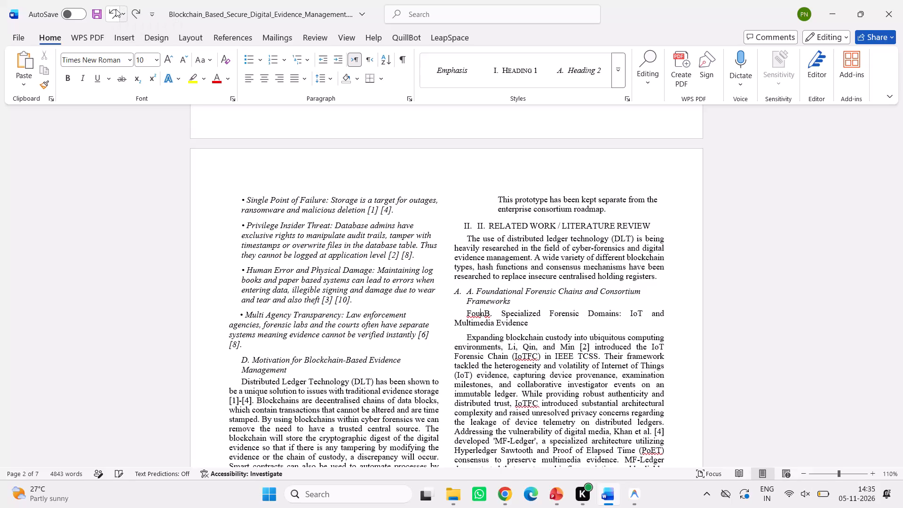
left_click(116, 9)
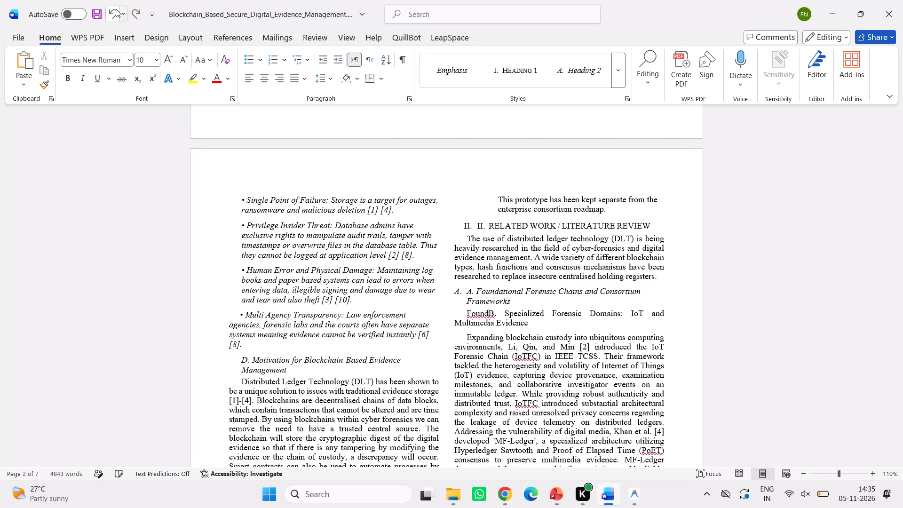
triple_click(116, 9)
triple_click(116, 9)
triple_click(116, 9)
triple_click(116, 9)
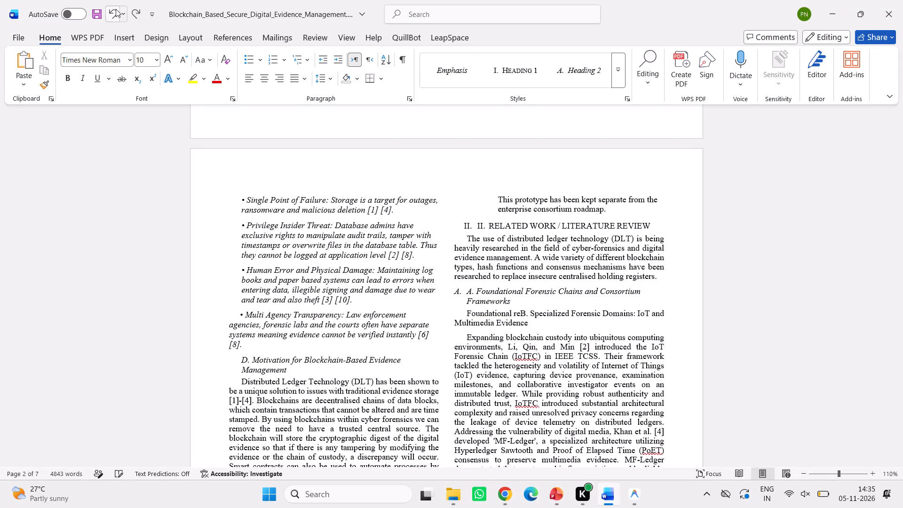
triple_click(116, 9)
triple_click(116, 9)
triple_click(116, 9)
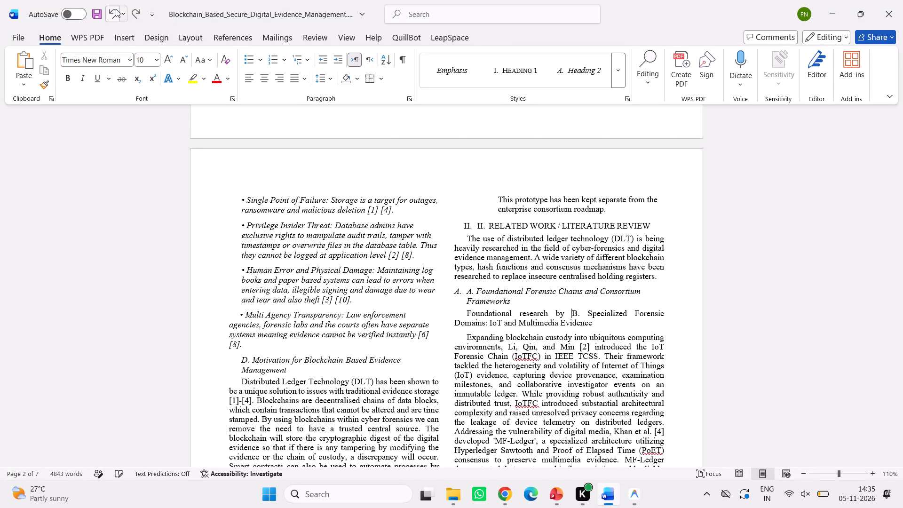
left_click(116, 9)
triple_click(116, 9)
triple_click(116, 9)
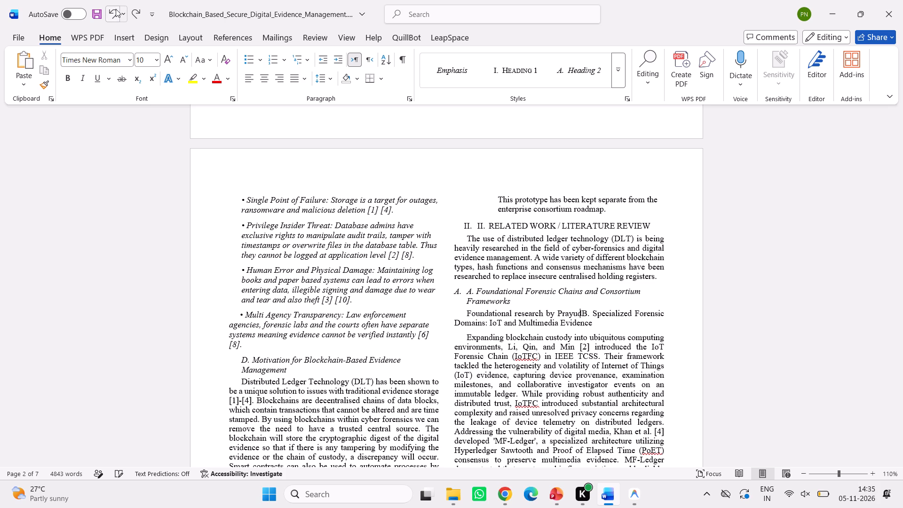
left_click(116, 9)
left_click(116, 9)
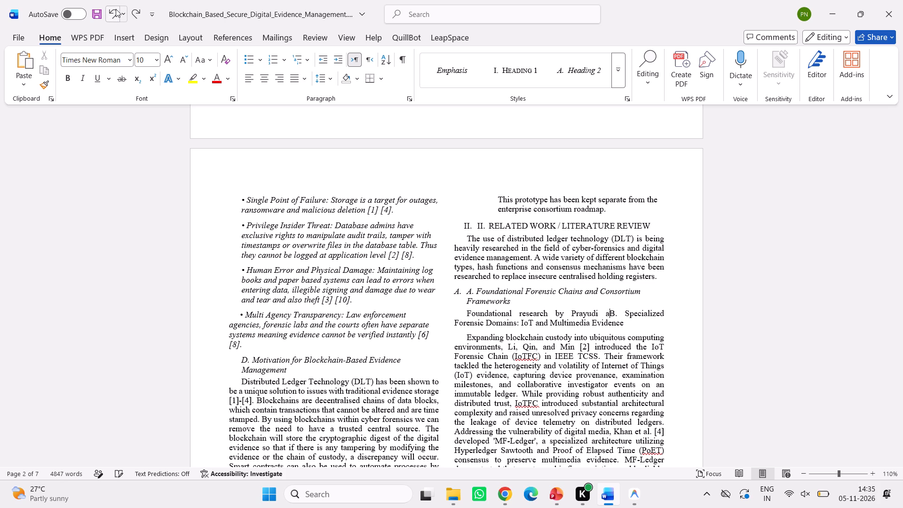
triple_click(116, 9)
triple_click(116, 9)
triple_click(116, 9)
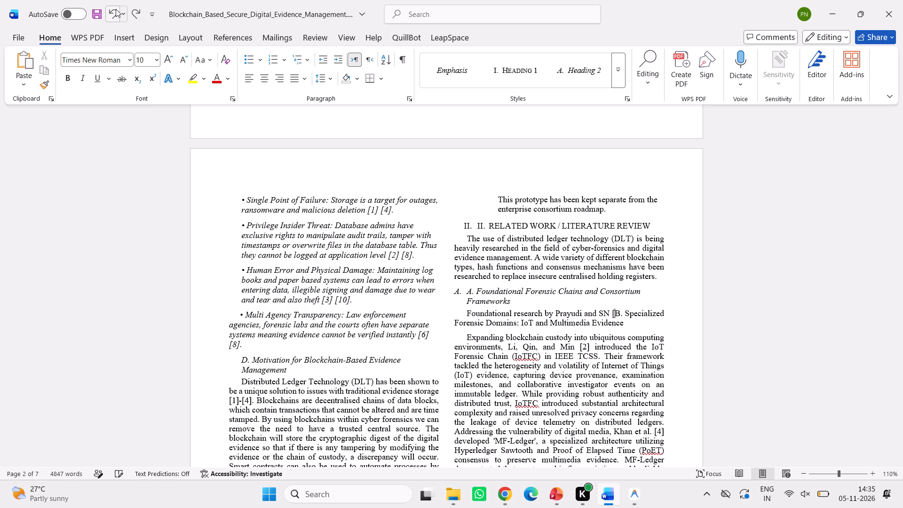
left_click(116, 9)
double_click(116, 9)
triple_click(116, 9)
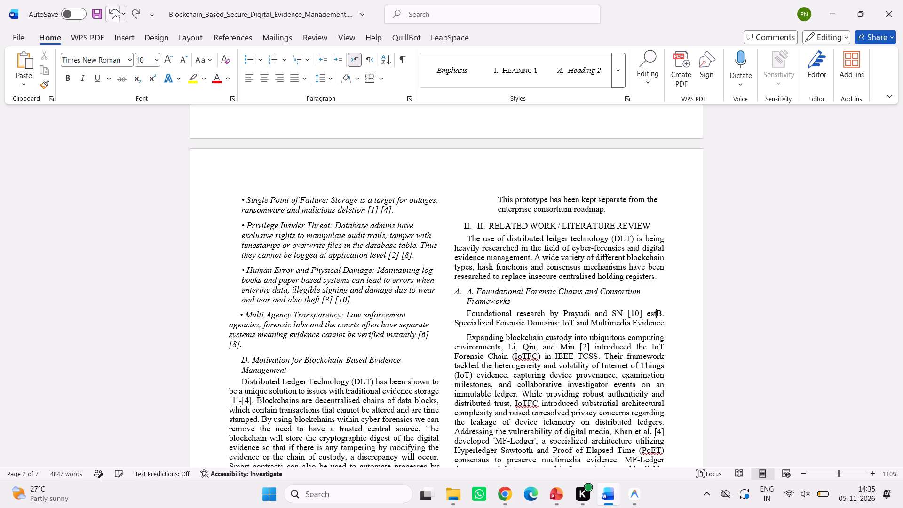
triple_click(116, 9)
triple_click(116, 9)
double_click(116, 9)
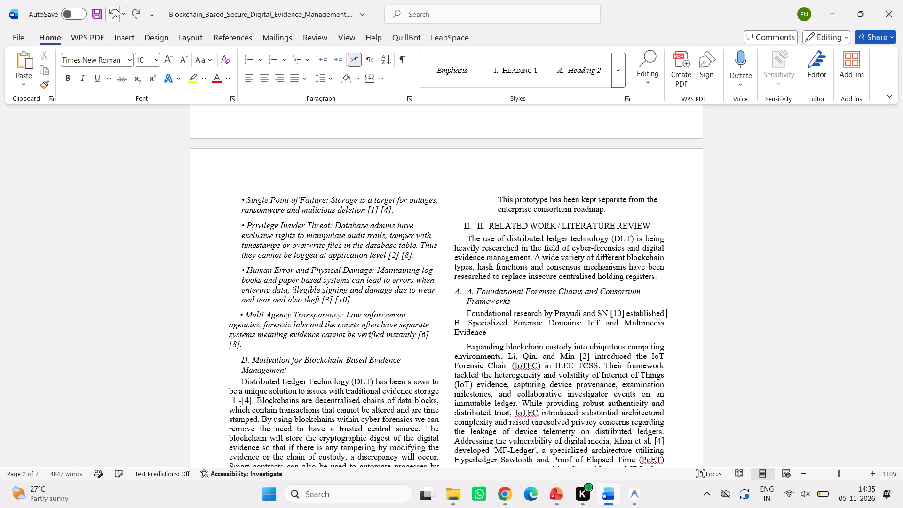
triple_click(116, 9)
triple_click(116, 9)
triple_click(116, 9)
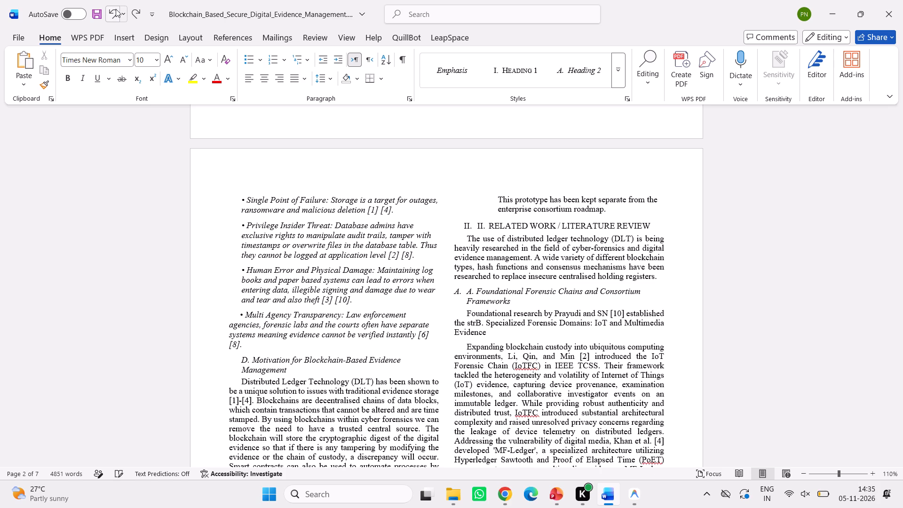
triple_click(116, 9)
triple_click(116, 9)
triple_click(116, 9)
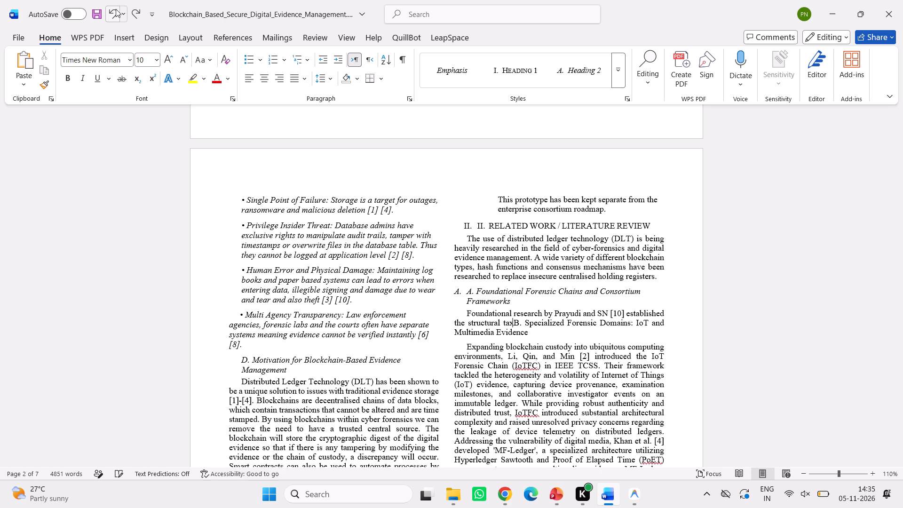
triple_click(116, 9)
double_click(116, 9)
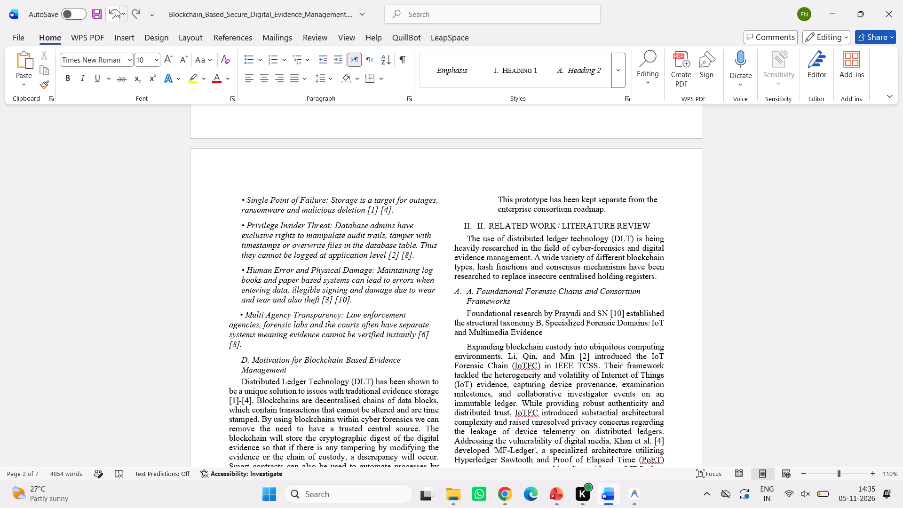
key("Return")
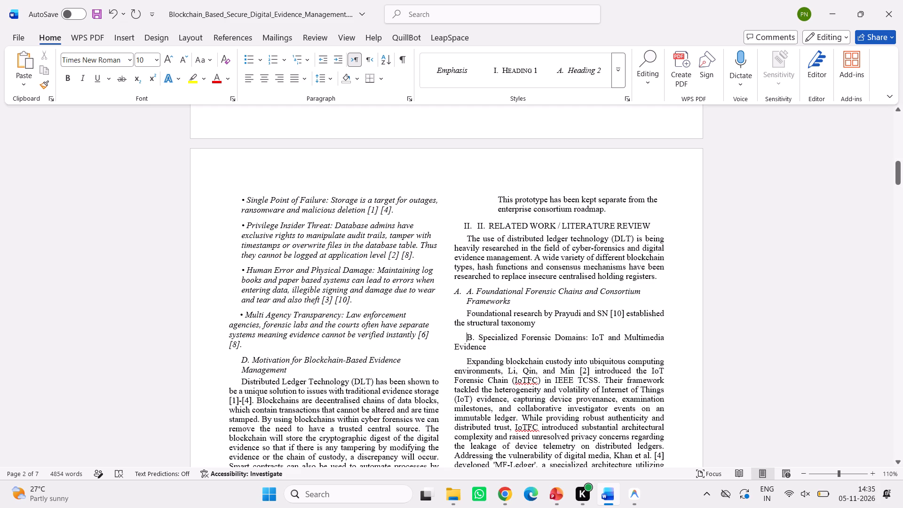
Undo the remaining deletions in subsection A of Related Work to restore its full paragraph, plus the rewritten section introduction above it.
triple_click(114, 18)
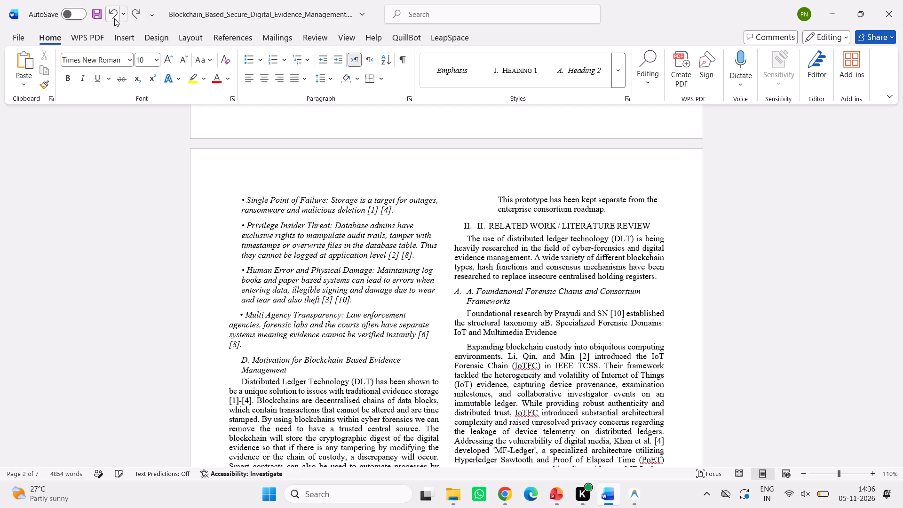
triple_click(114, 18)
left_click(114, 18)
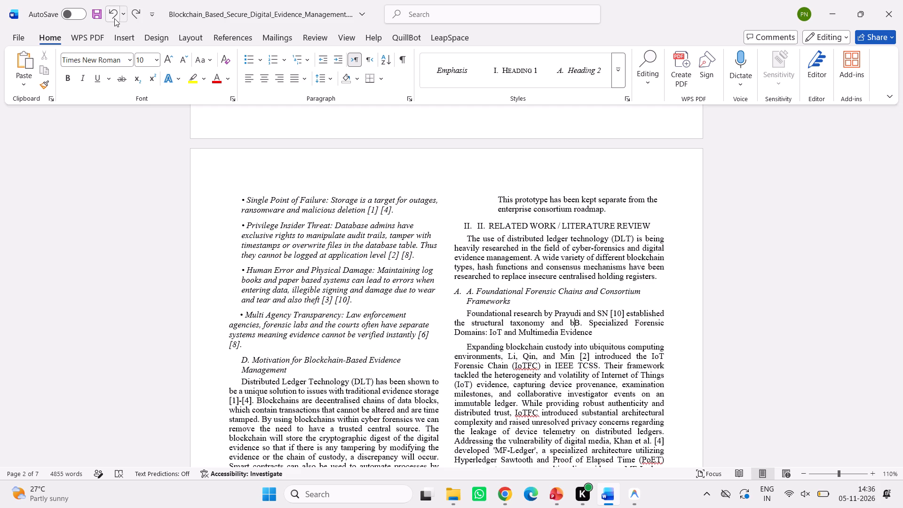
left_click(114, 18)
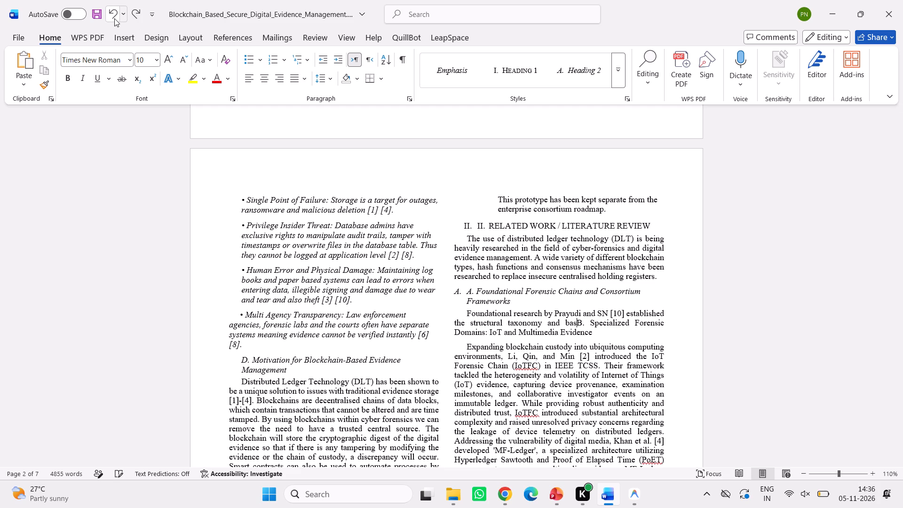
triple_click(114, 18)
triple_click(114, 18)
triple_click(114, 18)
triple_click(114, 18)
triple_click(114, 18)
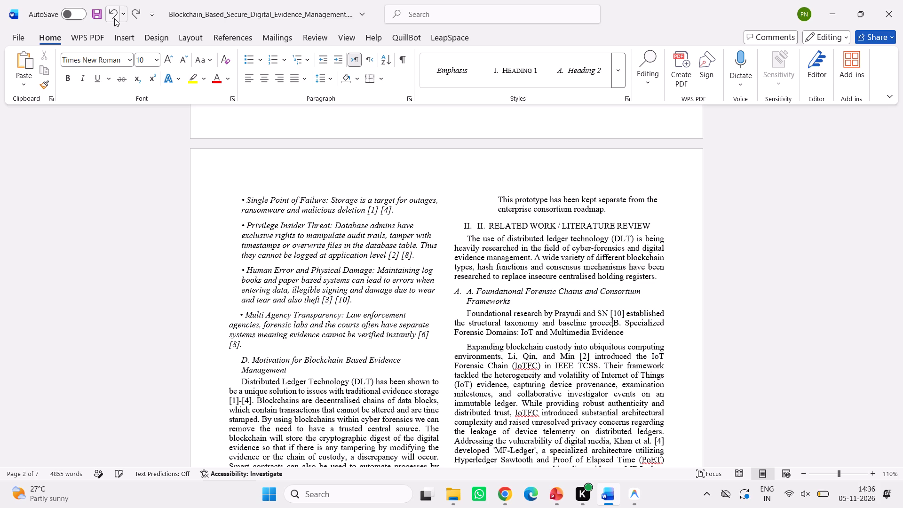
triple_click(114, 18)
triple_click(114, 18)
triple_click(114, 18)
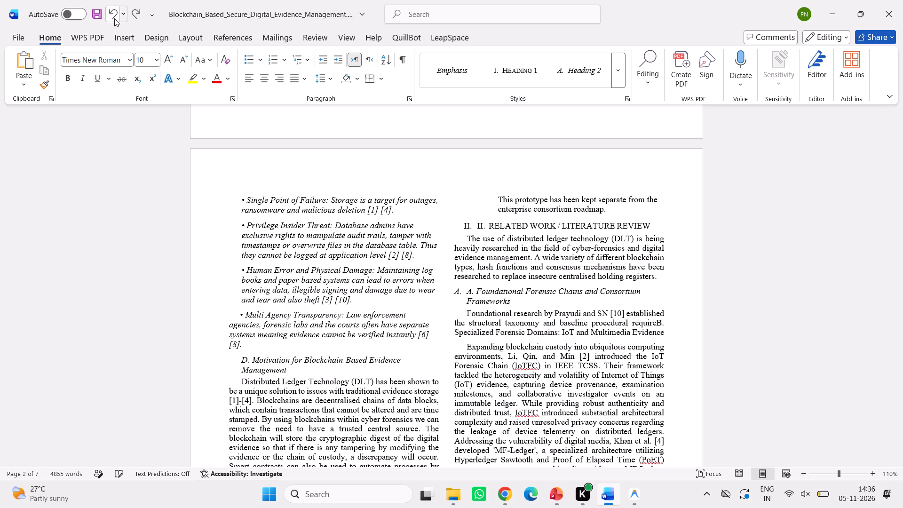
triple_click(114, 18)
triple_click(114, 18)
triple_click(114, 18)
triple_click(114, 18)
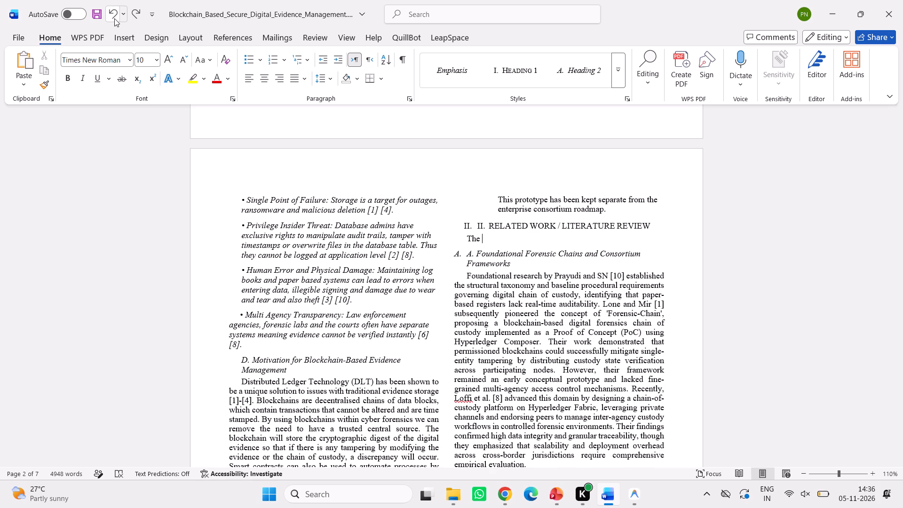
Undo the deletions in the Related Work introduction to restore the paragraph beginning "The application of distributed ledger technology to cyber forensics".
left_click(114, 18)
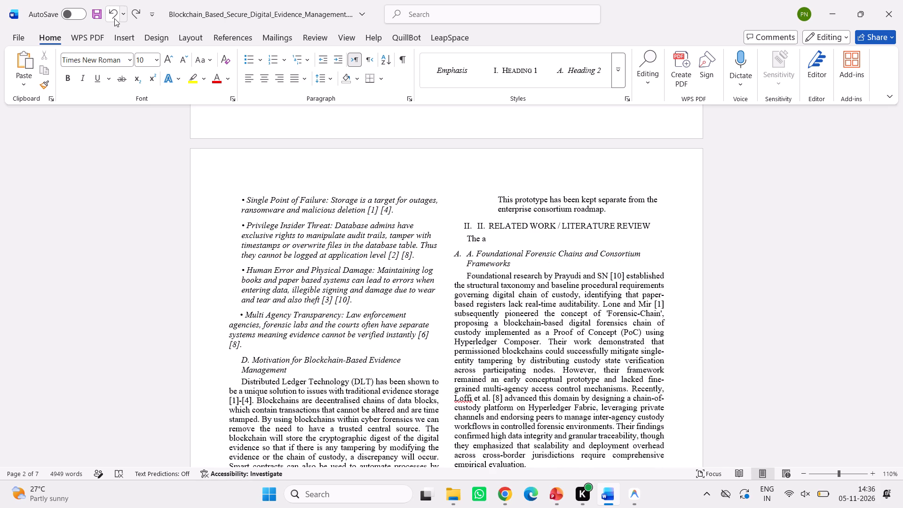
triple_click(114, 18)
triple_click(114, 18)
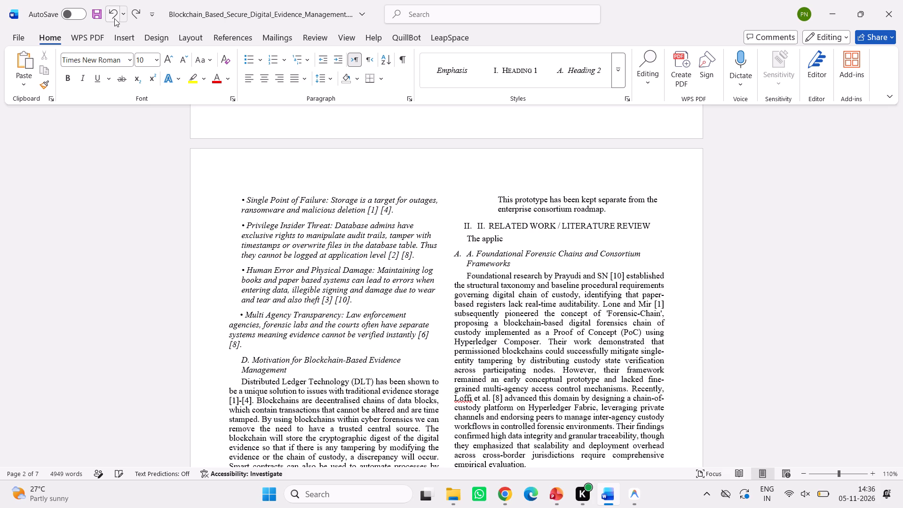
triple_click(114, 18)
triple_click(114, 18)
triple_click(114, 18)
triple_click(114, 18)
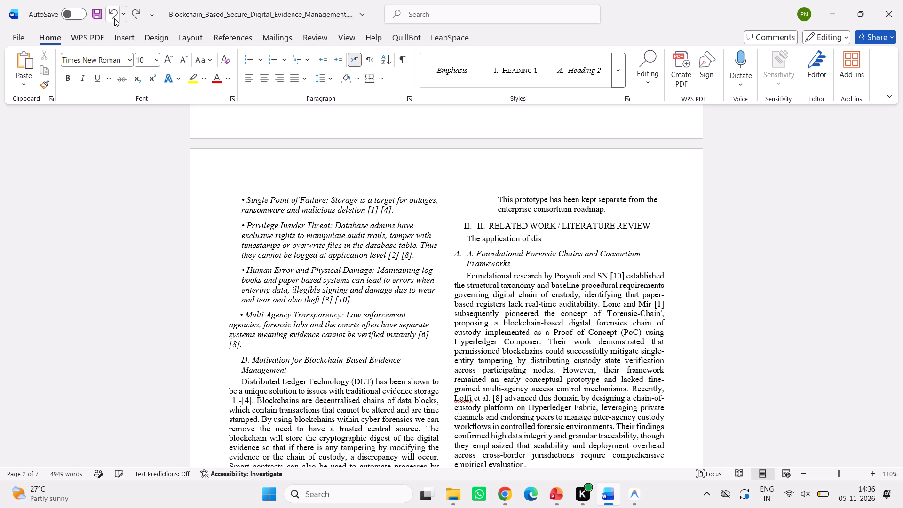
triple_click(114, 18)
triple_click(114, 18)
triple_click(114, 18)
triple_click(114, 18)
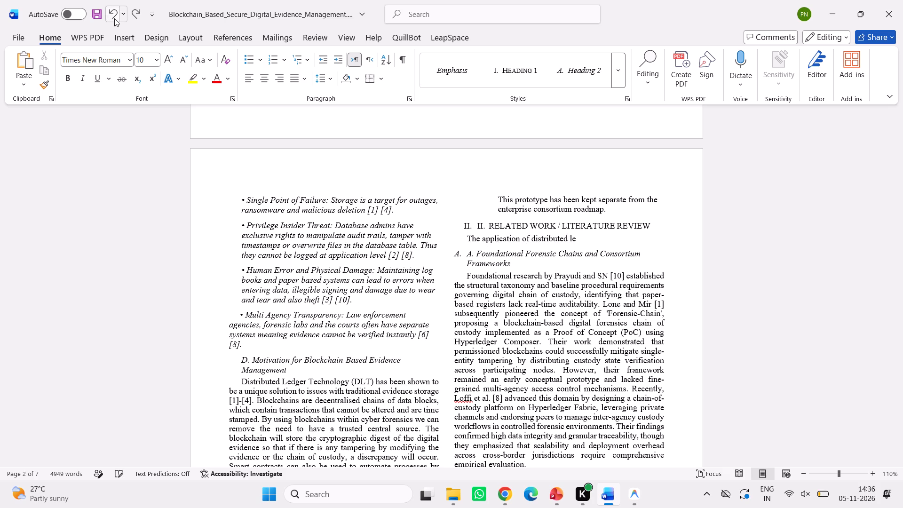
triple_click(114, 18)
triple_click(114, 18)
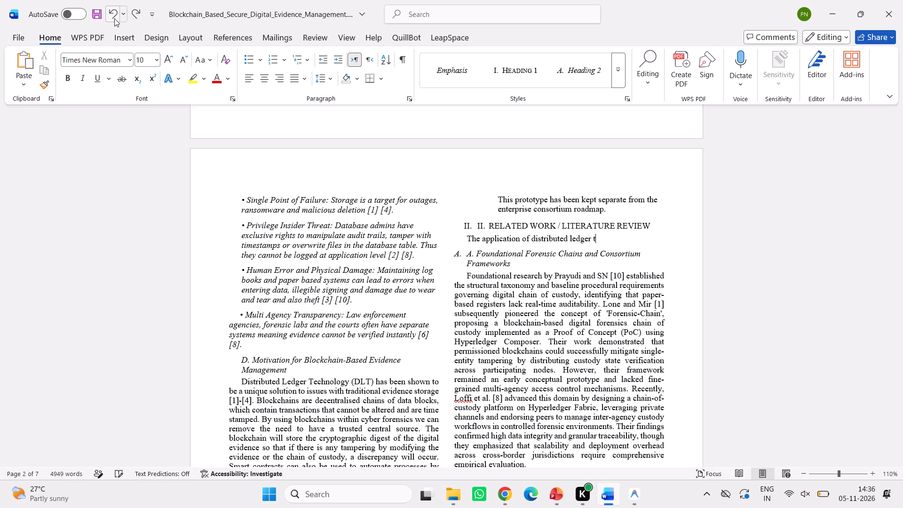
triple_click(114, 18)
triple_click(114, 18)
triple_click(114, 18)
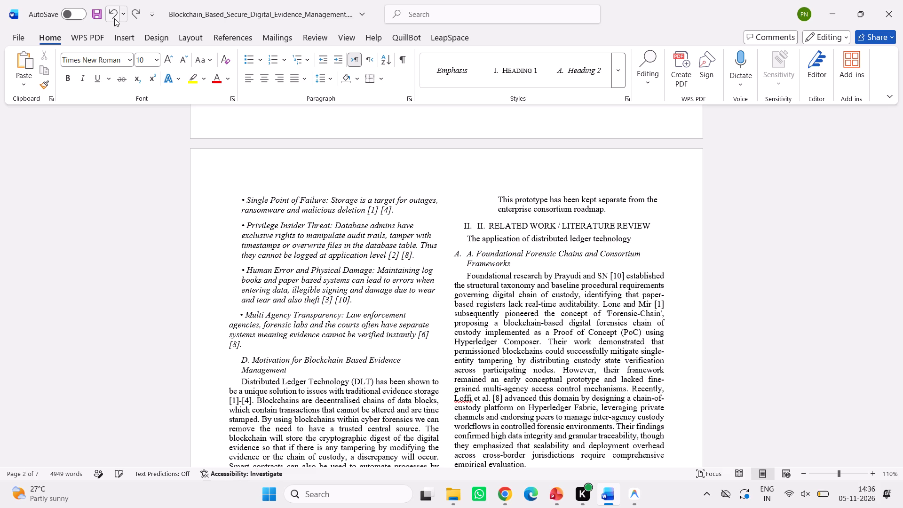
left_click(114, 18)
left_click(114, 18)
left_click(114, 18)
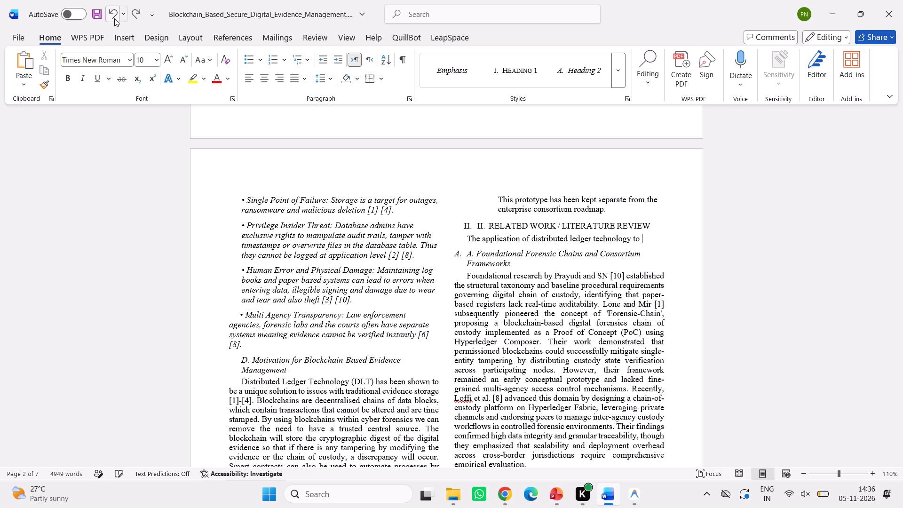
left_click(114, 18)
left_click(114, 18)
triple_click(114, 18)
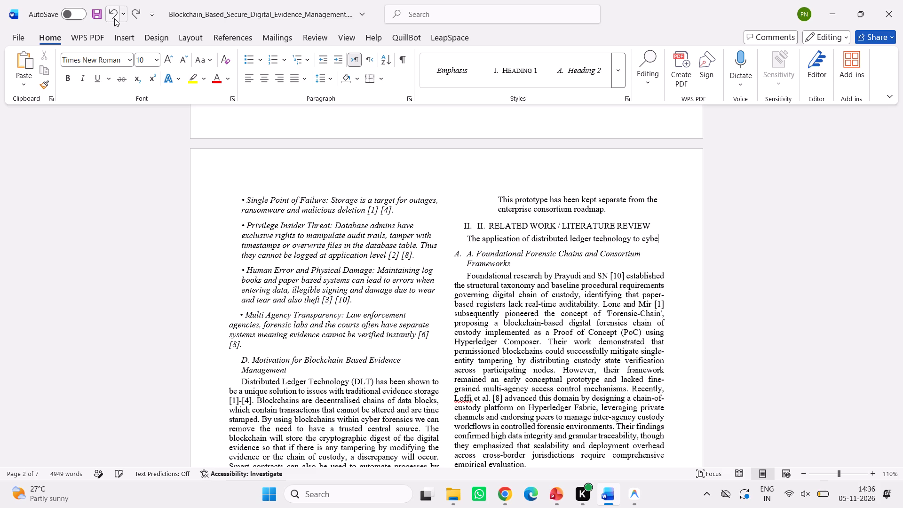
left_click(114, 18)
left_click(114, 18)
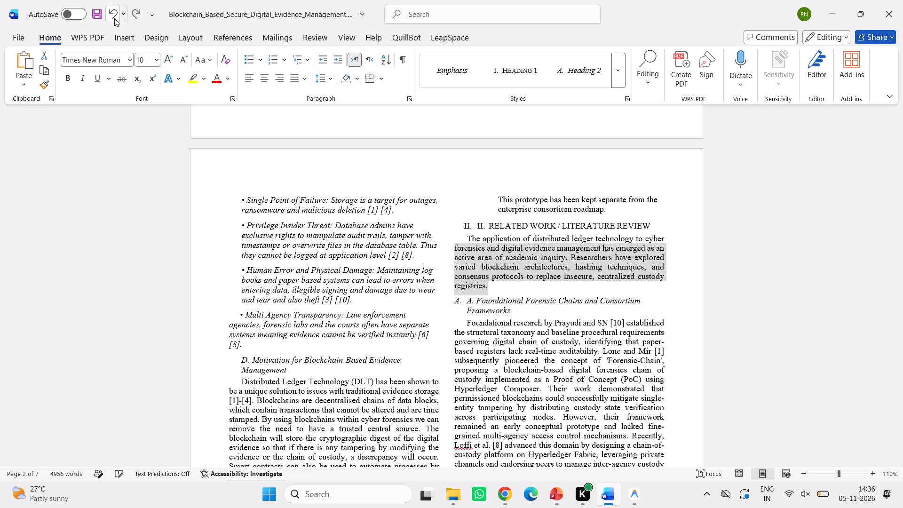
Undo the preceding change to the Research Contributions bullets and check them against the restored Related Work text on the second page.
left_click(114, 18)
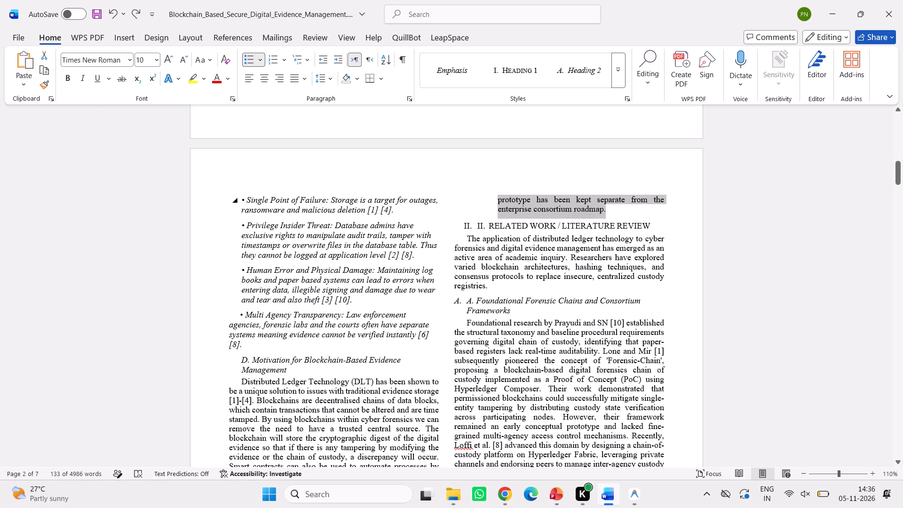
scroll(544, 292, "down", 2)
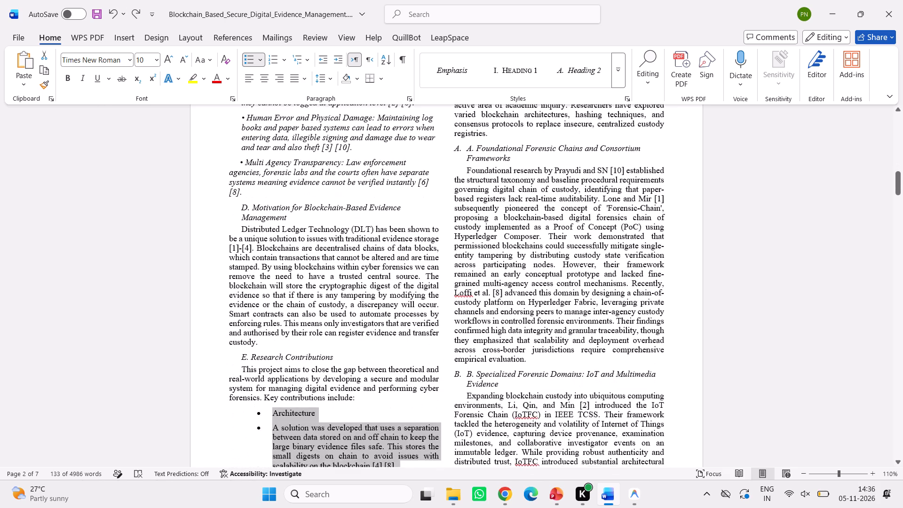
scroll(544, 292, "down", 1)
scroll(544, 292, "up", 2)
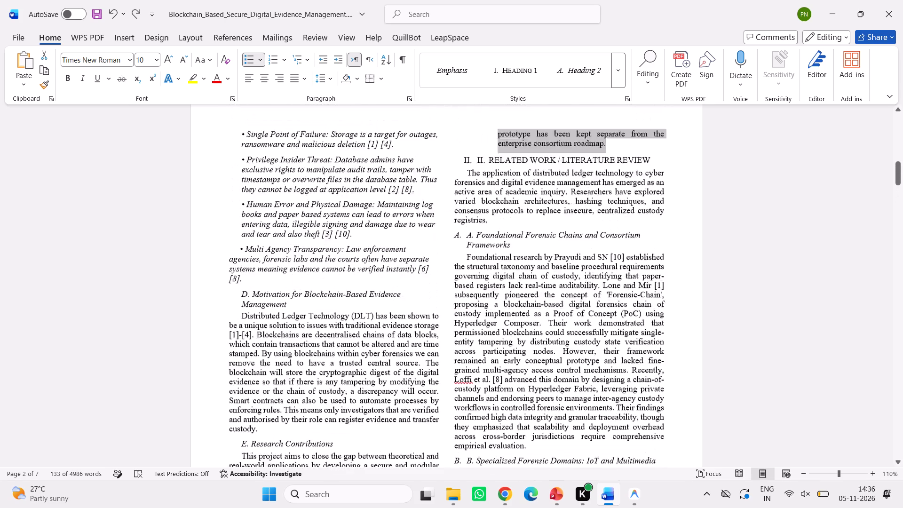
scroll(544, 292, "up", 1)
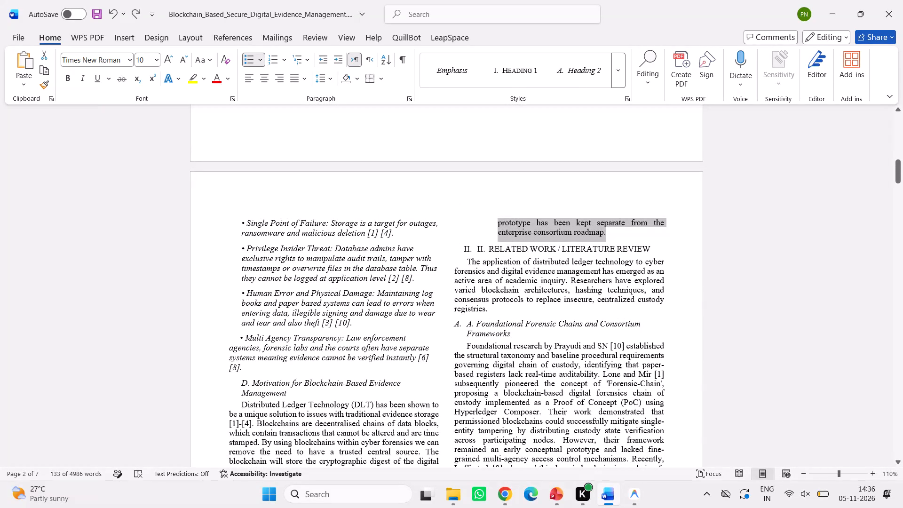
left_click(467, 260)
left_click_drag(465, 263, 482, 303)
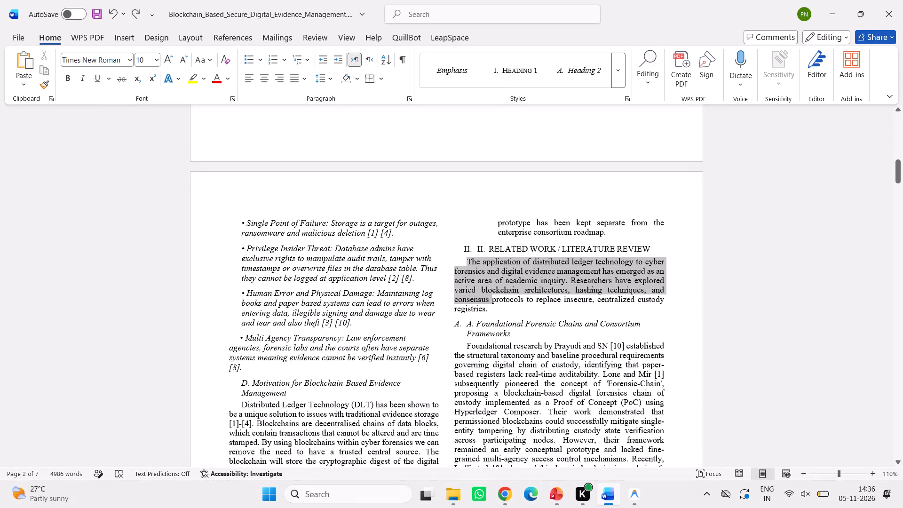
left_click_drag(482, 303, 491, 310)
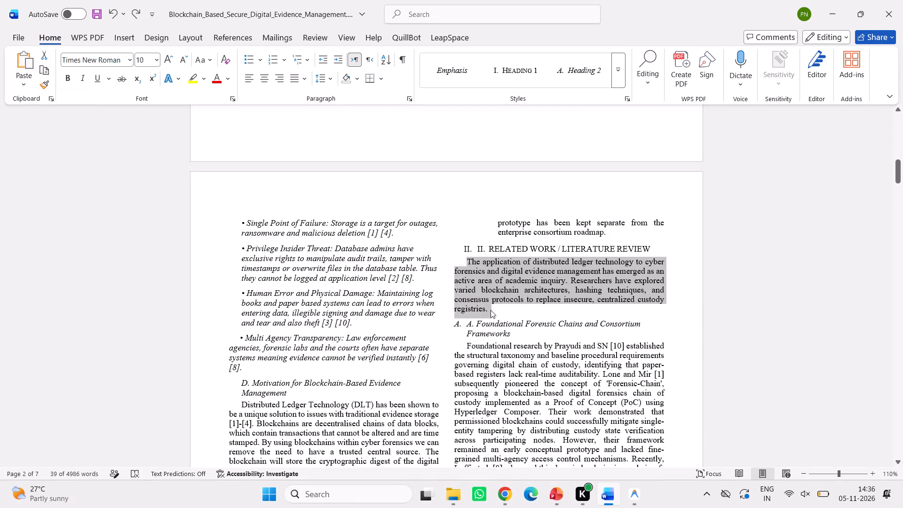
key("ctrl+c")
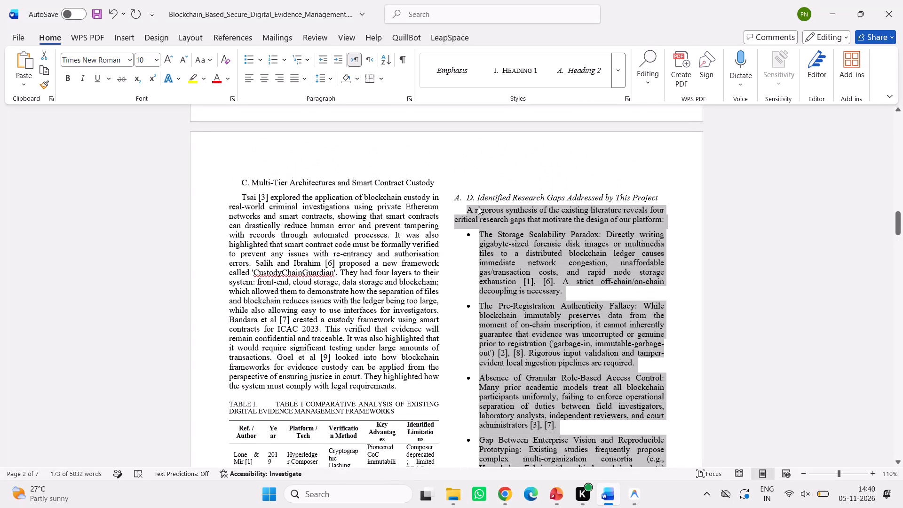
left_click(477, 206)
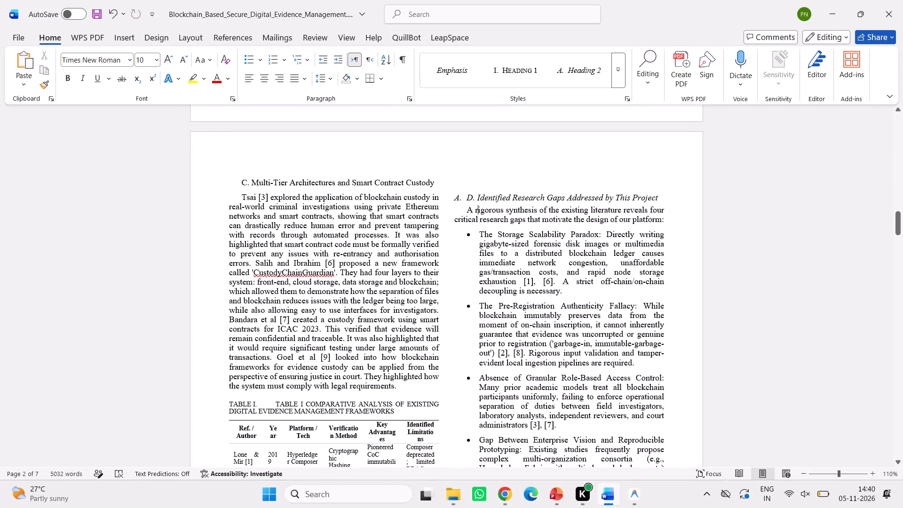
left_click_drag(475, 208, 550, 464)
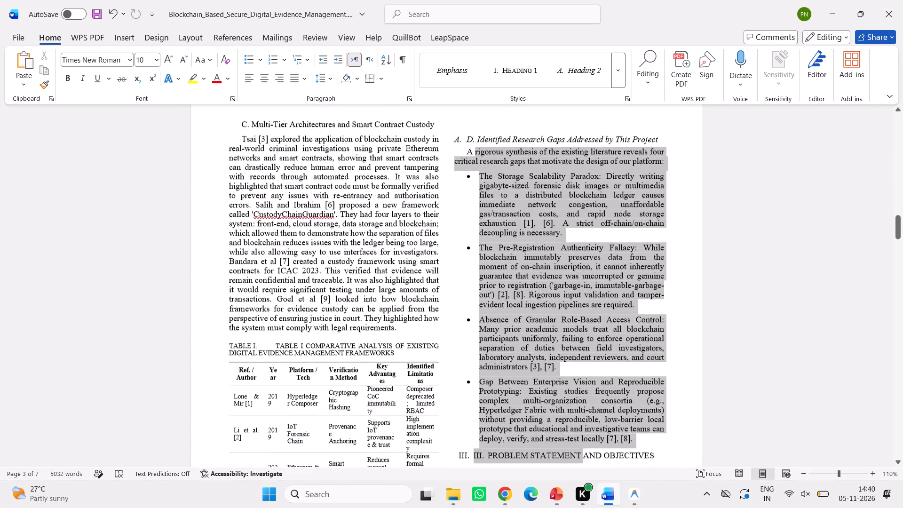
left_click_drag(550, 464, 626, 372)
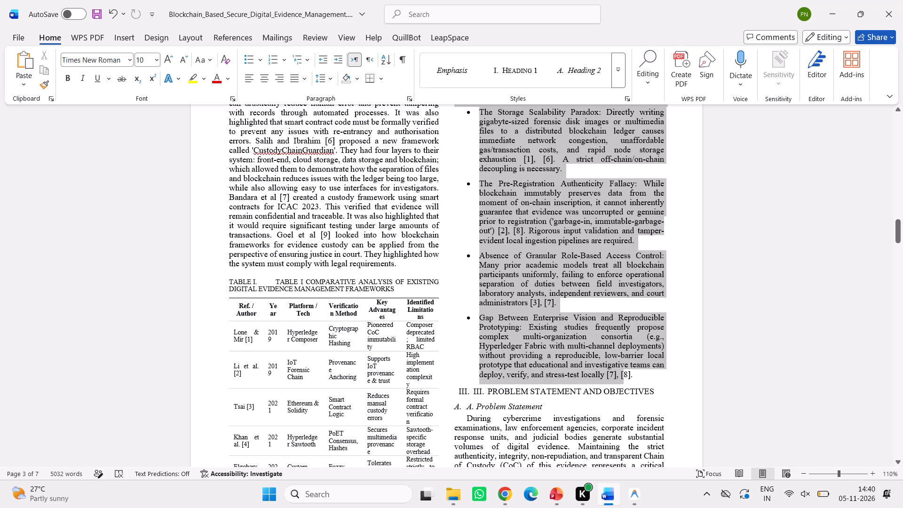
left_click_drag(626, 372, 633, 375)
key("BackSpace")
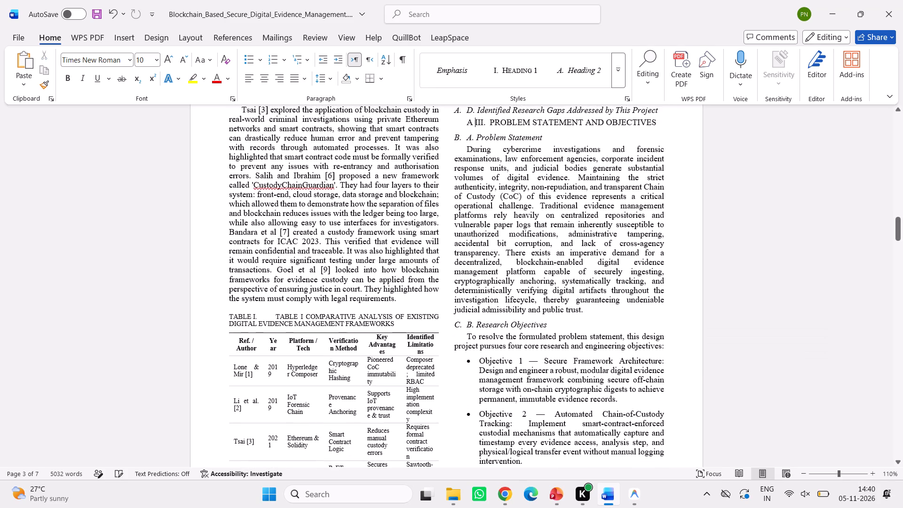
scroll(633, 375, "up", 1)
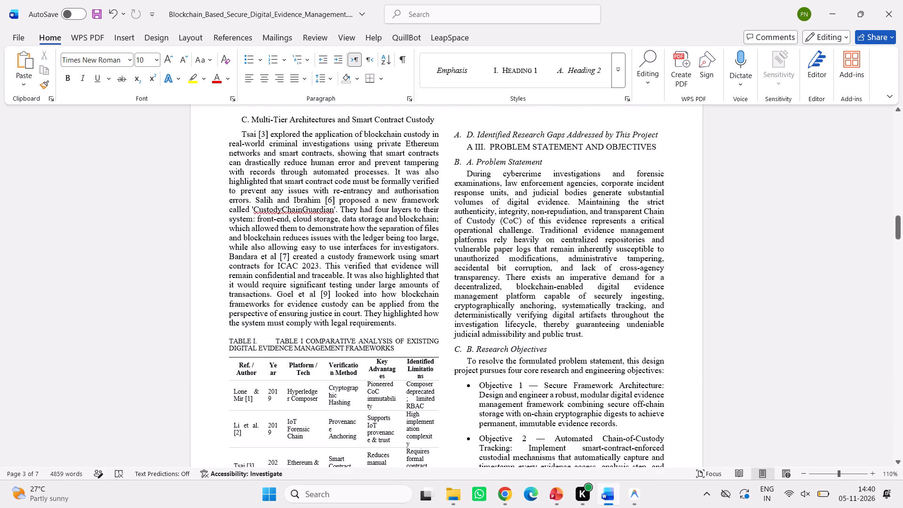
key("BackSpace")
key("BackSpace")
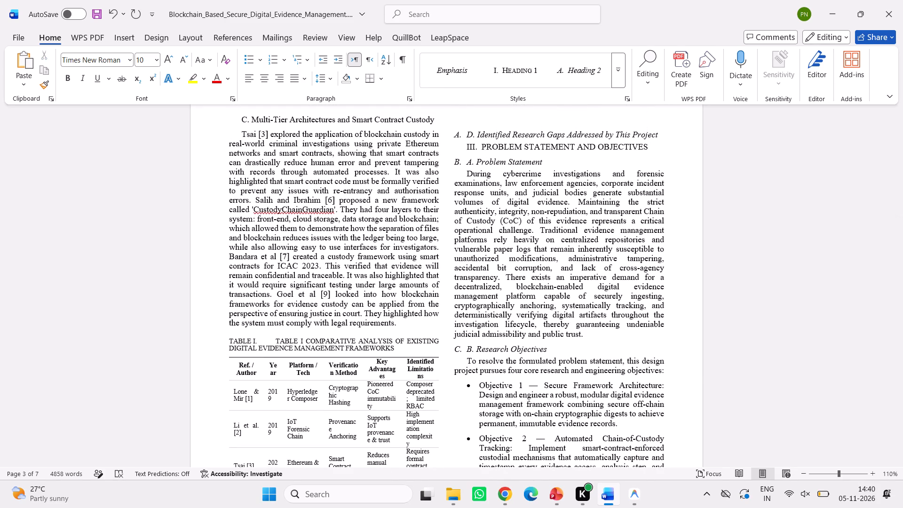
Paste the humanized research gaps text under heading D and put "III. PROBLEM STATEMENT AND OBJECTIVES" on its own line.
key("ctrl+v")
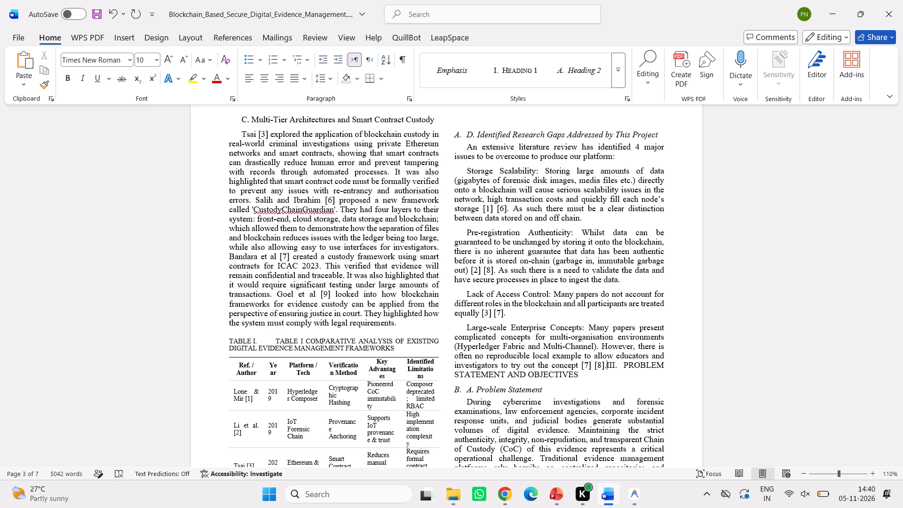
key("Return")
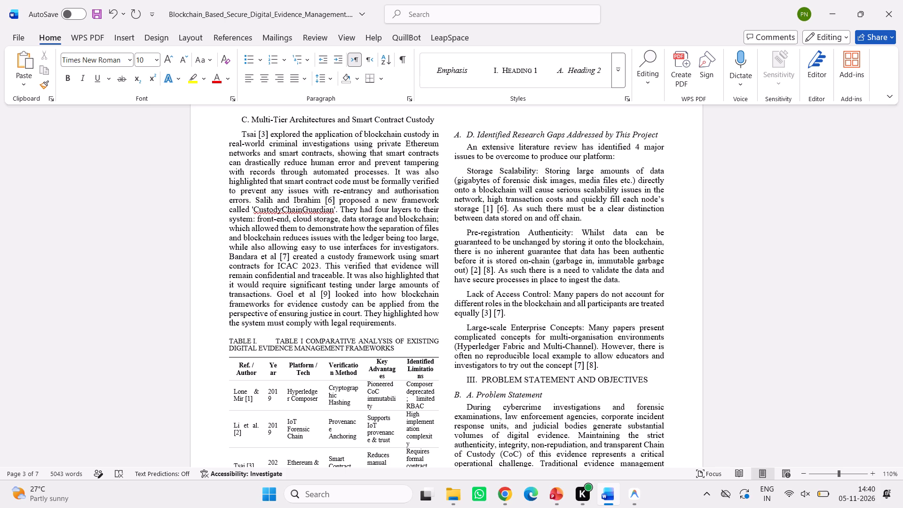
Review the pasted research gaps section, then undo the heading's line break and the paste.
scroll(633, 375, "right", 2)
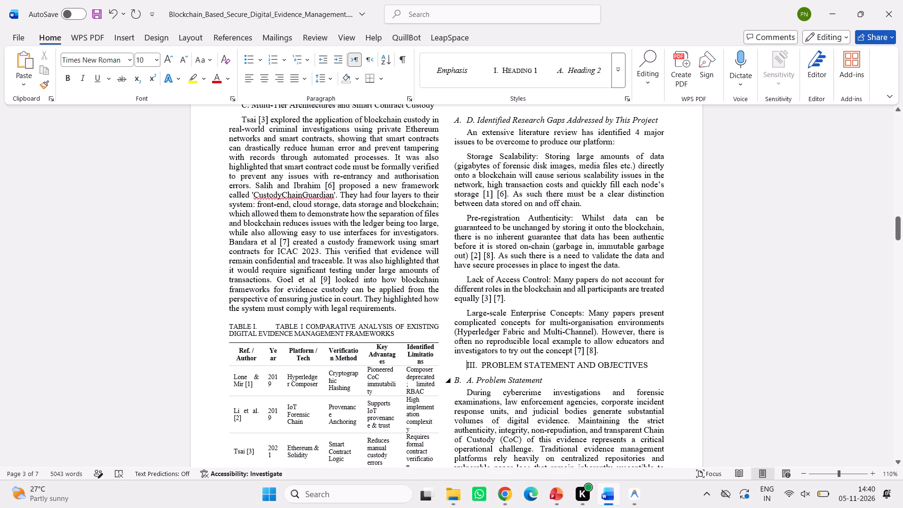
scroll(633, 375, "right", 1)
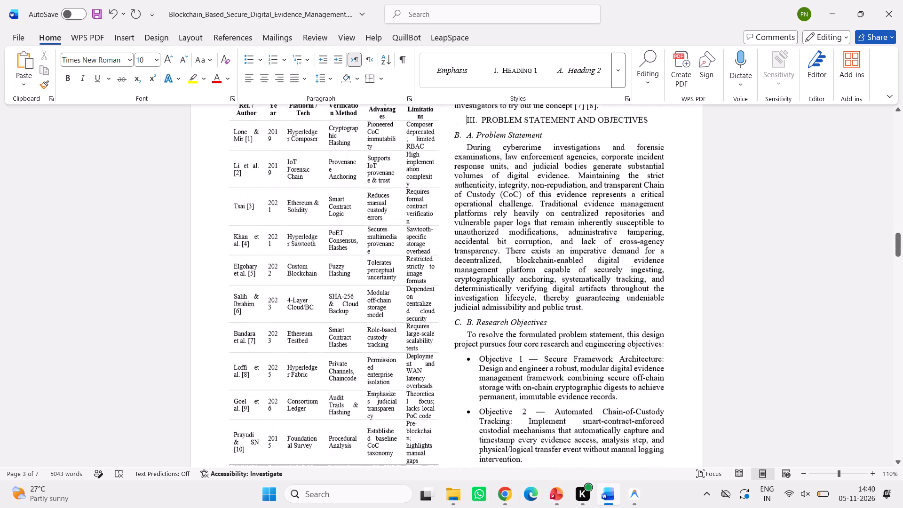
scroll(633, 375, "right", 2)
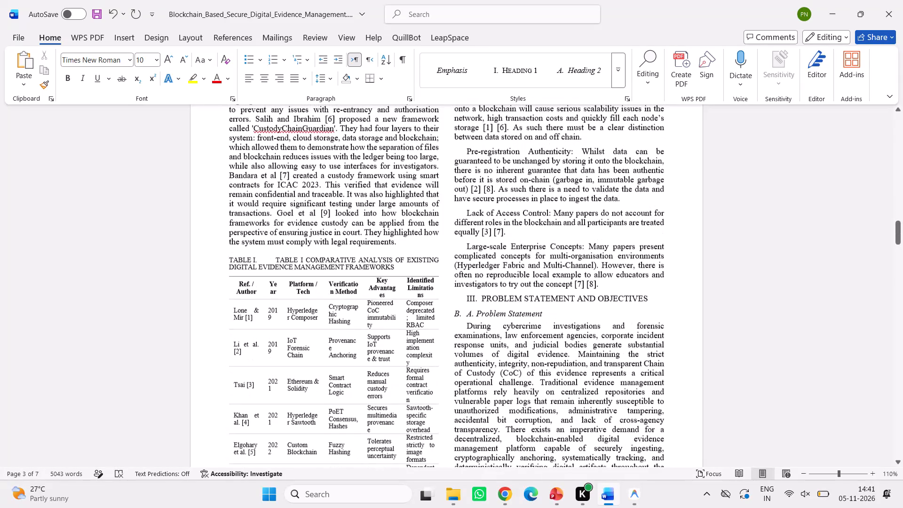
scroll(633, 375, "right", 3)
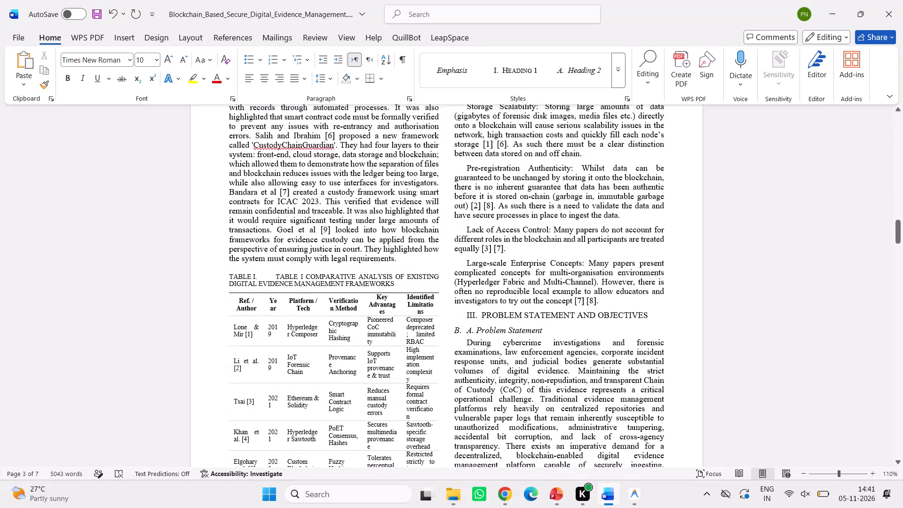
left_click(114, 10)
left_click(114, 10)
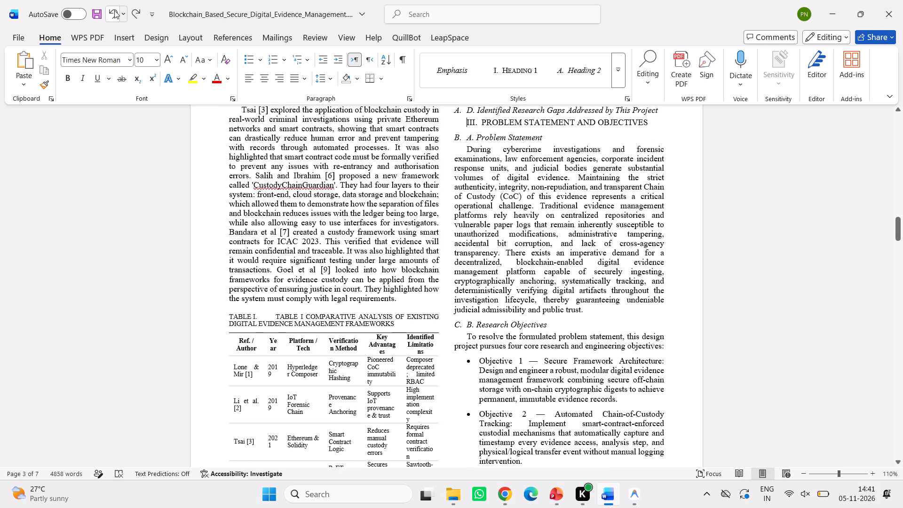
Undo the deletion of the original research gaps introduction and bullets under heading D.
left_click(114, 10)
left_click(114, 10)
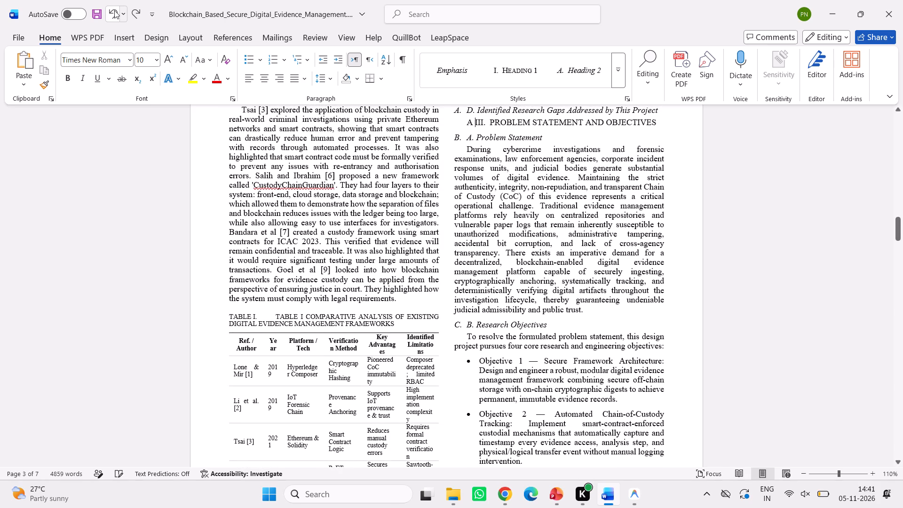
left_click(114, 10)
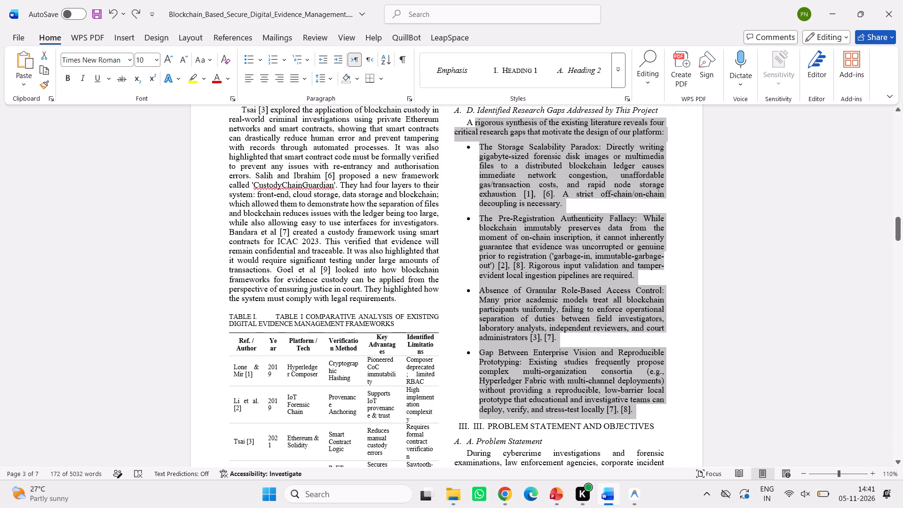
Delete the introductory sentence and all four bullets under "D. Identified Research Gaps Addressed by This Project".
scroll(261, 235, "up", 1)
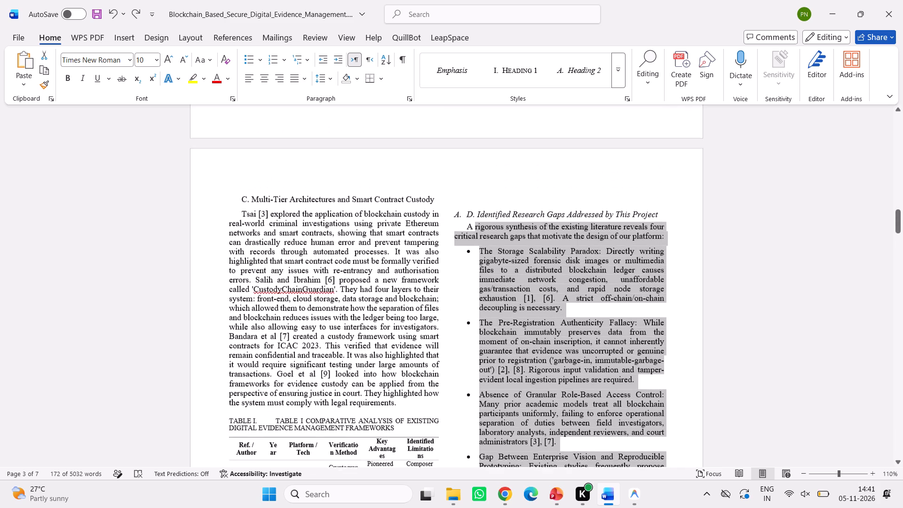
scroll(261, 235, "up", 1)
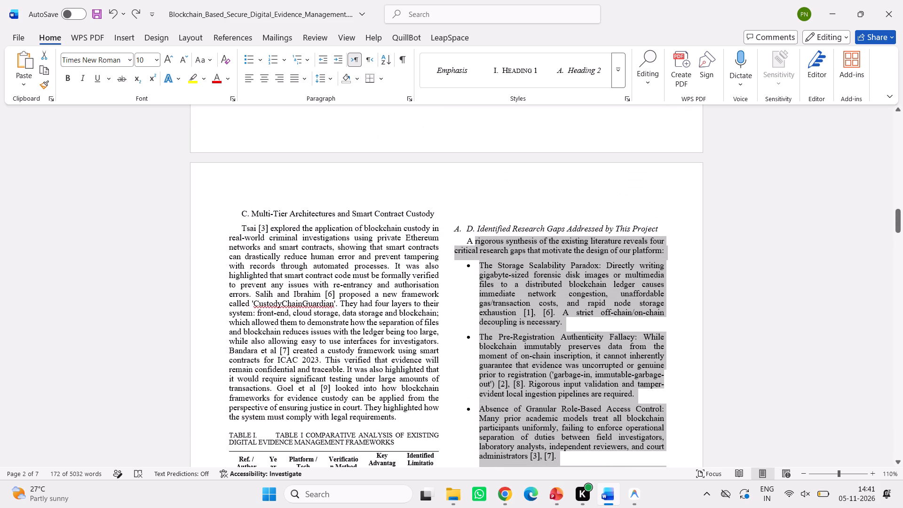
left_click(497, 244)
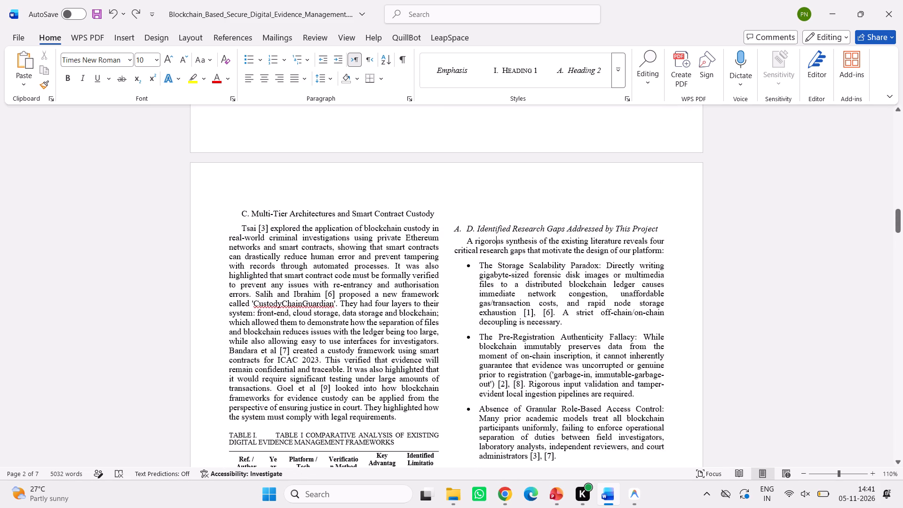
left_click_drag(505, 243, 528, 467)
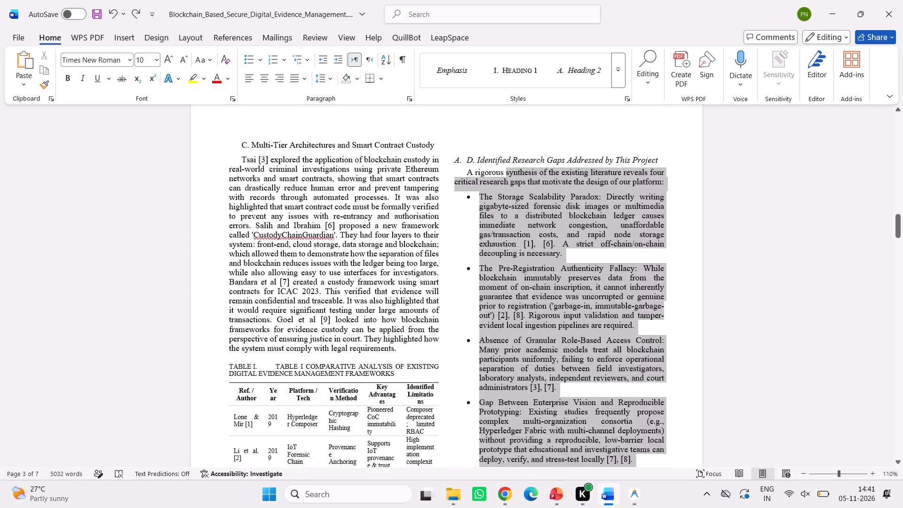
left_click_drag(528, 467, 630, 374)
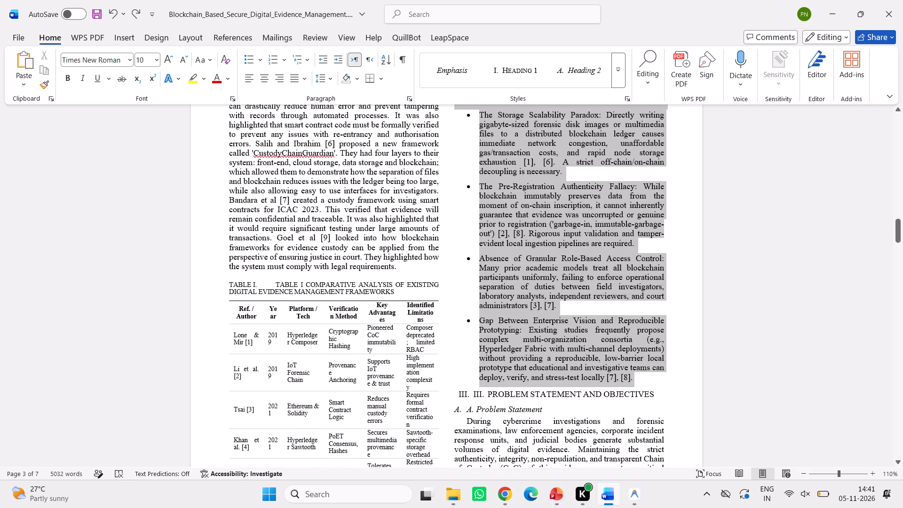
left_click_drag(630, 374, 634, 375)
key("BackSpace")
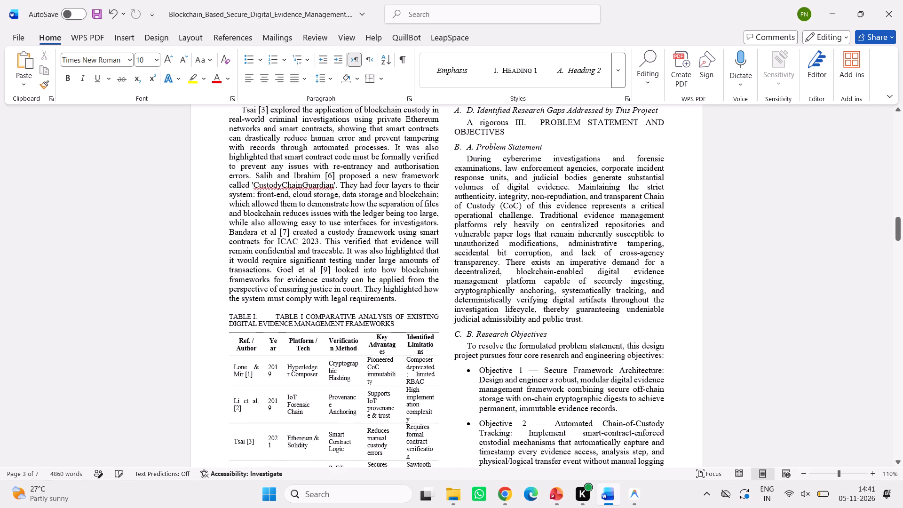
scroll(634, 375, "up", 3)
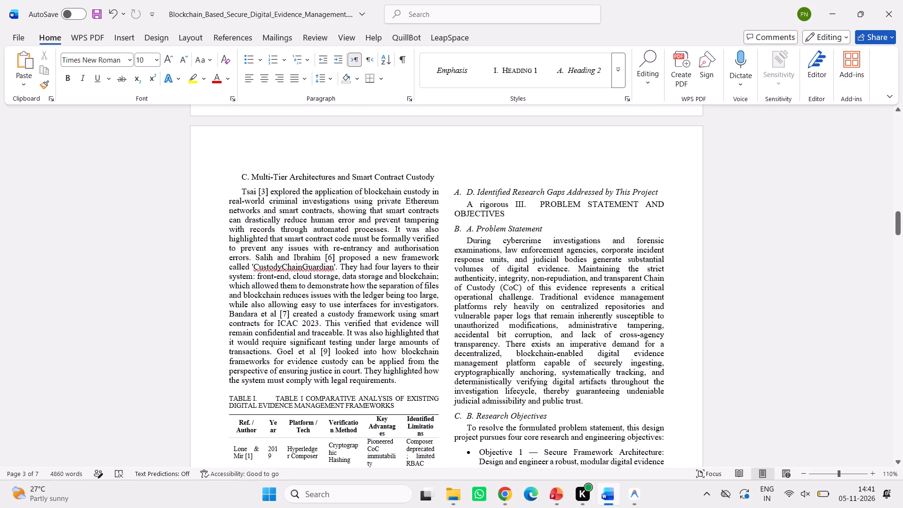
key("BackSpace")
key("BackSpace")
key("BackSpace")
key("BackSpace")
key("BackSpace")
key("BackSpace")
key("BackSpace")
key("BackSpace")
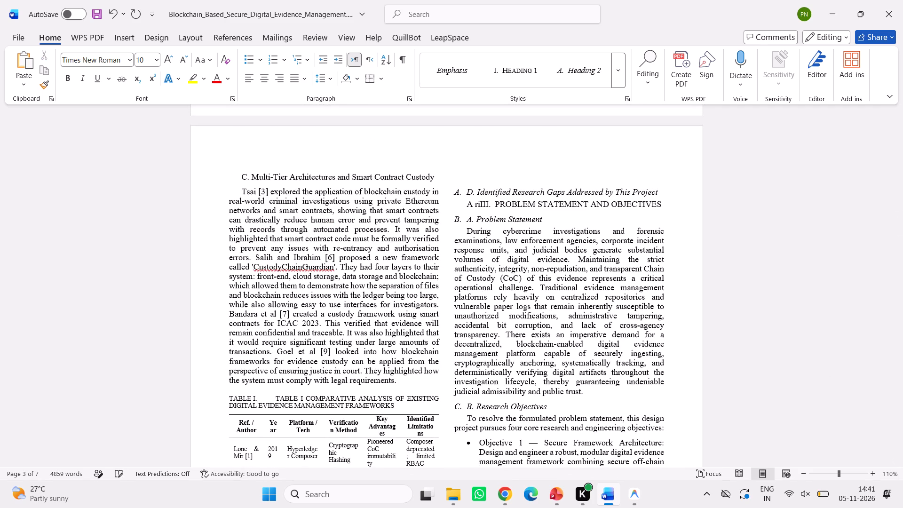
key("BackSpace")
key("BackSpace")
key("BackSpace")
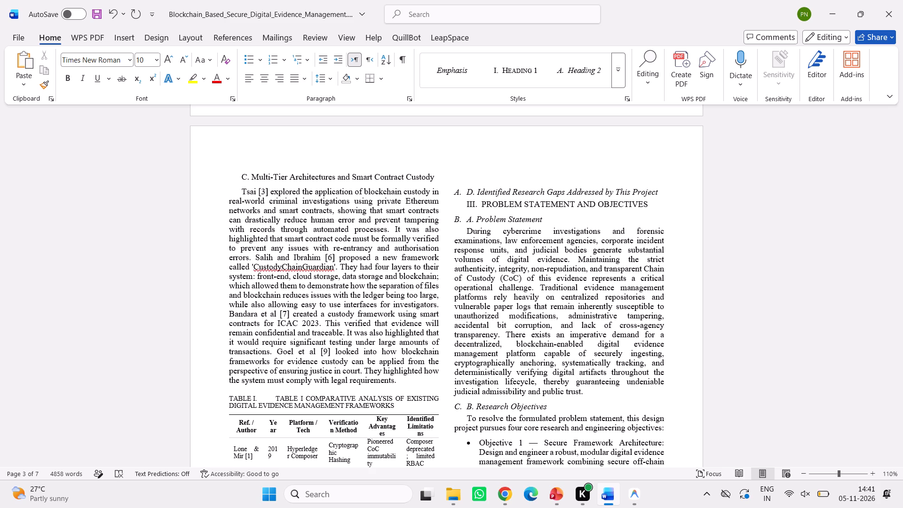
Paste the humanized research gaps text under heading D and put "III. PROBLEM STATEMENT AND OBJECTIVES" on its own line.
key("ctrl+v")
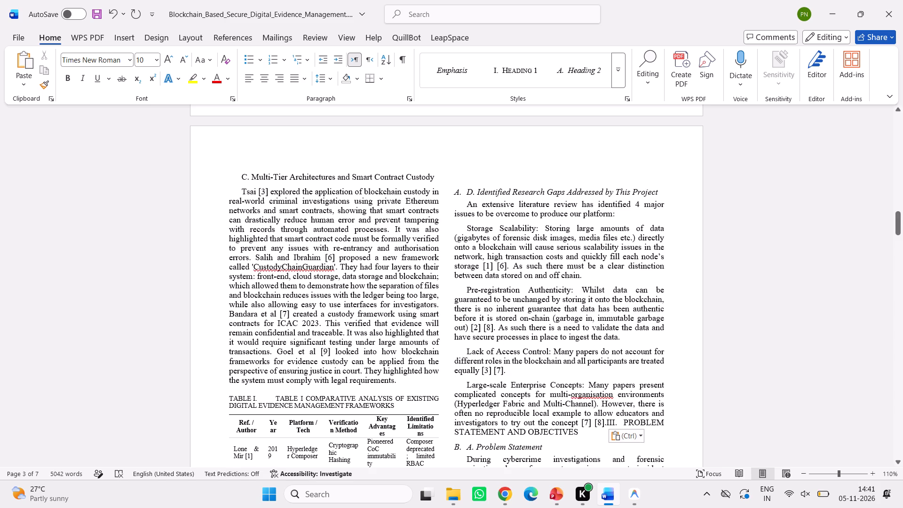
scroll(608, 333, "down", 2)
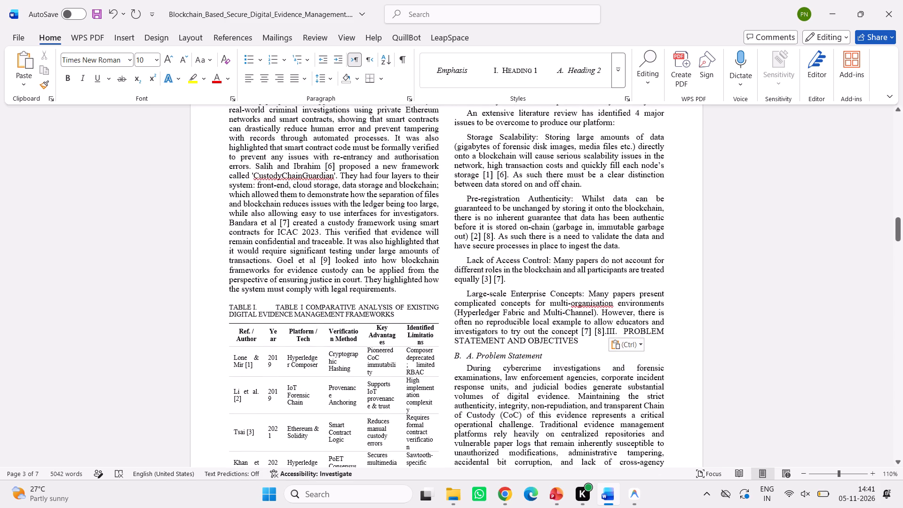
scroll(528, 347, "down", 1)
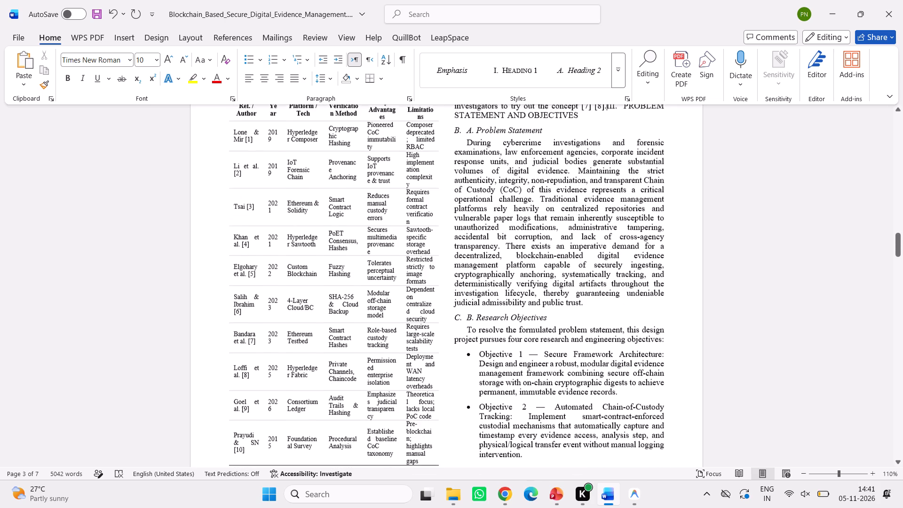
scroll(528, 347, "down", 1)
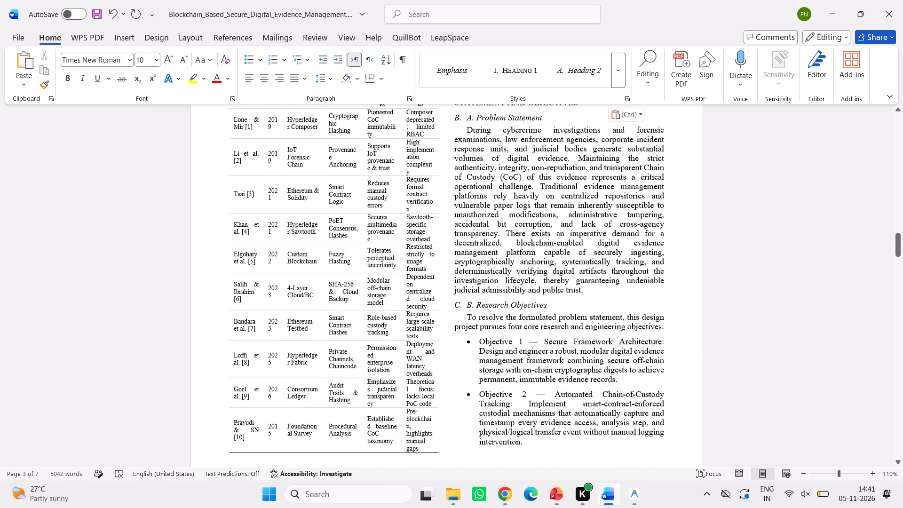
scroll(528, 347, "up", 3)
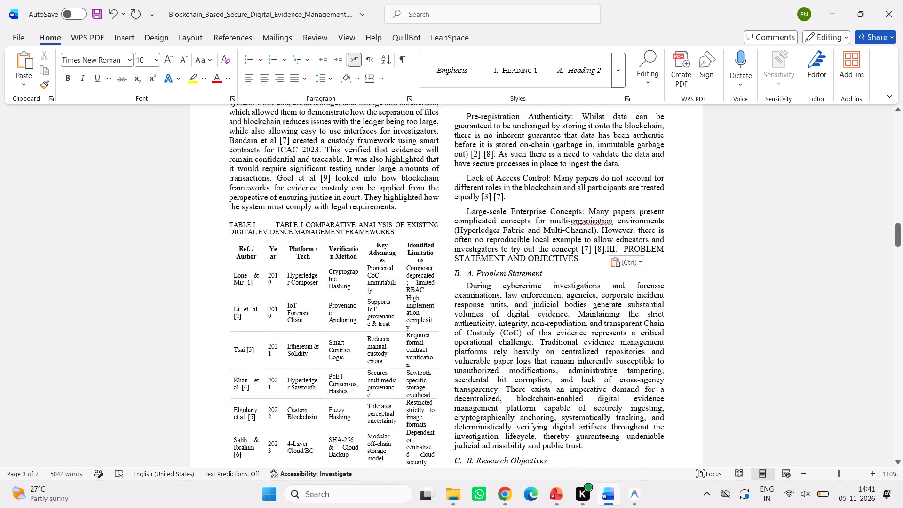
scroll(528, 347, "up", 1)
key("Return")
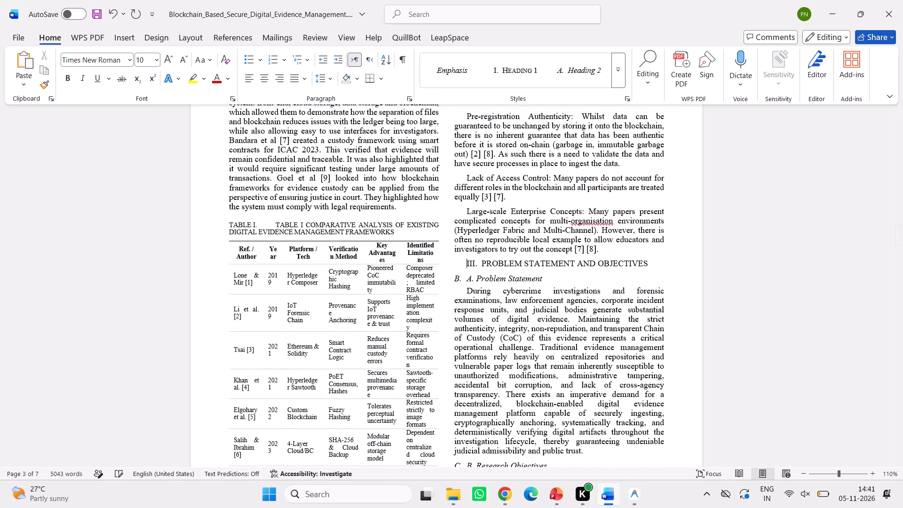
Remove the duplicate automatic "B." numbering from the "A. Problem Statement" heading.
left_click(465, 280)
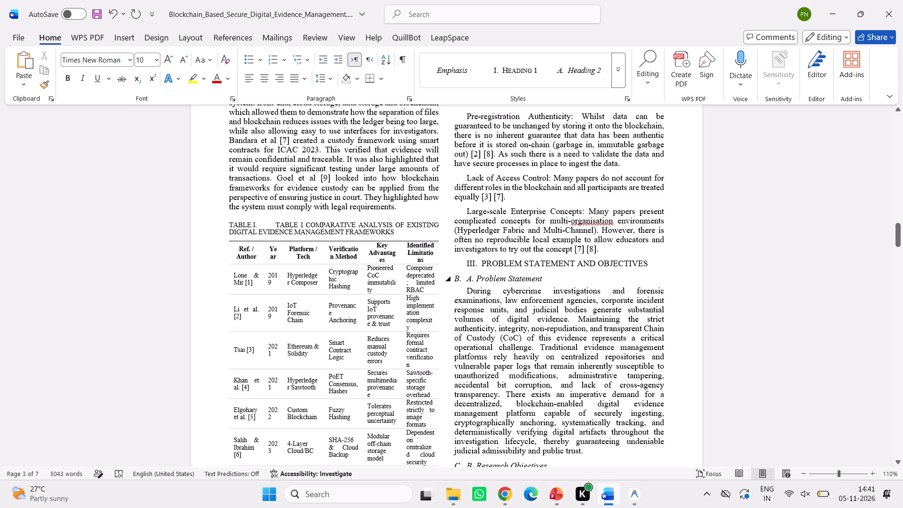
key("BackSpace")
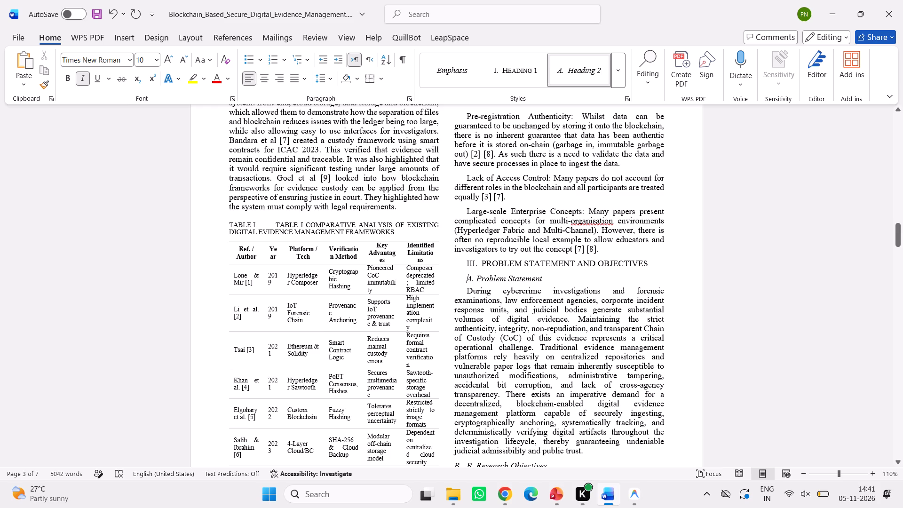
Copy the whole paragraph under "A. Problem Statement".
left_click_drag(466, 291, 589, 442)
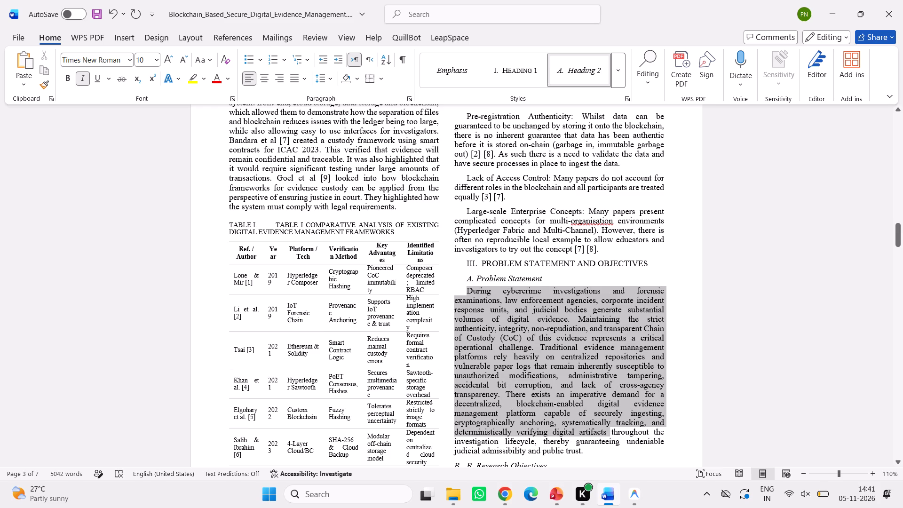
left_click_drag(589, 442, 588, 449)
scroll(588, 449, "down", 2)
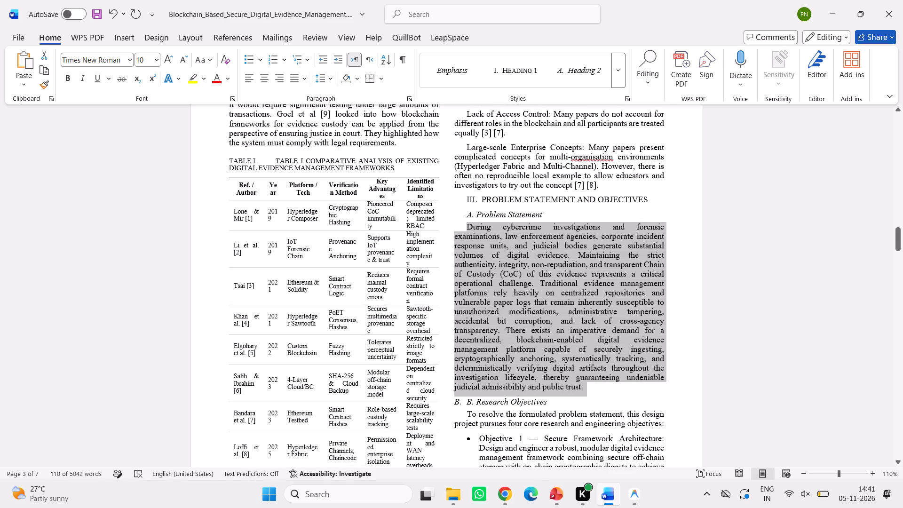
key("ctrl+c")
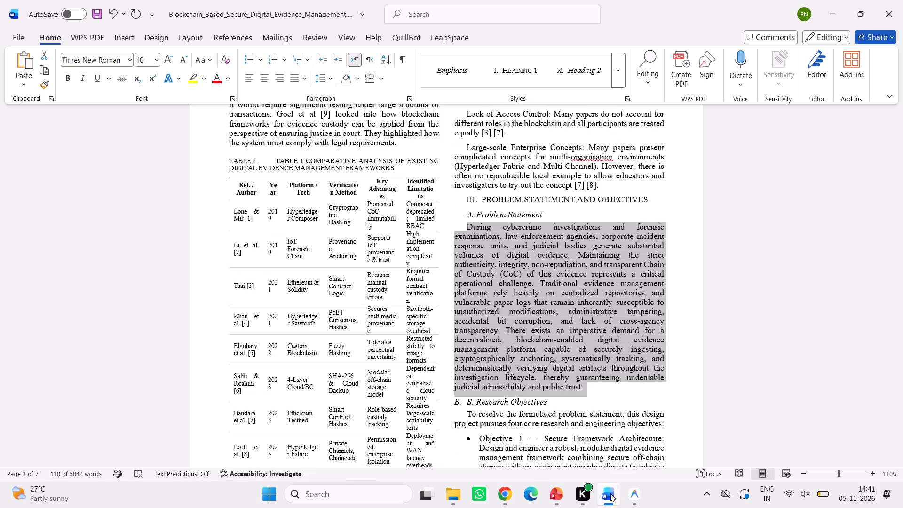
left_click(507, 493)
left_click(404, 147)
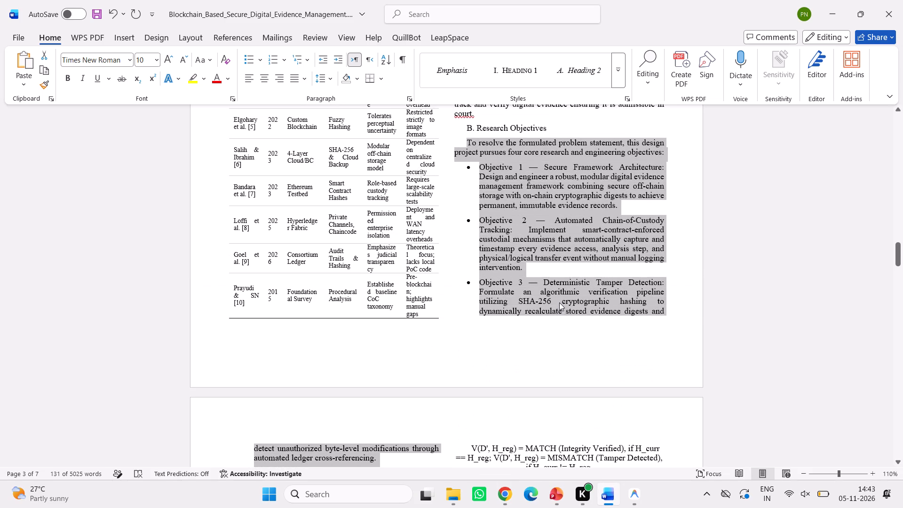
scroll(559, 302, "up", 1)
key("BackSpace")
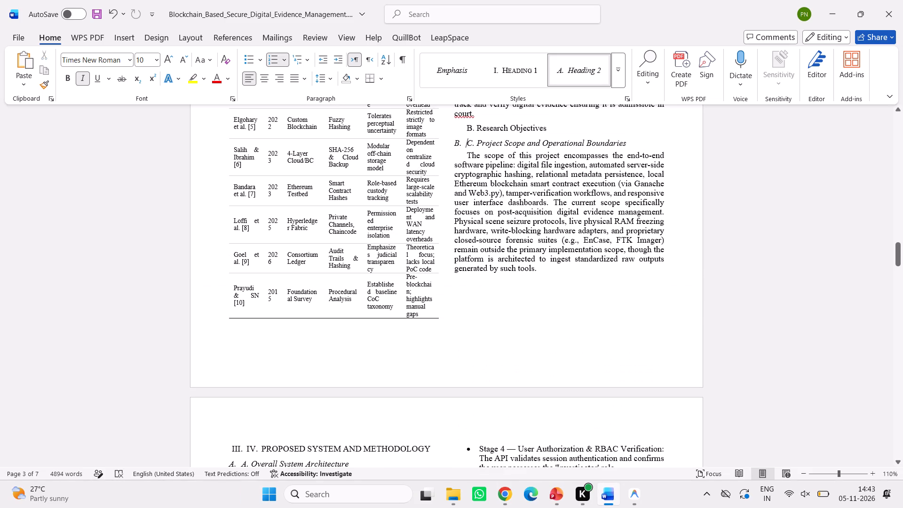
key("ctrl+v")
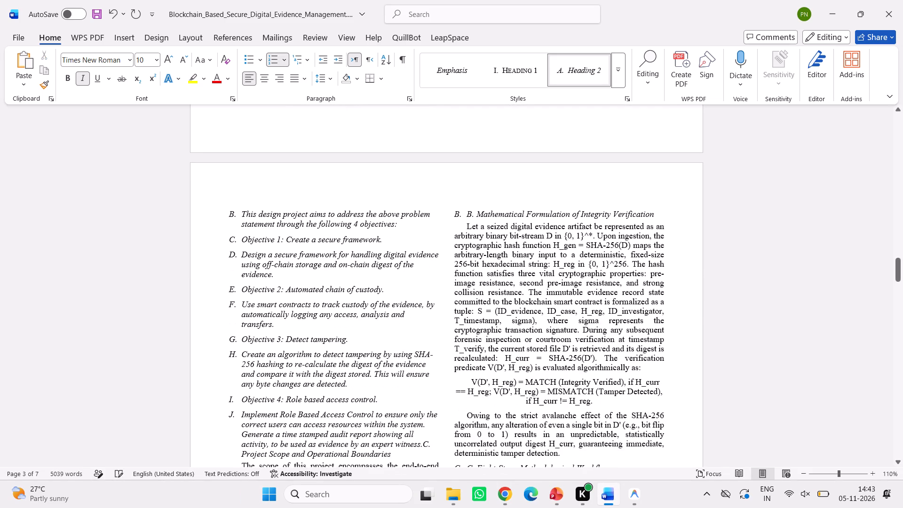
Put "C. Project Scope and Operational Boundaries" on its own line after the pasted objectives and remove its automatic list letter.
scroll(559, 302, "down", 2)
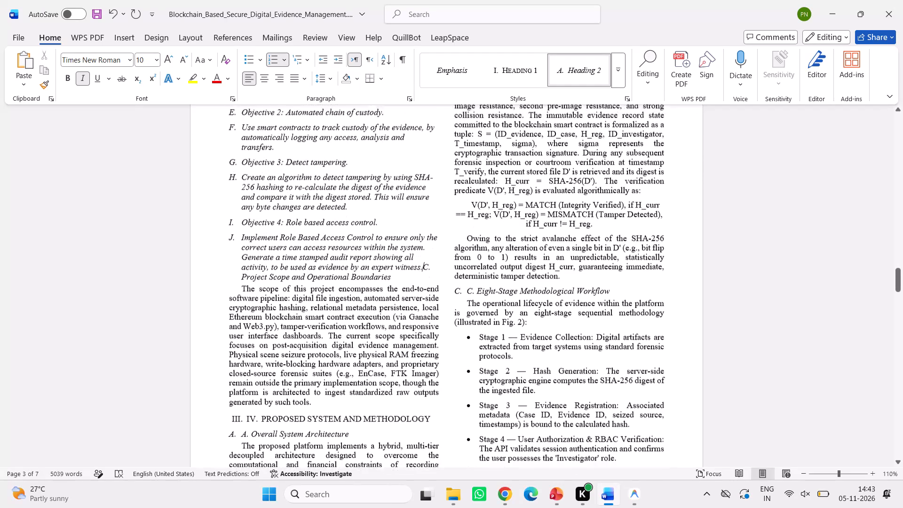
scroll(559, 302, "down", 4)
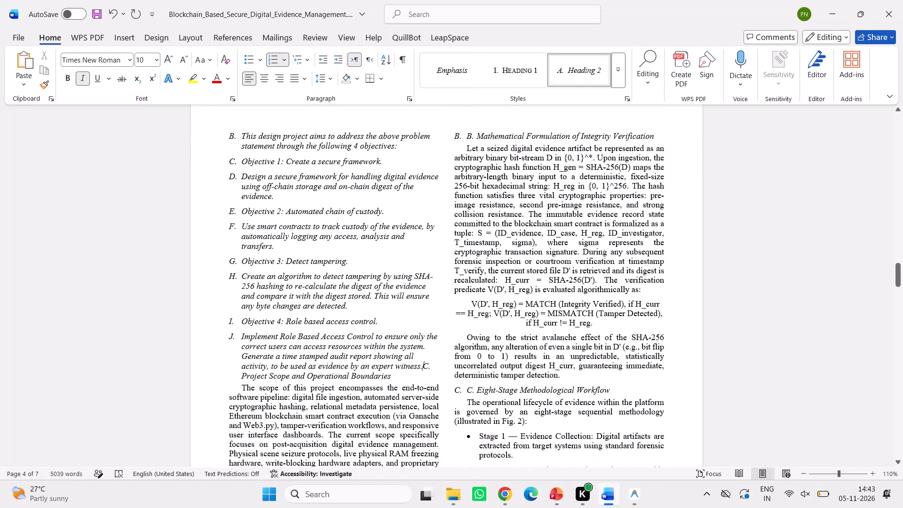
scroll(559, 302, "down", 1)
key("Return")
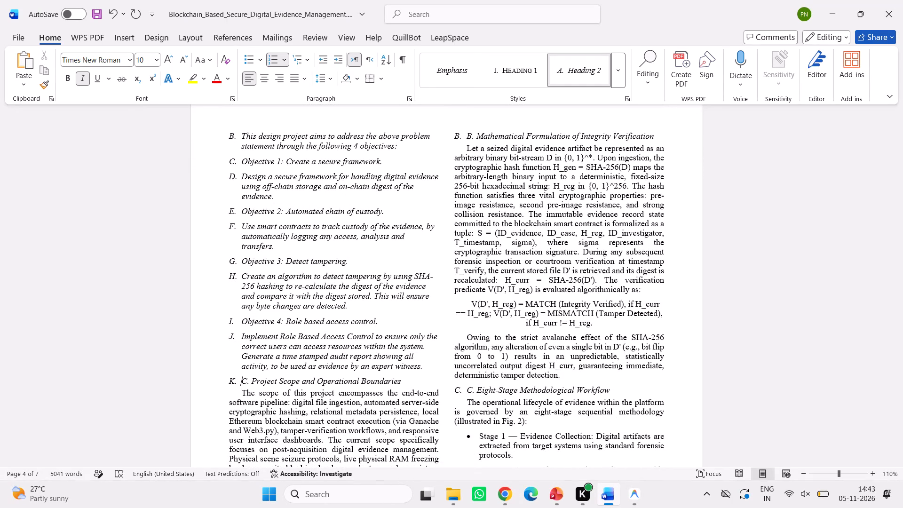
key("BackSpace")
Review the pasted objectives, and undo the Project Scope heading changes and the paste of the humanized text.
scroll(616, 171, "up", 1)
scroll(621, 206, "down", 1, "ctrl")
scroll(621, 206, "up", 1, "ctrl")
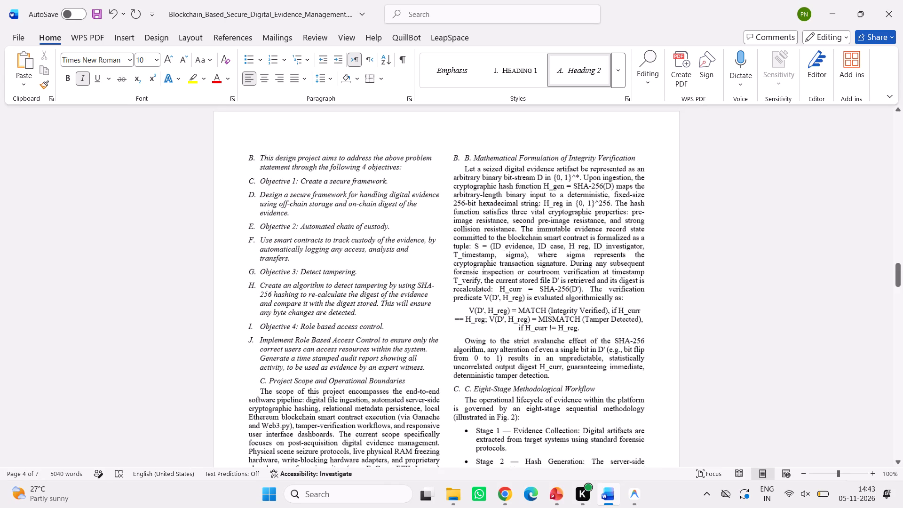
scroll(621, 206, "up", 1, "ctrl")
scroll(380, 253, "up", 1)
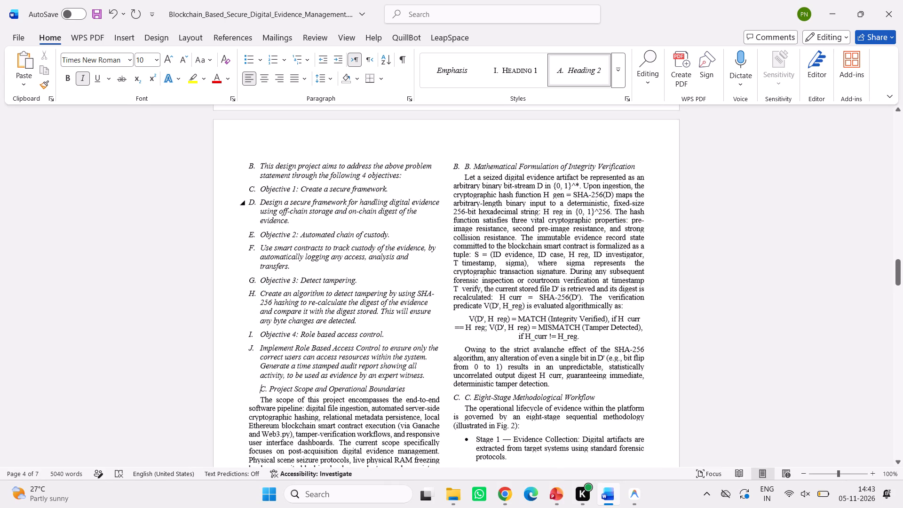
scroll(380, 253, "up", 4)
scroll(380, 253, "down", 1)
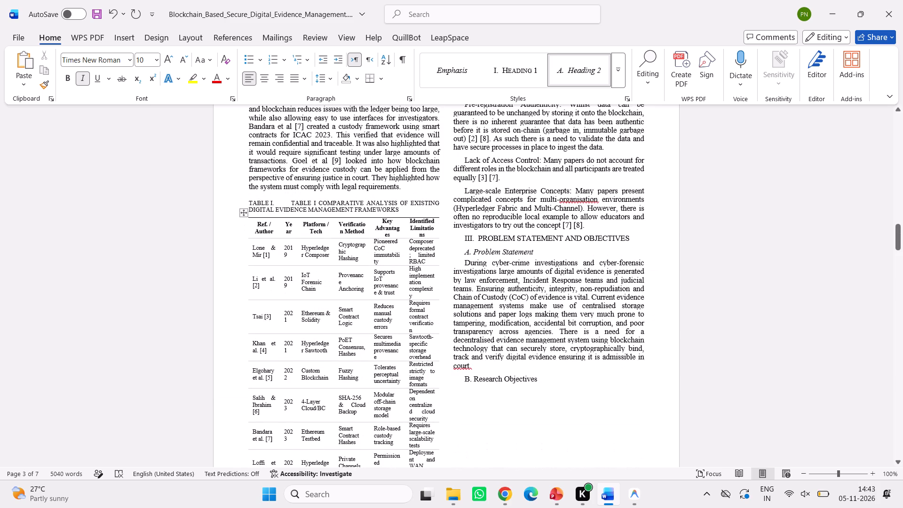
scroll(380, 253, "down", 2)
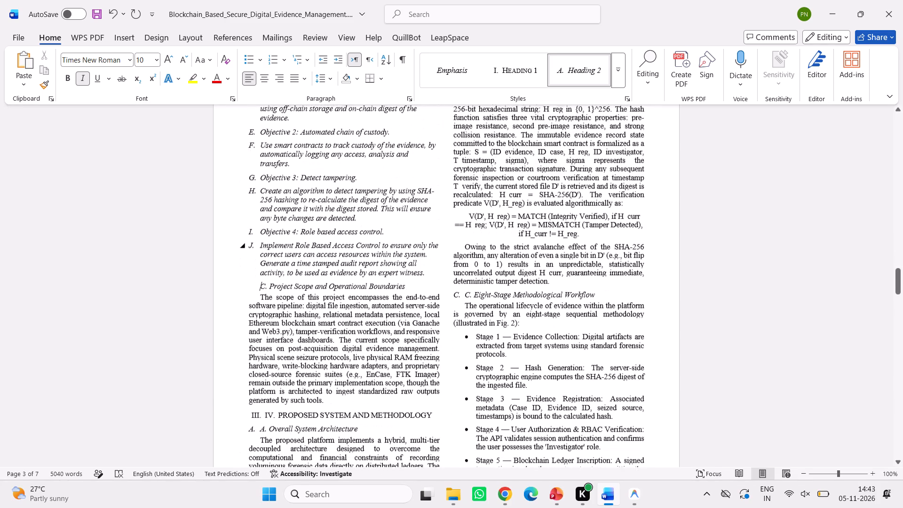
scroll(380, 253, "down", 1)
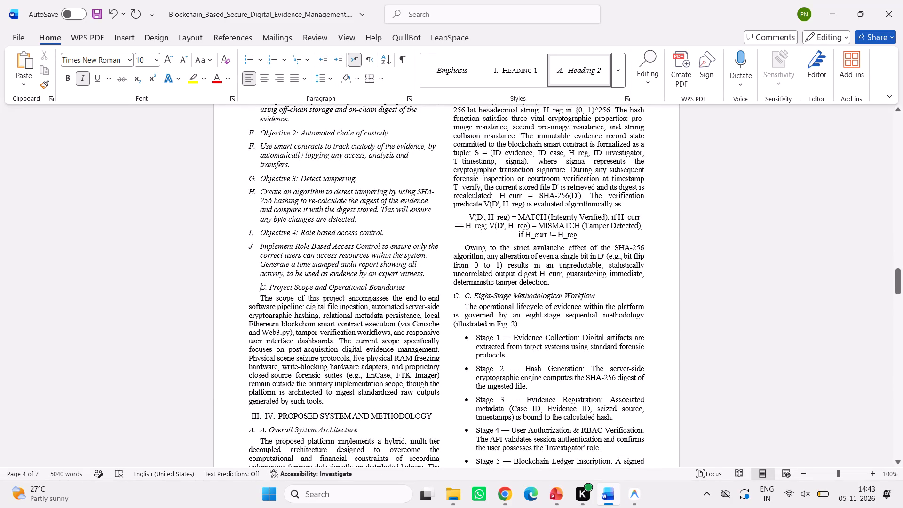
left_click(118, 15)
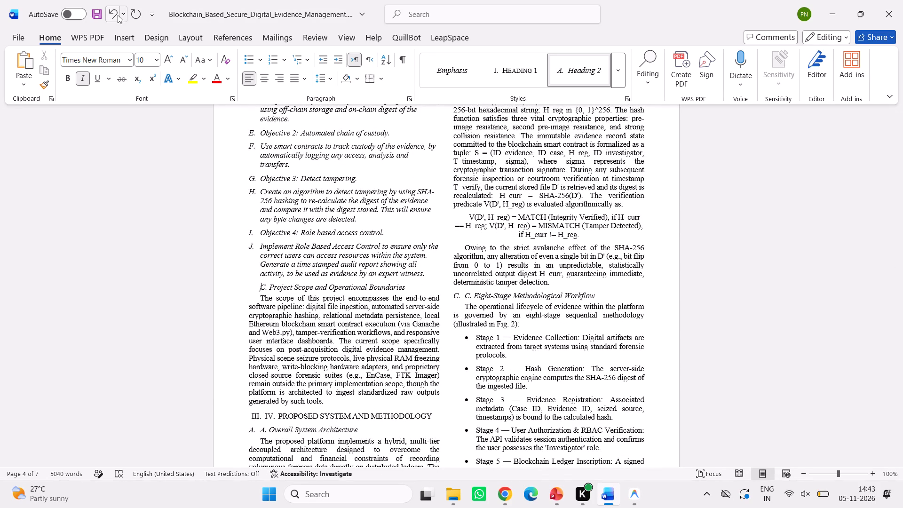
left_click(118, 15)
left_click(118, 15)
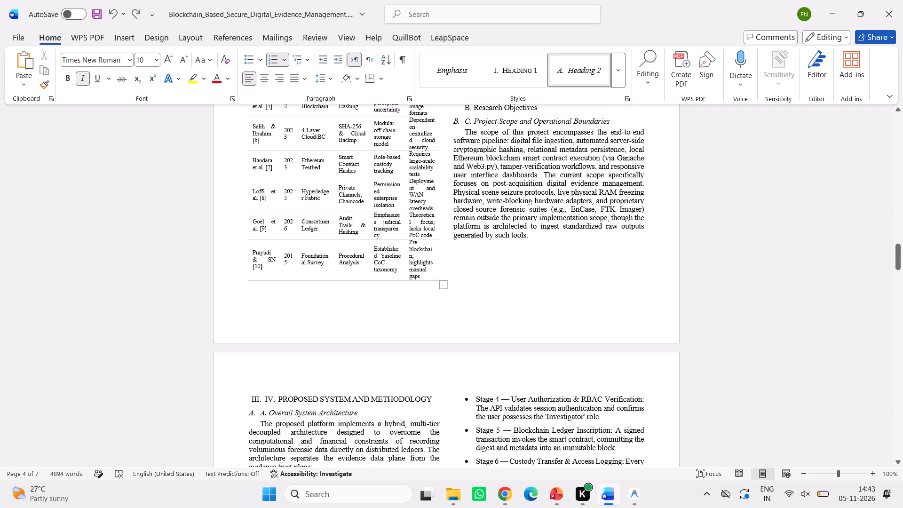
Examine the layout of the Project Scope and "Proposed System and Methodology" sections without the objectives text.
scroll(420, 269, "down", 1)
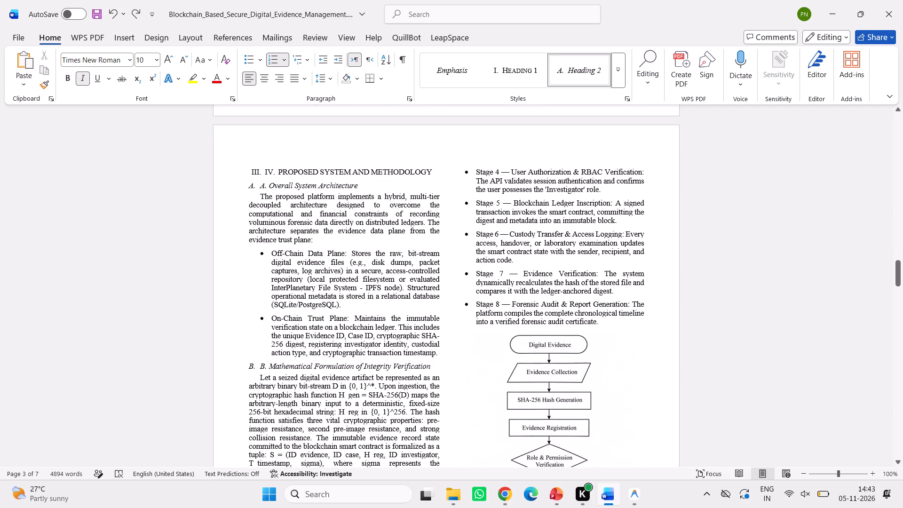
scroll(420, 269, "down", 3)
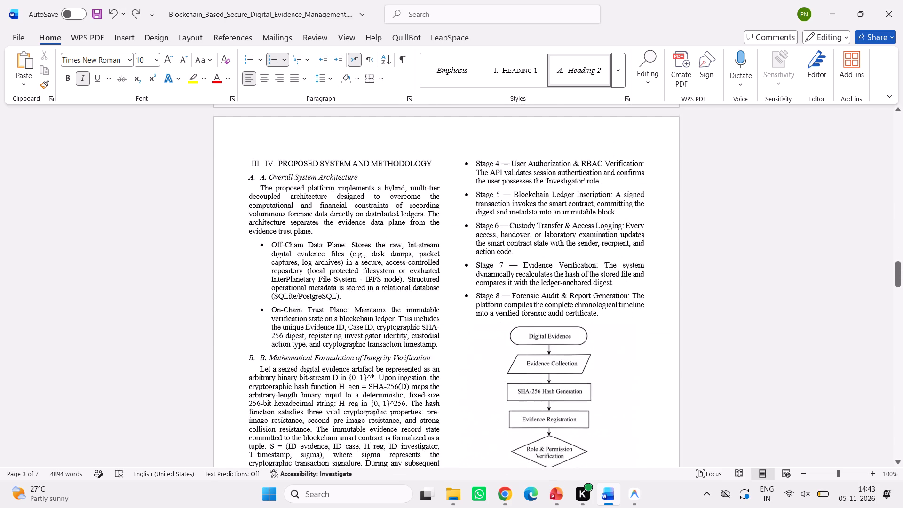
scroll(420, 269, "down", 2)
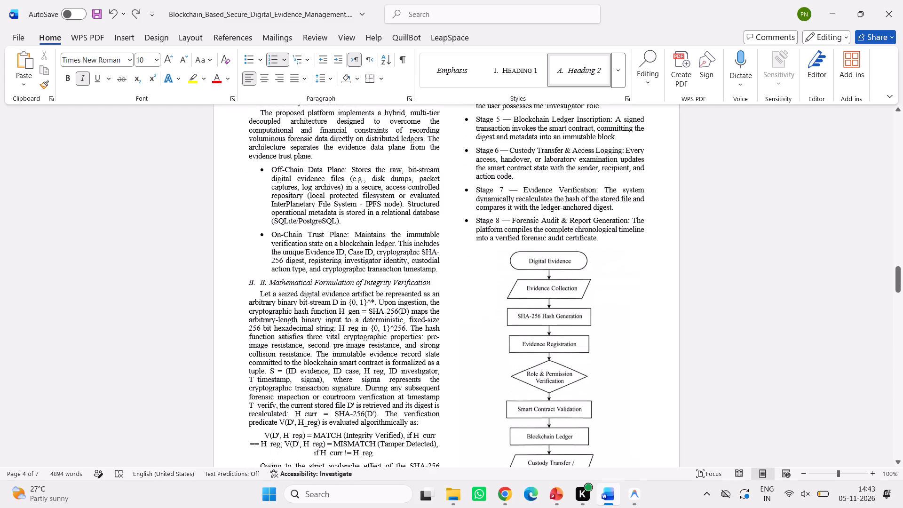
scroll(420, 269, "down", 1)
scroll(420, 269, "up", 3)
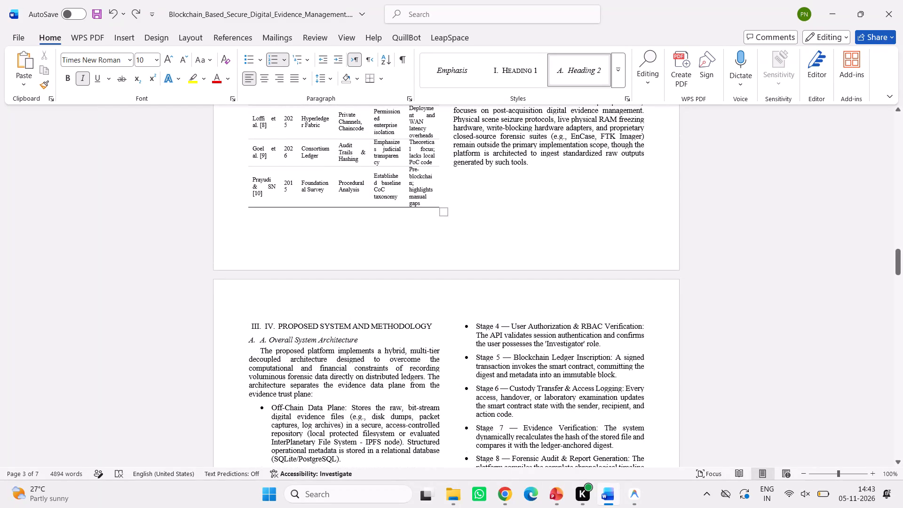
scroll(420, 269, "up", 3)
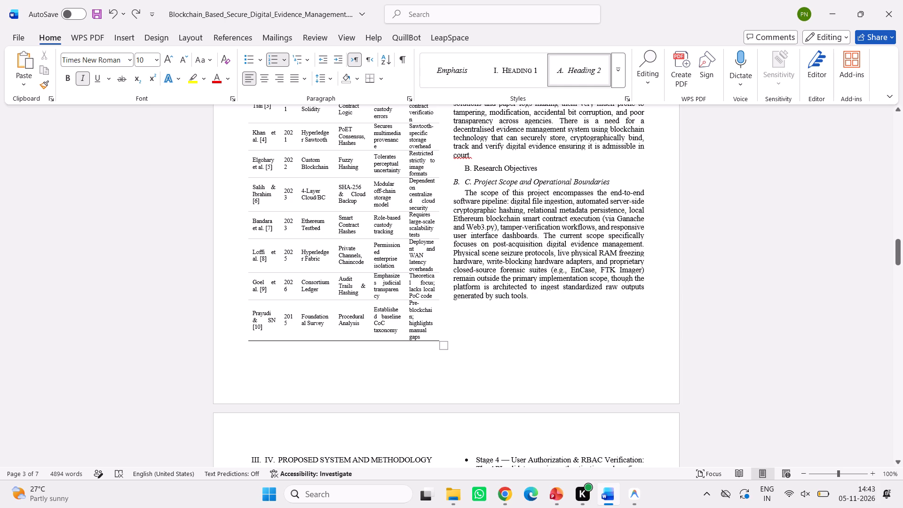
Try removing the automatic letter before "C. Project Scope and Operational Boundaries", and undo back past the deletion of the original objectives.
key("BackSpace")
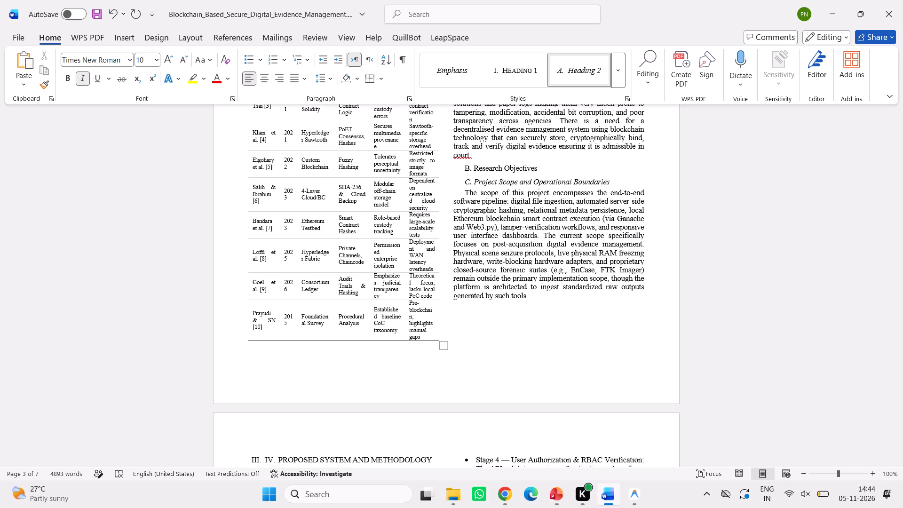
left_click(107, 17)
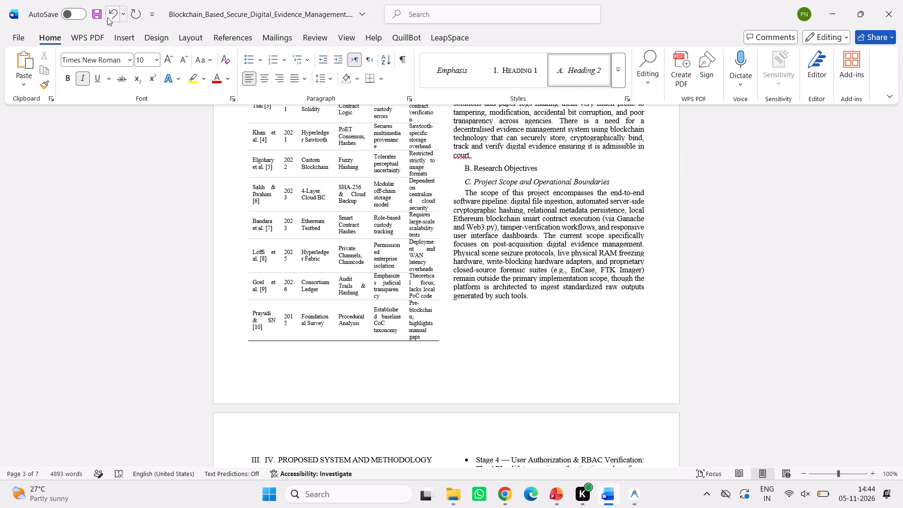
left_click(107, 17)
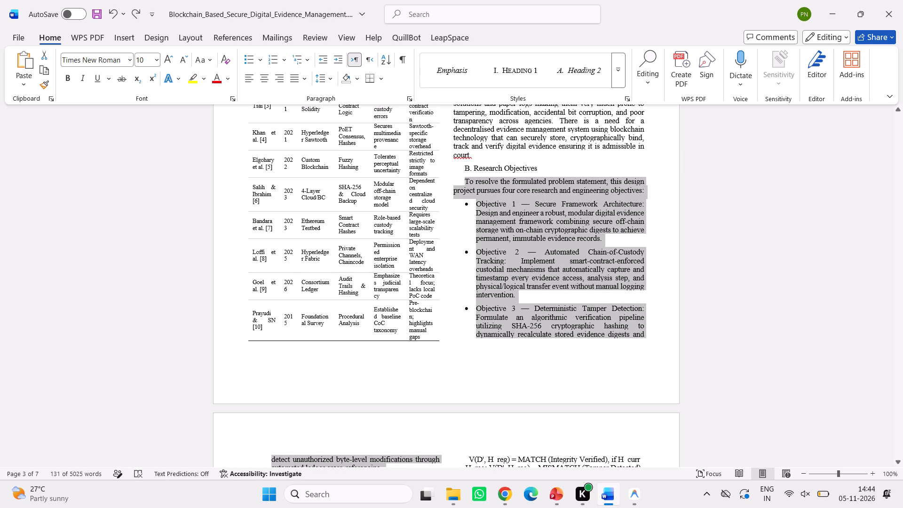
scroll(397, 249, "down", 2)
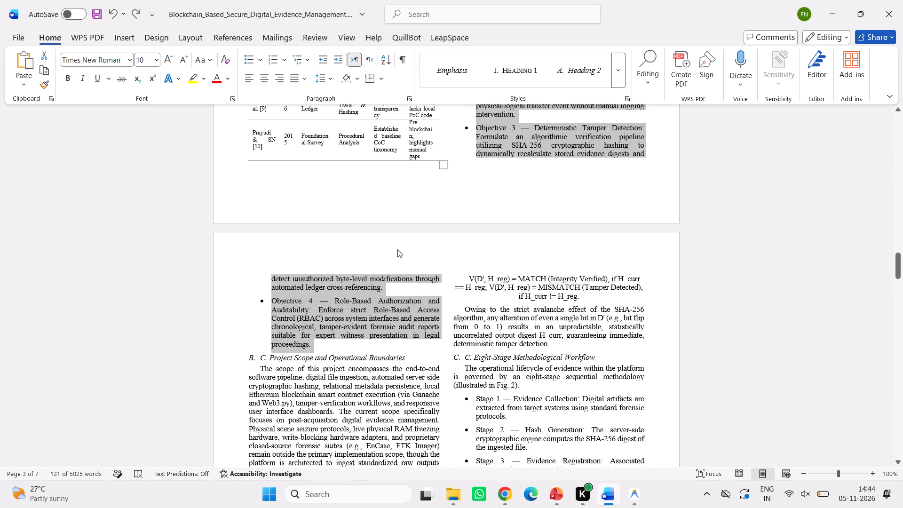
key("ctrl+c")
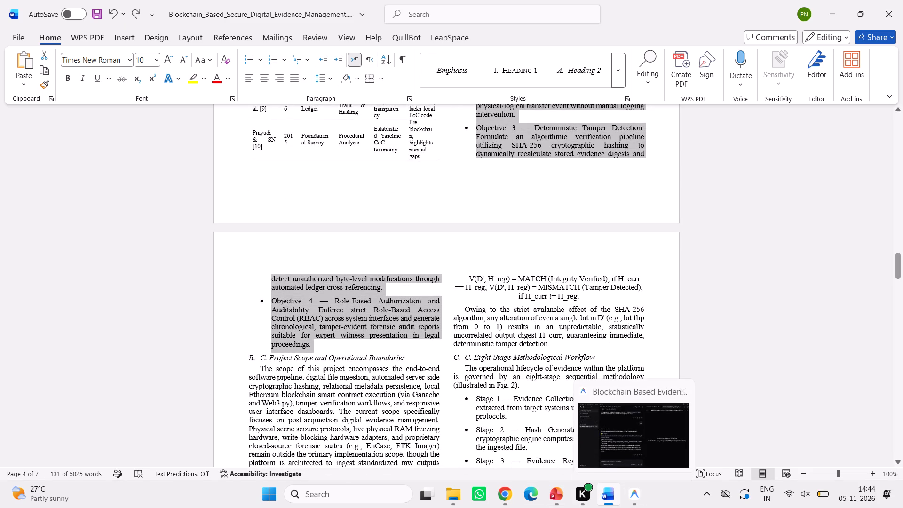
scroll(541, 258, "up", 1)
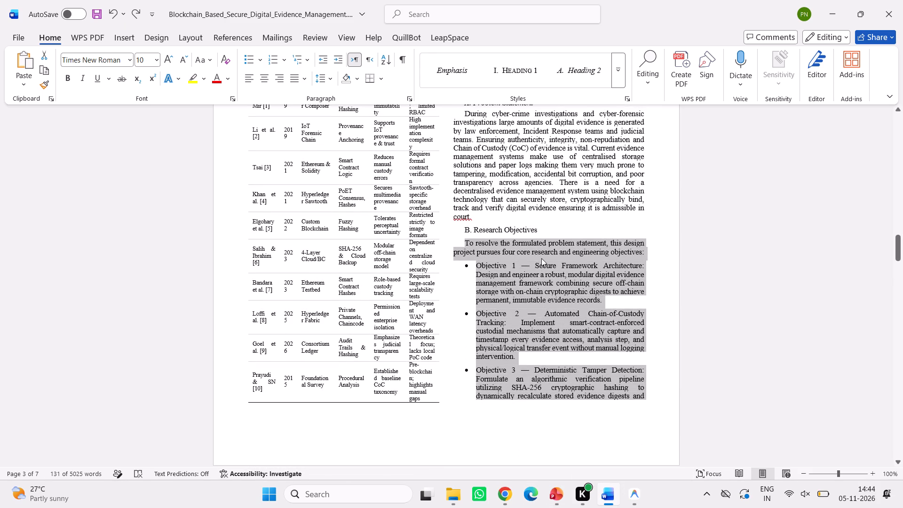
scroll(541, 258, "up", 1)
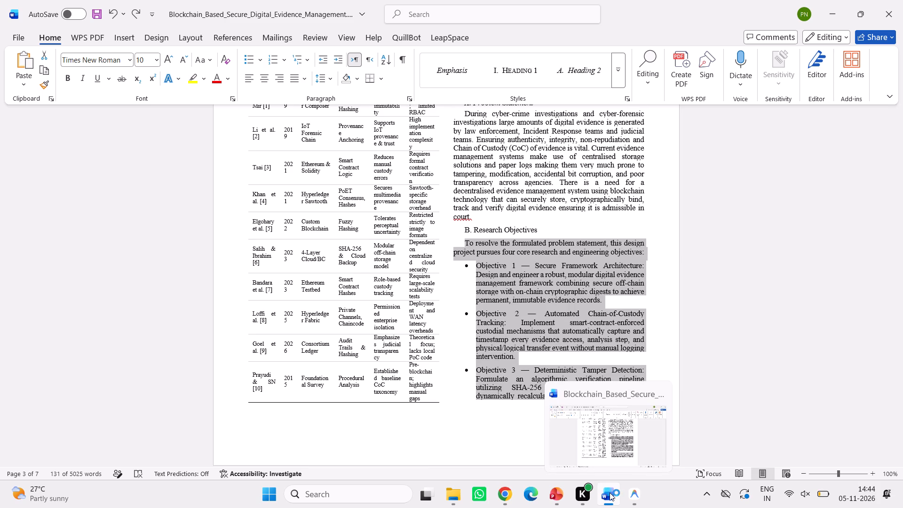
left_click(504, 499)
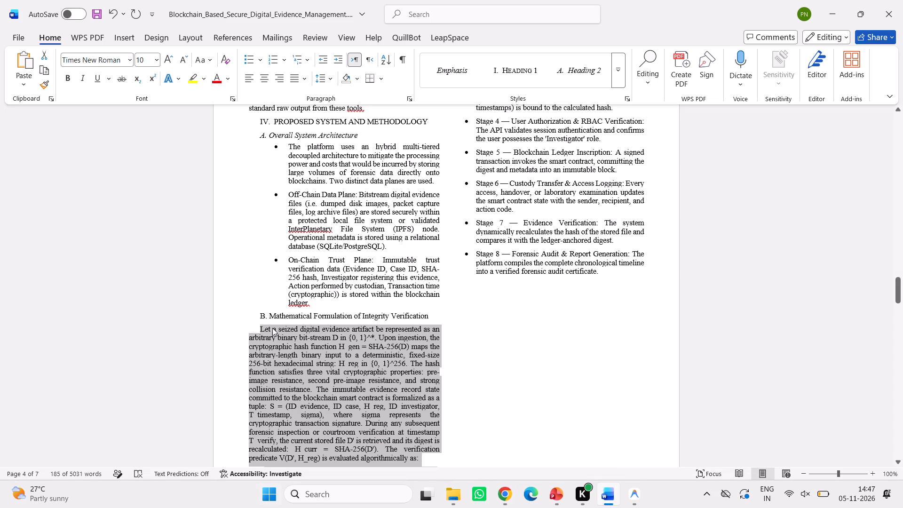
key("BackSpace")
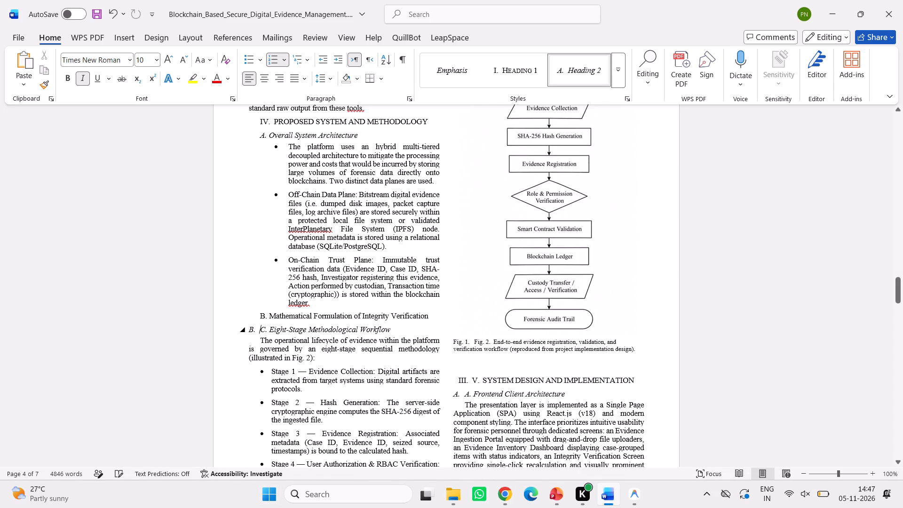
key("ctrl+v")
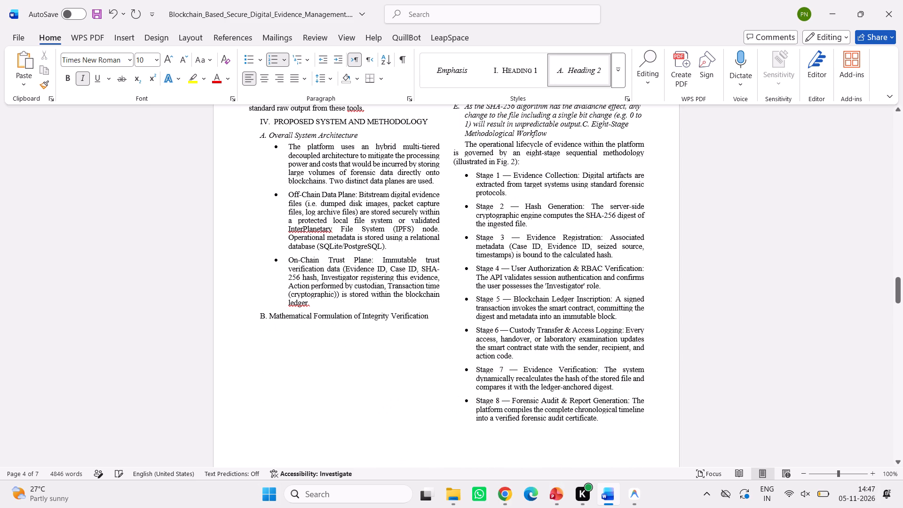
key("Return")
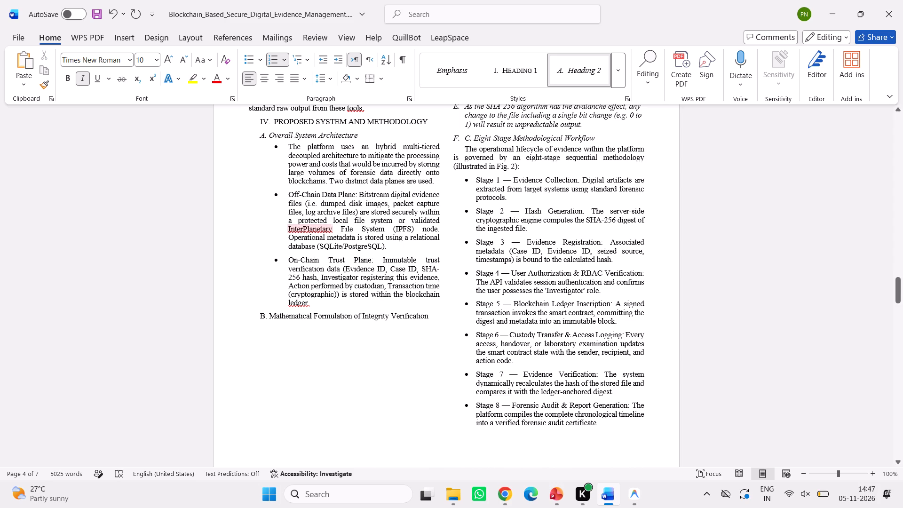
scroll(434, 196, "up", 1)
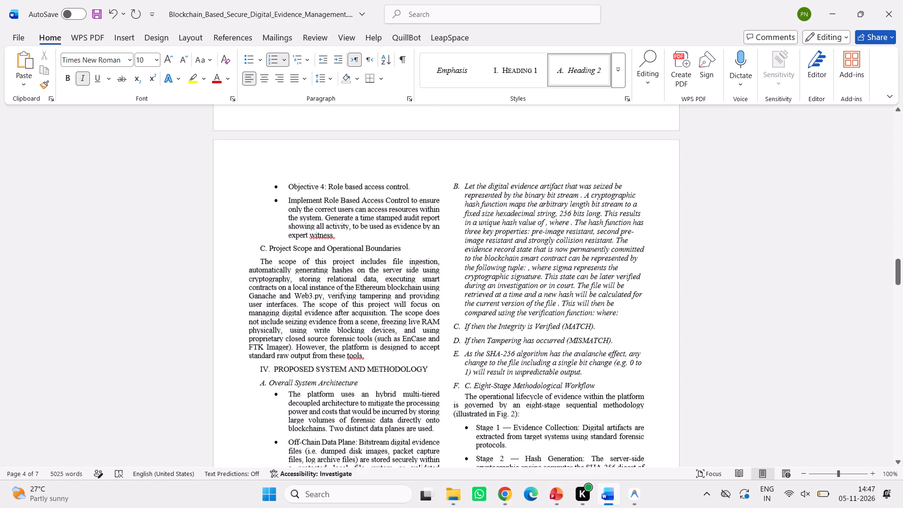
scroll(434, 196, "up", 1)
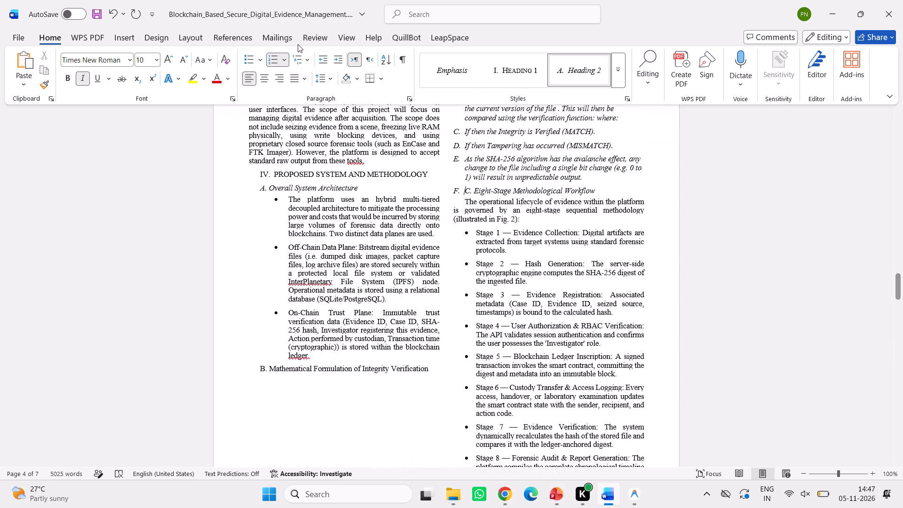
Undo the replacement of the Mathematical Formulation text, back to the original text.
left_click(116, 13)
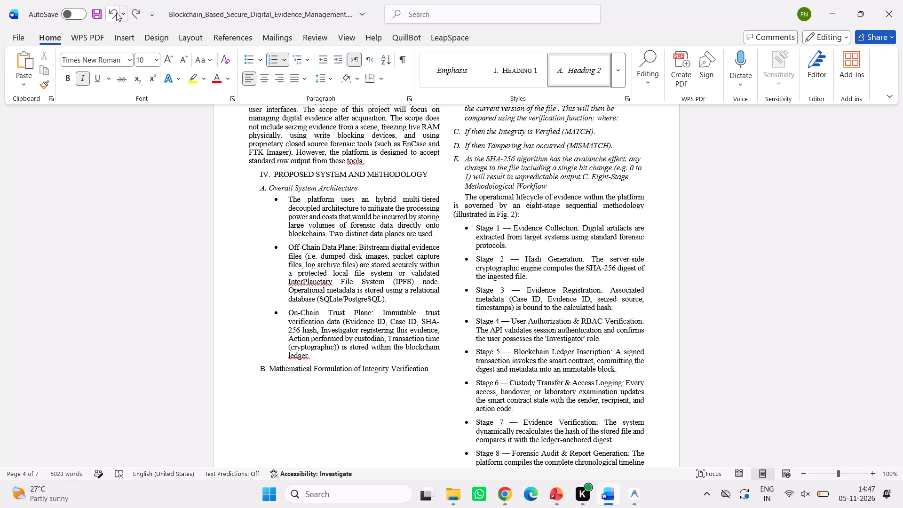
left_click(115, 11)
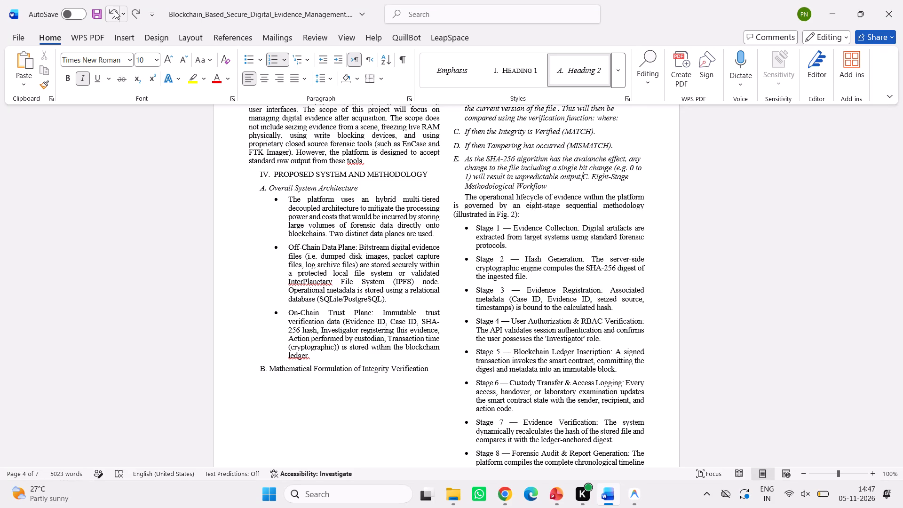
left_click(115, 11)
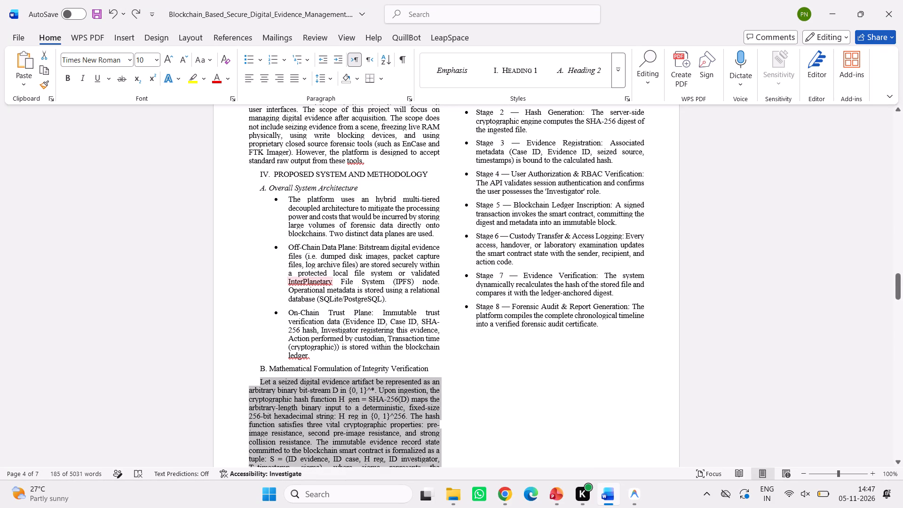
Delete the whole original Mathematical Formulation text, from "Let a seized digital evidence artifact" across the column break through "deterministic tamper detection.".
scroll(485, 216, "up", 2)
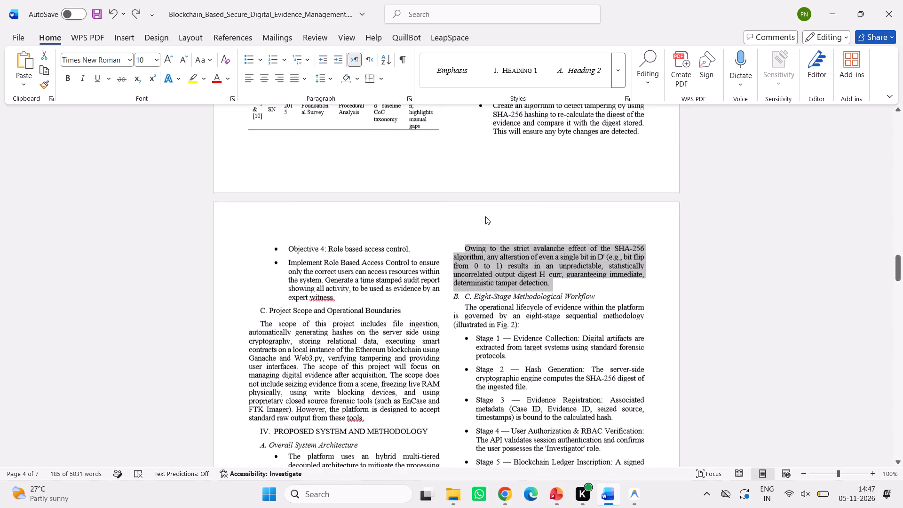
scroll(485, 216, "up", 1)
scroll(485, 216, "down", 1)
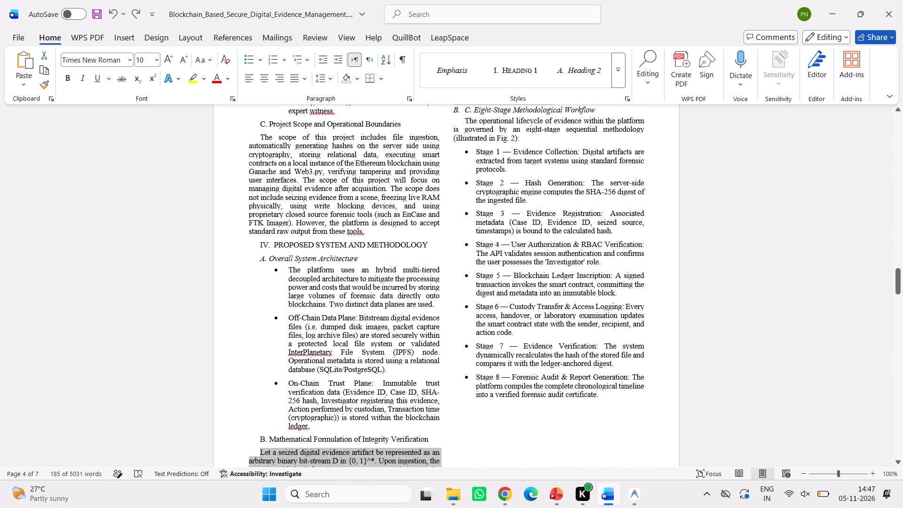
scroll(348, 392, "down", 1)
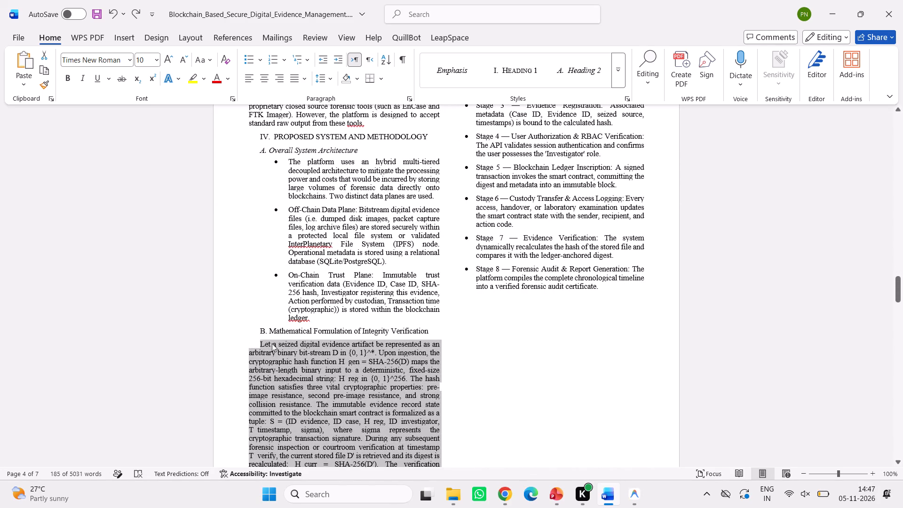
left_click(272, 343)
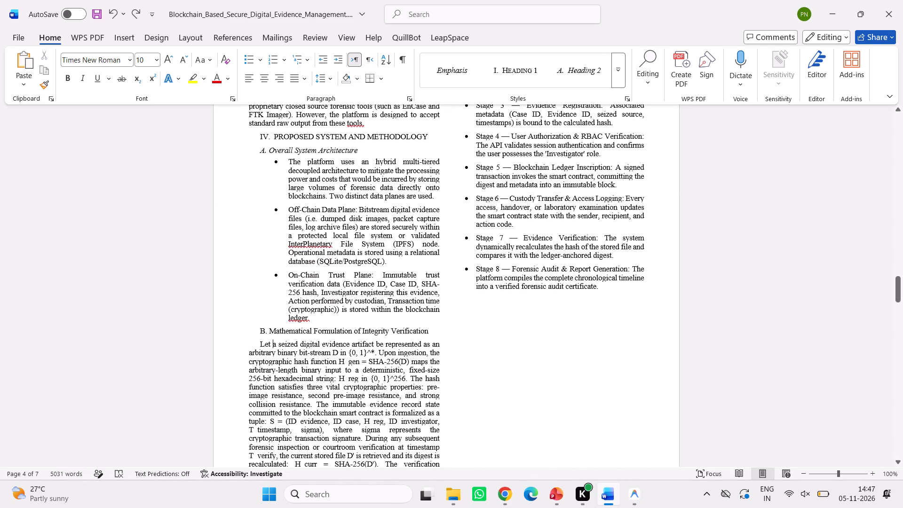
left_click_drag(272, 343, 491, 320)
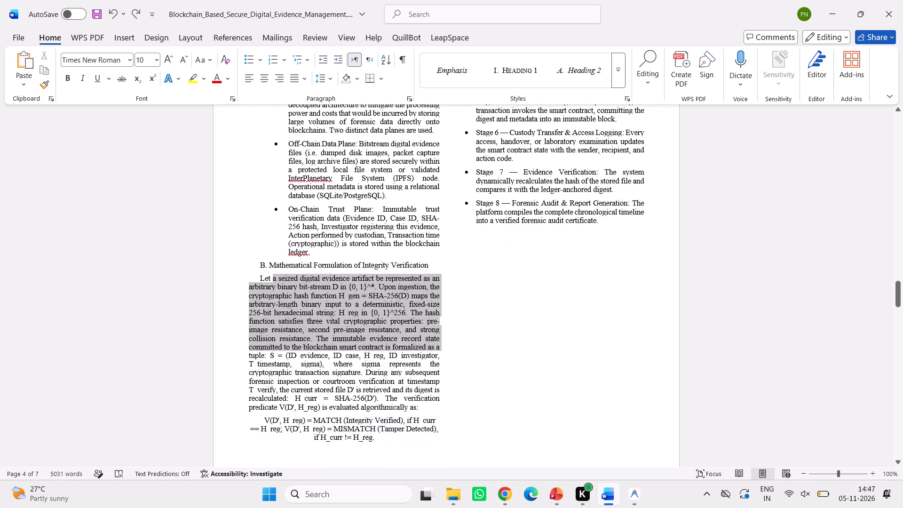
left_click_drag(491, 320, 513, 150)
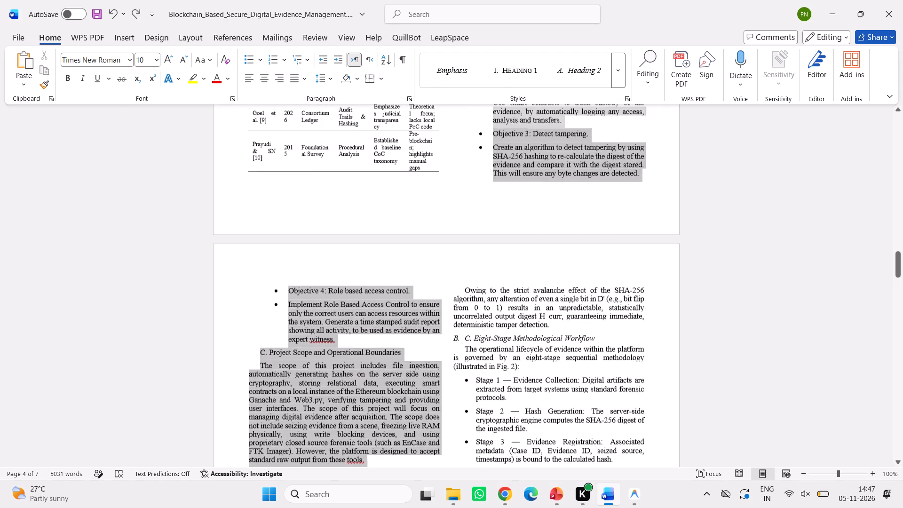
left_click_drag(513, 150, 551, 329)
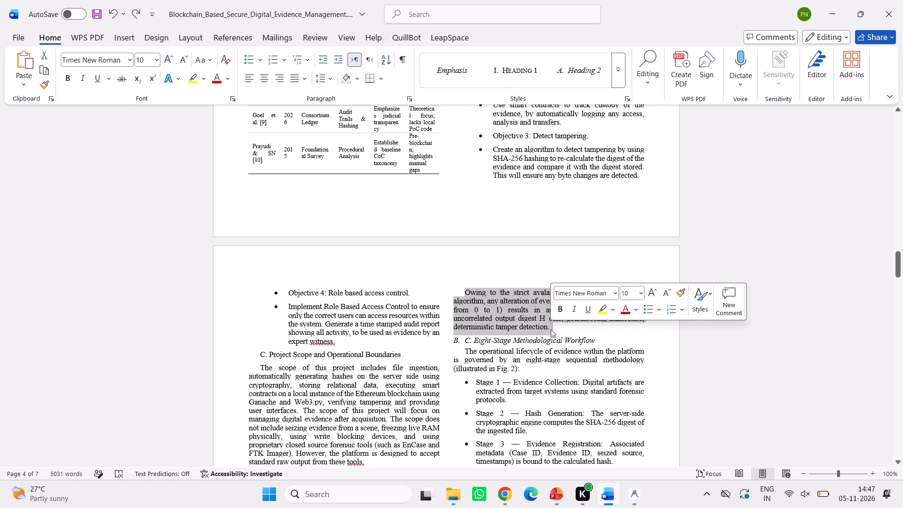
key("BackSpace")
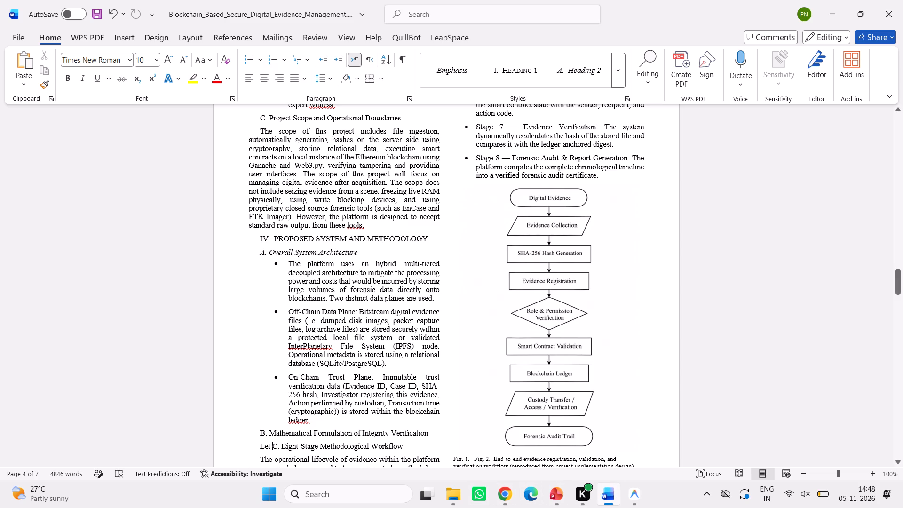
key("BackSpace")
key("BackSpace")
key("BackSpace")
key("BackSpace")
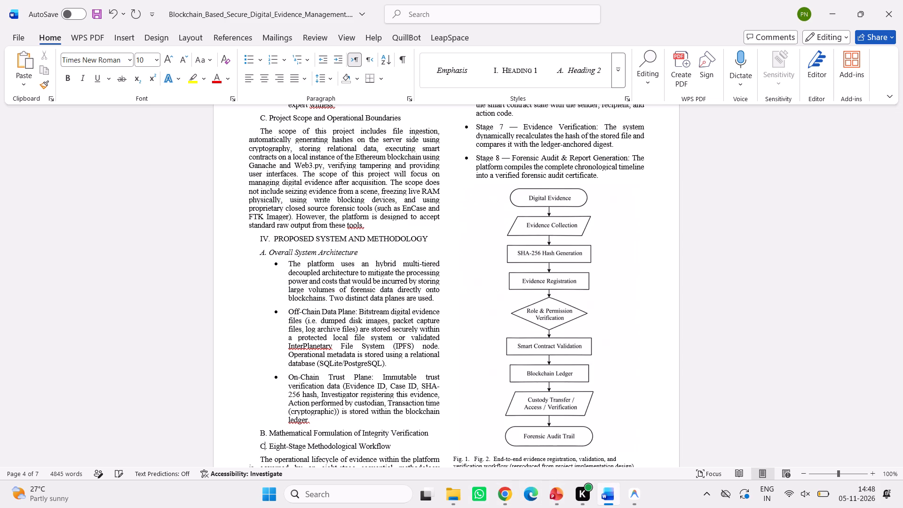
Paste the humanized Mathematical Formulation text under heading B, keeping "C. Eight-Stage Methodological Workflow" on its own line.
key("ctrl+v")
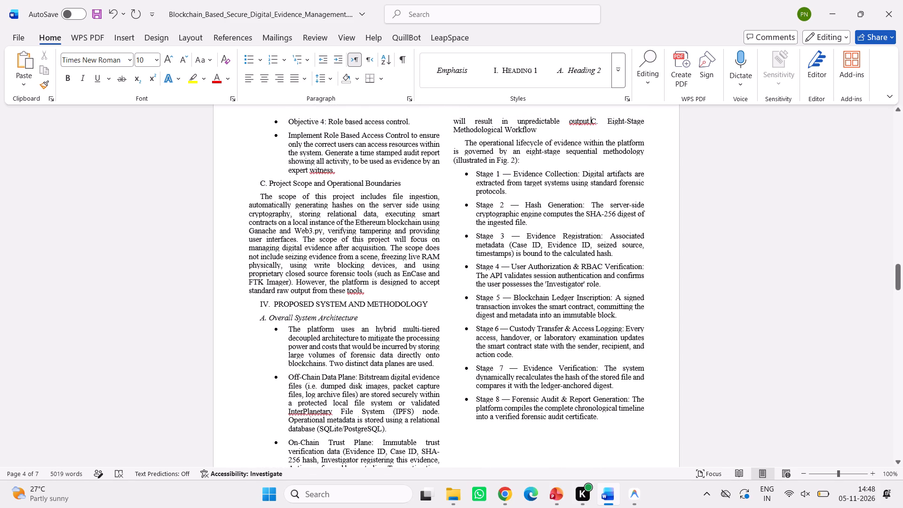
scroll(521, 273, "up", 2)
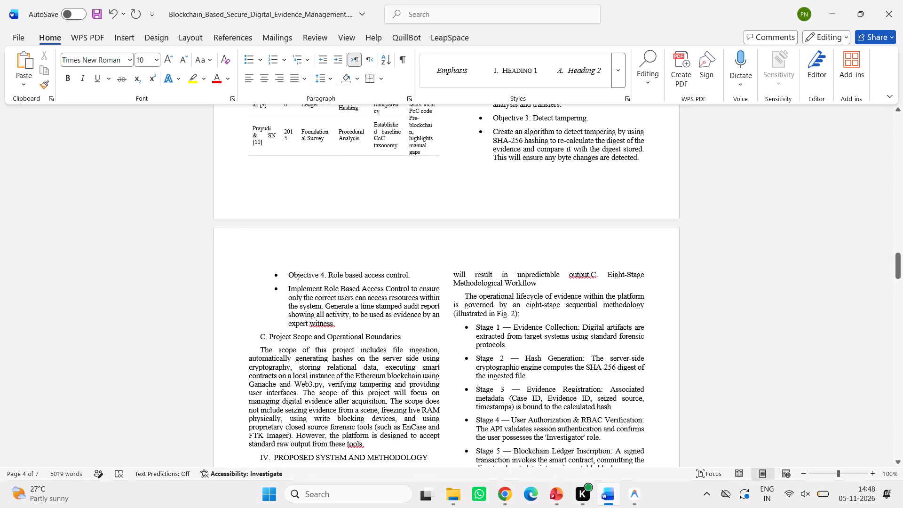
key("Return")
Review the pasted Mathematical Formulation text and check it against the humanized result in Clever AI Humanizer in Chrome.
scroll(521, 273, "right", 1)
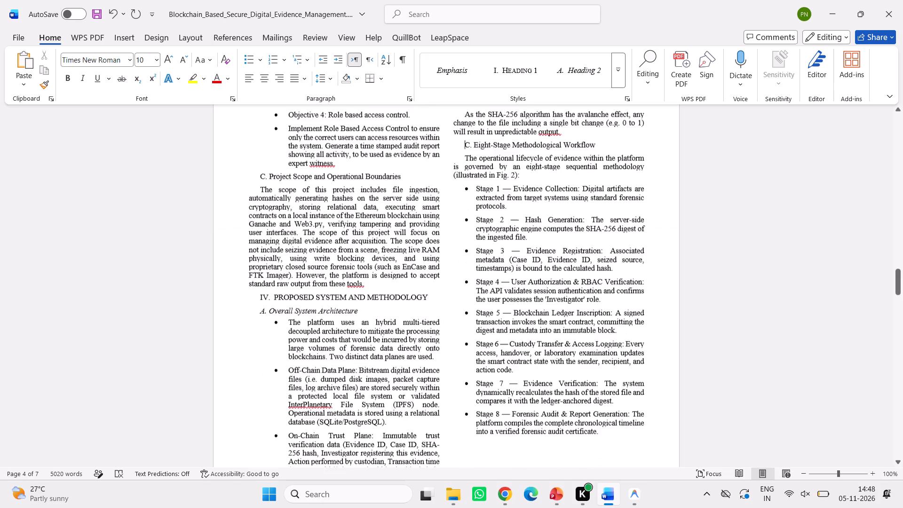
scroll(521, 273, "right", 1)
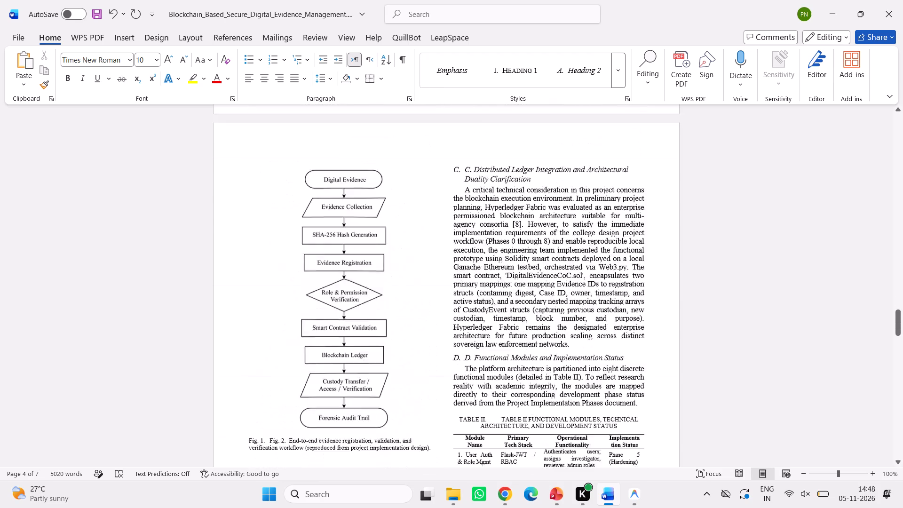
scroll(521, 273, "right", 1)
scroll(521, 273, "up", 2)
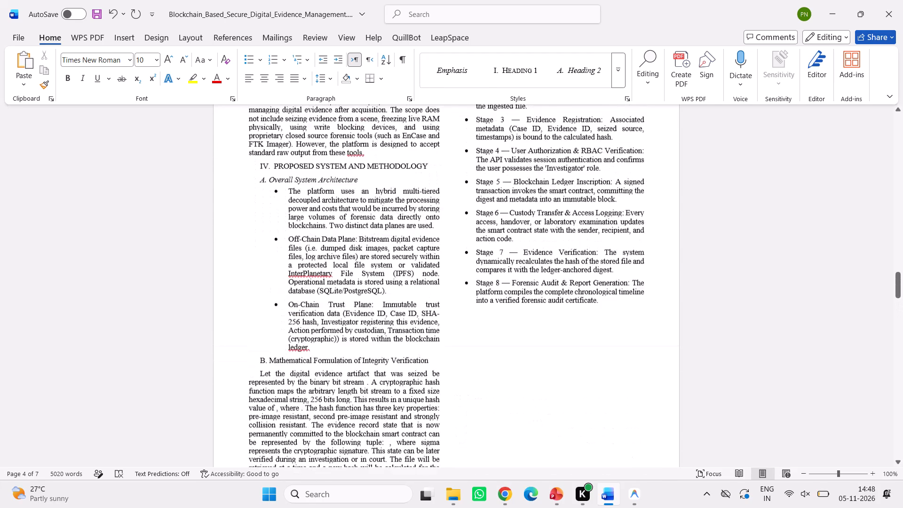
scroll(521, 273, "up", 1)
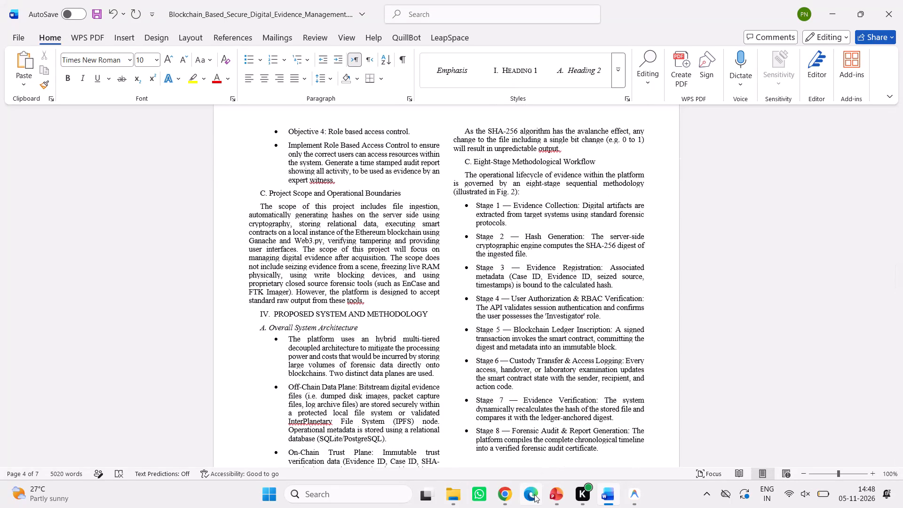
left_click(509, 489)
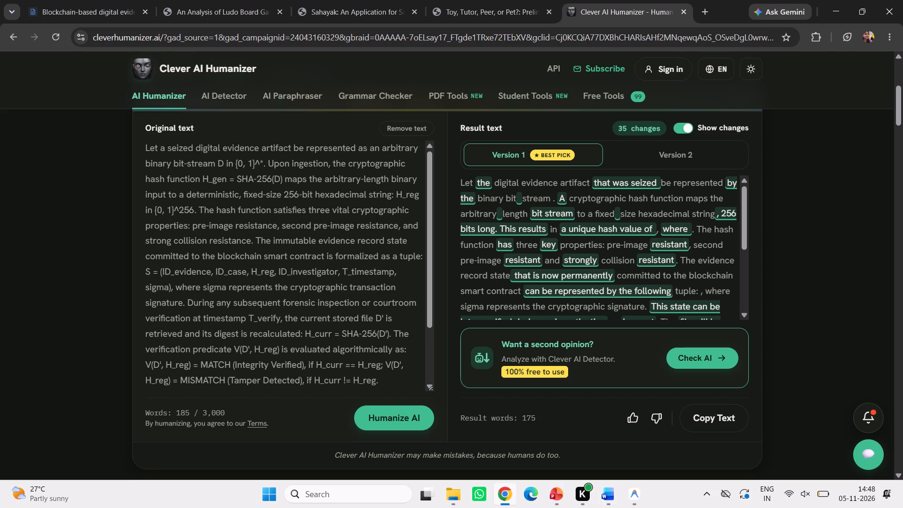
left_click(599, 496)
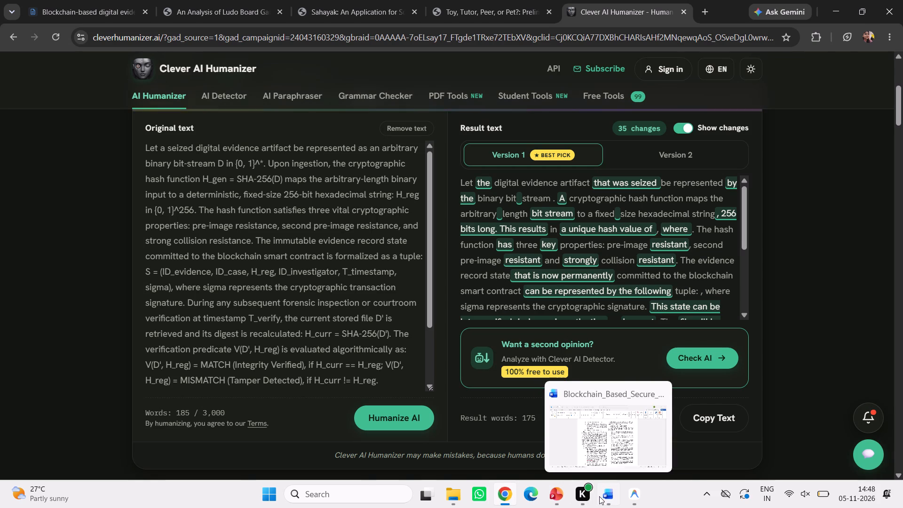
In Word, format the Mathematical Formulation lines from "If then the Integrity is Verified (MATCH)" through the SHA-256 avalanche effect sentence as a bulleted list.
scroll(443, 395, "down", 2)
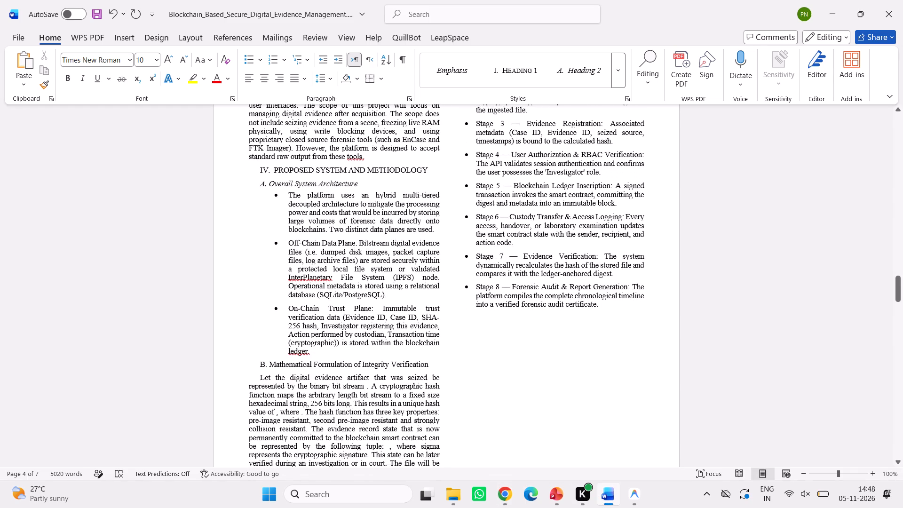
scroll(443, 395, "down", 2)
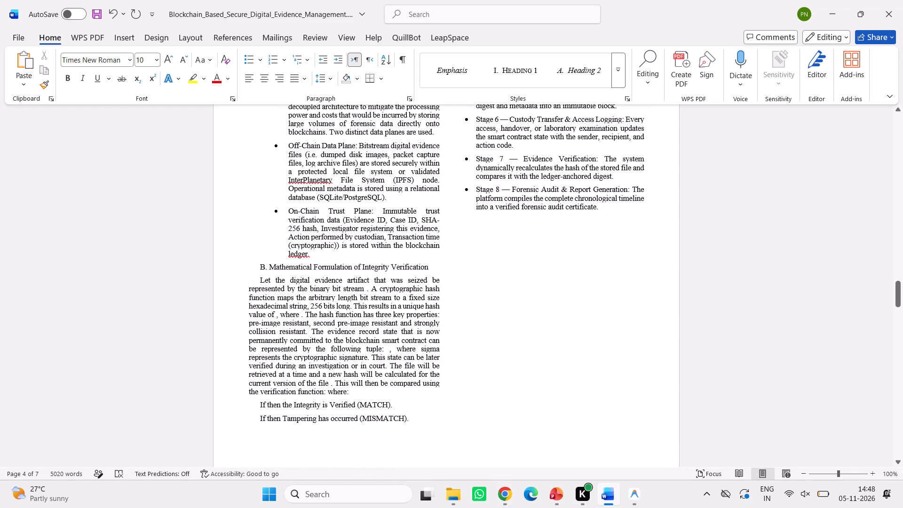
left_click_drag(258, 404, 410, 421)
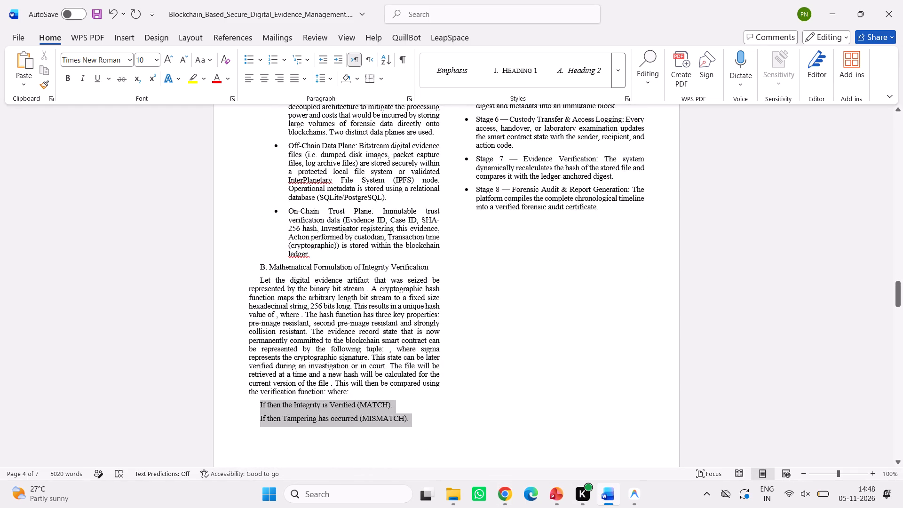
left_click_drag(410, 421, 531, 82)
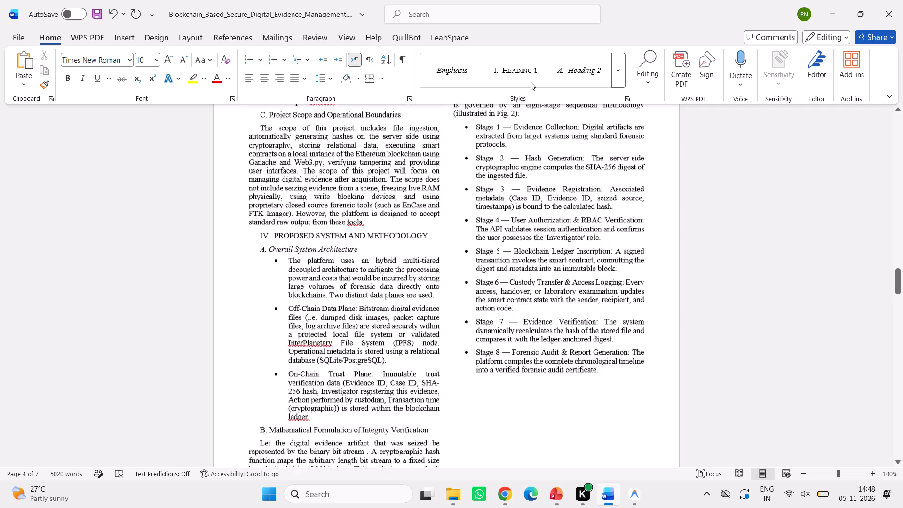
left_click_drag(531, 82, 560, 357)
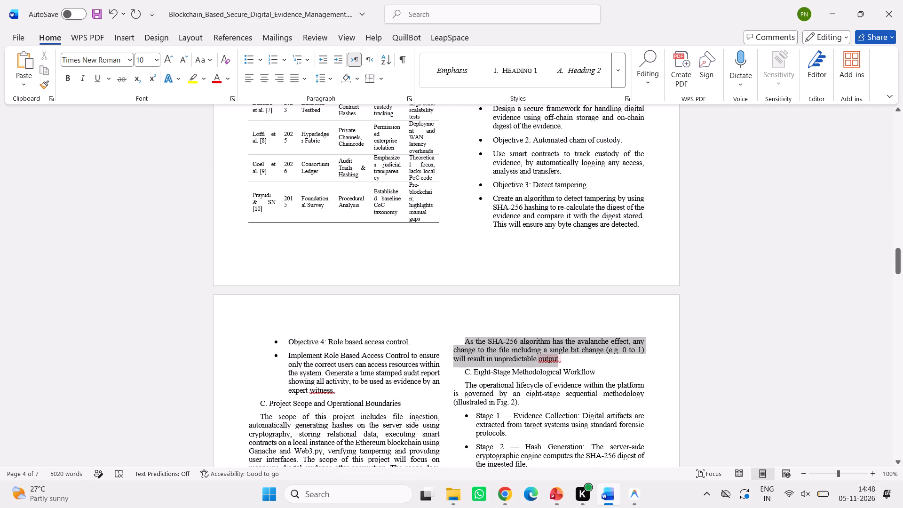
left_click_drag(560, 357, 573, 359)
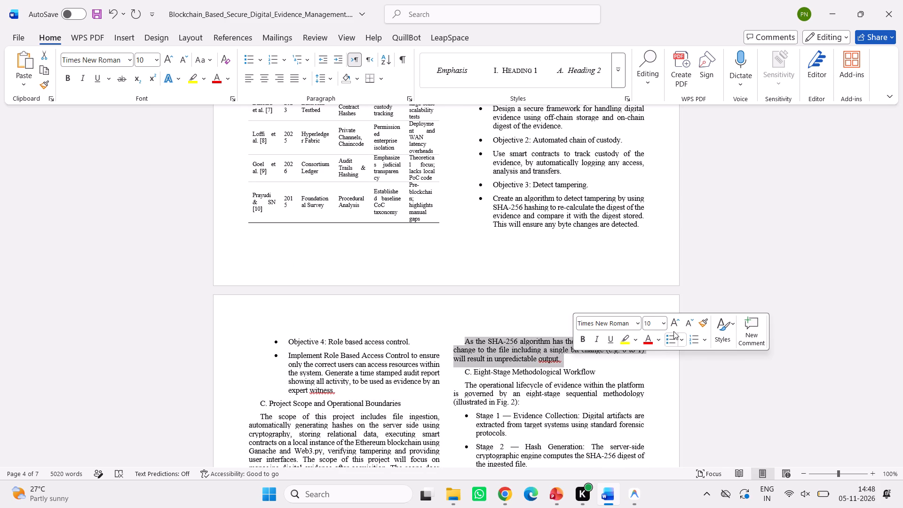
left_click(672, 336)
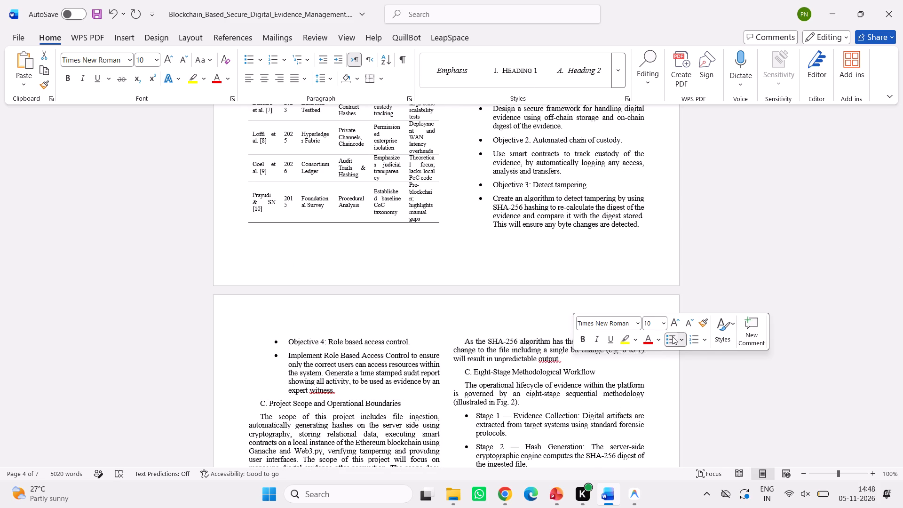
scroll(554, 299, "down", 8)
scroll(554, 299, "up", 1)
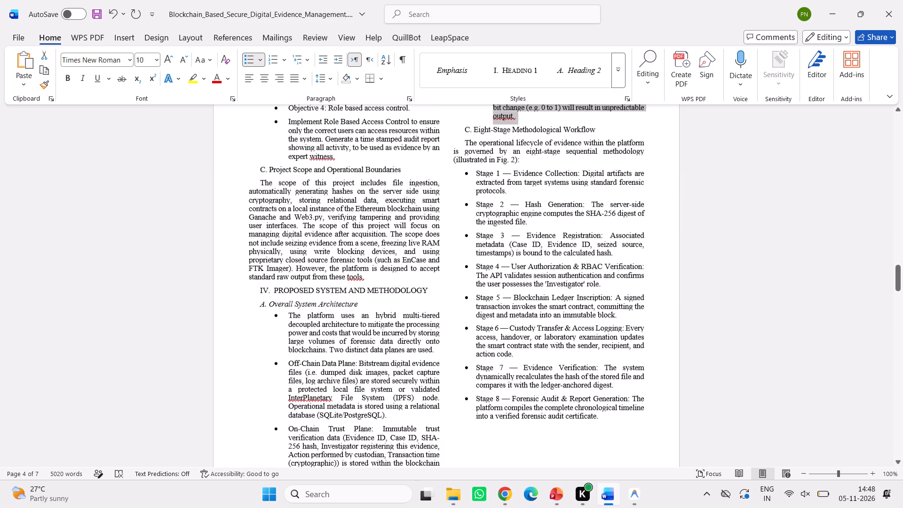
scroll(554, 299, "down", 8)
scroll(554, 299, "up", 1)
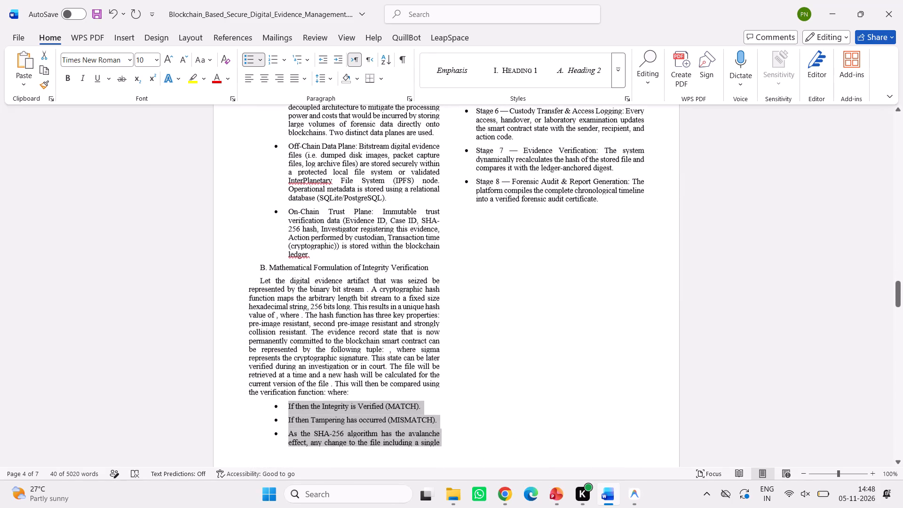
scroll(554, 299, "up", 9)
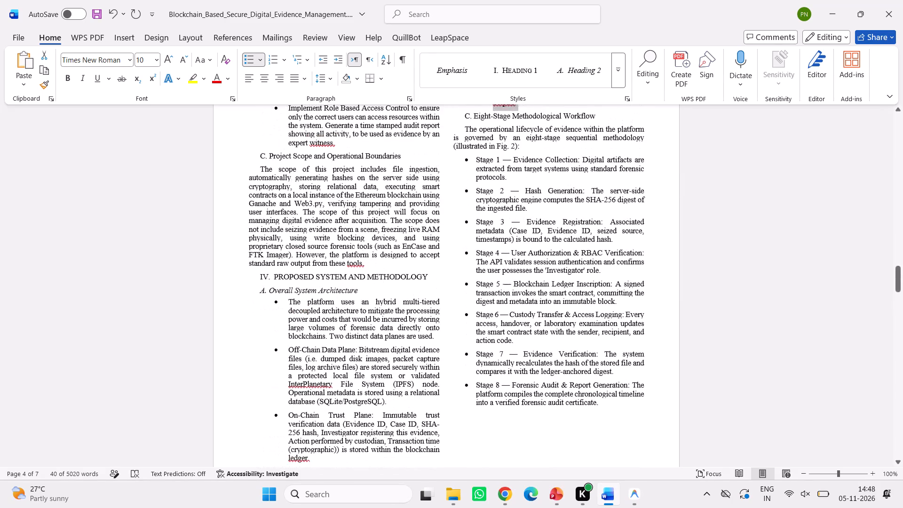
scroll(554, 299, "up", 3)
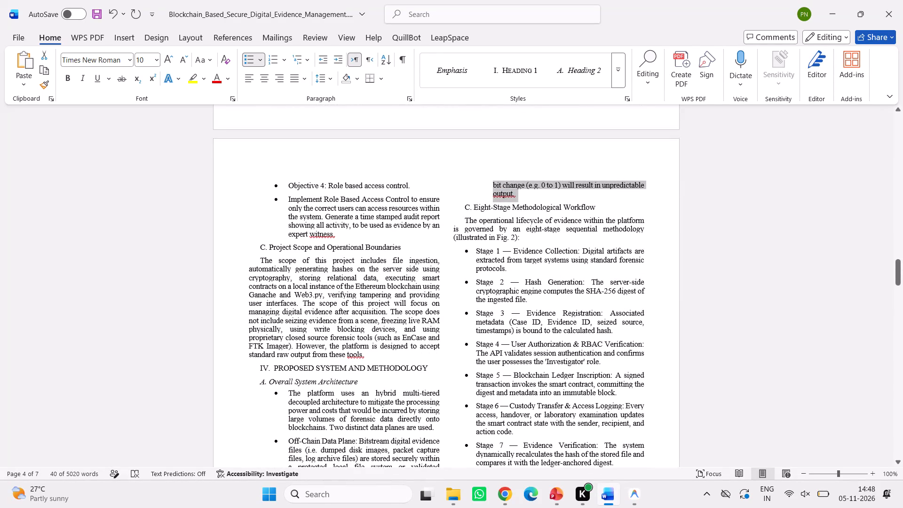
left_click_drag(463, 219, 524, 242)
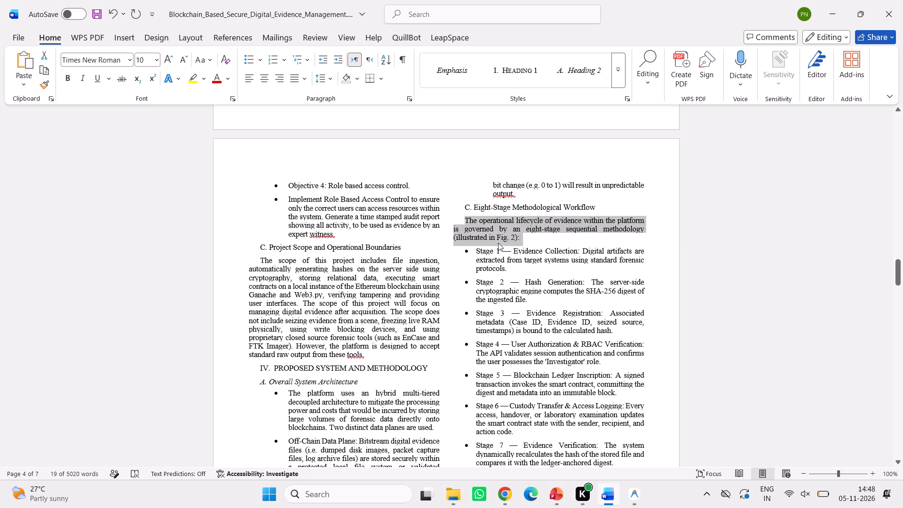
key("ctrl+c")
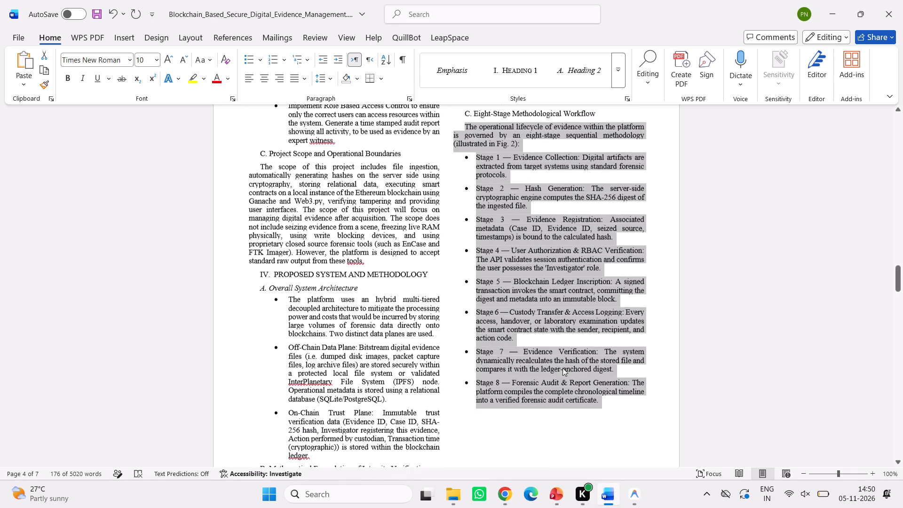
scroll(562, 368, "up", 1)
key("BackSpace")
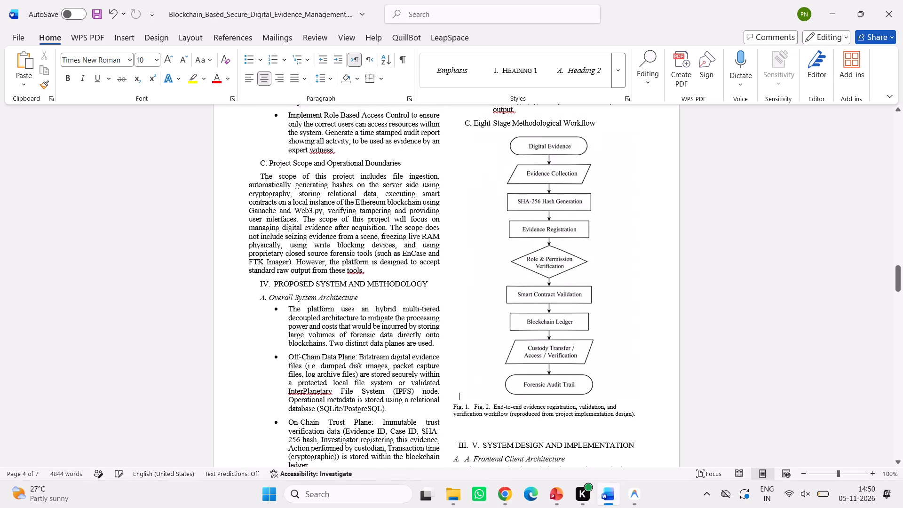
key("ctrl+v")
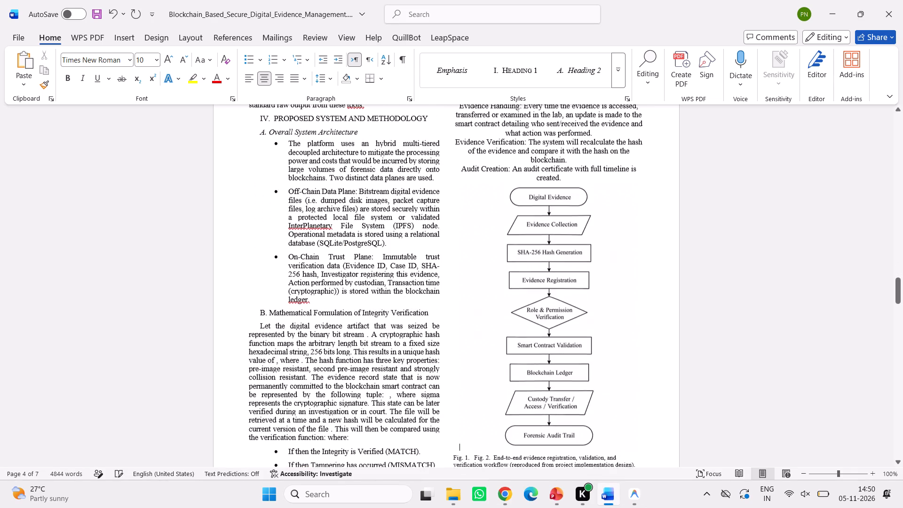
Format the eight stage lines from "Evidence Gathering" through "Audit Creation" as a bulleted list.
scroll(562, 368, "up", 3)
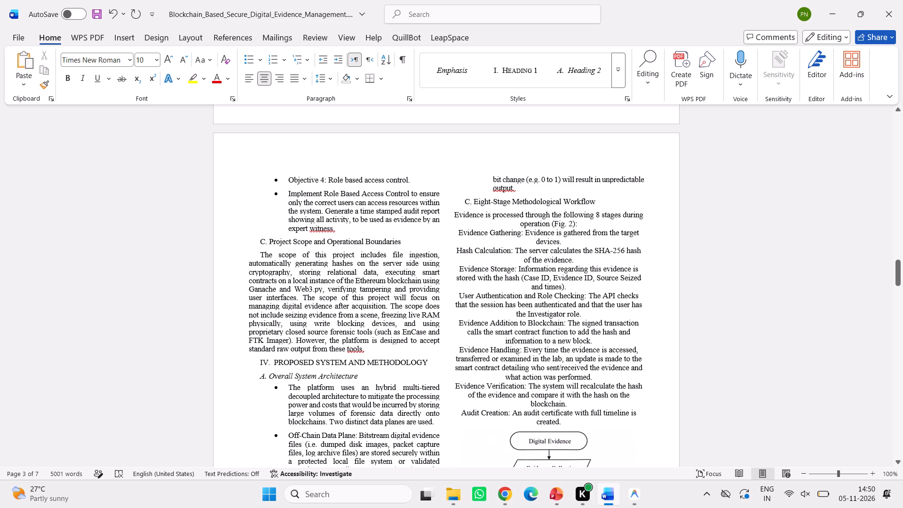
left_click_drag(459, 230, 554, 404)
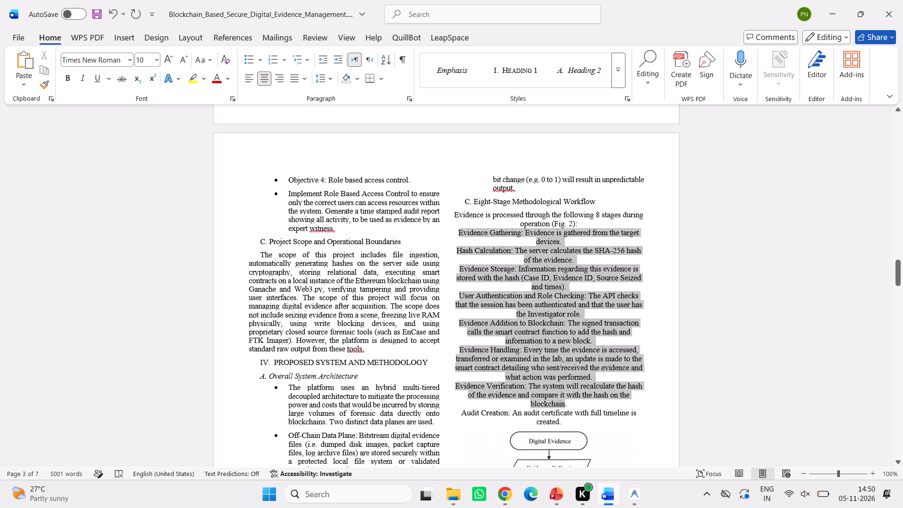
left_click_drag(554, 404, 560, 418)
left_click(657, 400)
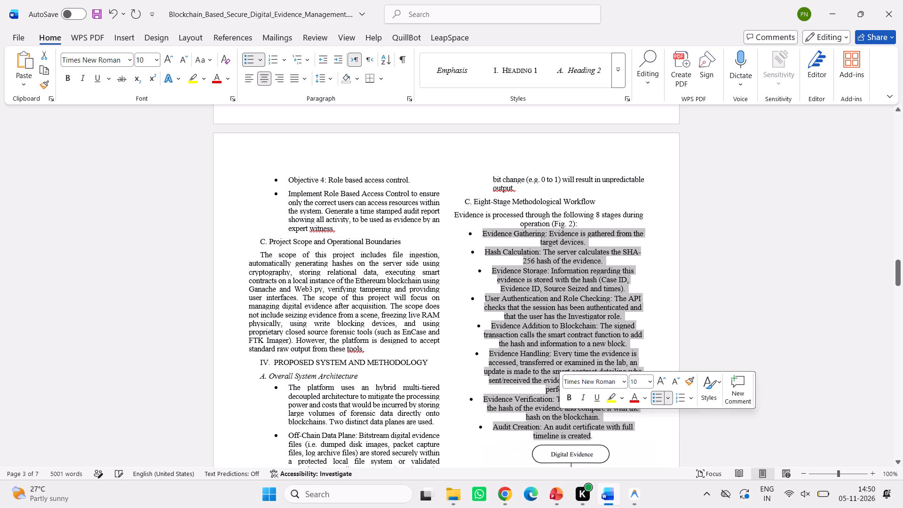
Left-align the intro sentence "Evidence is processed through the following 8 stages during operation (Fig. 2):".
left_click_drag(452, 214, 578, 225)
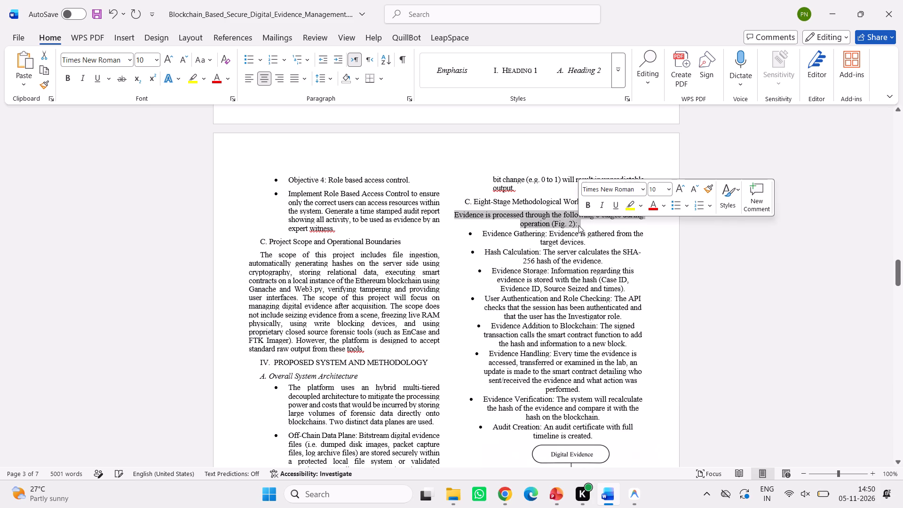
left_click(247, 74)
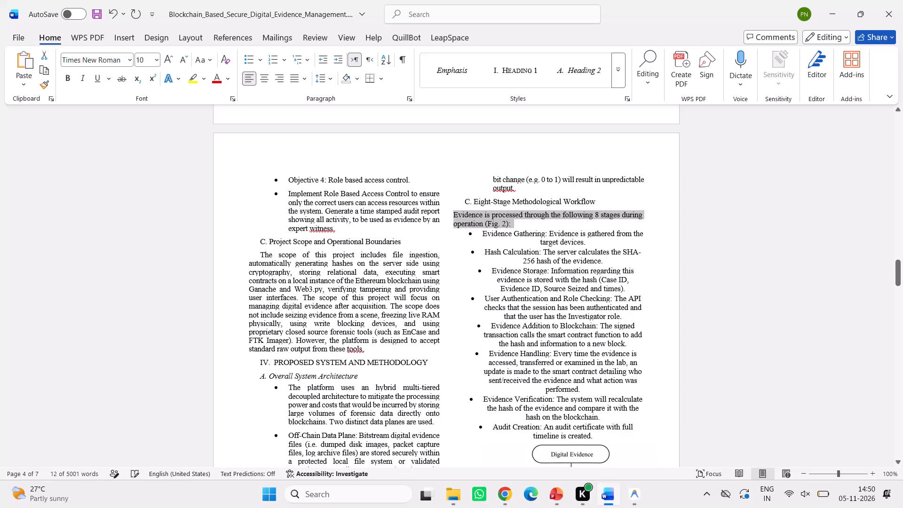
scroll(456, 283, "down", 2)
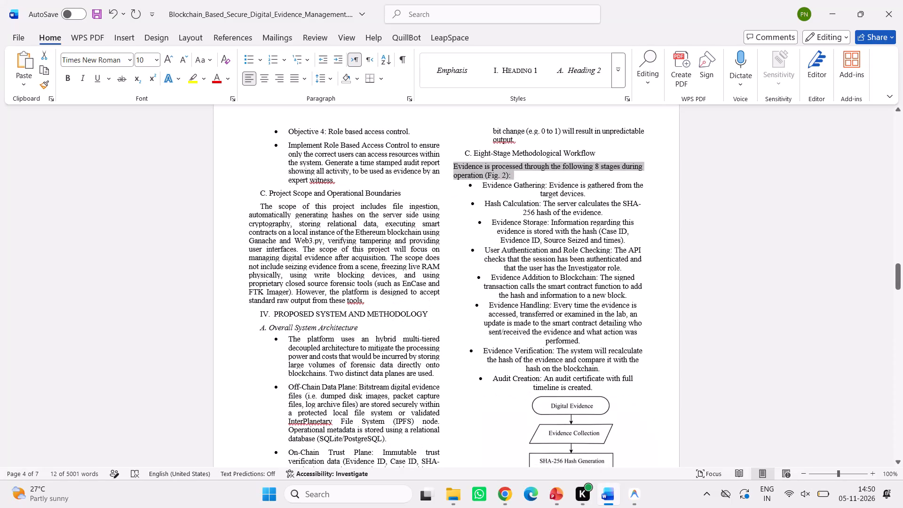
Left-align the eight bulleted stages from "Evidence Gathering" through "Audit Creation".
left_click_drag(464, 186, 586, 385)
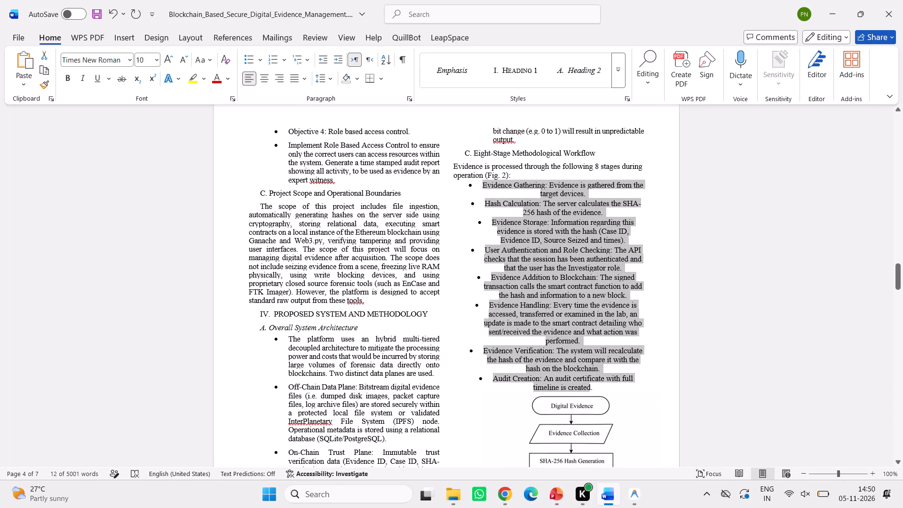
left_click_drag(586, 385, 592, 387)
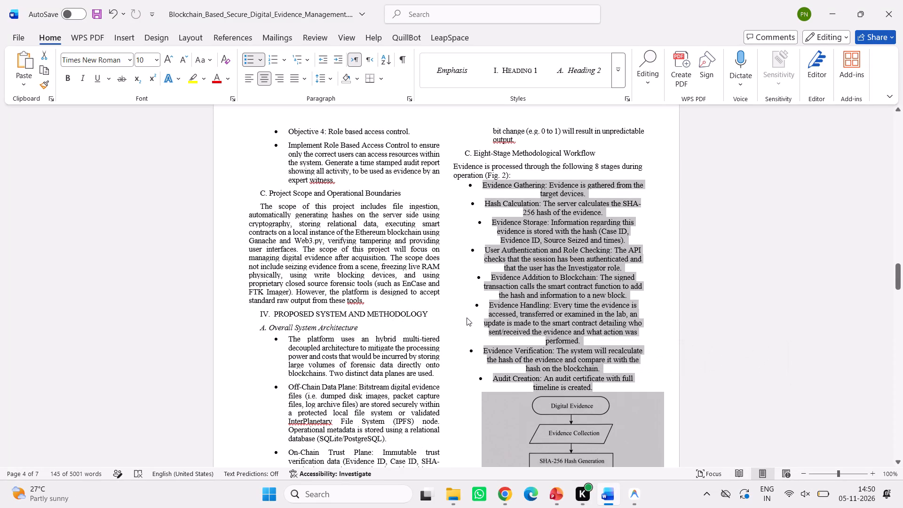
left_click(467, 317)
left_click_drag(467, 186, 494, 218)
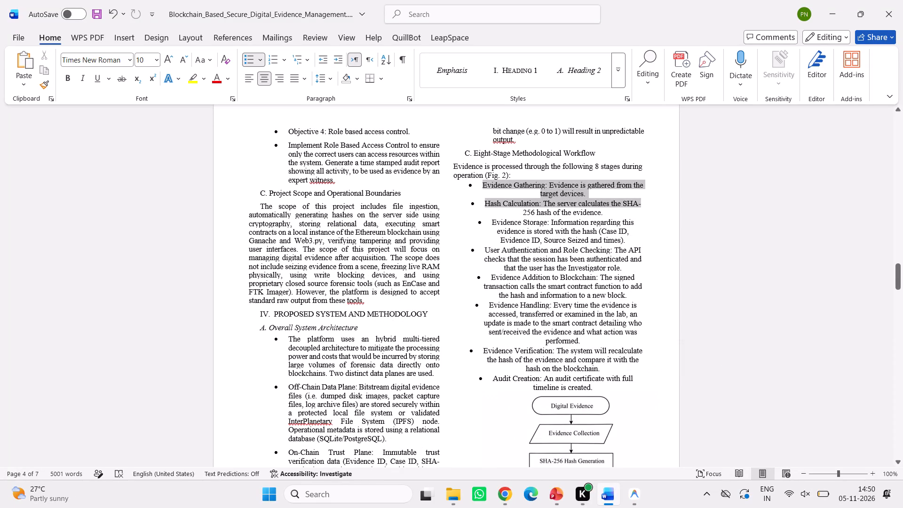
left_click_drag(494, 218, 591, 388)
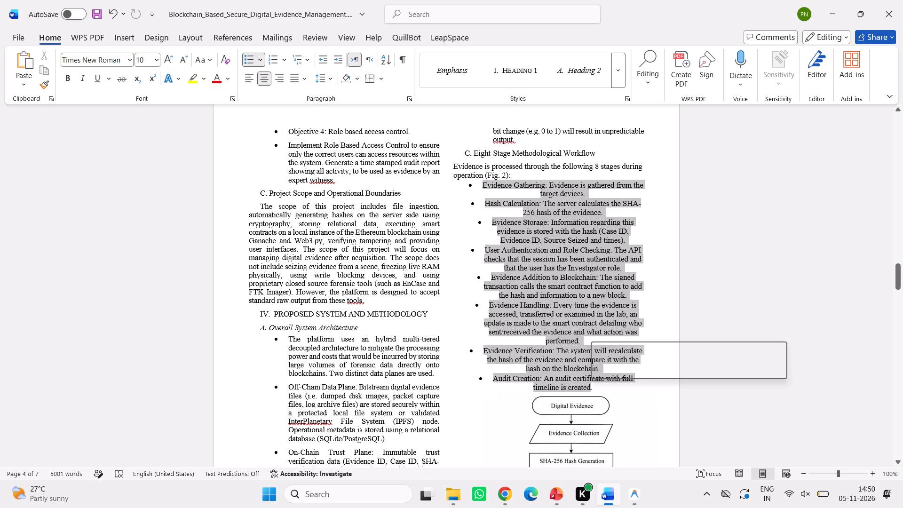
left_click(250, 75)
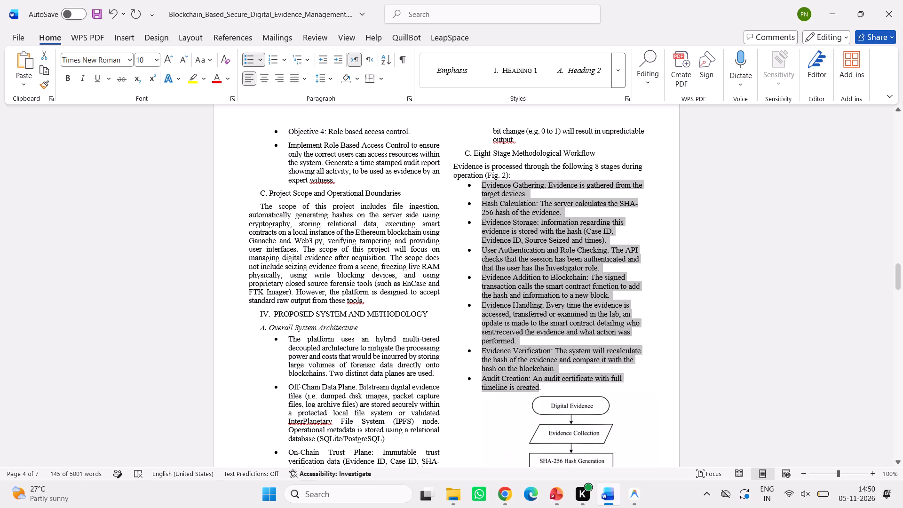
Remove the duplicate automatic "A." numbering from the "A. Frontend Client Architecture" heading in System Design and Implementation.
scroll(498, 245, "down", 14)
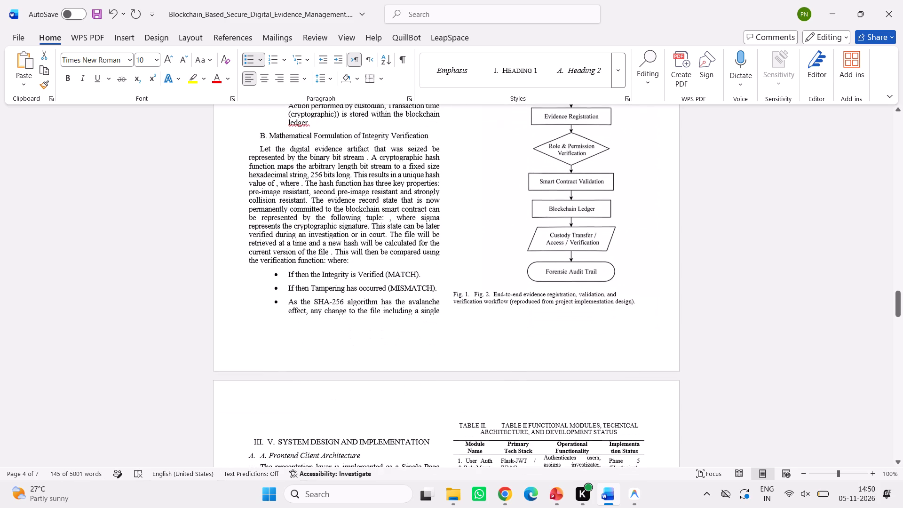
scroll(498, 245, "down", 5)
scroll(498, 245, "up", 1)
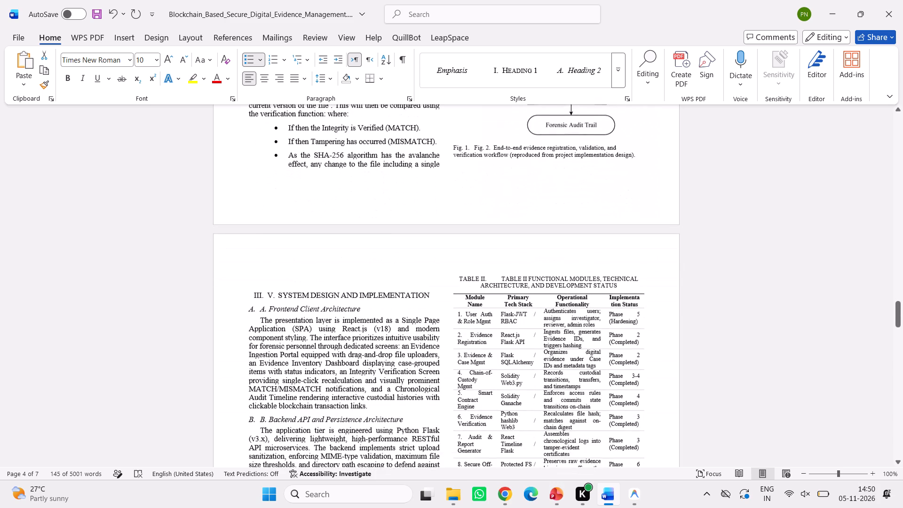
scroll(498, 245, "down", 6)
scroll(498, 245, "up", 1)
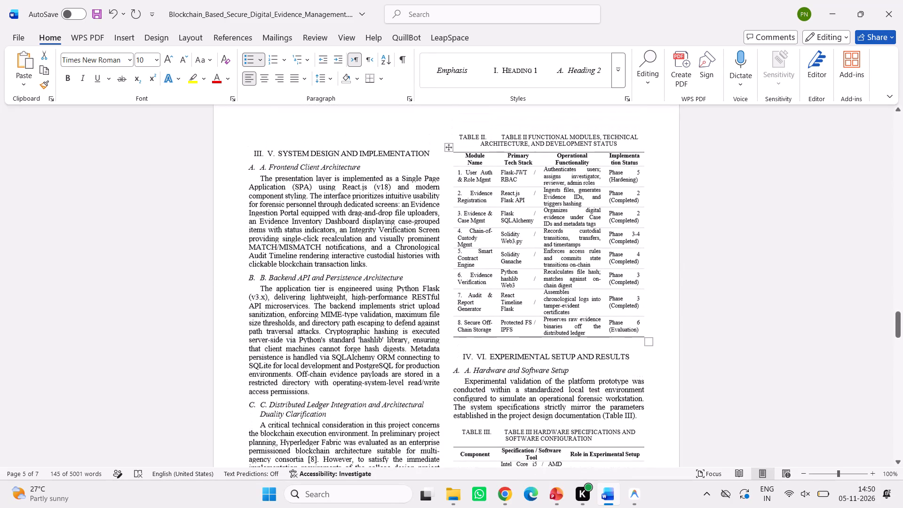
left_click(257, 167)
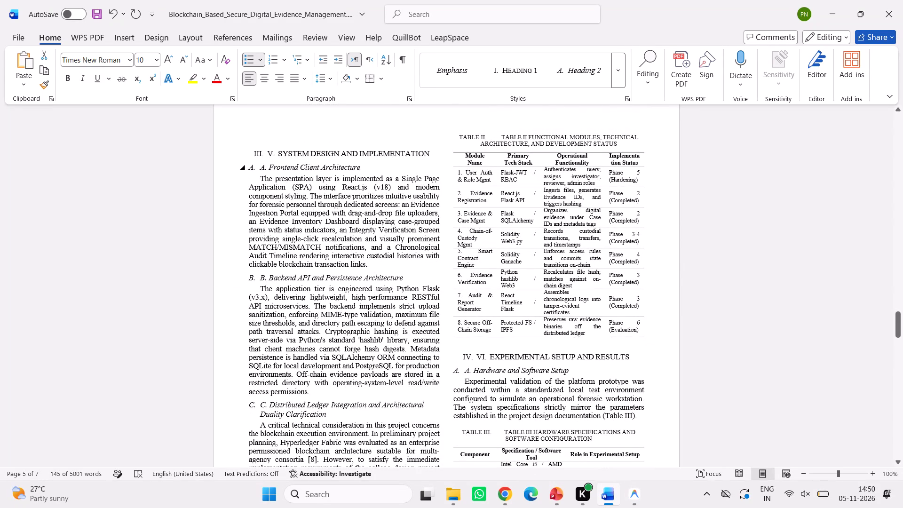
key("BackSpace")
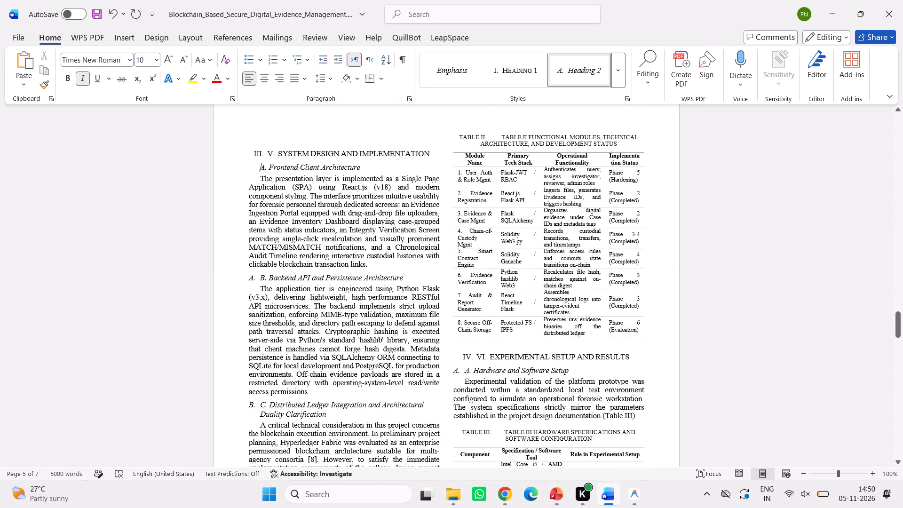
left_click(261, 177)
scroll(261, 177, "up", 3)
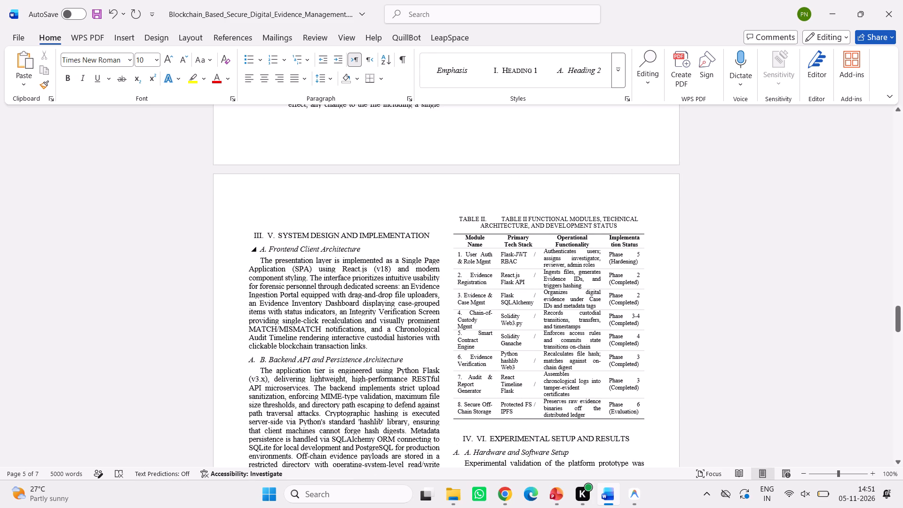
left_click_drag(261, 264, 312, 317)
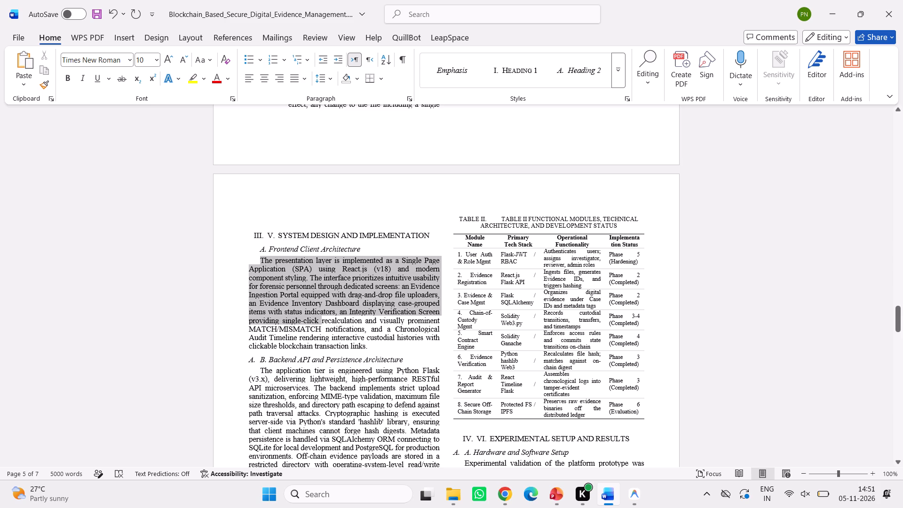
left_click_drag(312, 317, 377, 342)
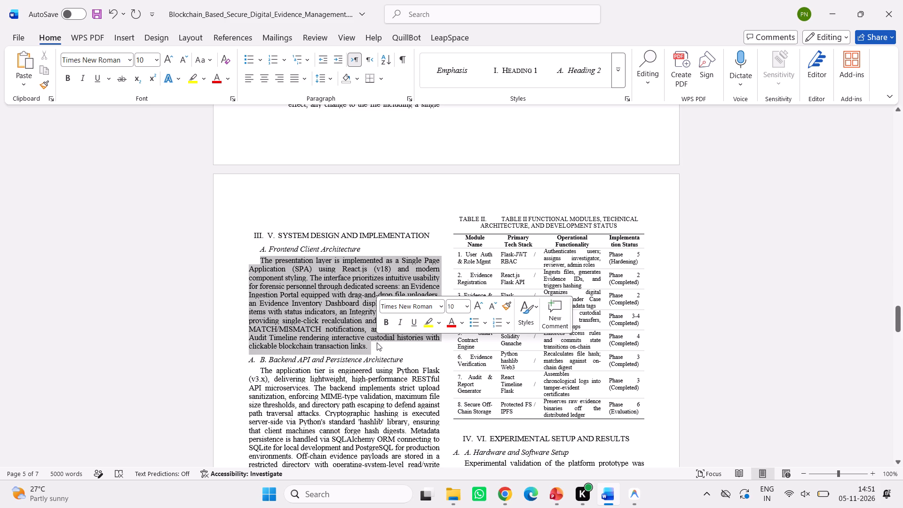
key("ctrl+c")
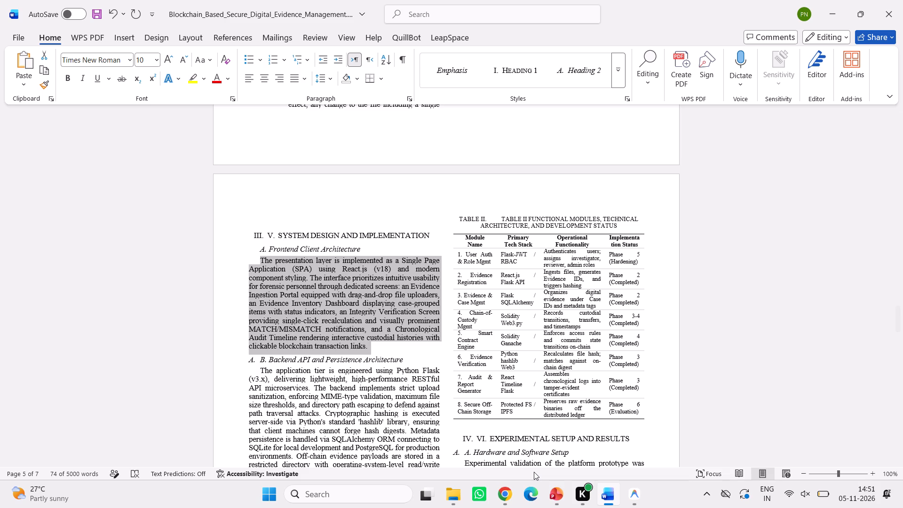
scroll(396, 388, "down", 2)
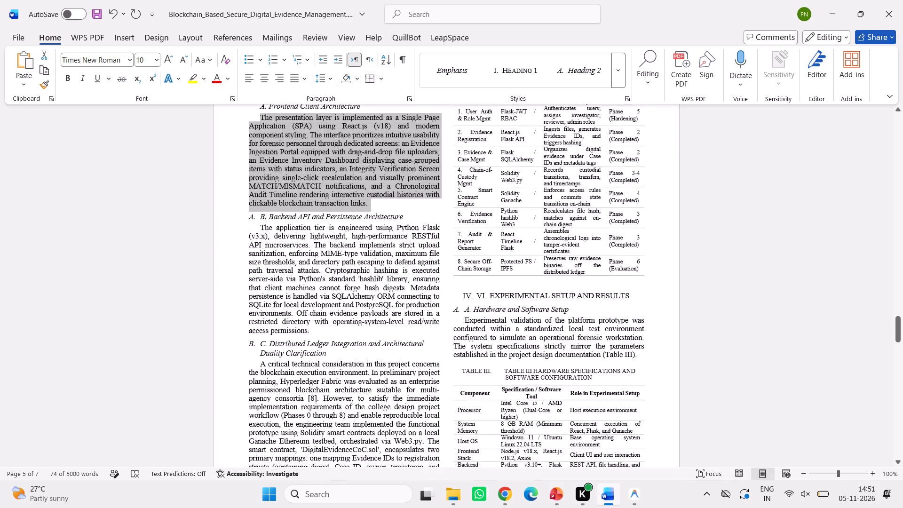
scroll(396, 388, "down", 1)
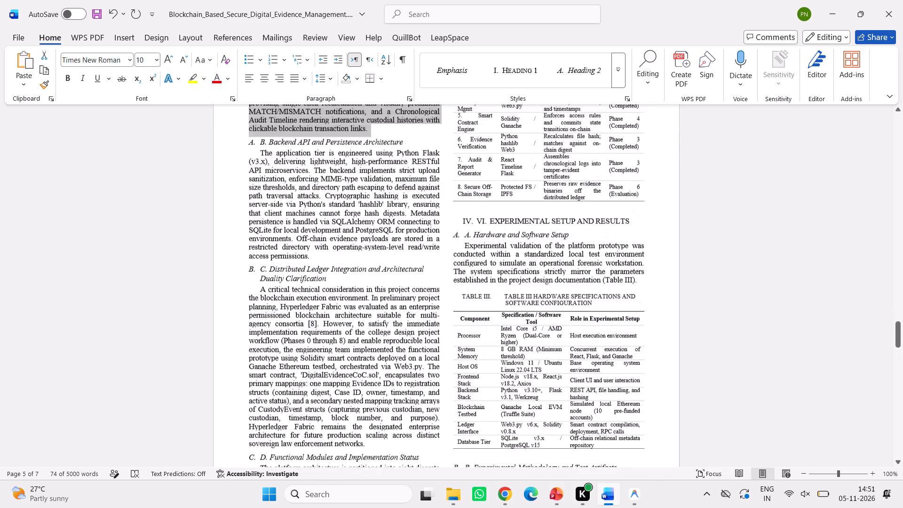
scroll(396, 388, "up", 2)
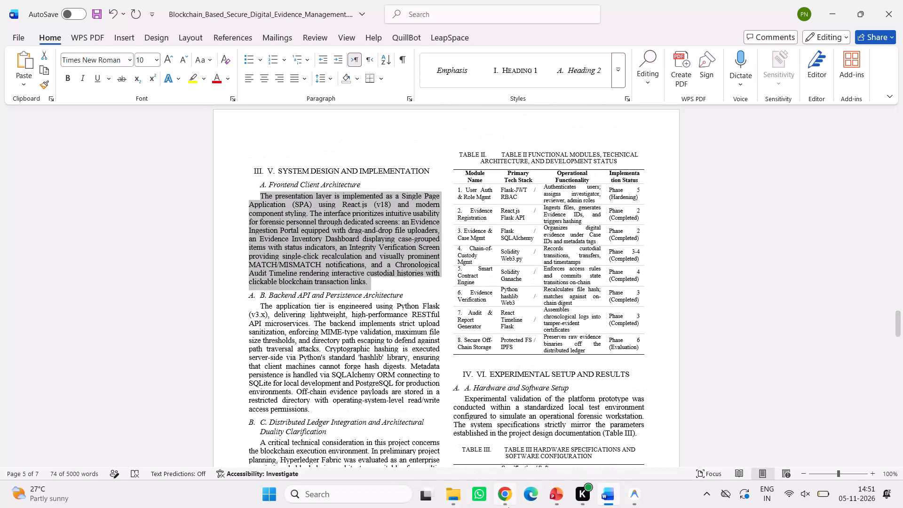
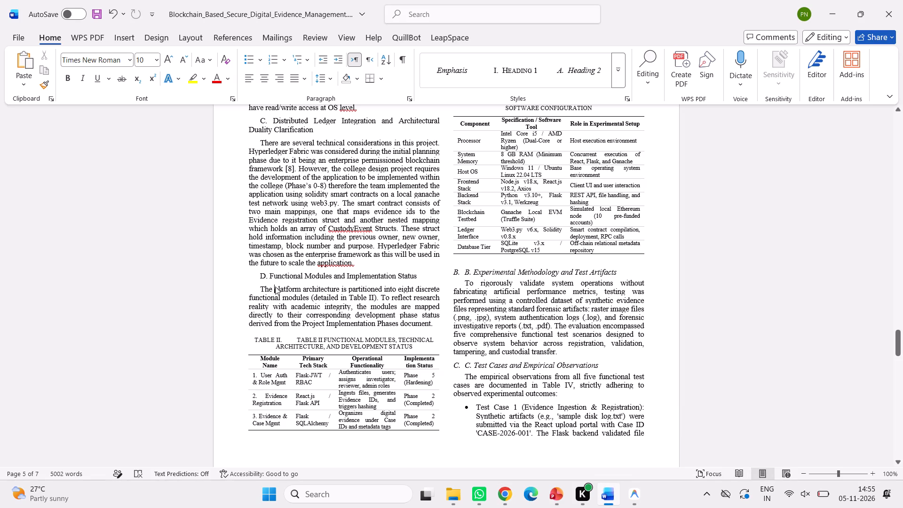
left_click_drag(275, 288, 299, 320)
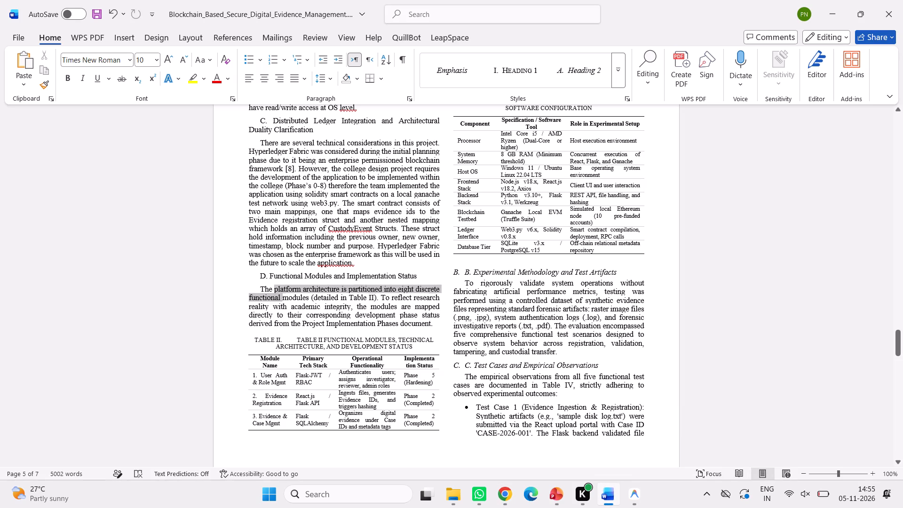
left_click_drag(299, 320, 426, 332)
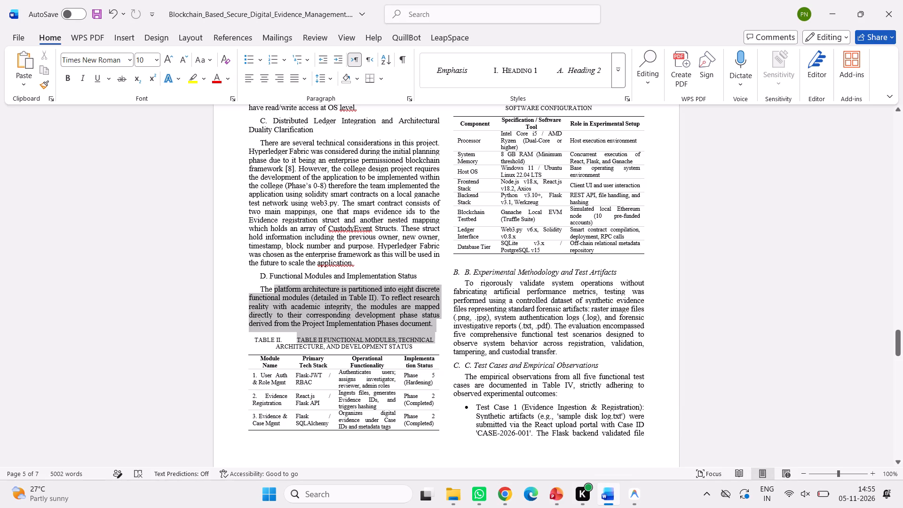
left_click_drag(426, 332, 430, 328)
key("BackSpace")
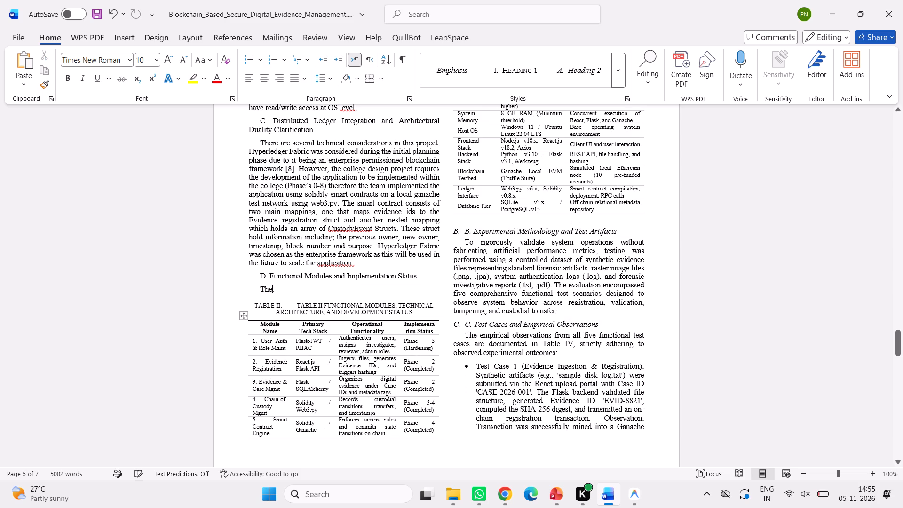
key("BackSpace")
key("BackSpace")
key("BackSpace")
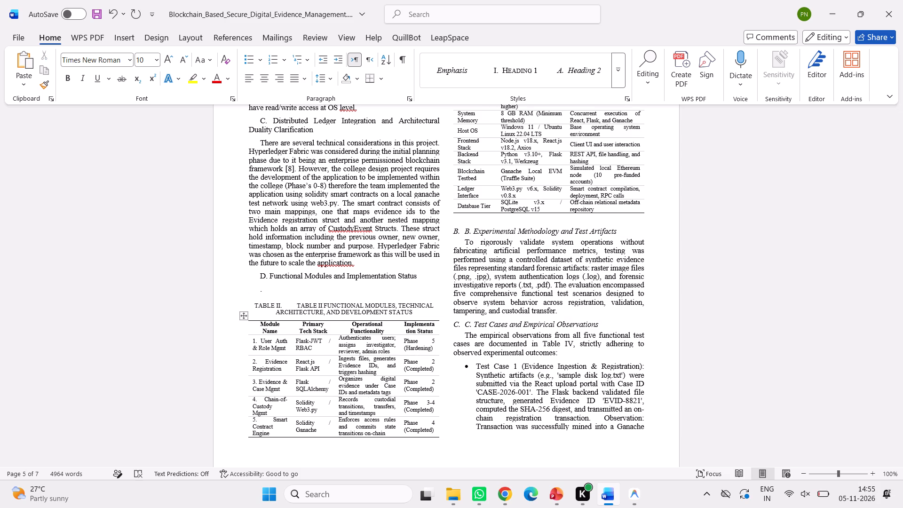
key("ctrl+v")
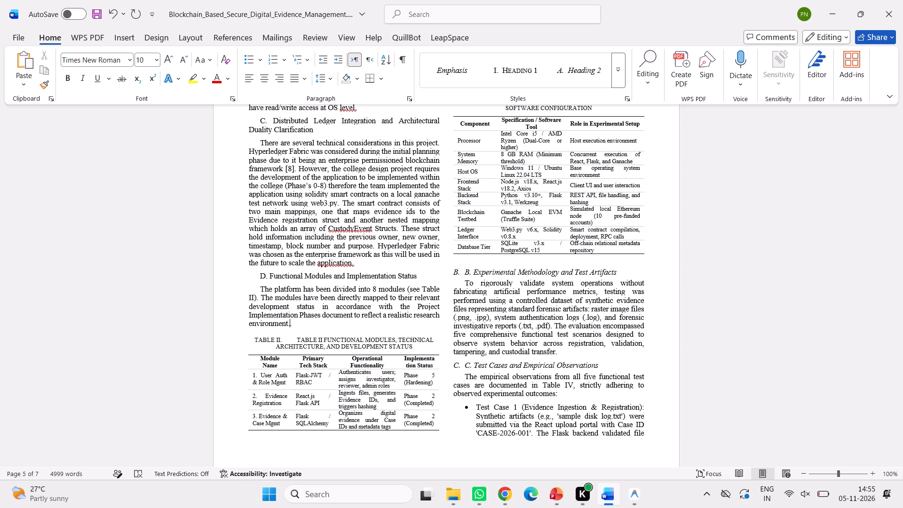
Review the rewritten subsections A to D of the System Design and Implementation section and their layout around the tables.
scroll(547, 221, "up", 1)
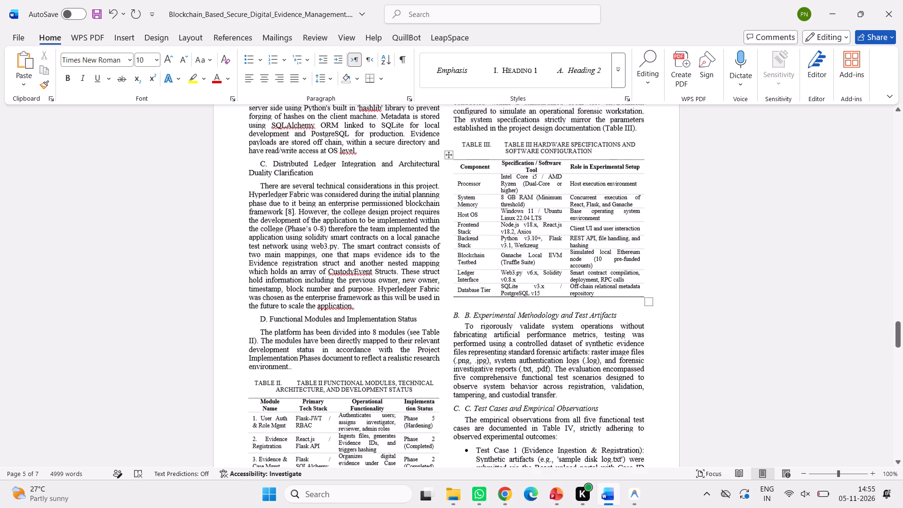
scroll(547, 221, "up", 3)
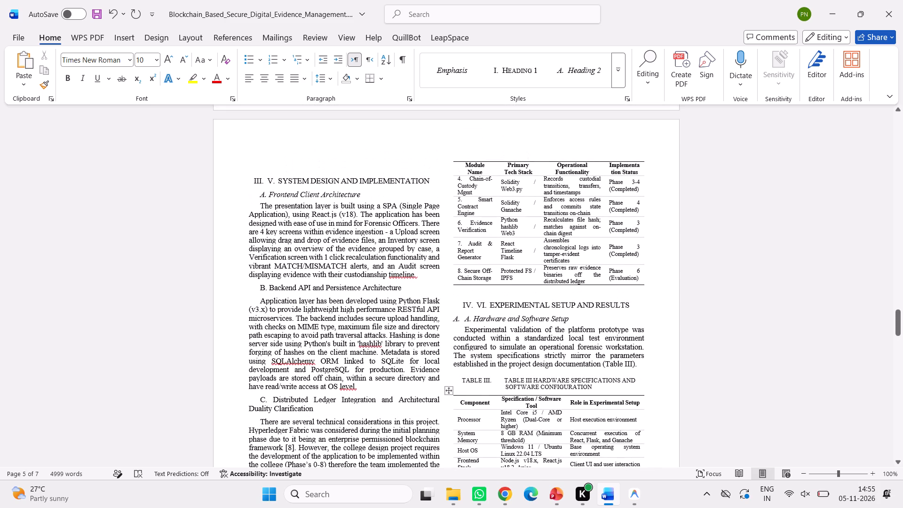
scroll(547, 221, "down", 3)
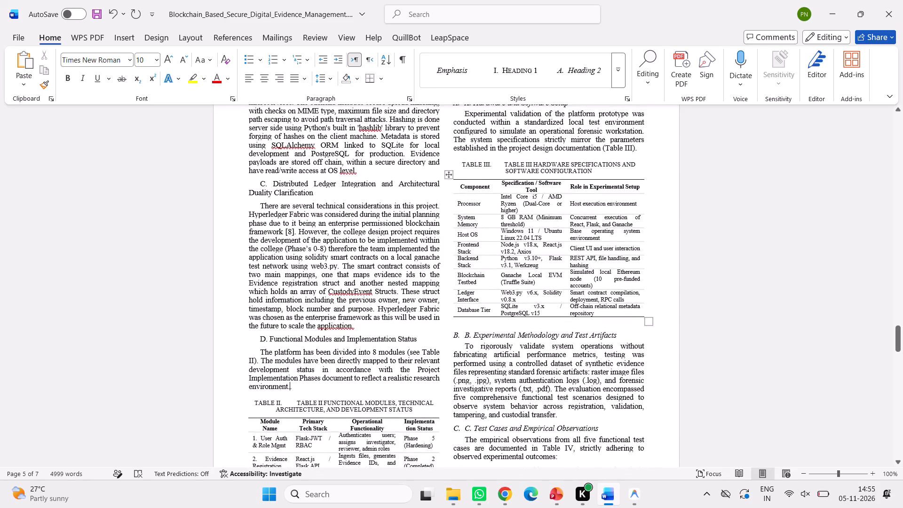
scroll(547, 221, "down", 1)
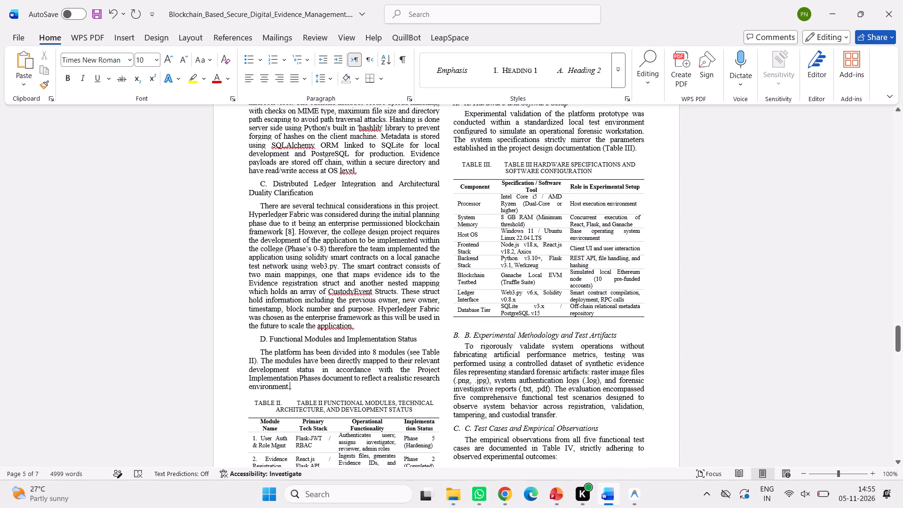
left_click_drag(260, 346, 287, 402)
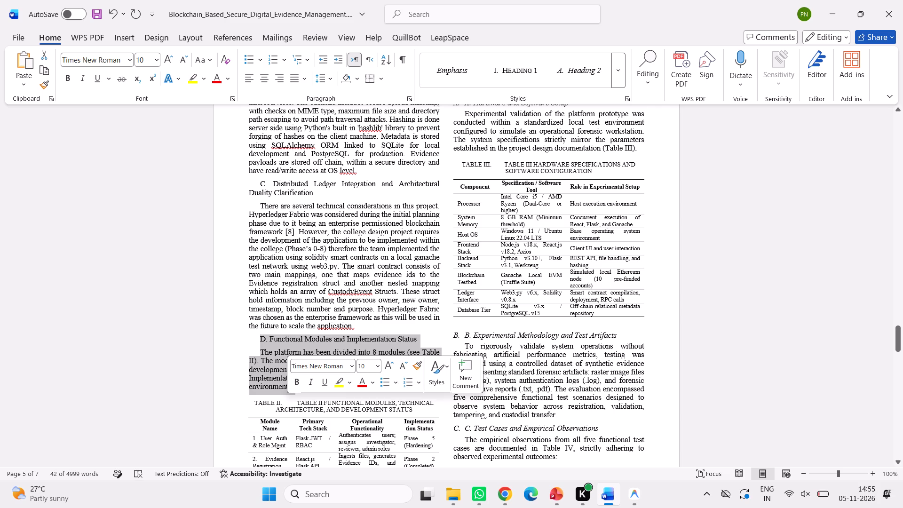
left_click(388, 349)
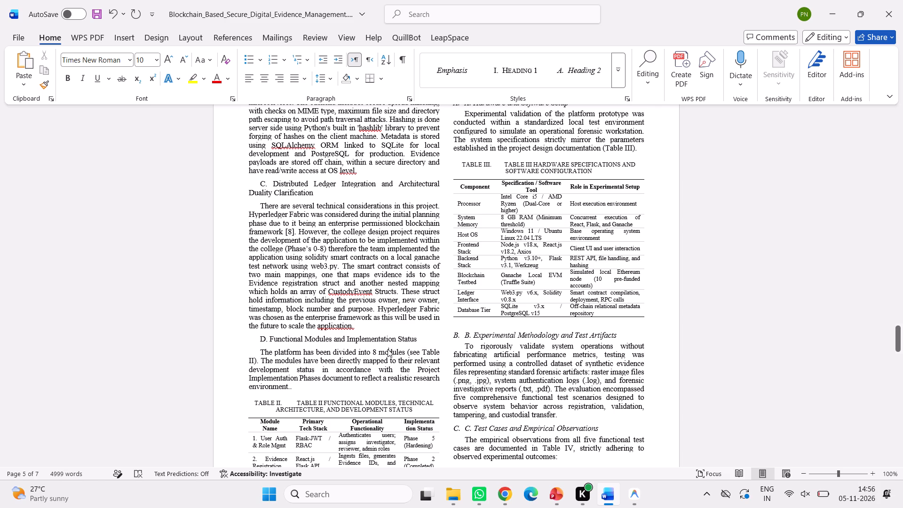
scroll(388, 349, "up", 1)
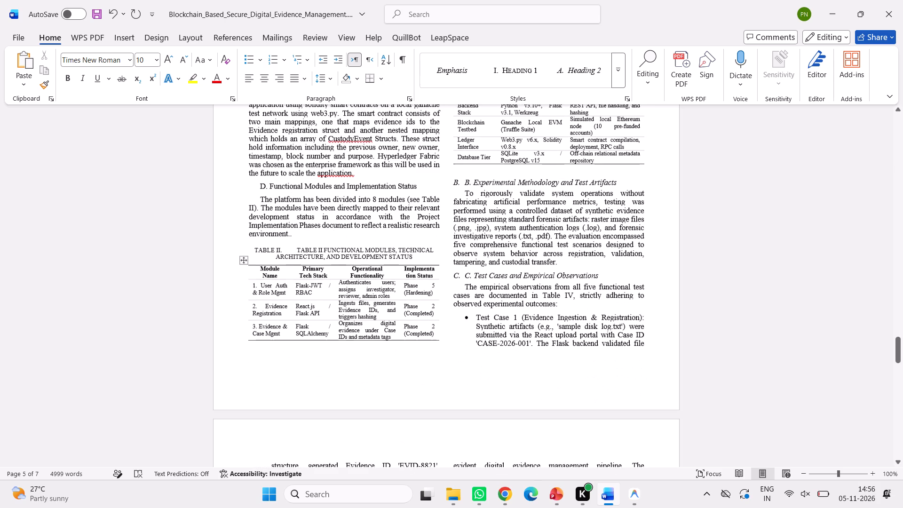
scroll(388, 349, "up", 1)
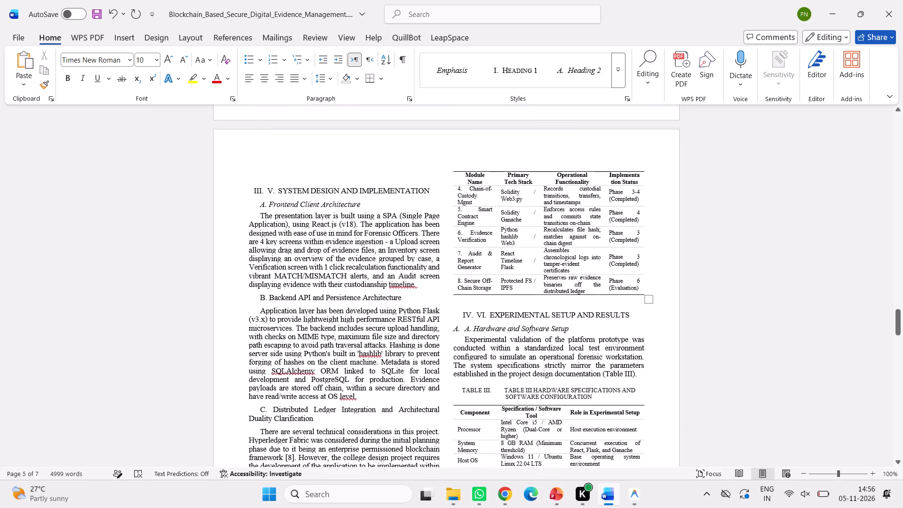
Look through the System Design and Experimental Setup sections and on to the Conclusion to locate the next paragraph still needing a rewrite.
scroll(388, 349, "down", 1)
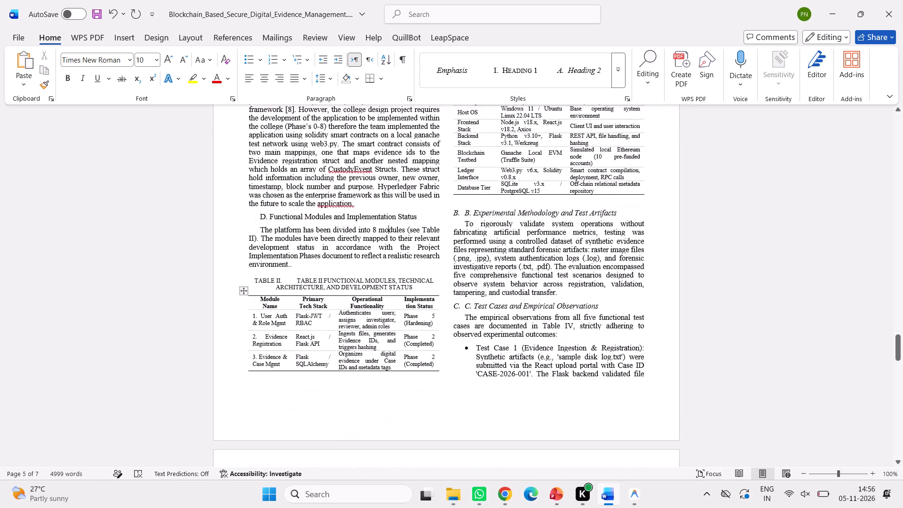
scroll(388, 349, "down", 1)
scroll(388, 349, "up", 1)
scroll(388, 349, "down", 1, "ctrl")
scroll(388, 349, "up", 1, "ctrl")
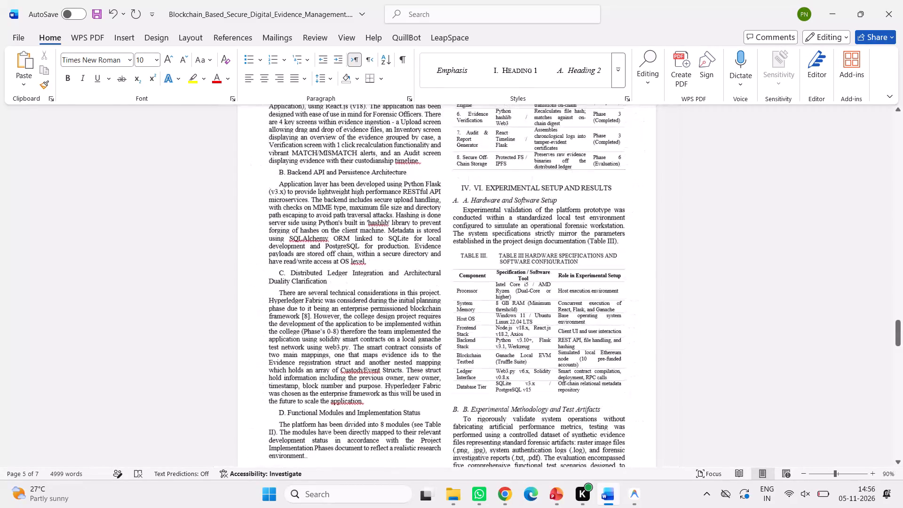
scroll(388, 349, "up", 1, "ctrl")
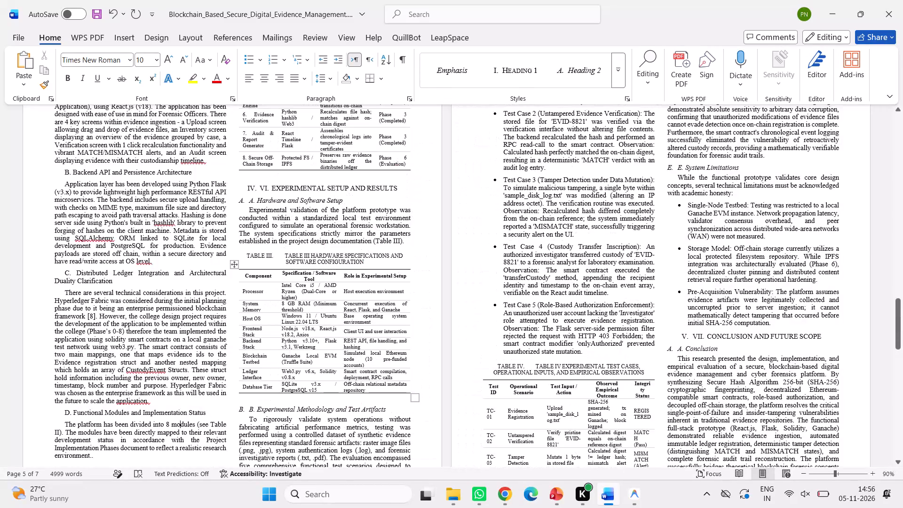
scroll(388, 349, "up", 1, "ctrl")
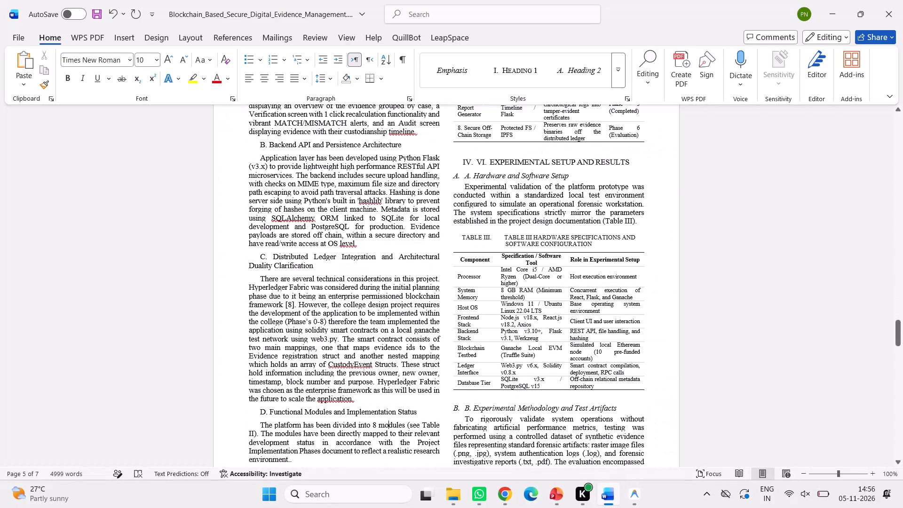
scroll(532, 178, "down", 2)
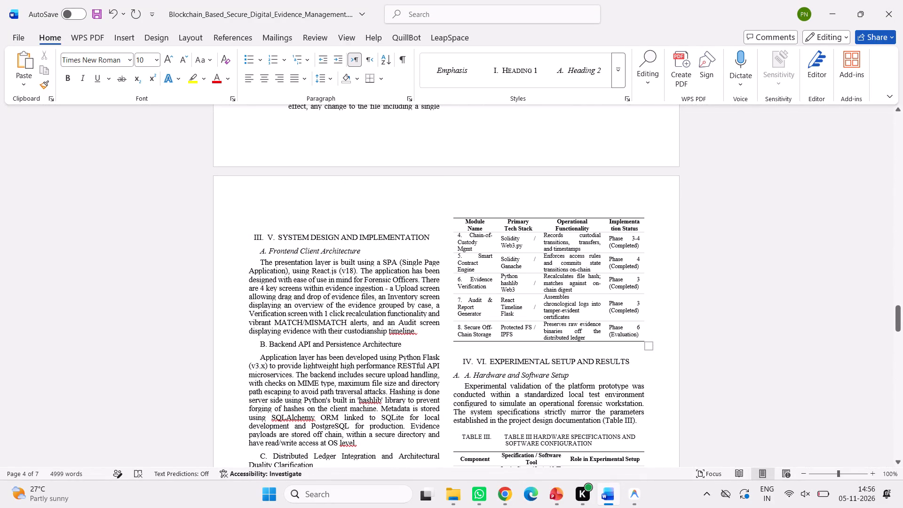
scroll(532, 178, "down", 2)
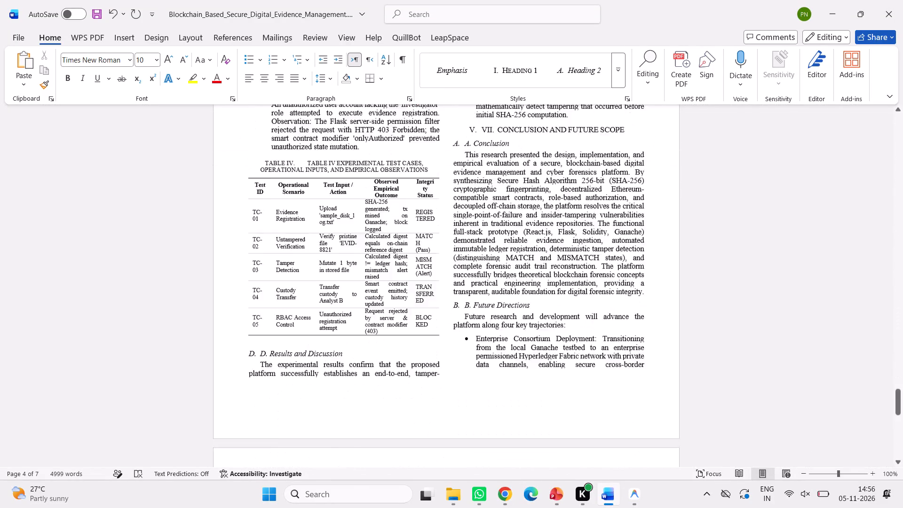
scroll(532, 178, "up", 7)
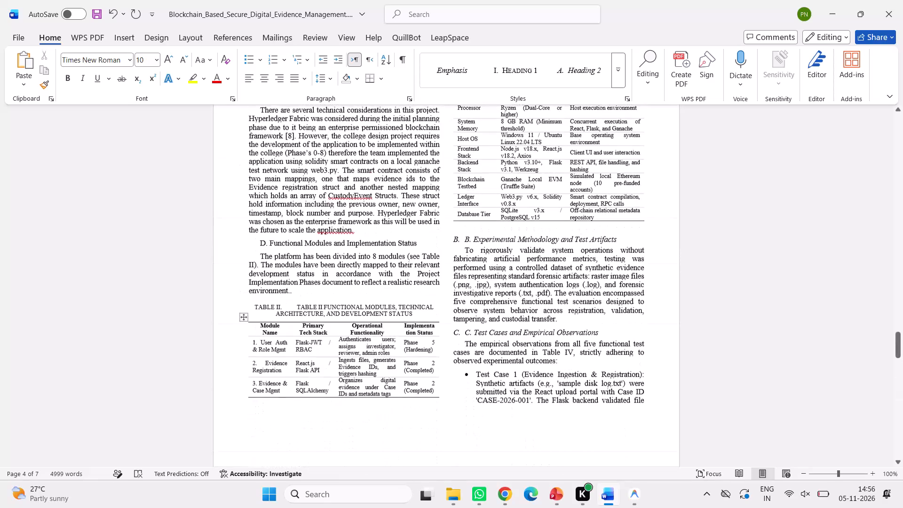
scroll(532, 178, "up", 4)
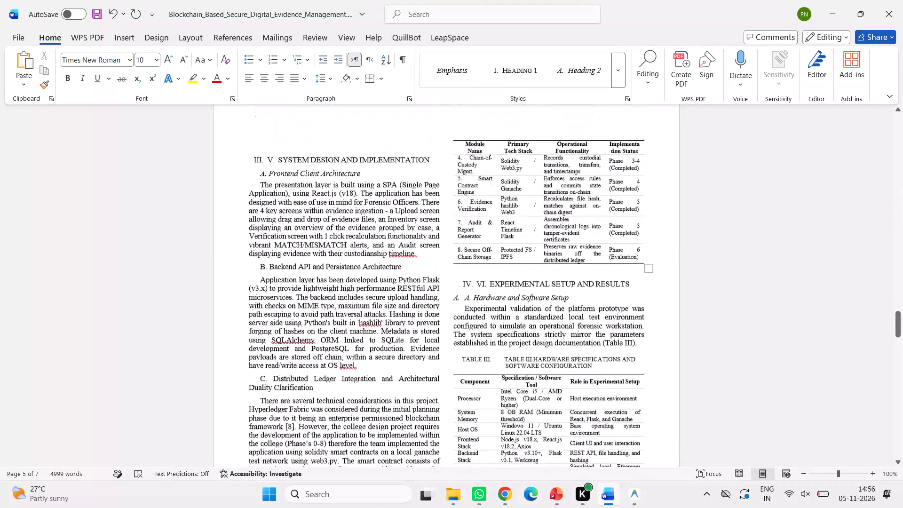
scroll(532, 178, "up", 1)
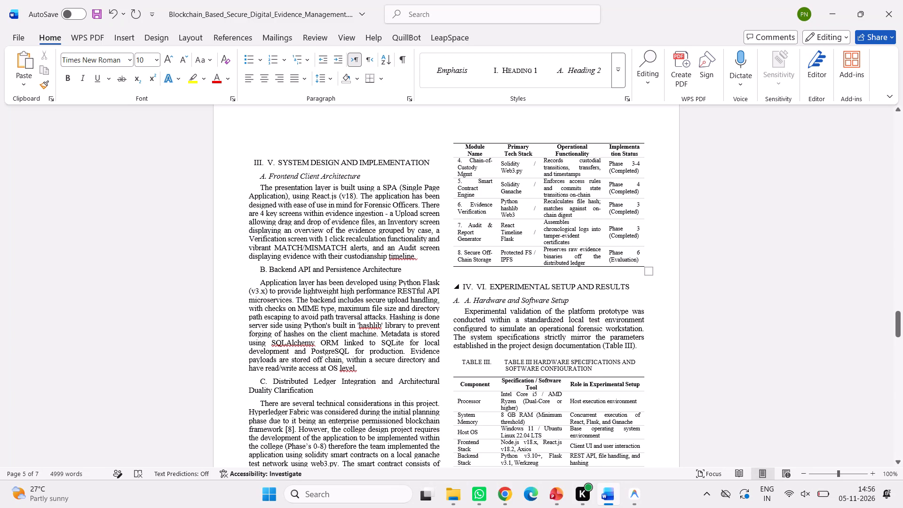
left_click_drag(464, 302, 517, 325)
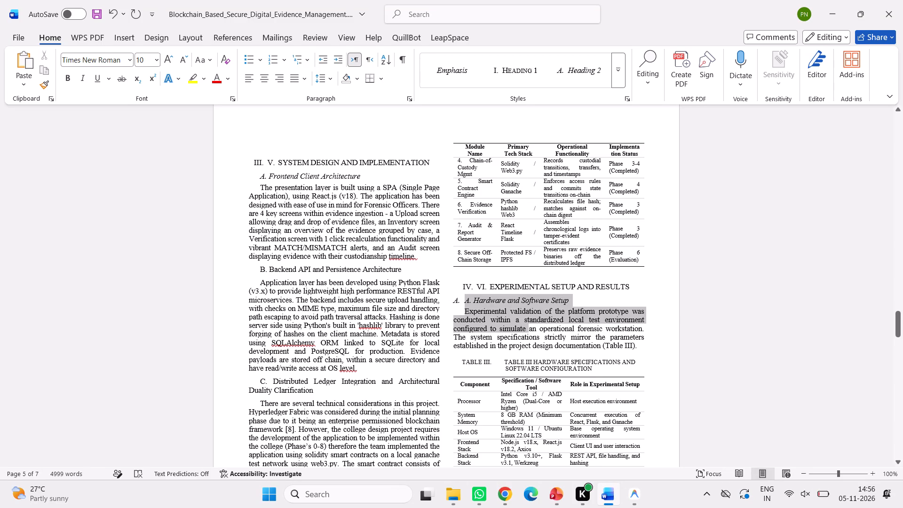
left_click_drag(517, 325, 637, 346)
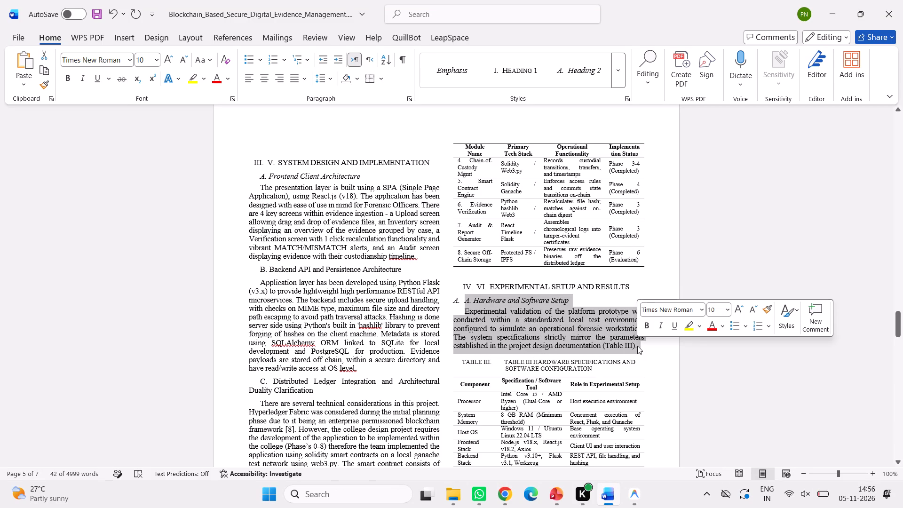
key("ctrl+c")
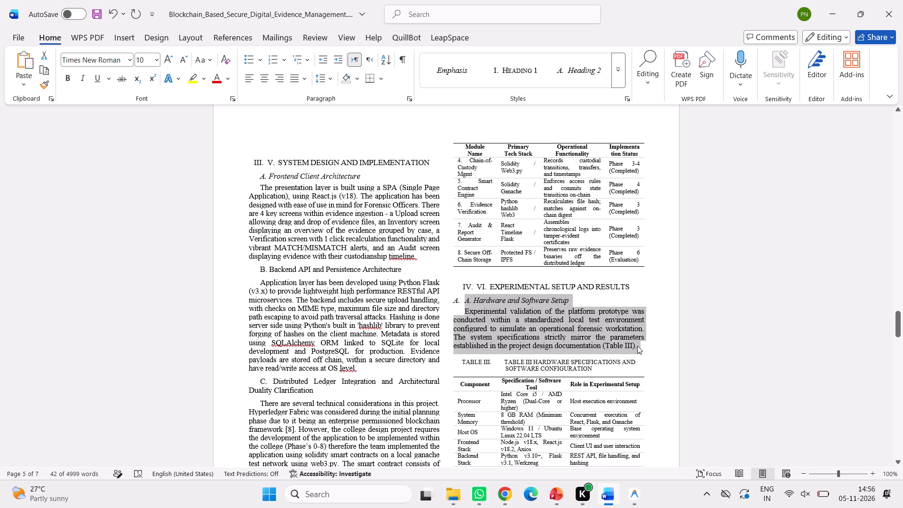
left_click(505, 493)
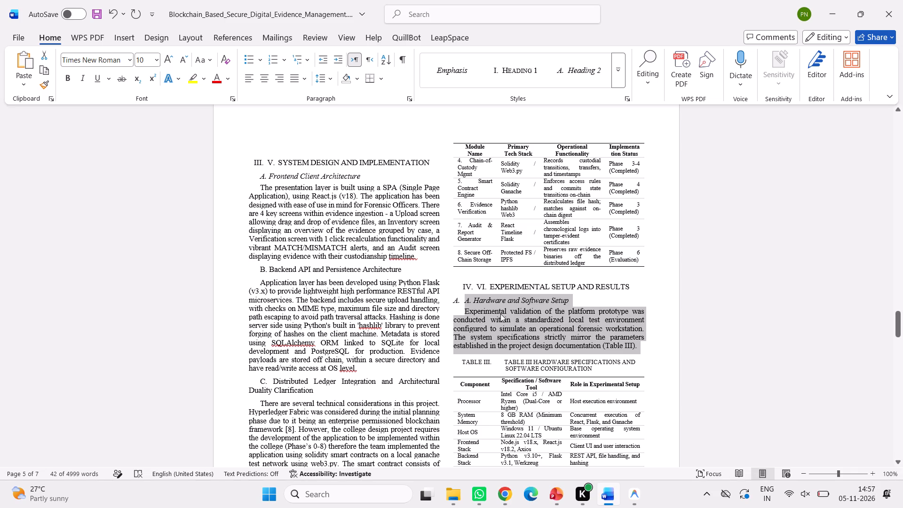
left_click(475, 300)
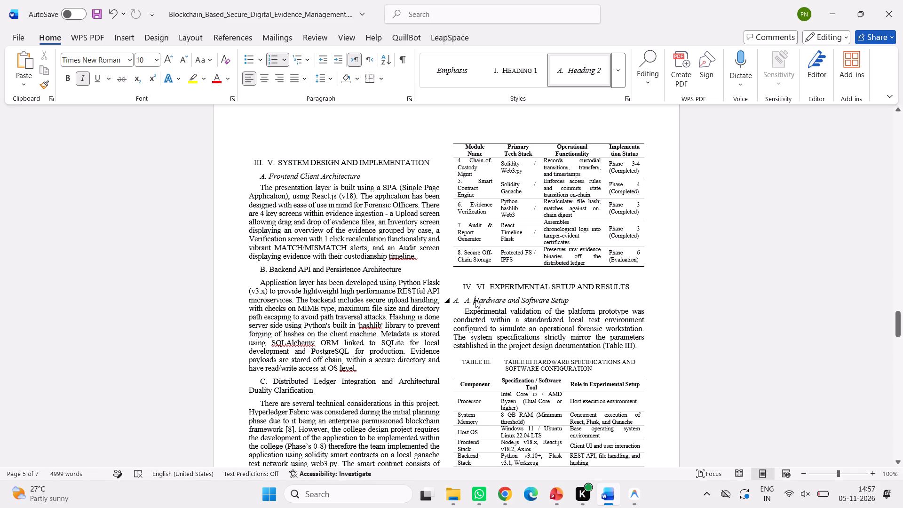
left_click_drag(473, 298, 597, 328)
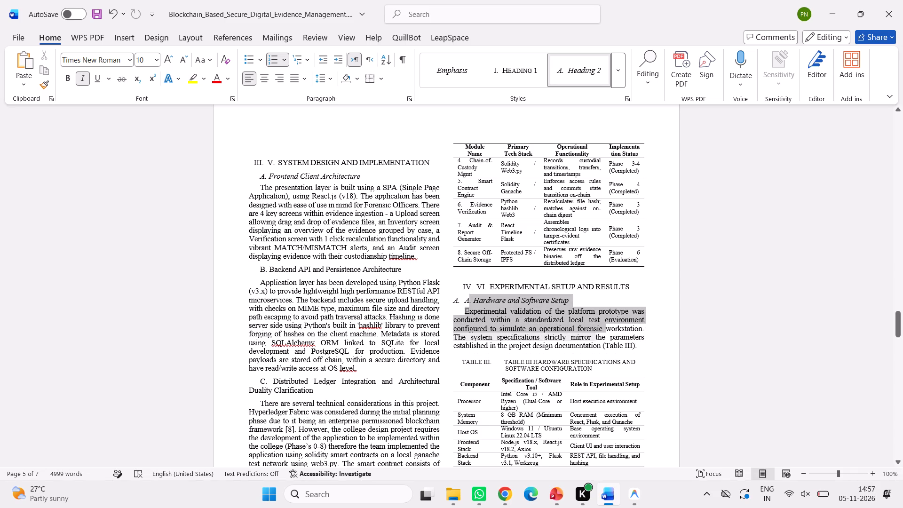
left_click_drag(597, 328, 649, 344)
key("BackSpace")
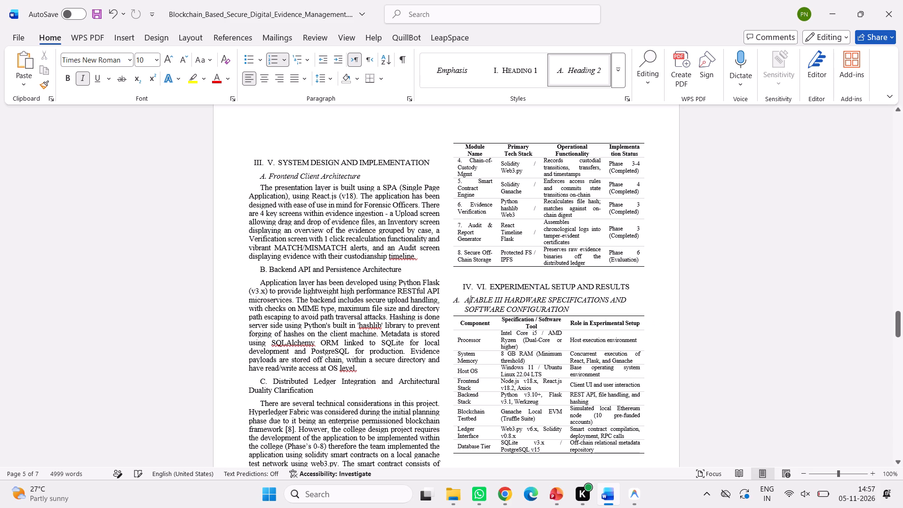
key("BackSpace")
key("BackSpace")
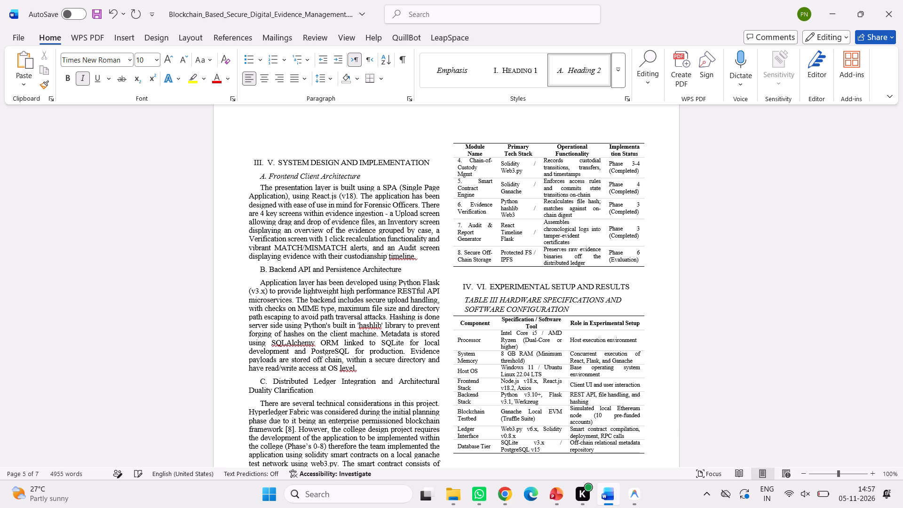
key("ctrl+v")
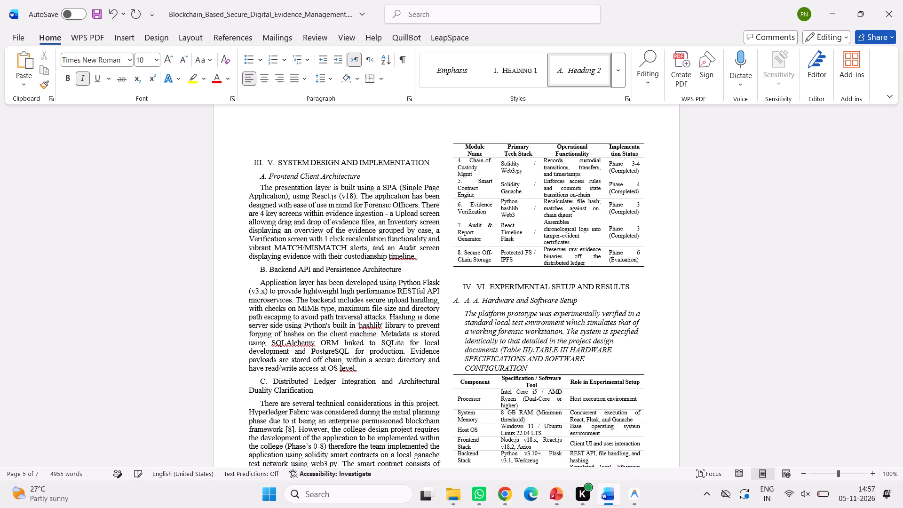
Remove the duplicated lettering and automatic numbering from the Hardware and Software Setup heading and label it with a single typed "A.".
left_click(479, 304)
key("BackSpace")
key("BackSpace")
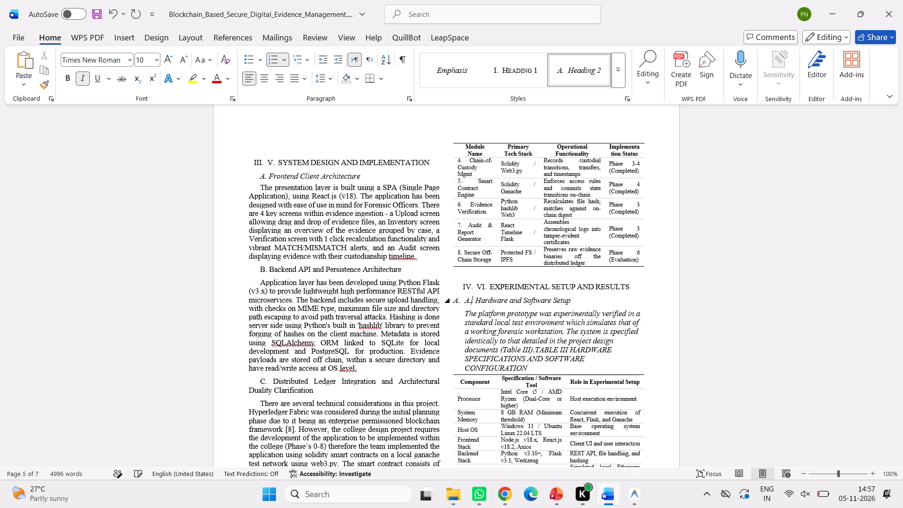
key("BackSpace")
key("BackSpace")
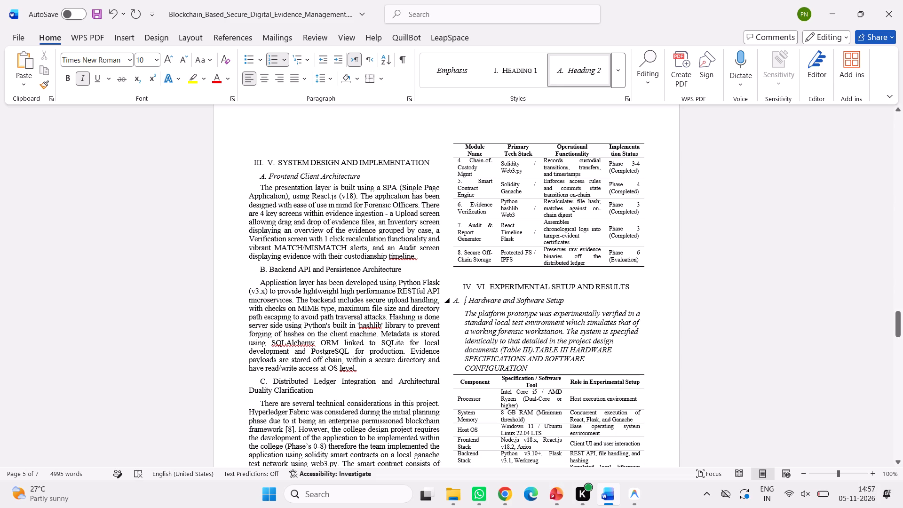
left_click(469, 302)
key("BackSpace")
key("BackSpace")
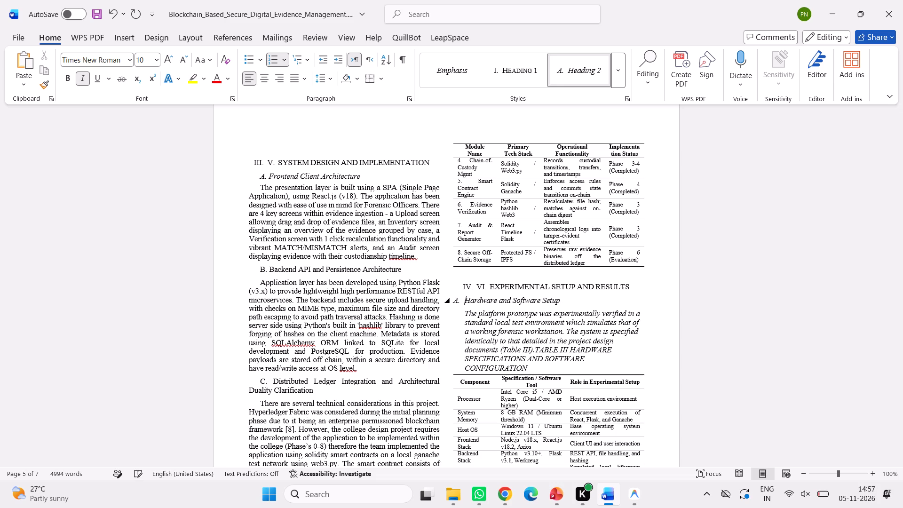
key("BackSpace")
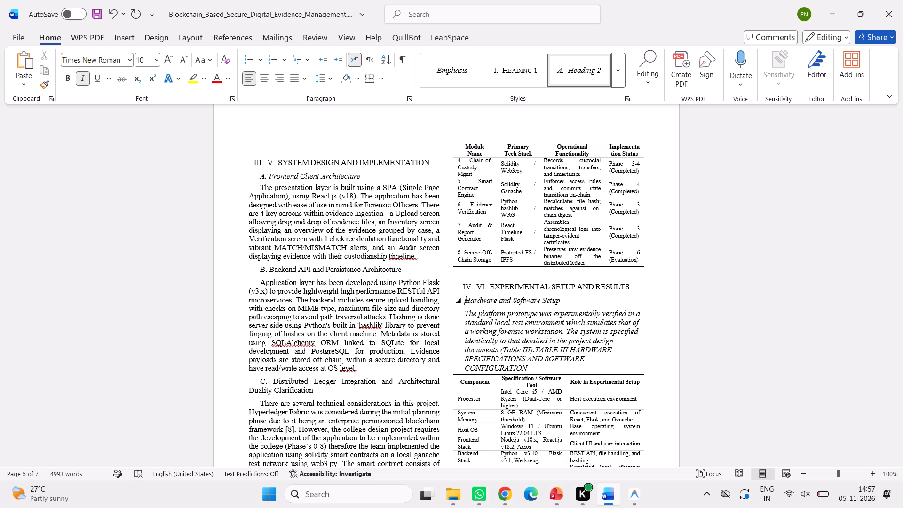
key("shift+a")
key("period")
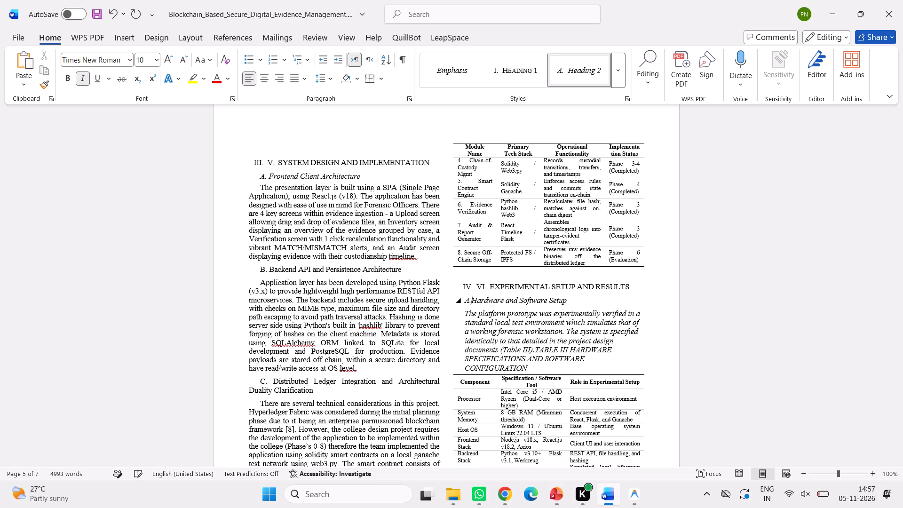
Check the layout of the pasted Hardware and Software Setup text, the Table III caption and the subsections that follow.
left_click(475, 286)
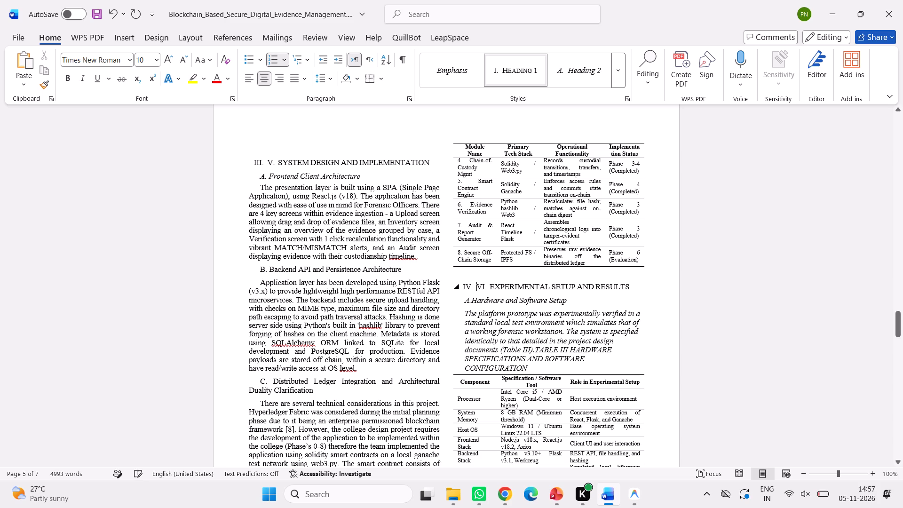
scroll(475, 286, "down", 1)
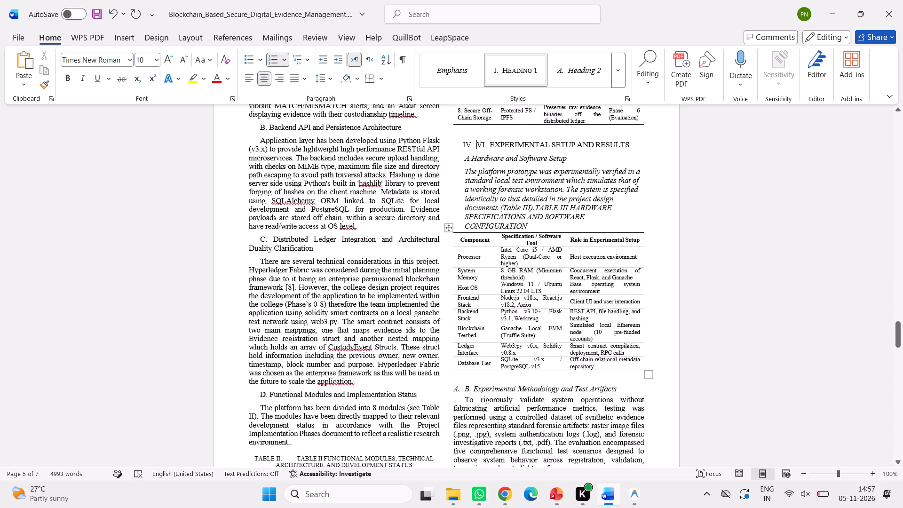
scroll(475, 286, "down", 1)
scroll(475, 286, "up", 1)
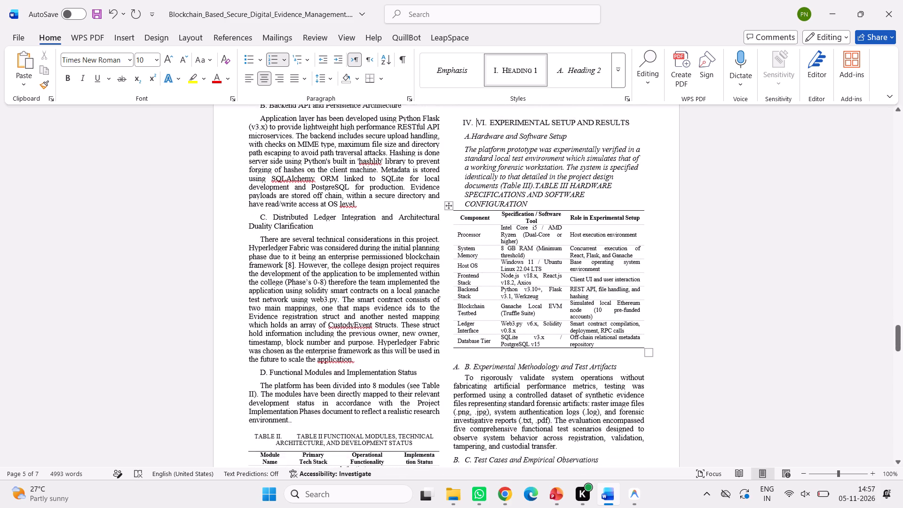
scroll(475, 286, "up", 2)
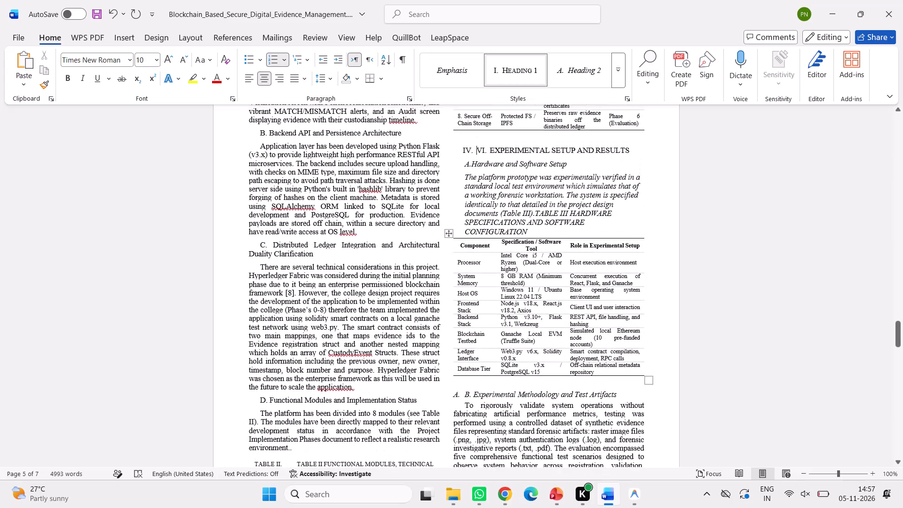
scroll(475, 286, "up", 1)
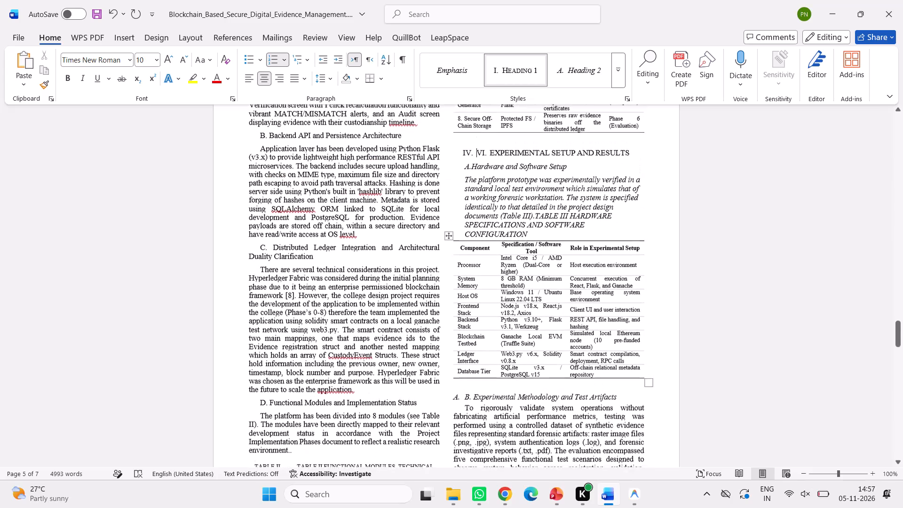
scroll(475, 286, "up", 1)
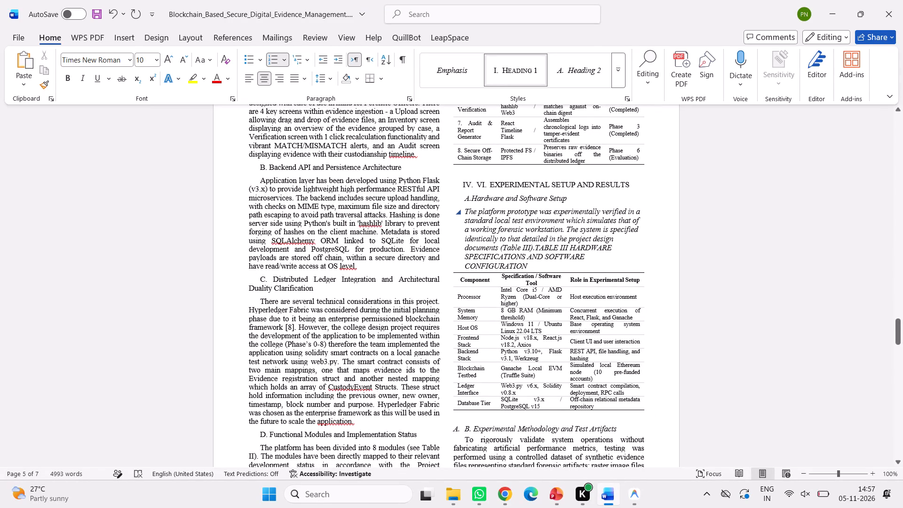
Look through the neighbouring sections, from the integrity verification formulation to the conclusion and future directions, for text still needing a rewrite.
left_click_drag(465, 211, 505, 247)
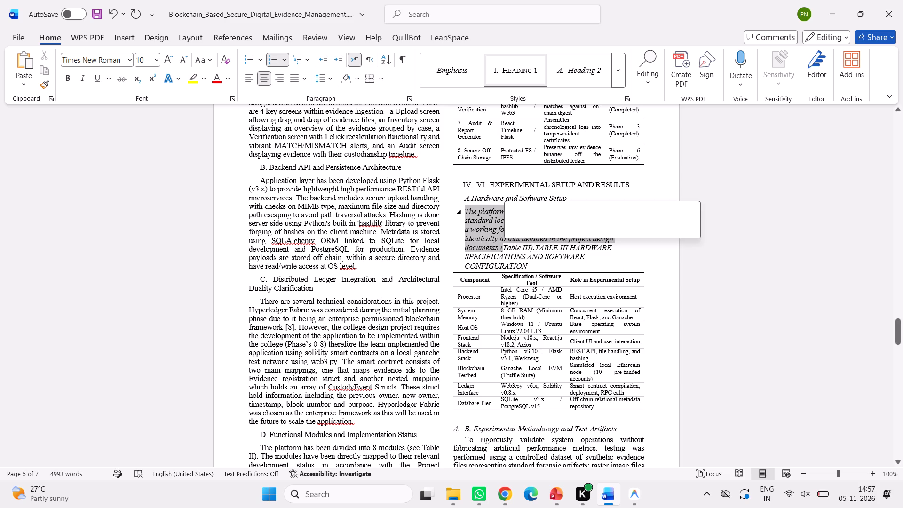
scroll(390, 304, "up", 8)
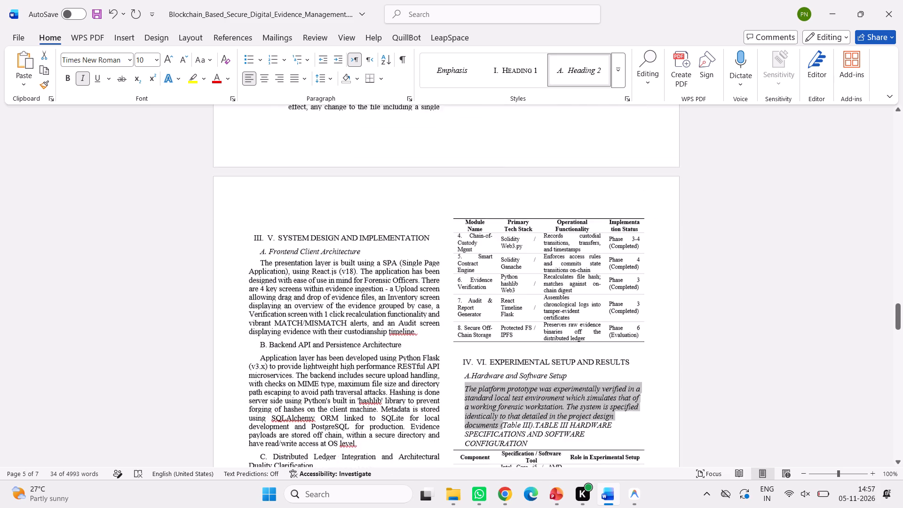
scroll(390, 304, "up", 1)
scroll(390, 304, "down", 1)
scroll(390, 304, "up", 8)
scroll(390, 304, "down", 3)
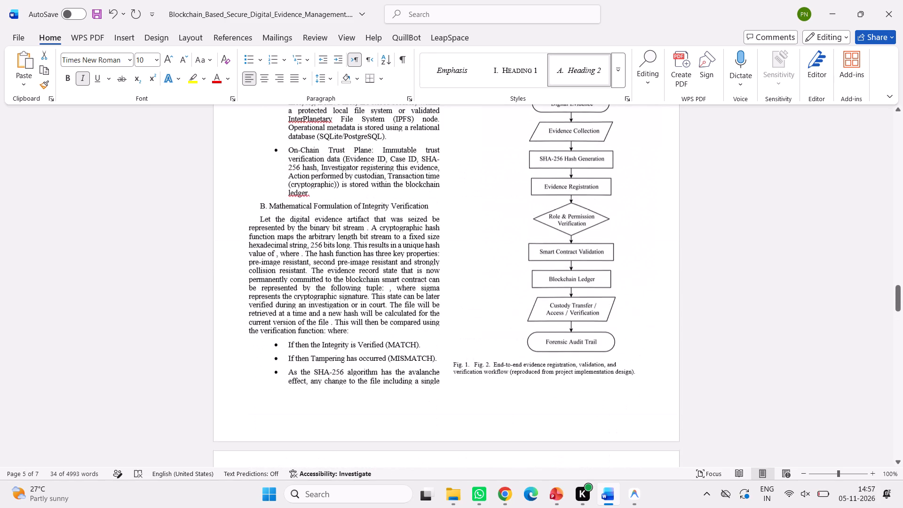
scroll(390, 304, "down", 10)
scroll(390, 304, "down", 20)
scroll(390, 304, "up", 1)
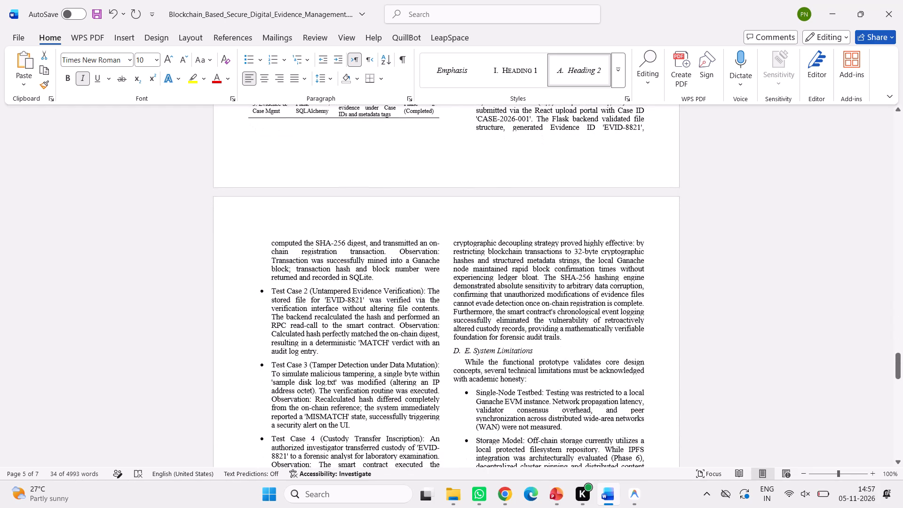
scroll(390, 304, "up", 1)
scroll(390, 304, "down", 3)
scroll(390, 304, "up", 1)
scroll(390, 304, "down", 3)
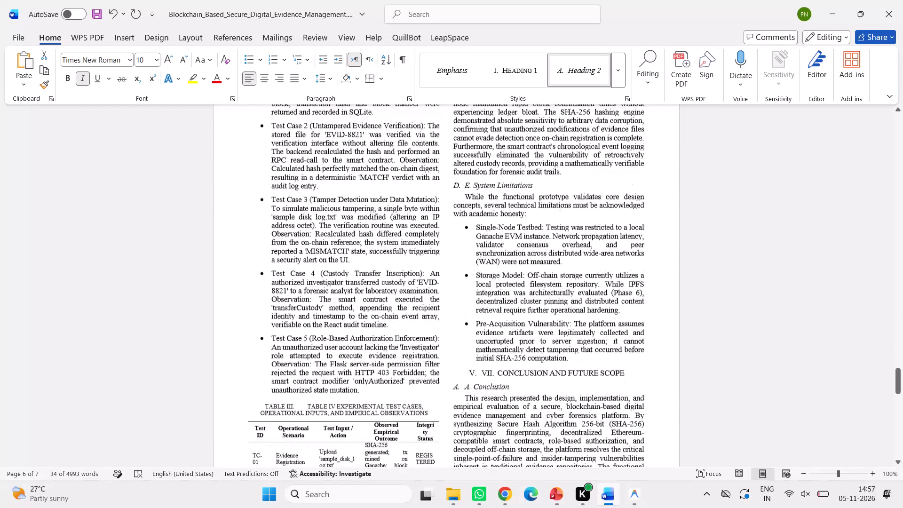
scroll(390, 304, "down", 4)
scroll(390, 304, "up", 2)
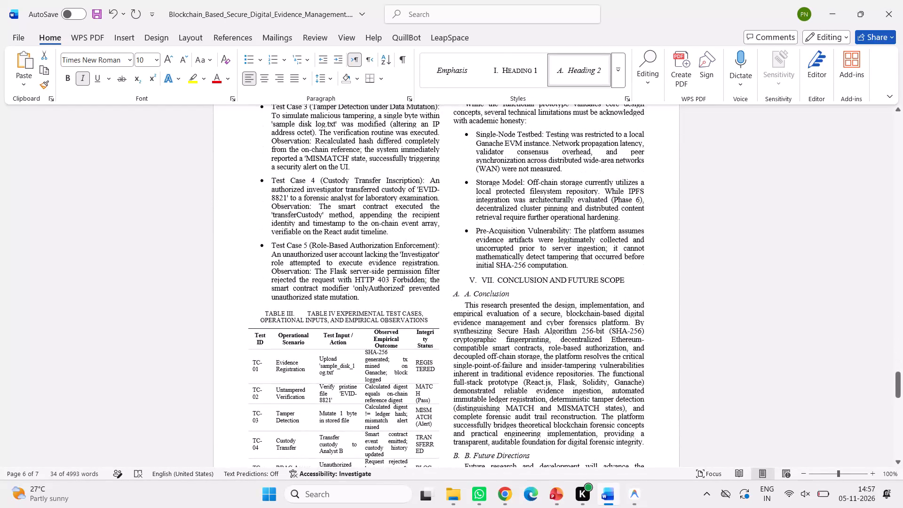
scroll(390, 304, "up", 1)
scroll(390, 304, "down", 1)
scroll(390, 304, "up", 1)
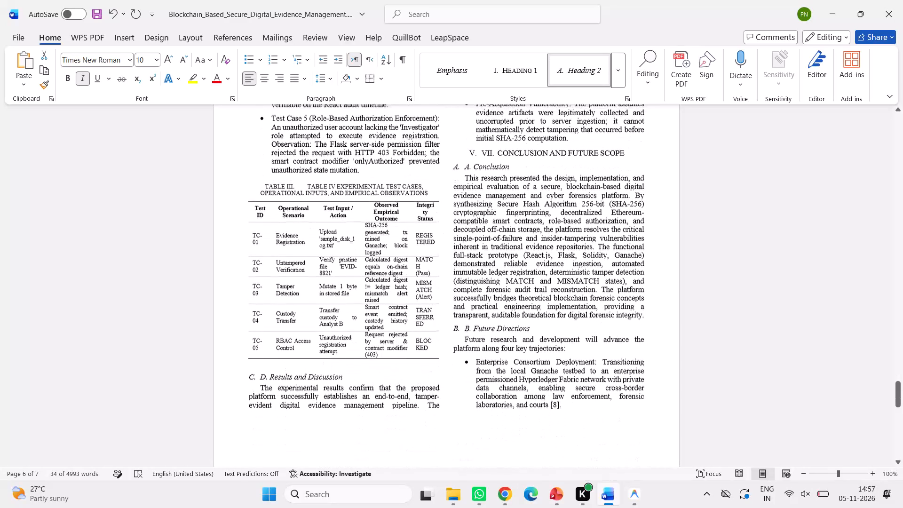
scroll(390, 304, "up", 1)
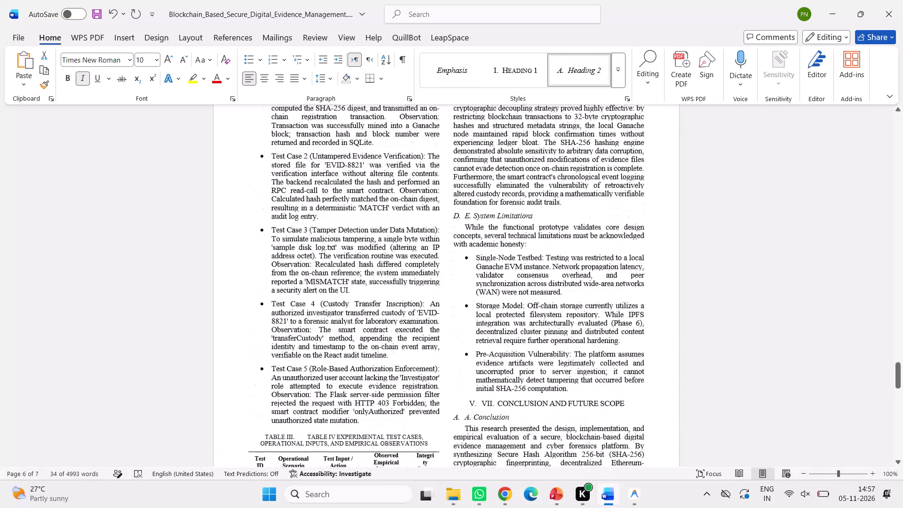
scroll(390, 304, "up", 4)
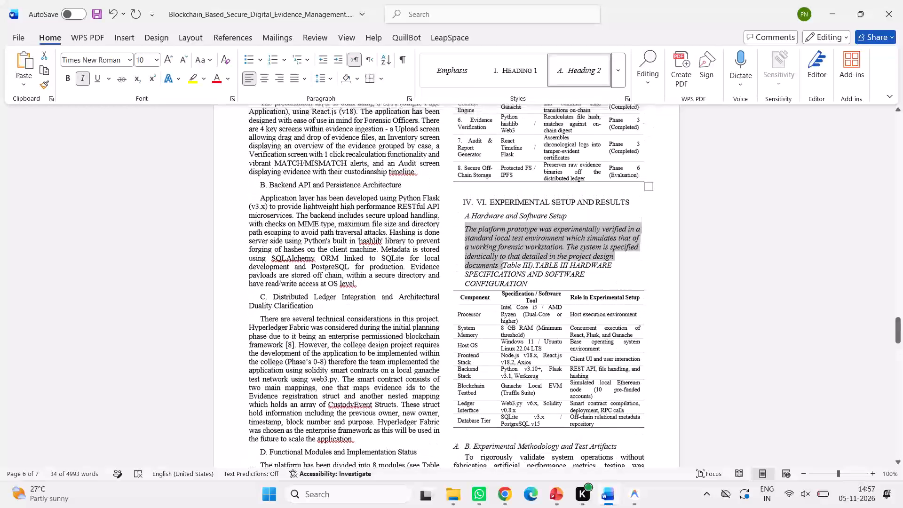
scroll(390, 304, "up", 1)
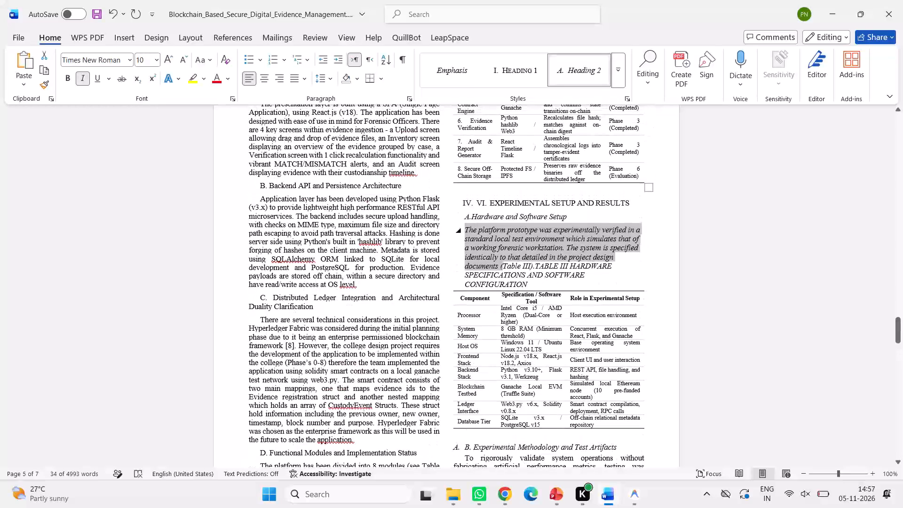
Copy the whole italic paragraph under Hardware and Software Setup, including the Table III caption text that runs on from it.
left_click(520, 248)
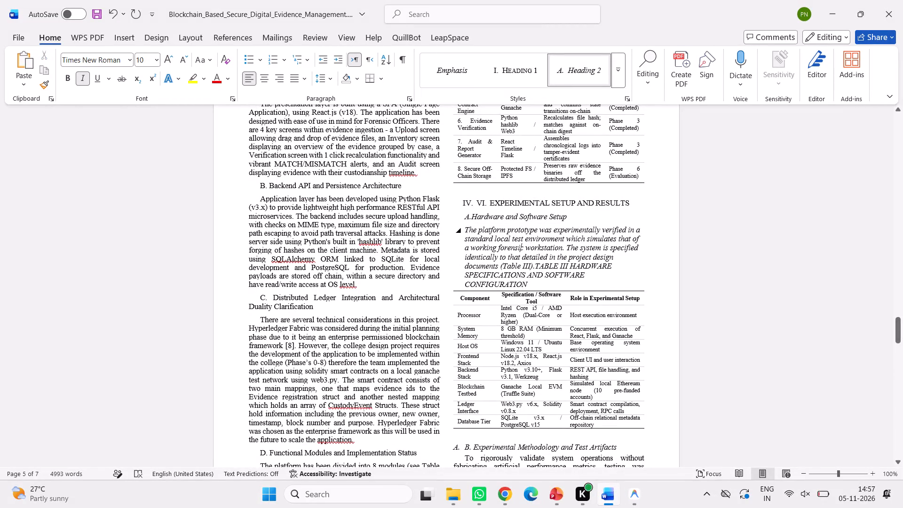
right_click(465, 230)
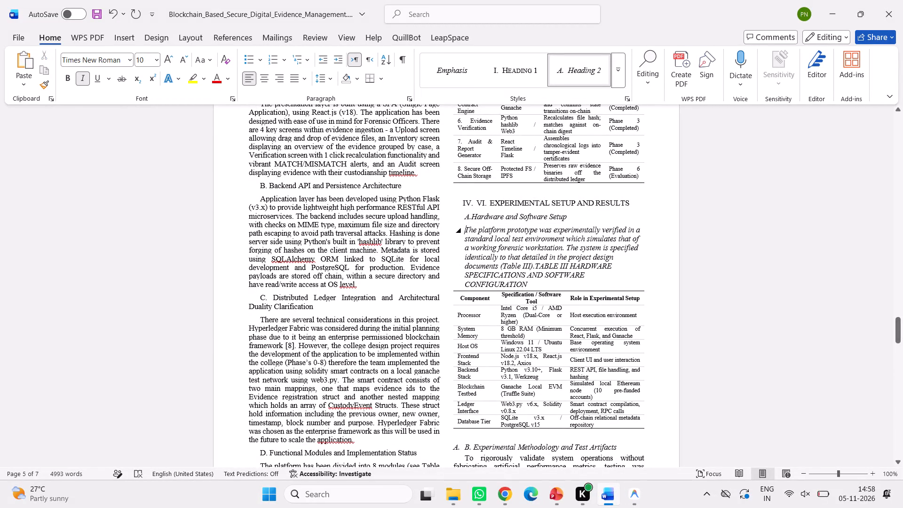
left_click(465, 230)
left_click_drag(466, 230, 507, 264)
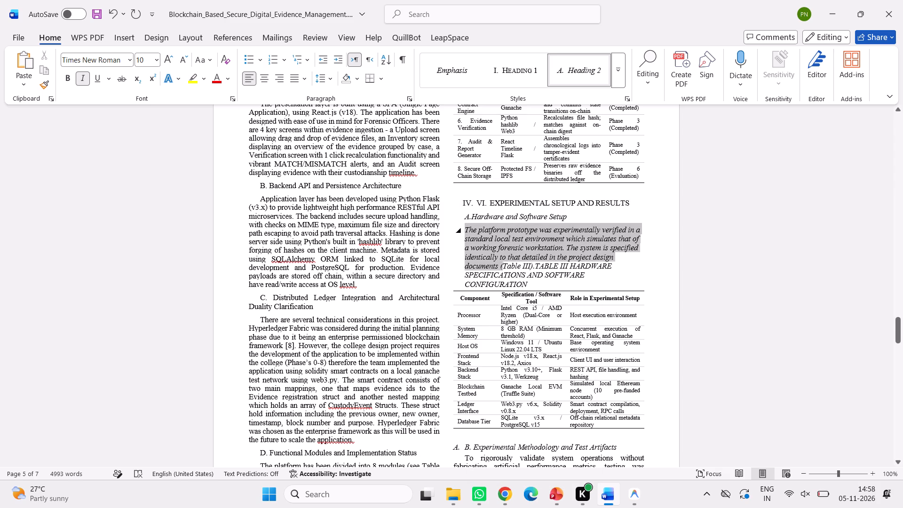
left_click_drag(507, 264, 540, 287)
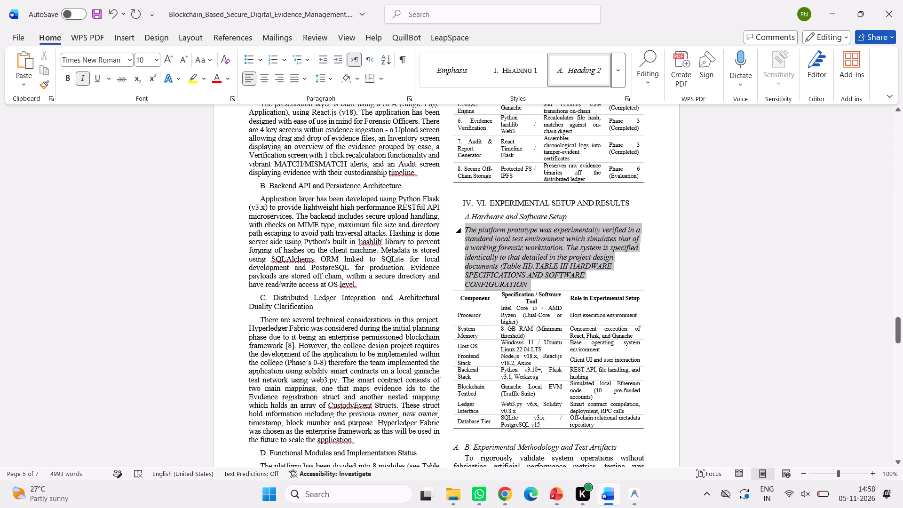
left_click_drag(540, 287, 544, 287)
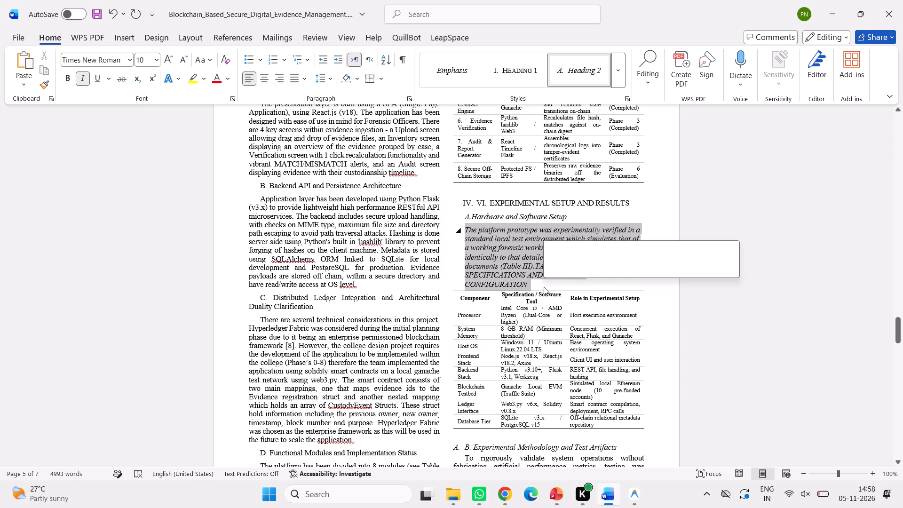
key("ctrl+c")
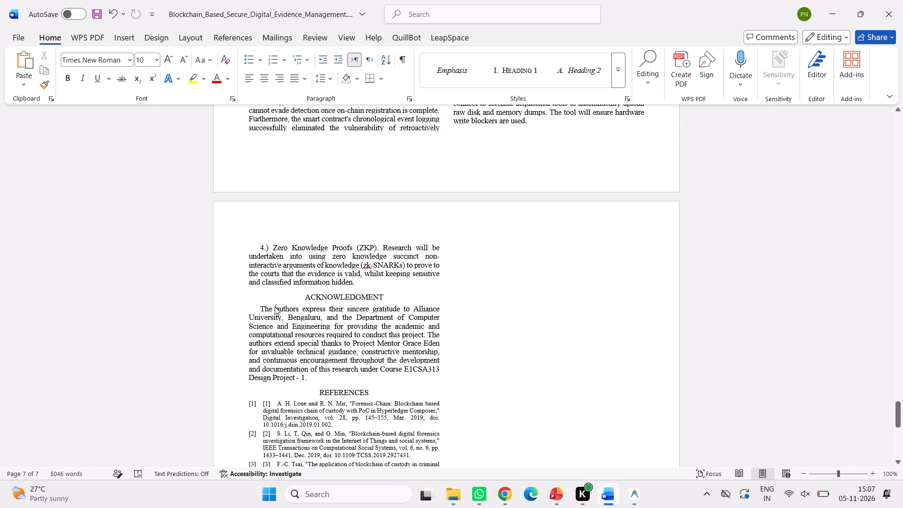
left_click_drag(276, 308, 341, 372)
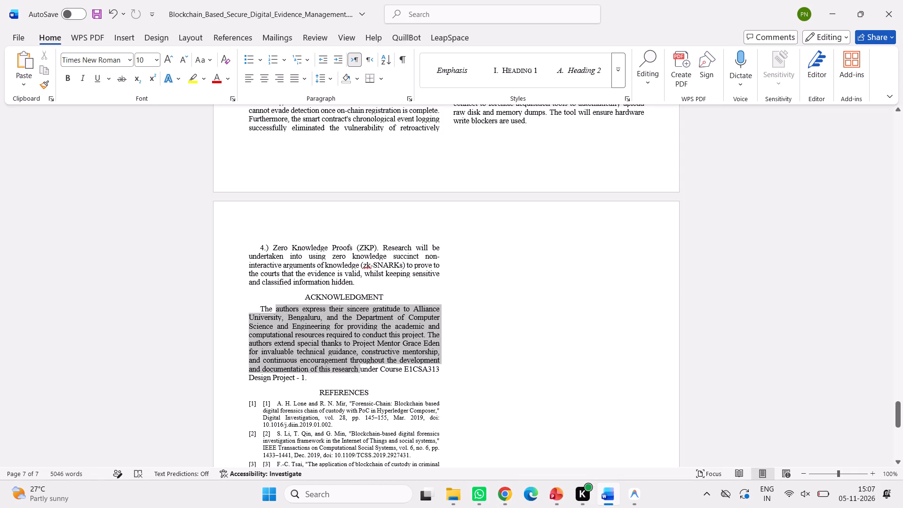
left_click_drag(341, 372, 313, 376)
key("BackSpace")
key("BackSpace")
key("BackSpace")
key("BackSpace")
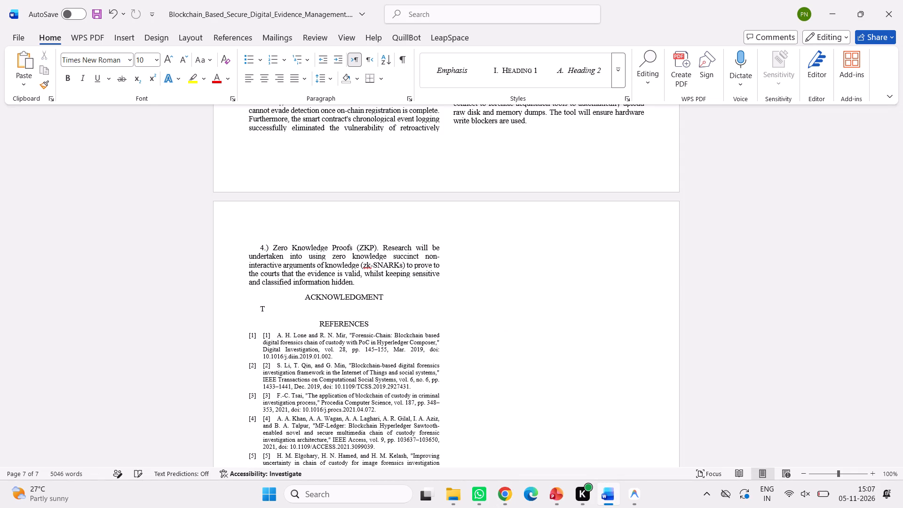
key("BackSpace")
key("ctrl+v")
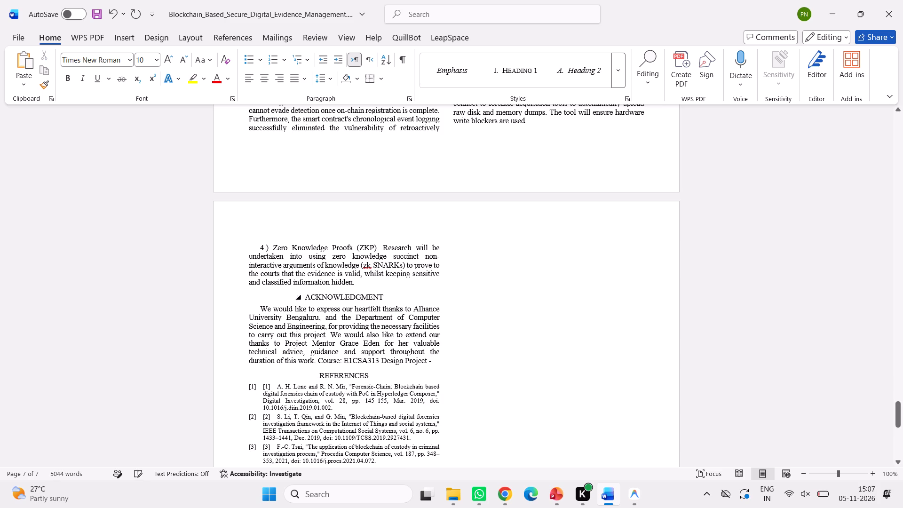
Review the paper from the References back through the first pages, checking the section headings and formatting.
scroll(385, 315, "down", 1)
scroll(385, 315, "up", 1)
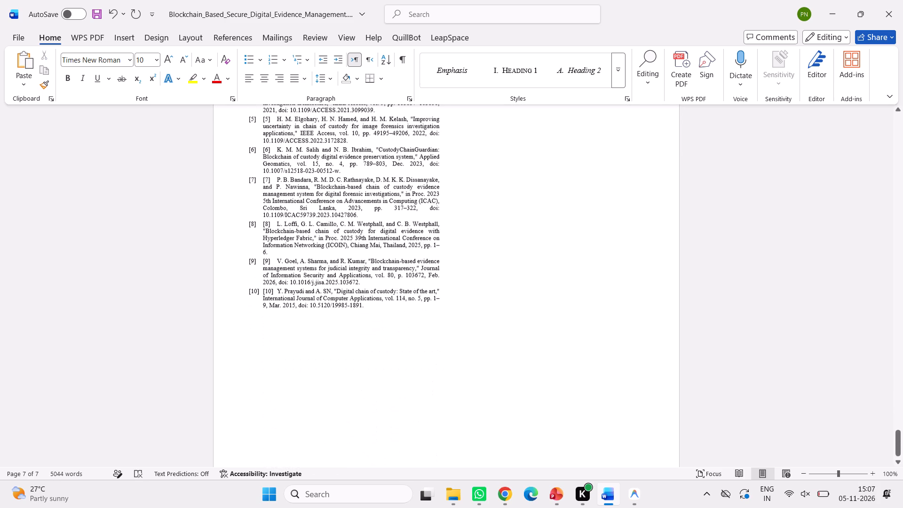
scroll(385, 315, "up", 1)
scroll(385, 315, "up", 20)
scroll(385, 315, "up", 20)
scroll(385, 315, "up", 20)
scroll(385, 315, "down", 1)
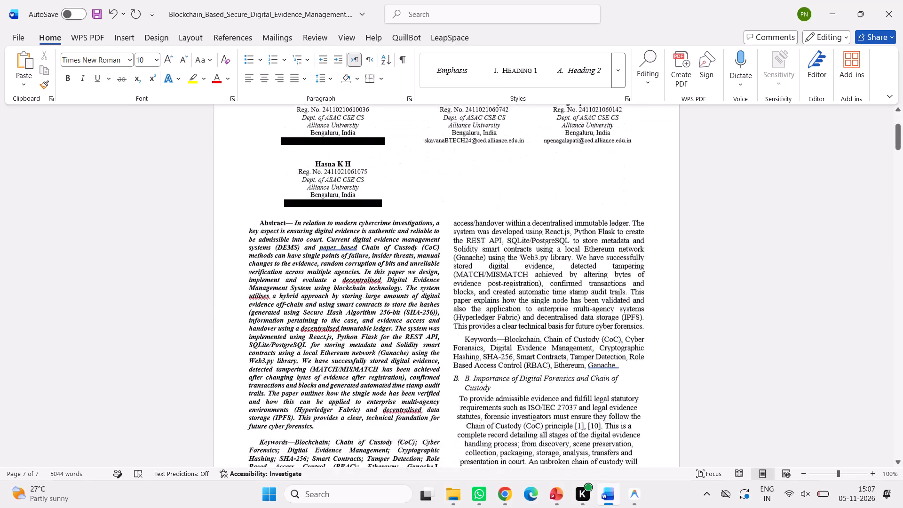
scroll(385, 315, "down", 3)
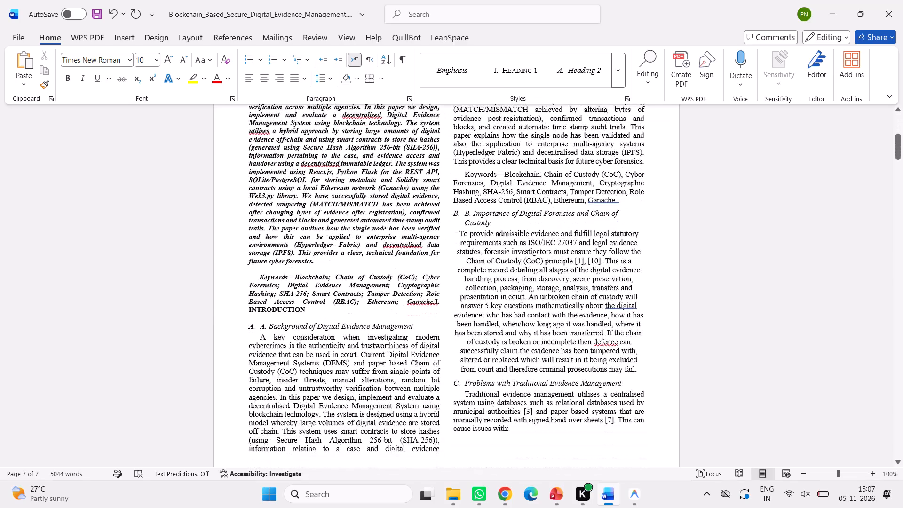
scroll(385, 315, "down", 2)
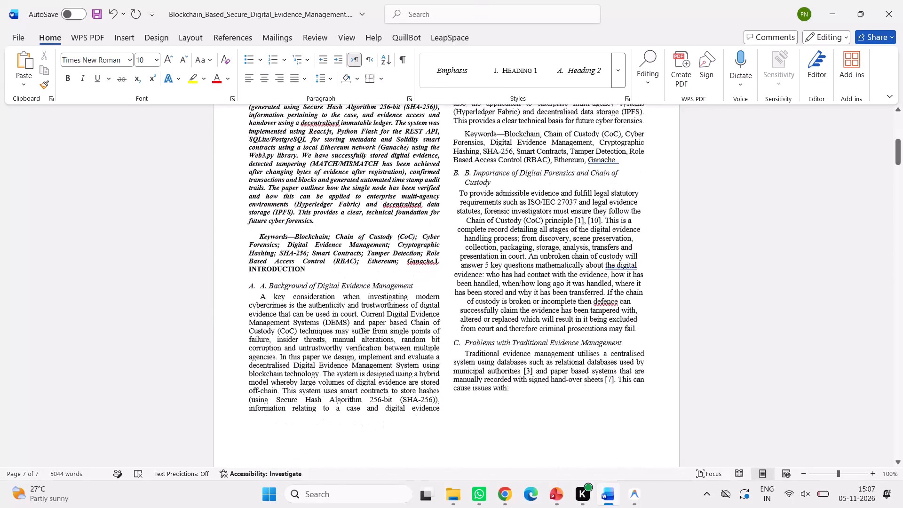
scroll(385, 315, "down", 3)
scroll(385, 315, "right", 1)
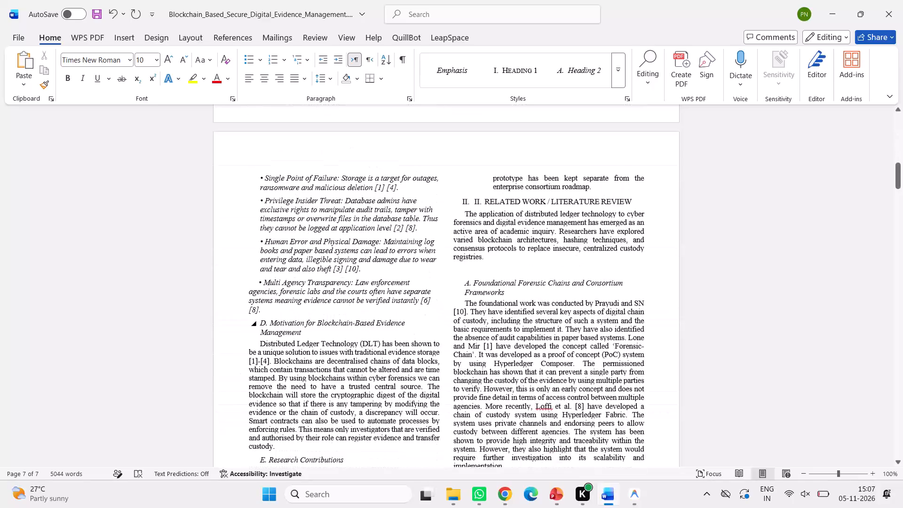
scroll(385, 315, "right", 3)
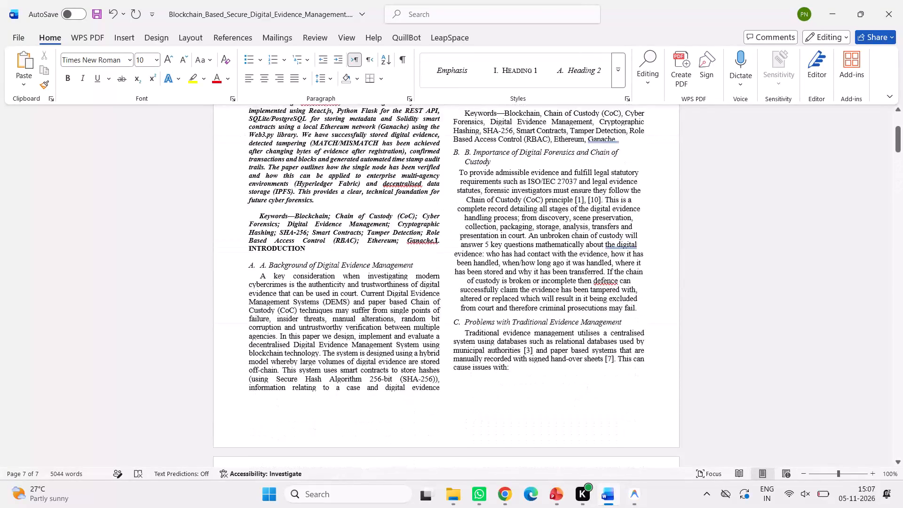
scroll(385, 315, "right", 2)
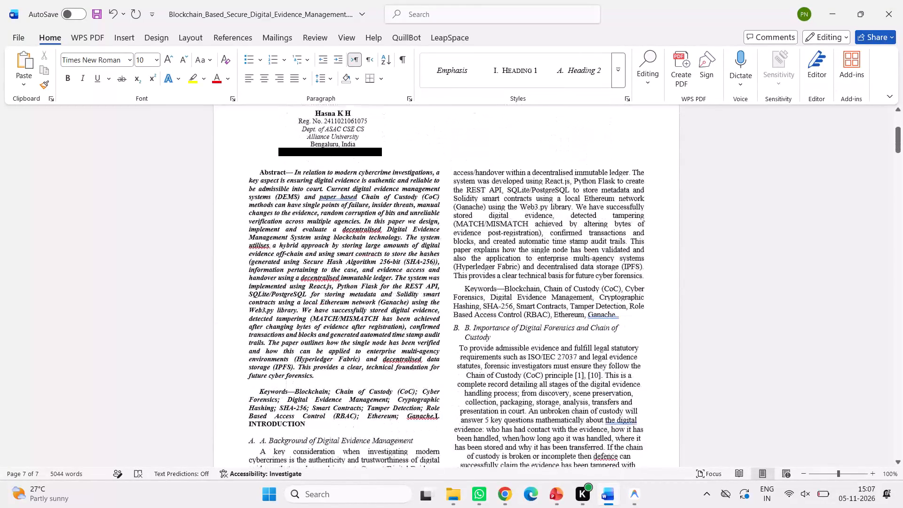
scroll(385, 315, "right", 2)
Remove the duplicate automatic letter and the indent from the "A. Background of Digital Evidence Management" heading.
scroll(385, 315, "down", 1)
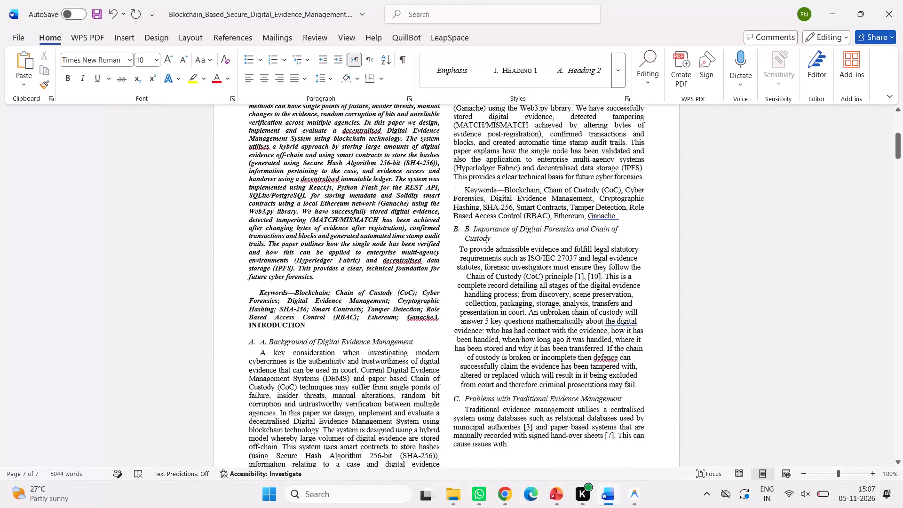
left_click(261, 343)
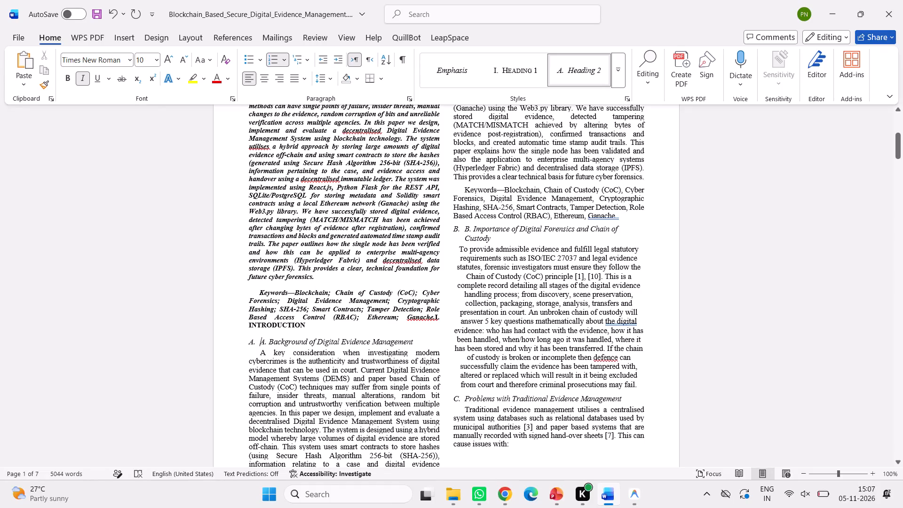
key("BackSpace")
key("BackSpace")
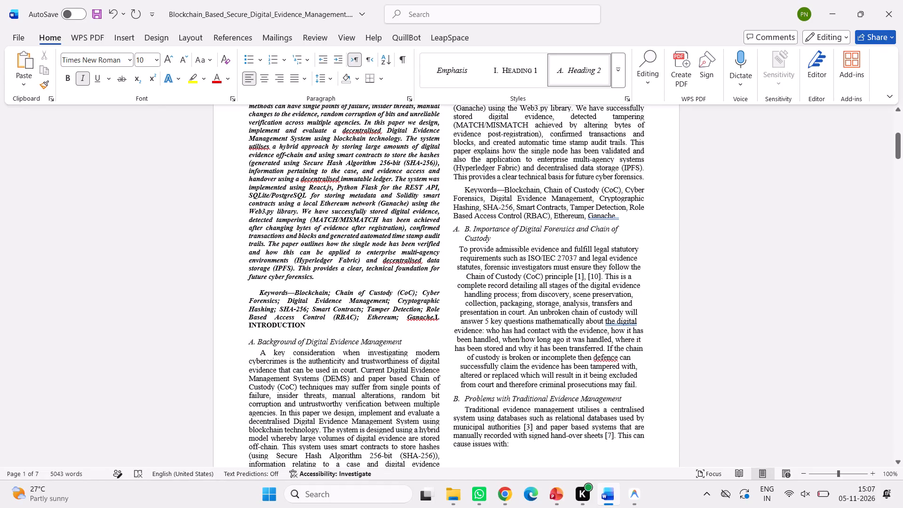
Remove the duplicate automatic letter and the indent from the "B. Importance of Digital Forensics and Chain of Custody" heading.
scroll(454, 225, "up", 2)
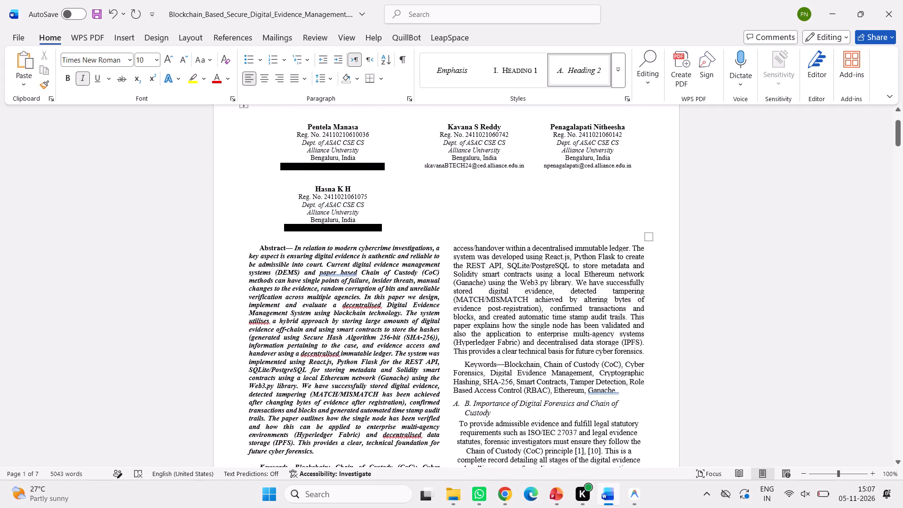
left_click(462, 406)
key("BackSpace")
key("BackSpace")
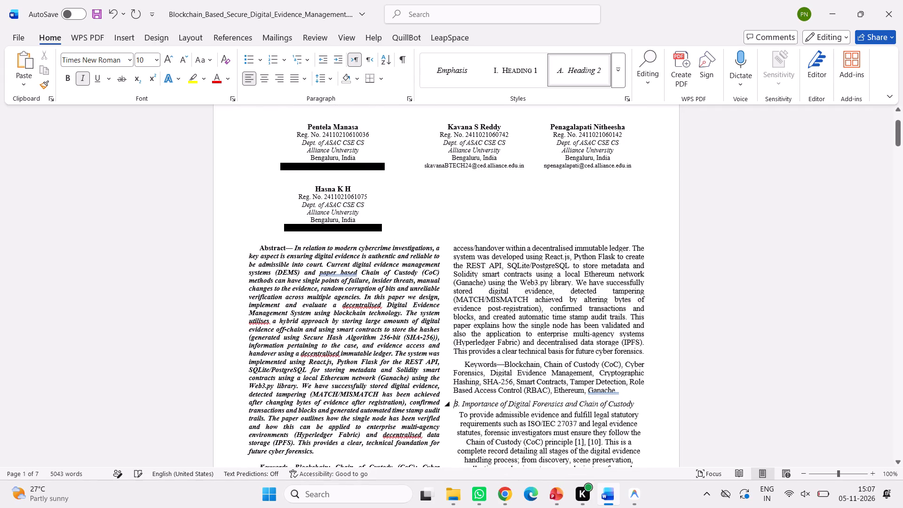
Review the headings and body formatting on the first two pages, from the Abstract and Introduction to Related Work.
scroll(482, 384, "down", 2)
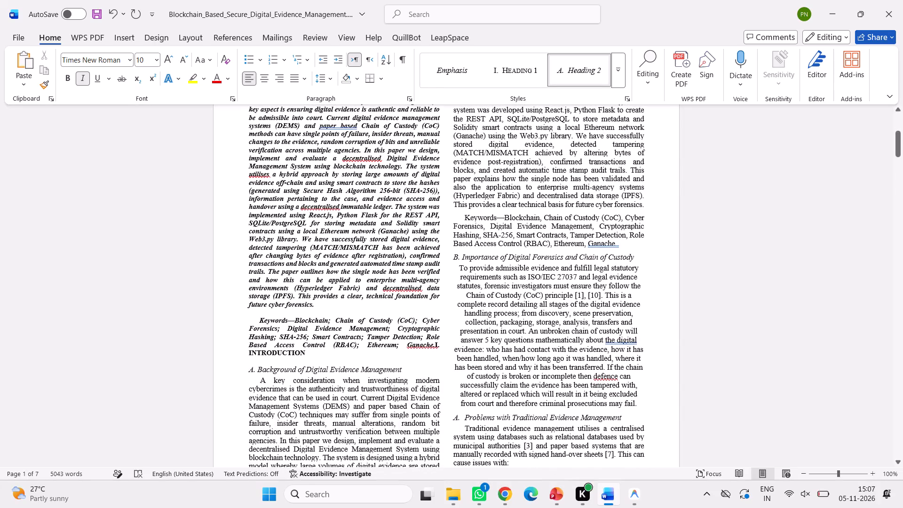
scroll(476, 396, "down", 2)
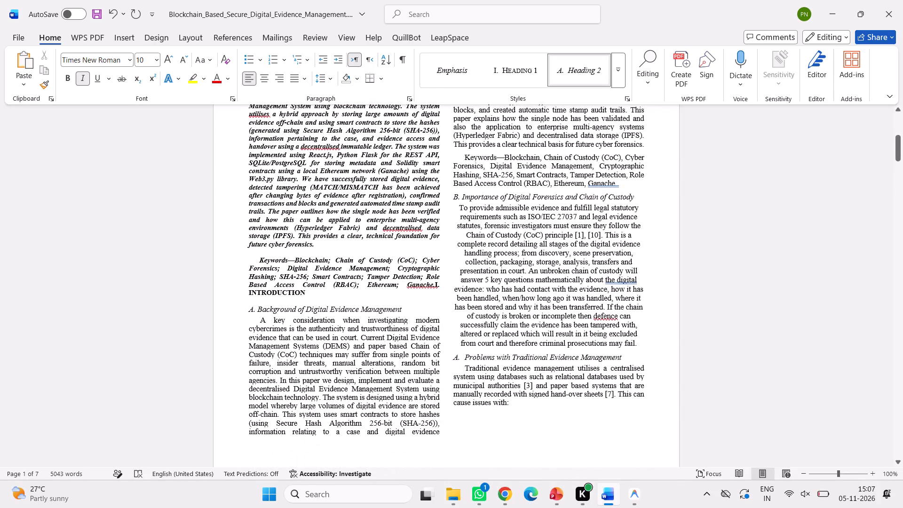
scroll(476, 396, "down", 2)
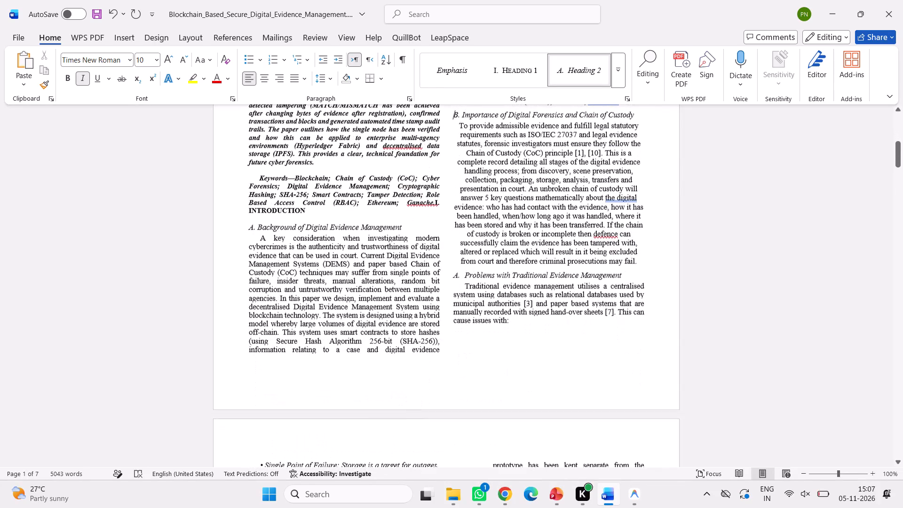
scroll(476, 396, "down", 2)
scroll(476, 396, "right", 1)
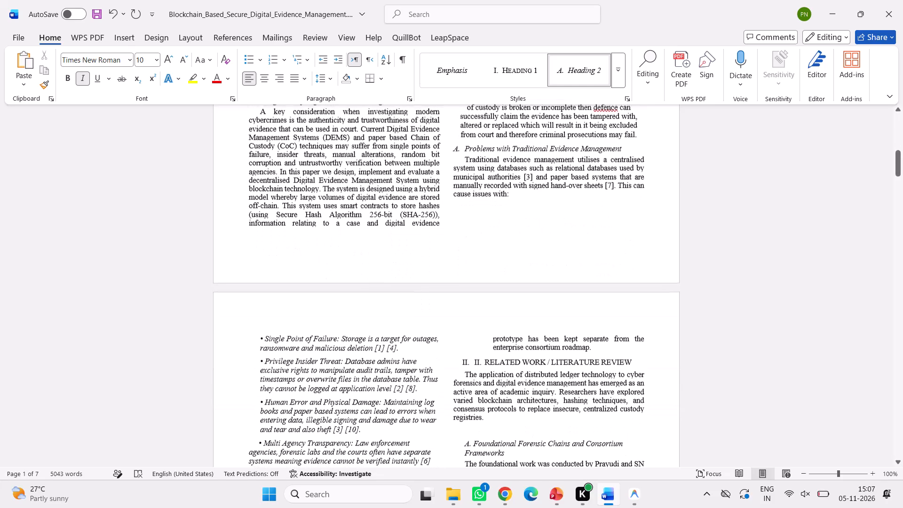
scroll(476, 396, "right", 3)
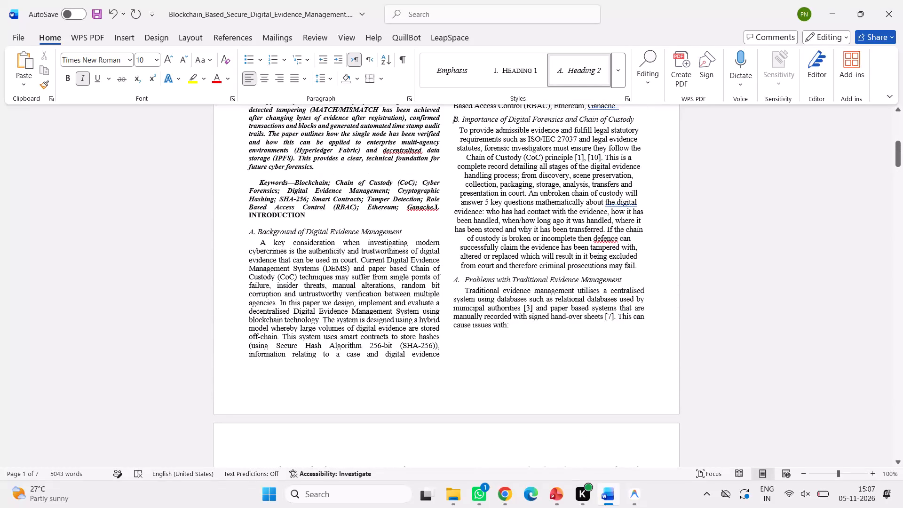
scroll(476, 396, "right", 1)
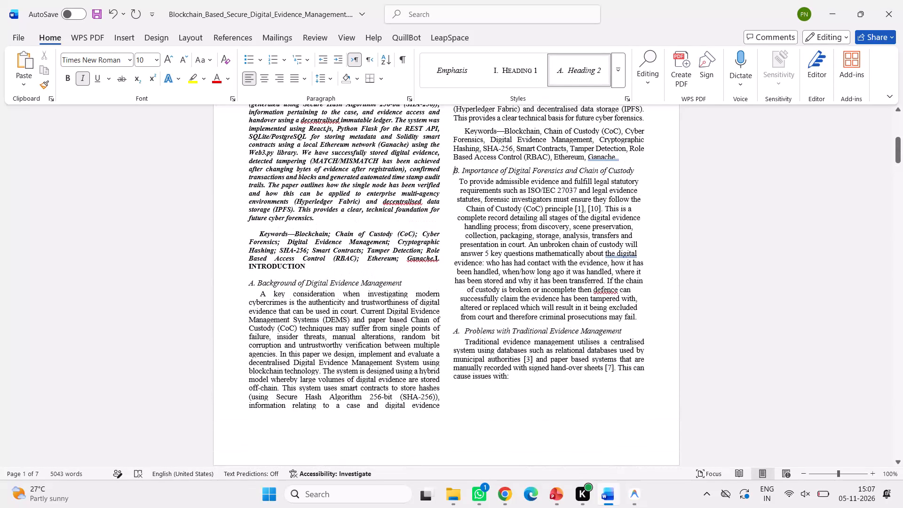
scroll(476, 396, "right", 3)
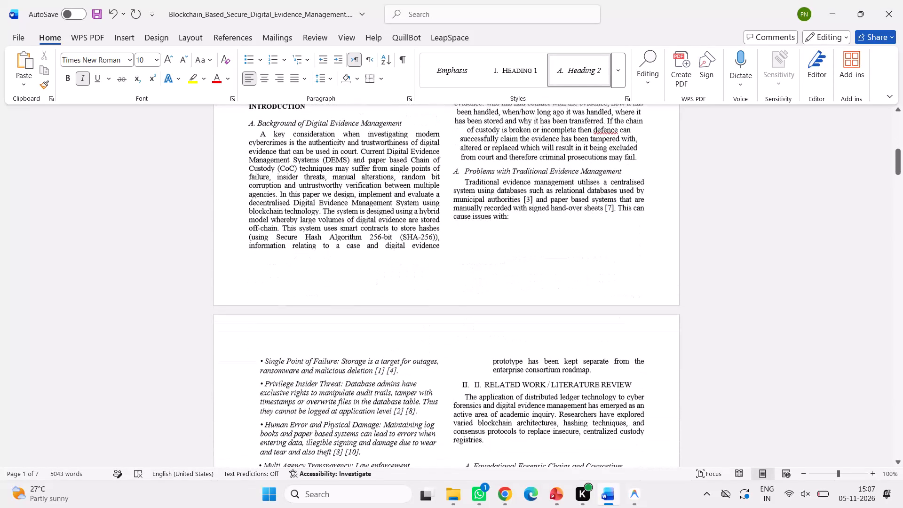
scroll(476, 396, "right", 1)
scroll(476, 396, "up", 1)
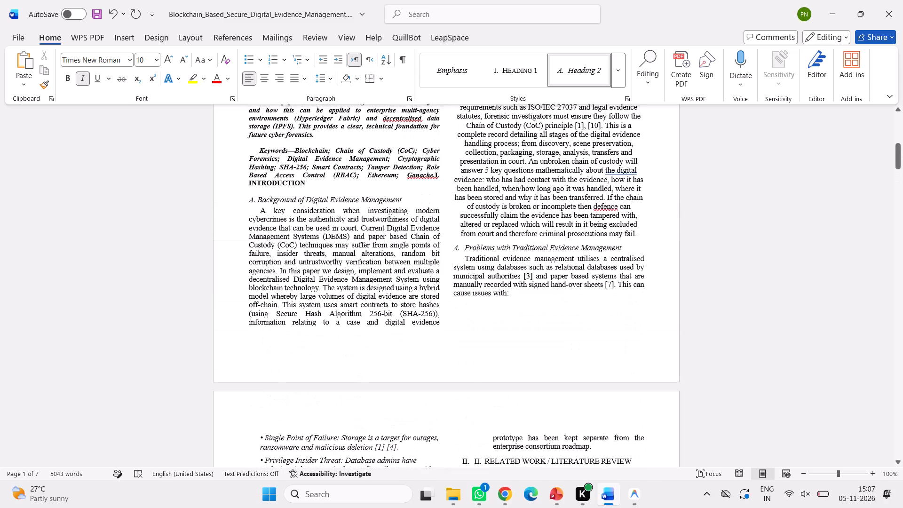
scroll(476, 396, "up", 2)
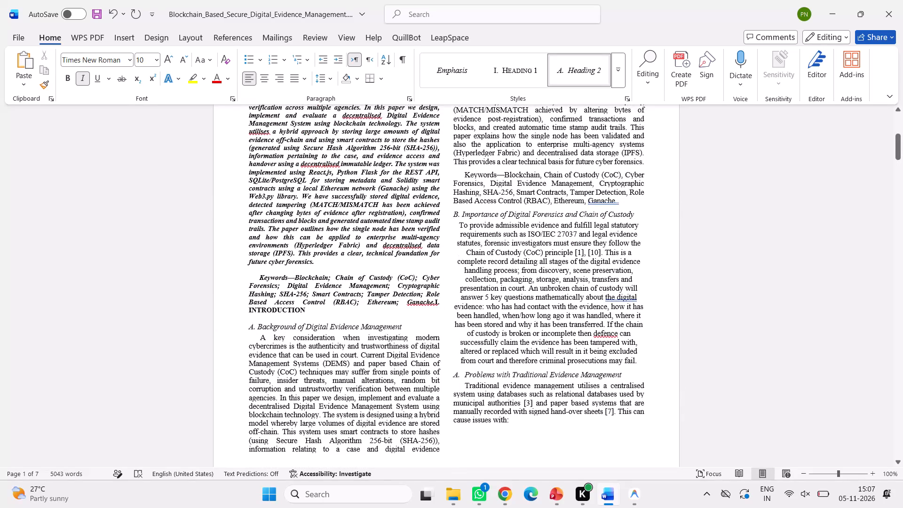
scroll(476, 396, "right", 2)
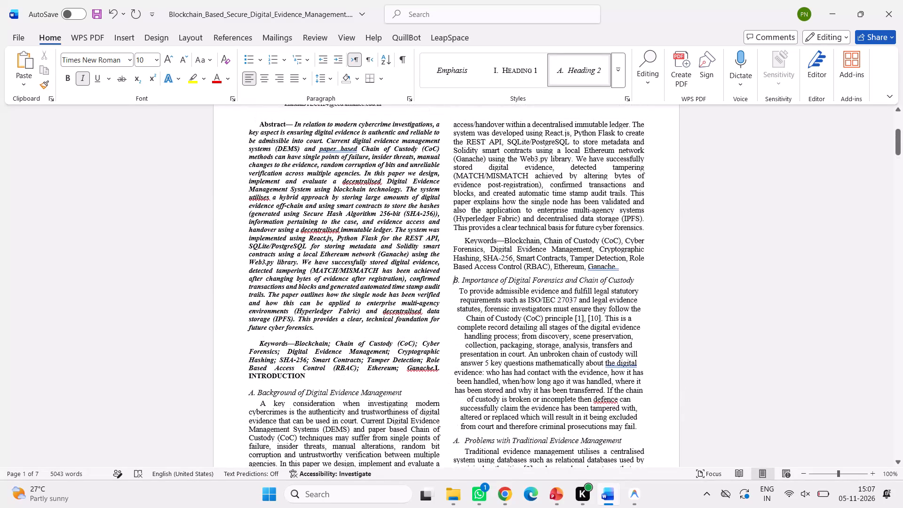
scroll(476, 396, "right", 3)
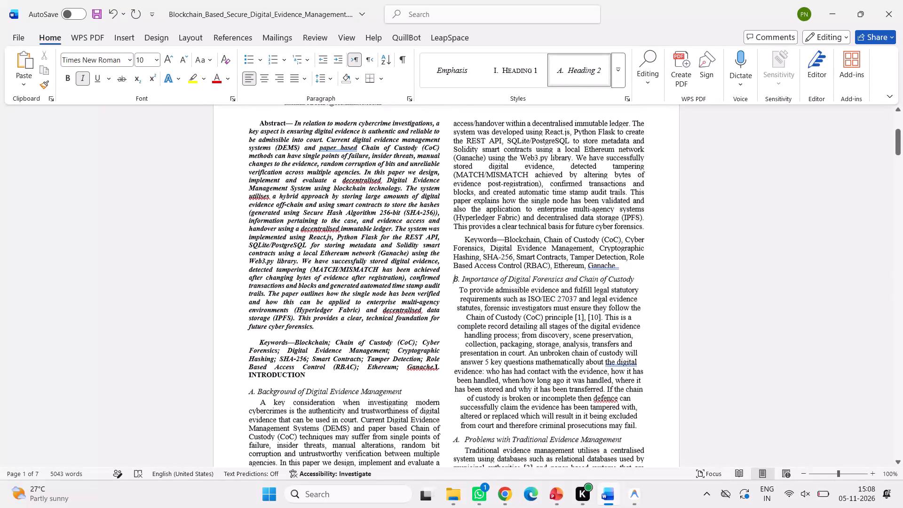
scroll(476, 396, "right", 2)
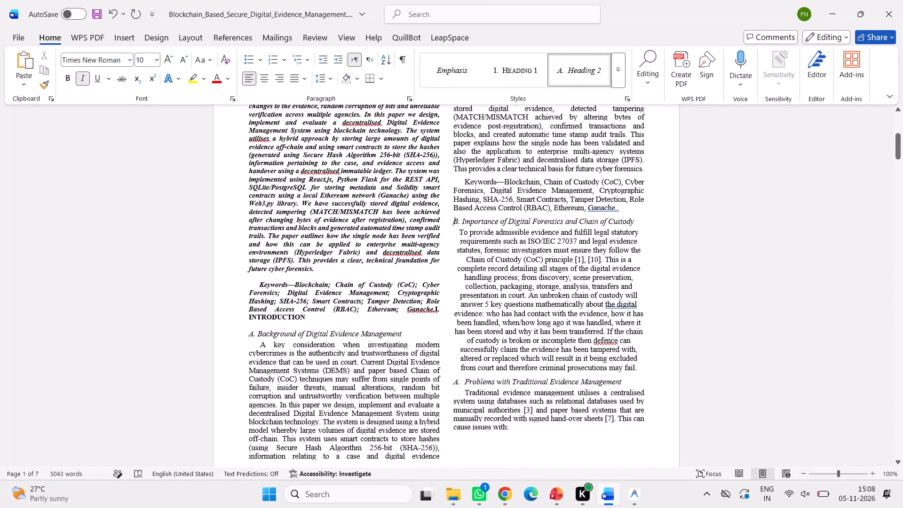
scroll(476, 396, "down", 1)
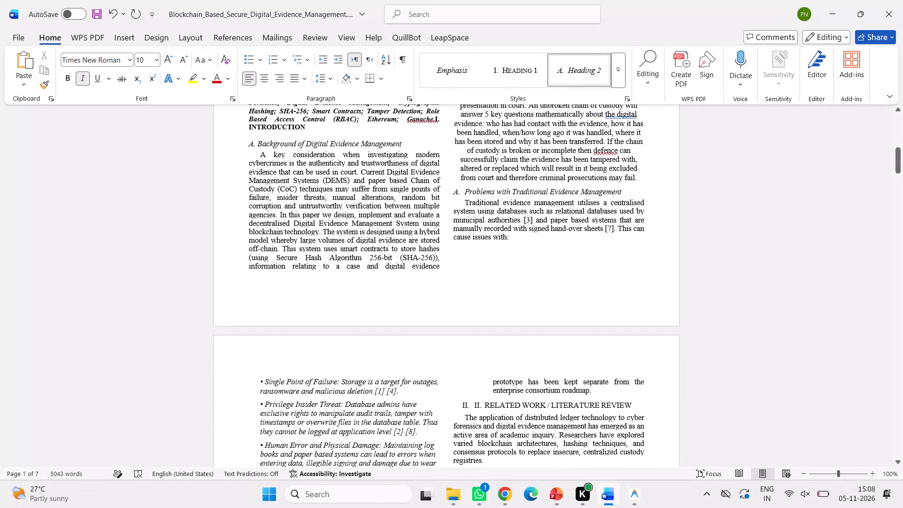
scroll(476, 396, "down", 1)
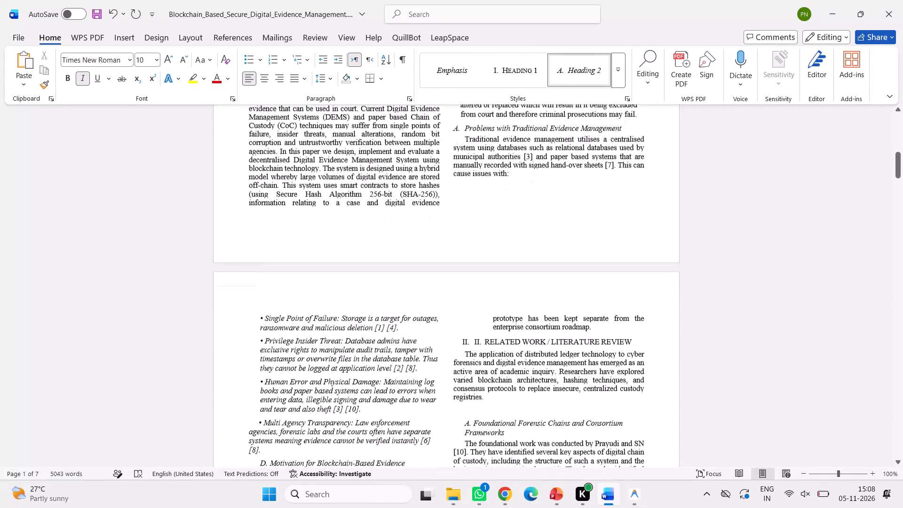
scroll(476, 396, "down", 2)
scroll(476, 396, "up", 1)
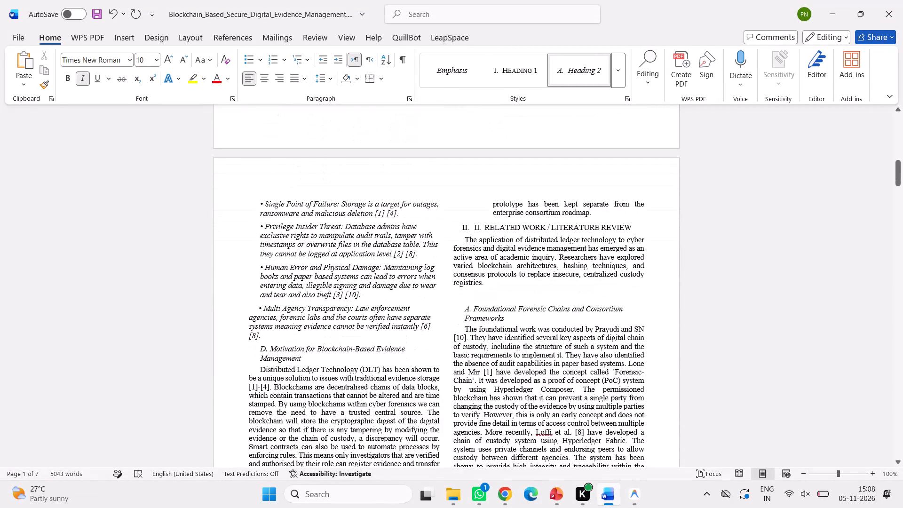
scroll(476, 396, "up", 1)
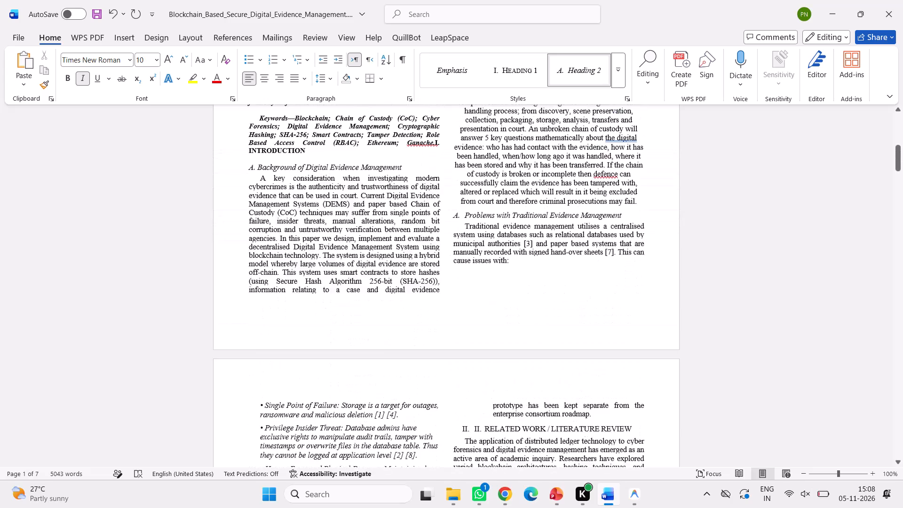
scroll(476, 396, "up", 1)
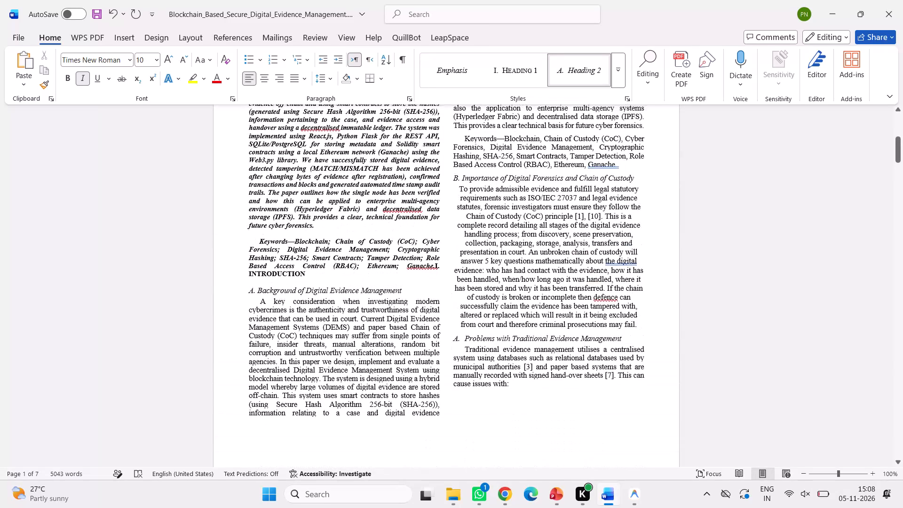
Replace the automatic letter of the "Problems with Traditional Evidence Management" heading with a manual "C.".
left_click(461, 341)
key("BackSpace")
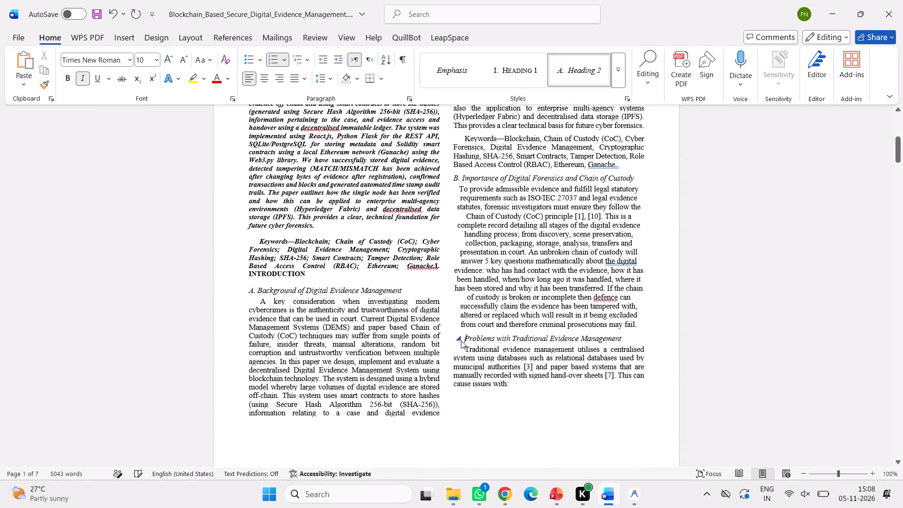
key("shift+c")
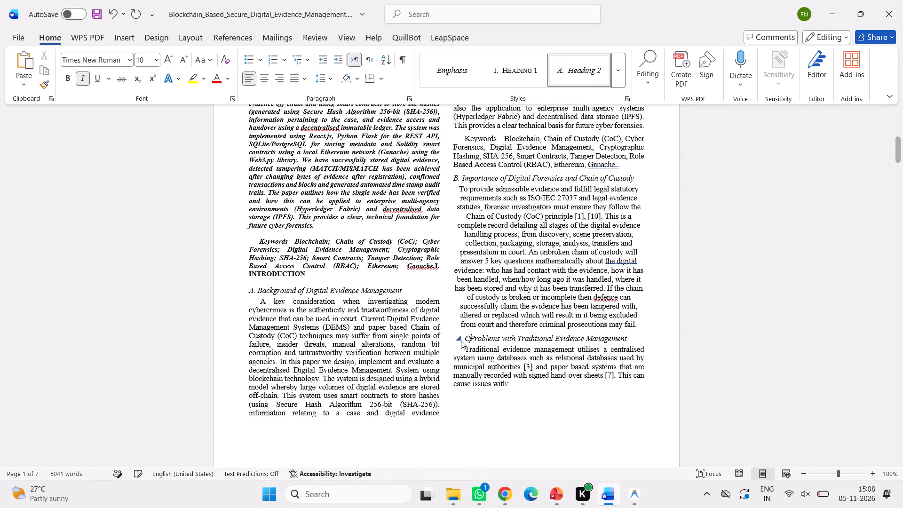
key("period")
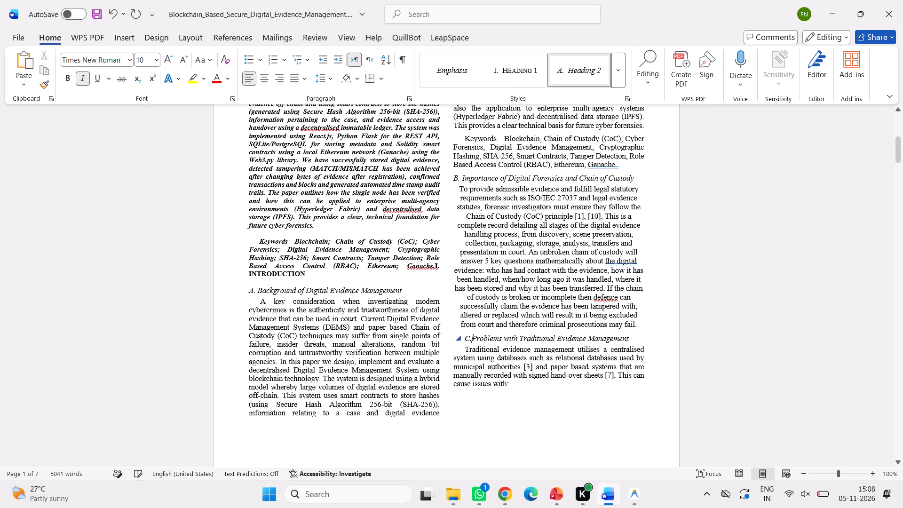
Examine the heading numbering and formatting on pages 2 and 3, from Motivation for Blockchain-Based Evidence Management to Research Objectives.
scroll(511, 346, "down", 2)
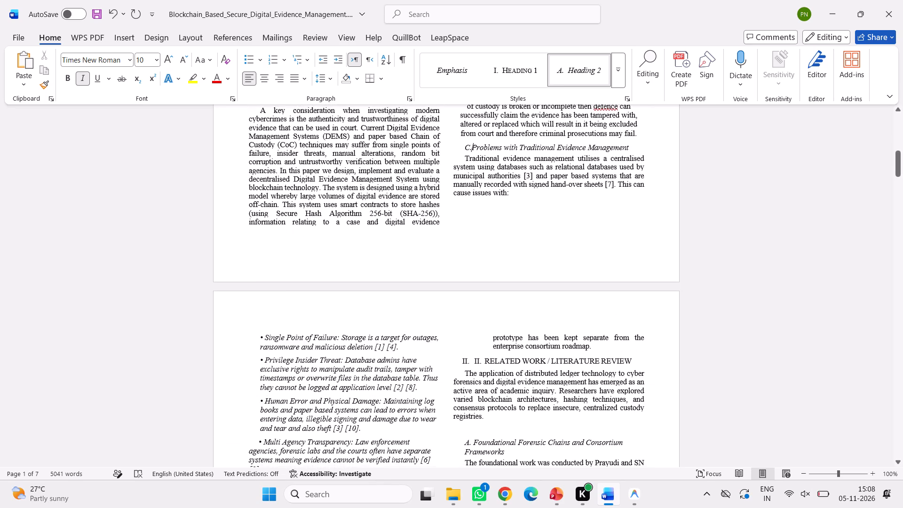
scroll(511, 346, "down", 2)
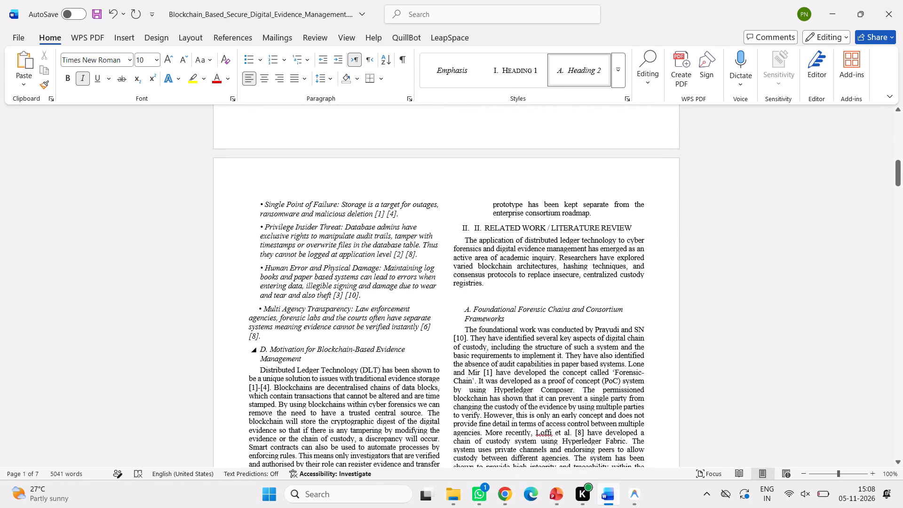
scroll(387, 349, "down", 3)
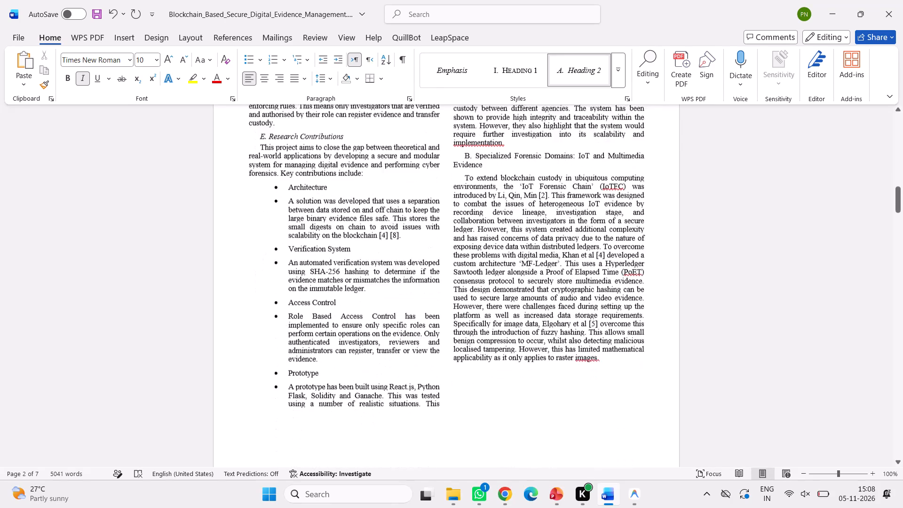
scroll(387, 349, "up", 1)
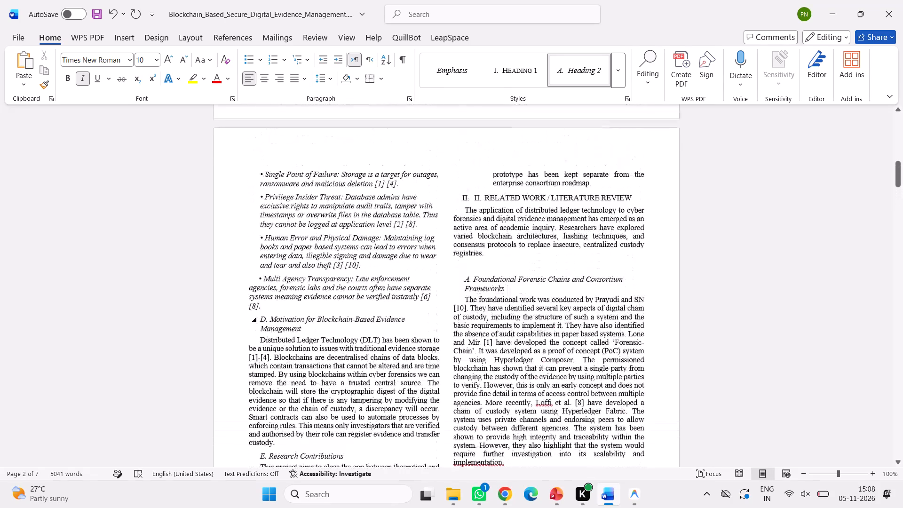
scroll(387, 349, "up", 3)
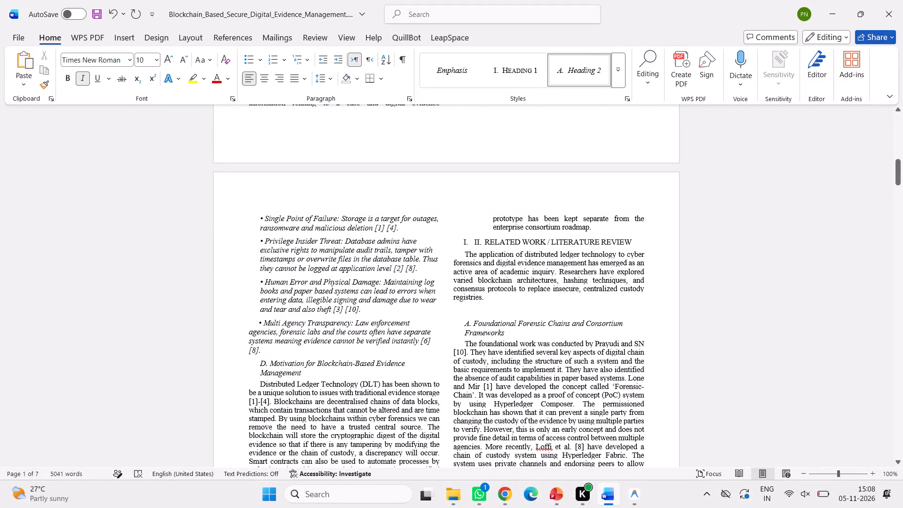
scroll(527, 314, "down", 3)
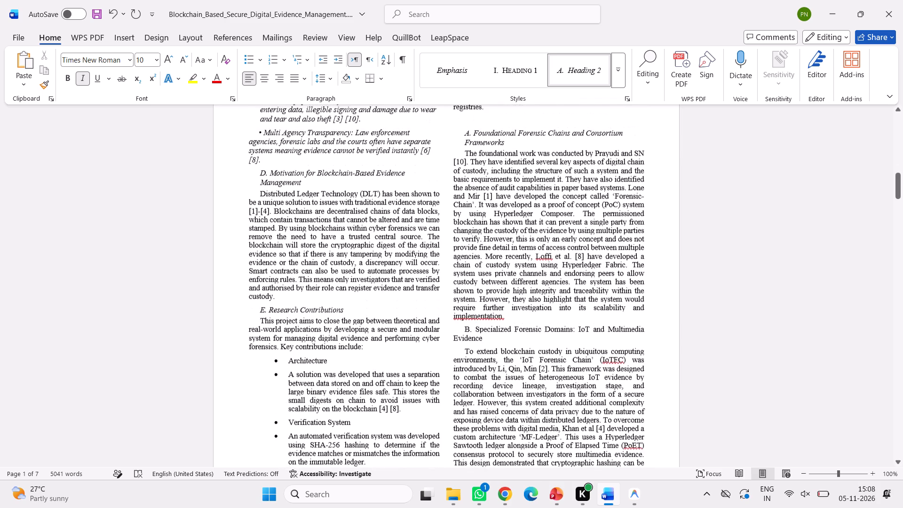
scroll(527, 314, "down", 4)
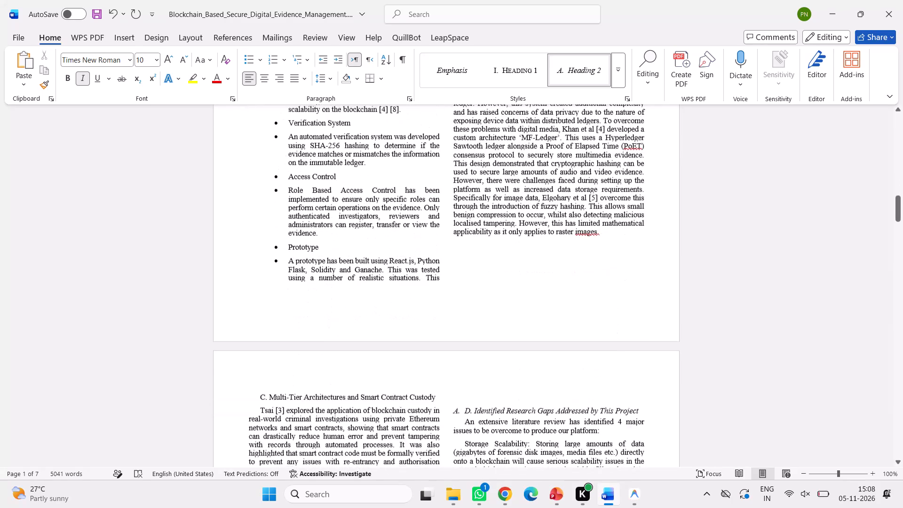
scroll(527, 314, "down", 3)
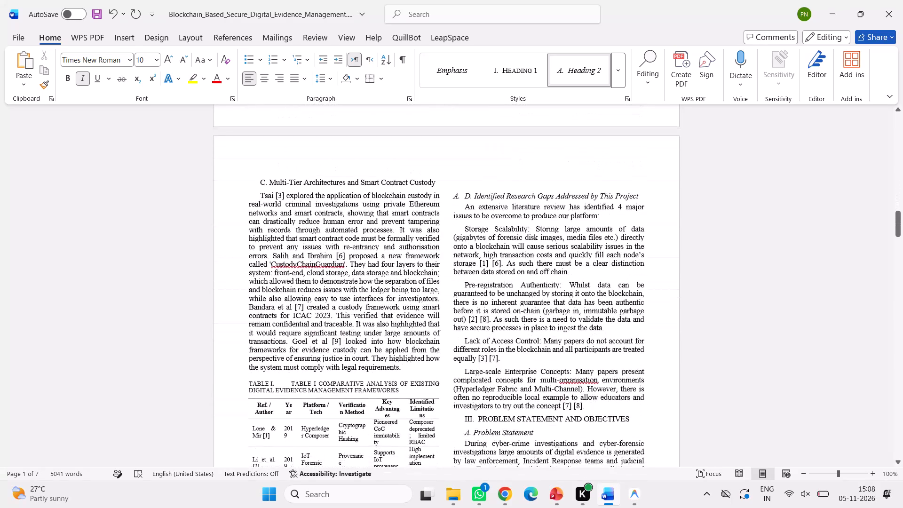
scroll(527, 314, "down", 2)
scroll(527, 314, "up", 1)
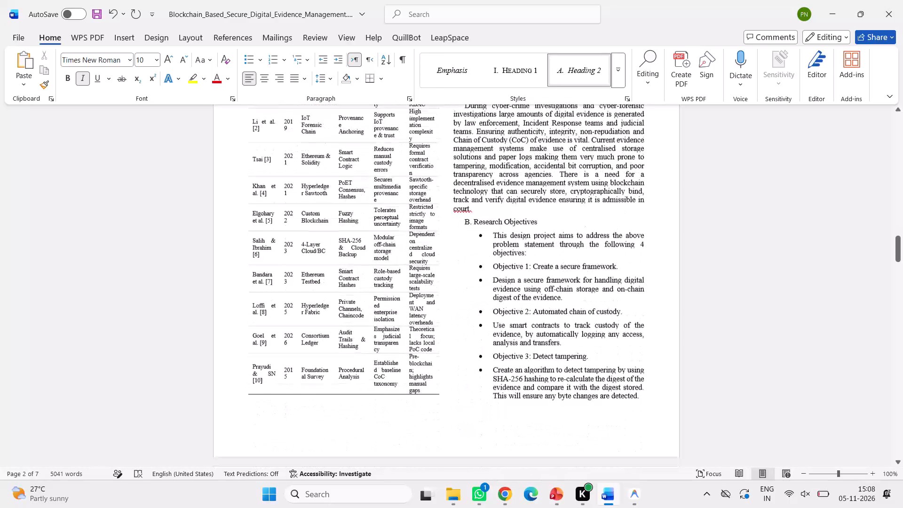
scroll(527, 314, "up", 3)
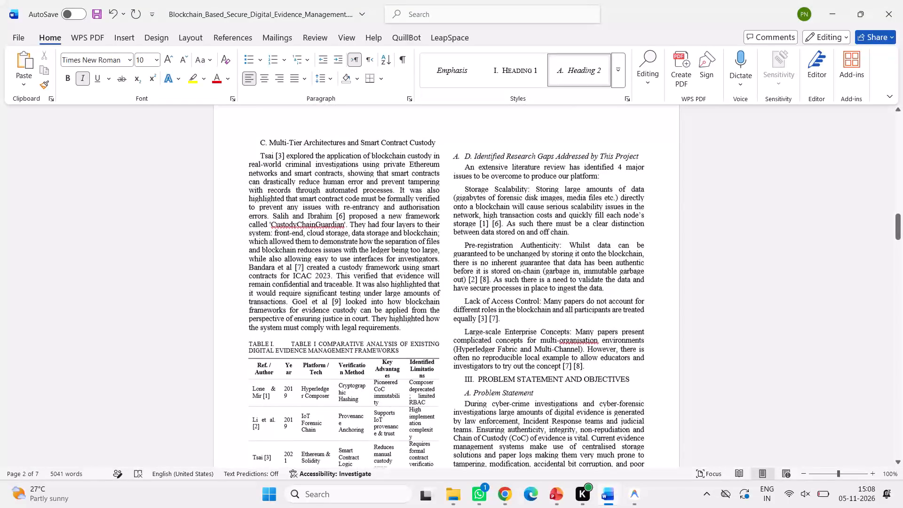
scroll(527, 314, "up", 3)
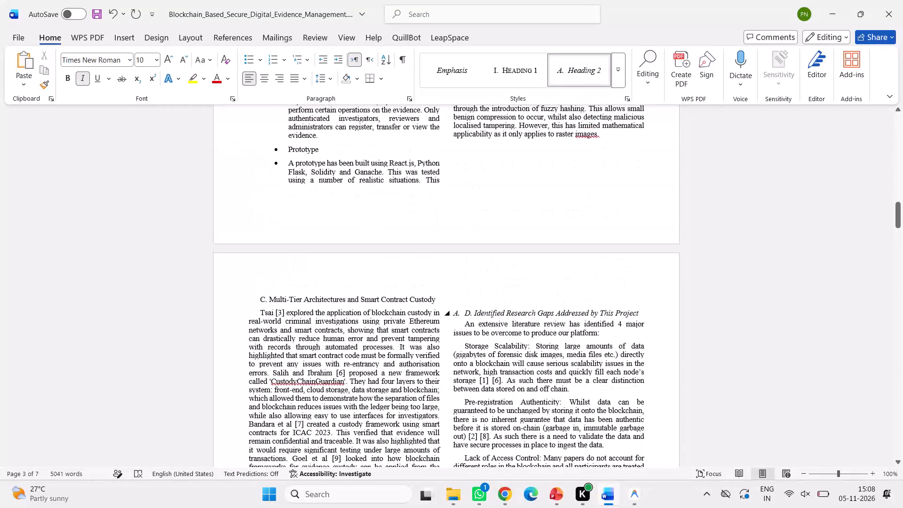
scroll(527, 314, "up", 1)
scroll(527, 314, "down", 3)
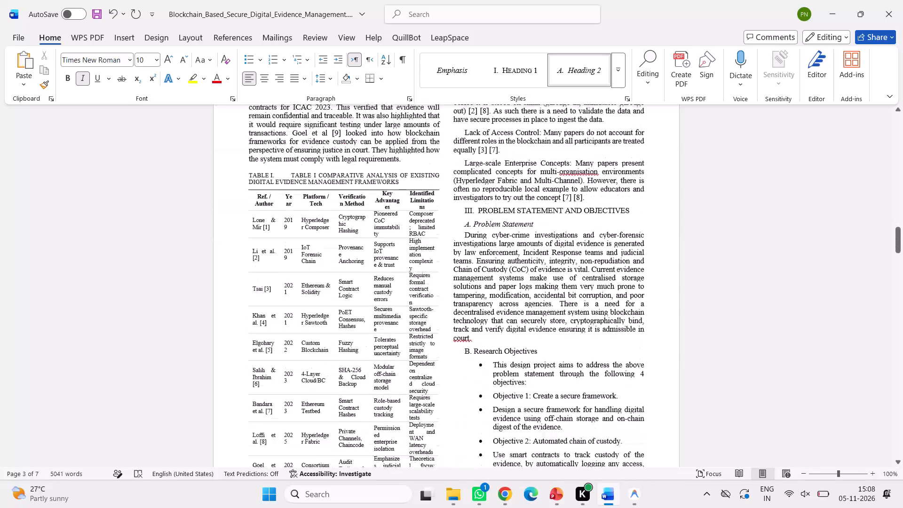
scroll(527, 314, "down", 2)
scroll(527, 314, "up", 1)
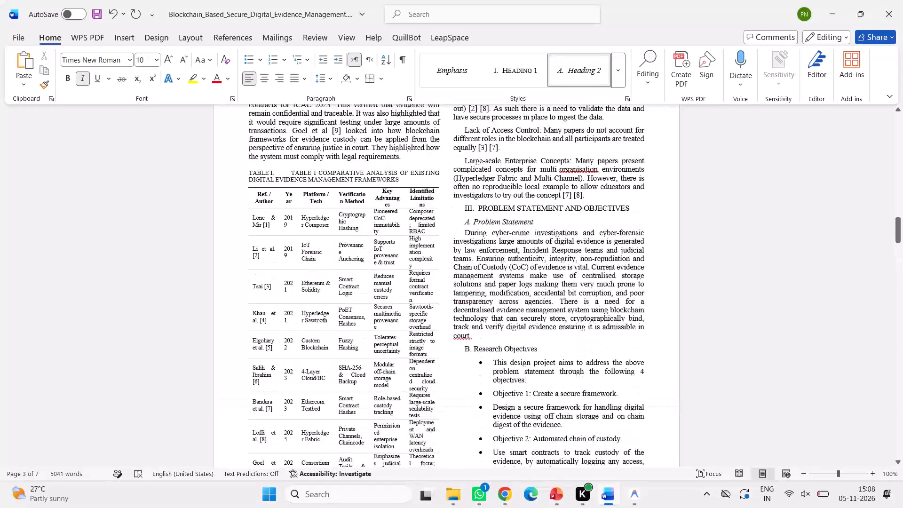
scroll(527, 314, "up", 4)
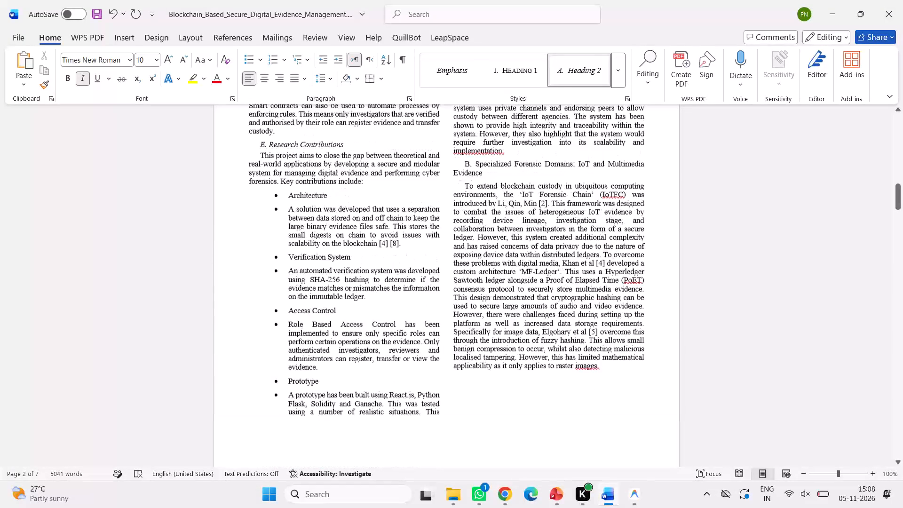
Review the headings and lists on page 2 and the reference list at the end of the paper.
scroll(527, 314, "up", 2)
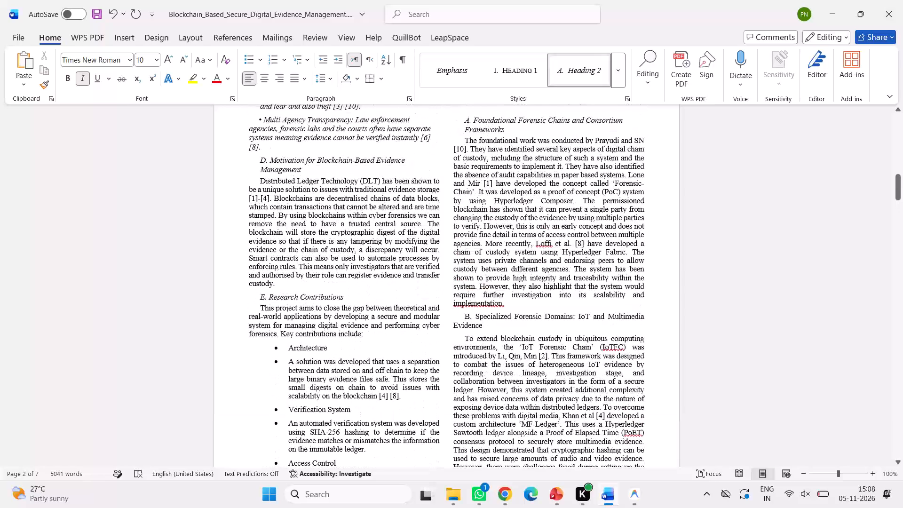
scroll(527, 314, "up", 2)
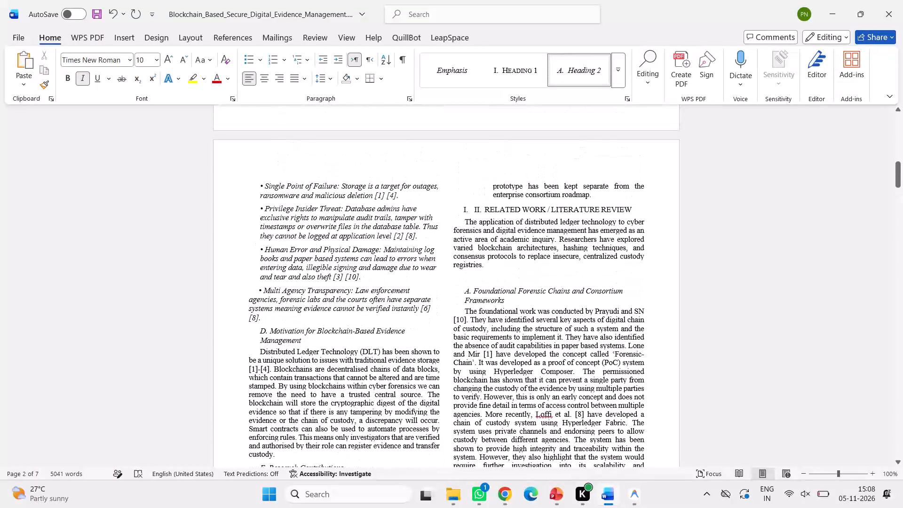
scroll(527, 314, "up", 1)
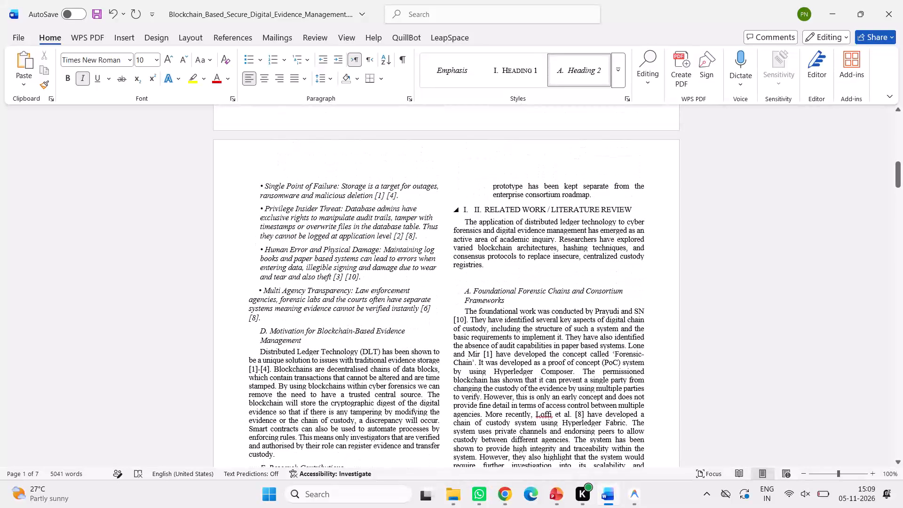
scroll(513, 203, "down", 20)
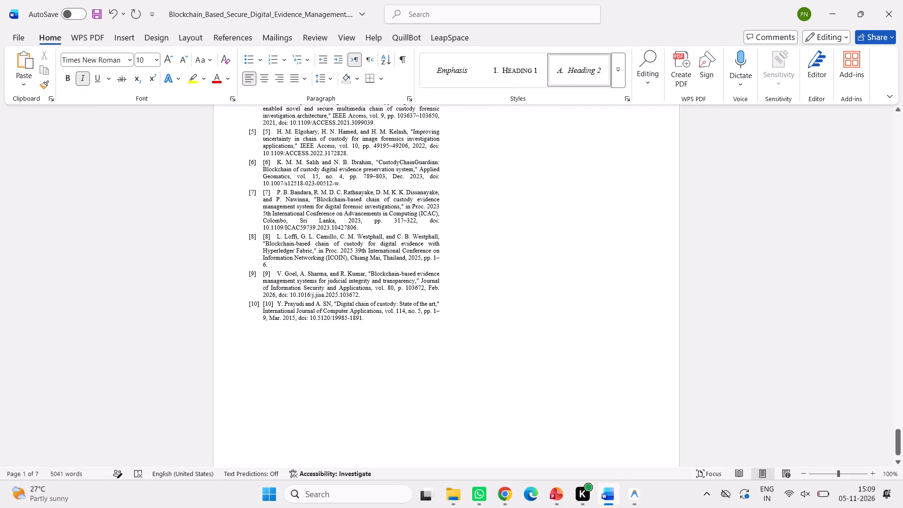
left_click(461, 491)
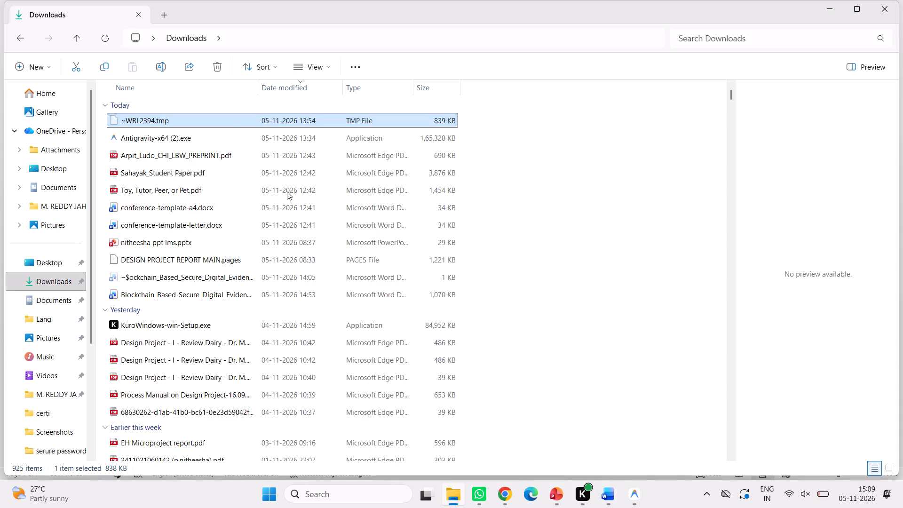
left_click(238, 136)
double_click(238, 136)
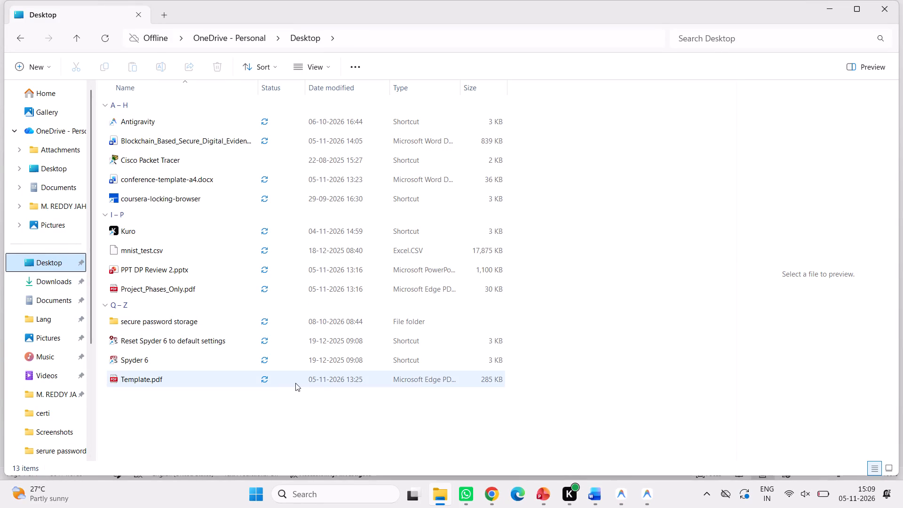
Switch back to Word and save the blockchain digital evidence paper under its existing name.
left_click(603, 498)
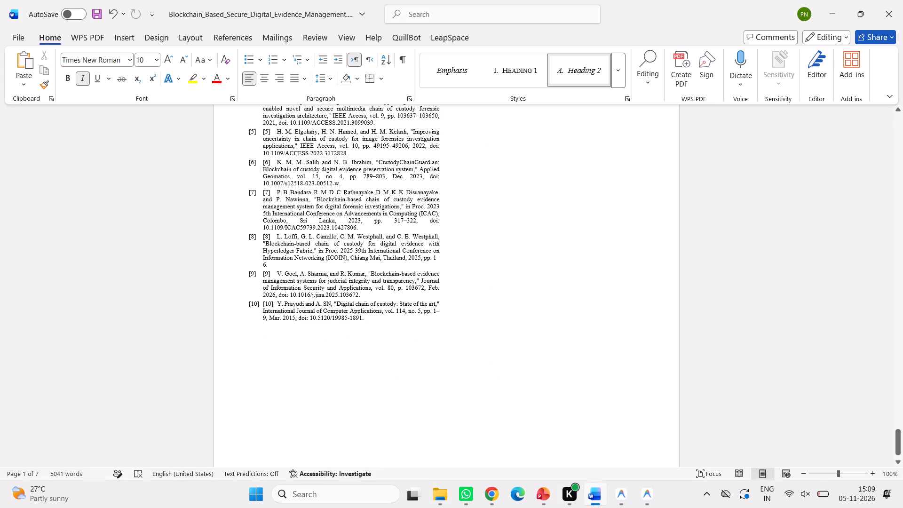
left_click(11, 32)
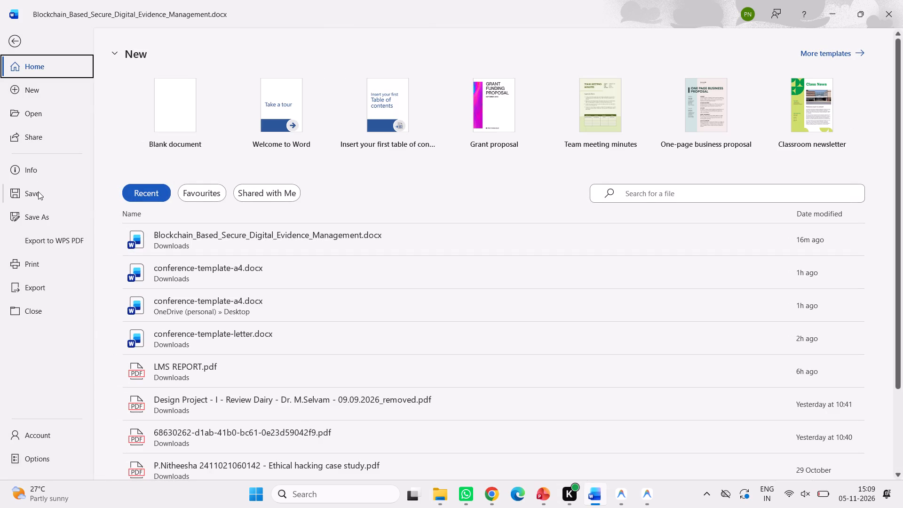
left_click(41, 196)
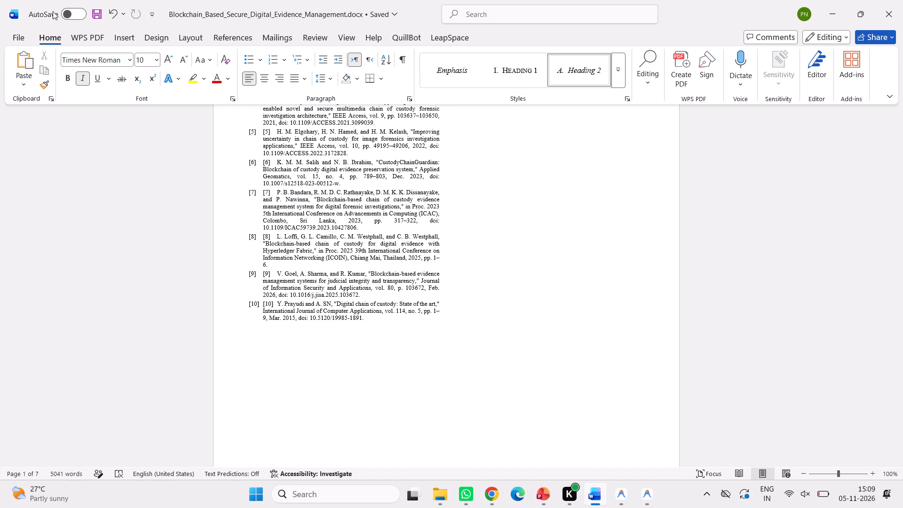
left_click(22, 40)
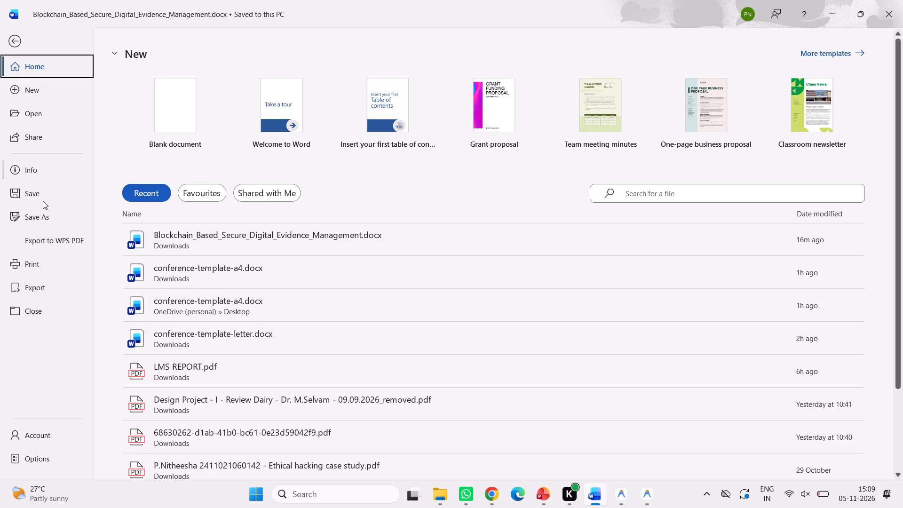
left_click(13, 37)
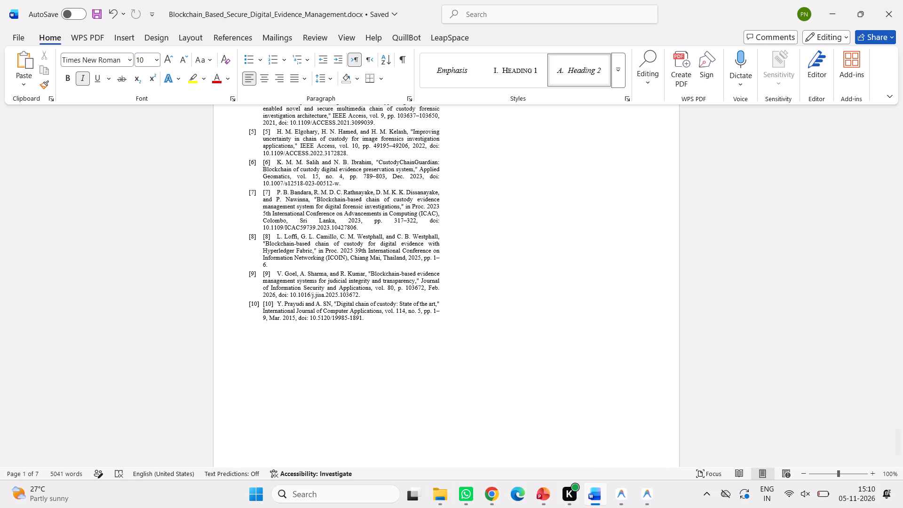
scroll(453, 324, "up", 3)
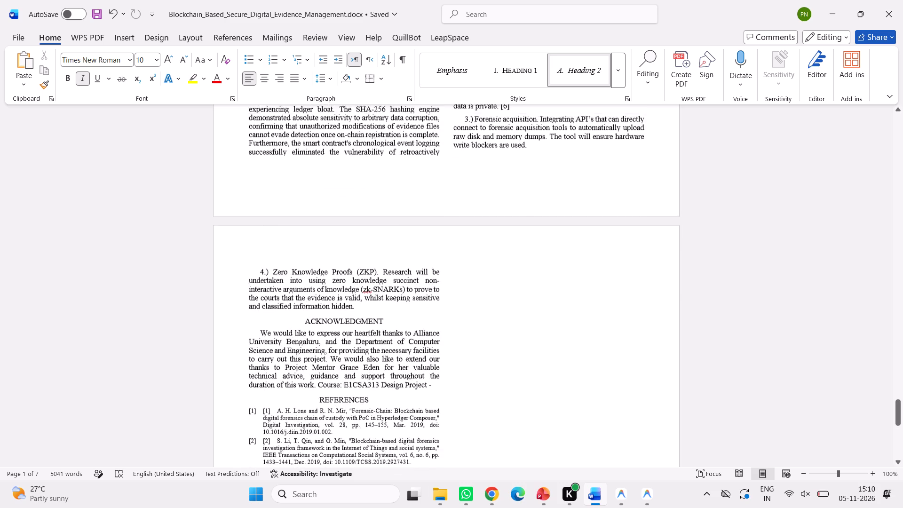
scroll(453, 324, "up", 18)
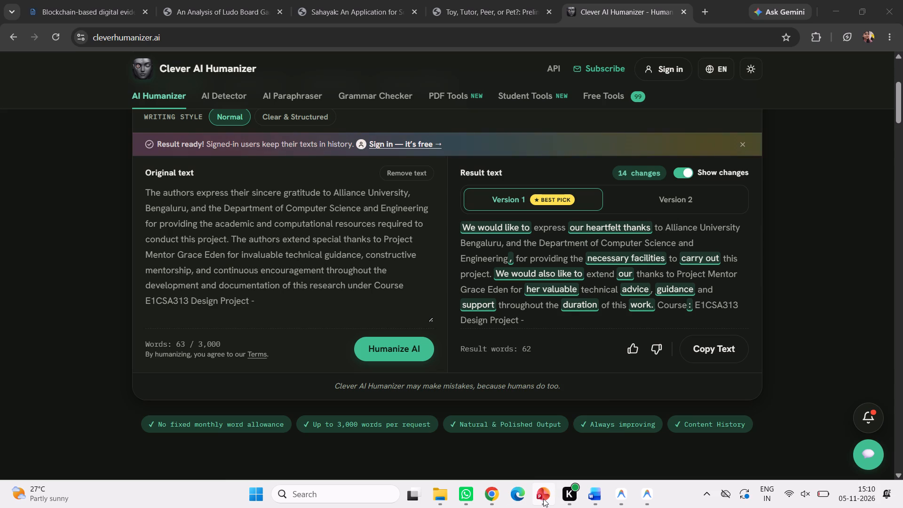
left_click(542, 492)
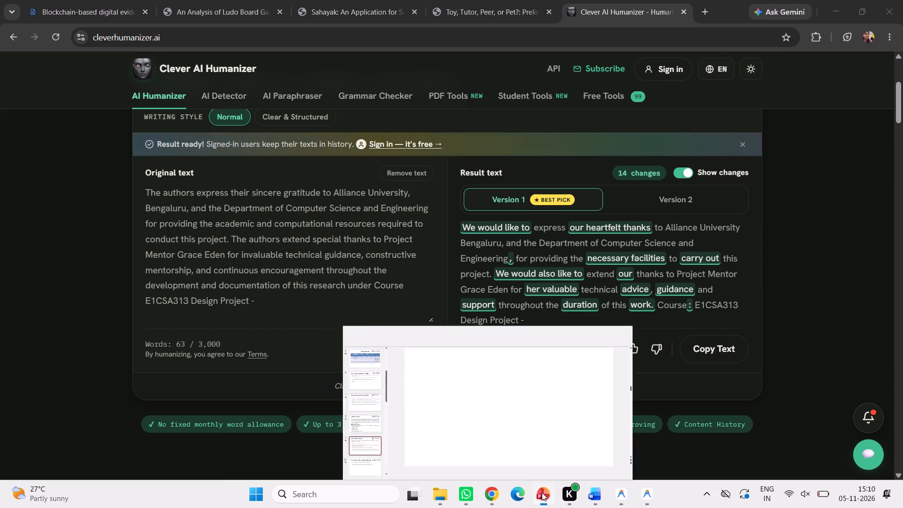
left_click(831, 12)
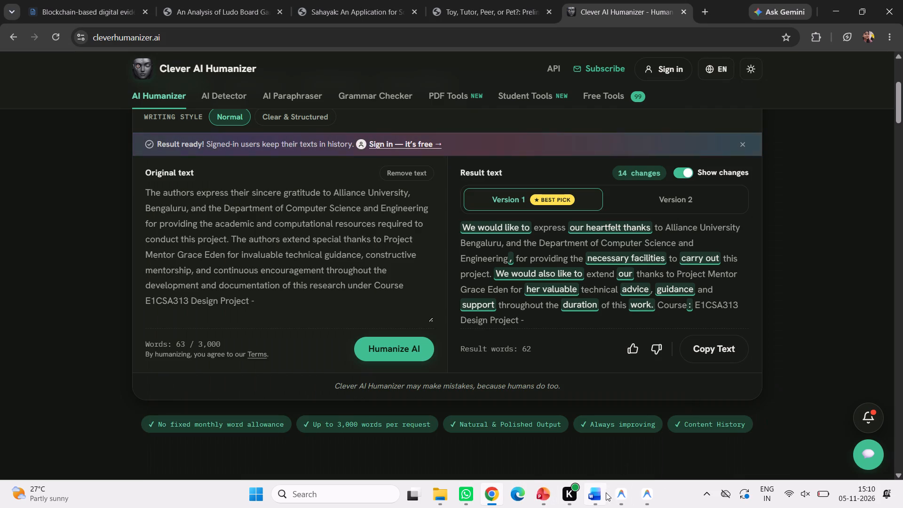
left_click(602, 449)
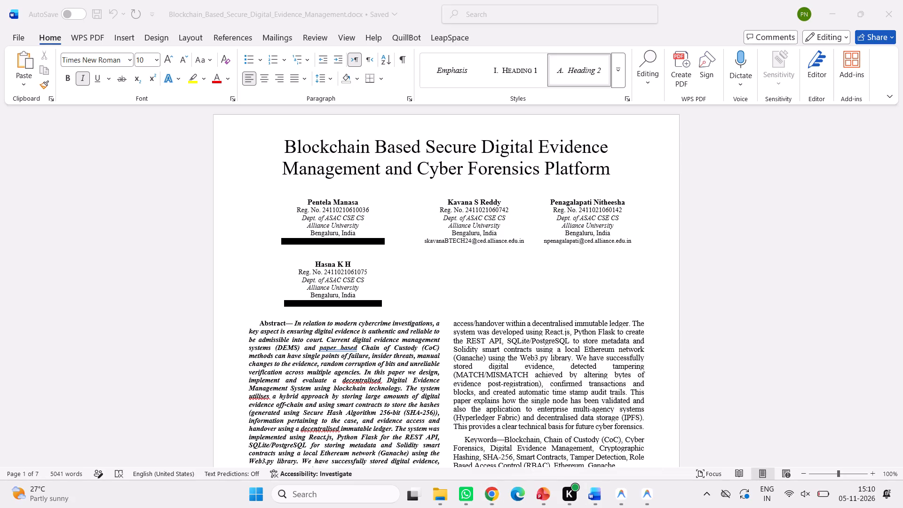
Examine the heading numbering and body formatting on pages 1 and 2, from the Abstract to the Related Work subsections.
scroll(478, 269, "down", 2)
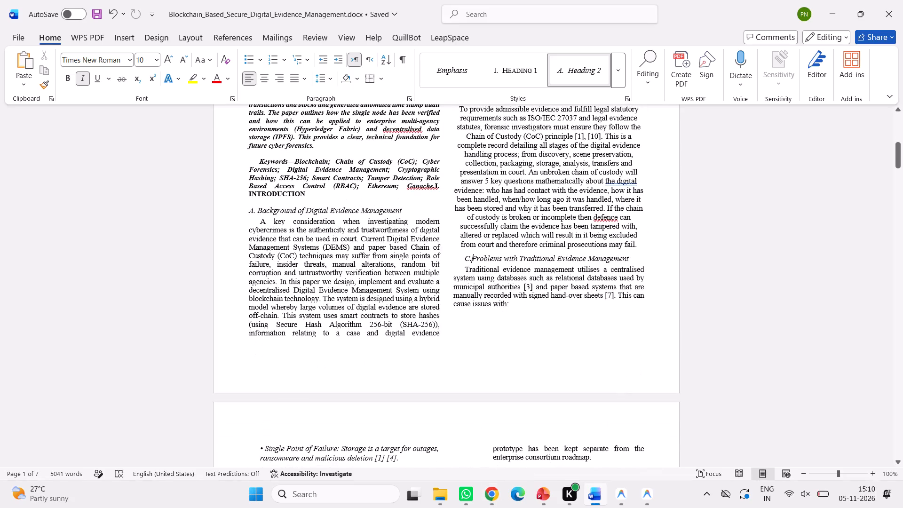
scroll(478, 269, "down", 3)
scroll(478, 269, "up", 1)
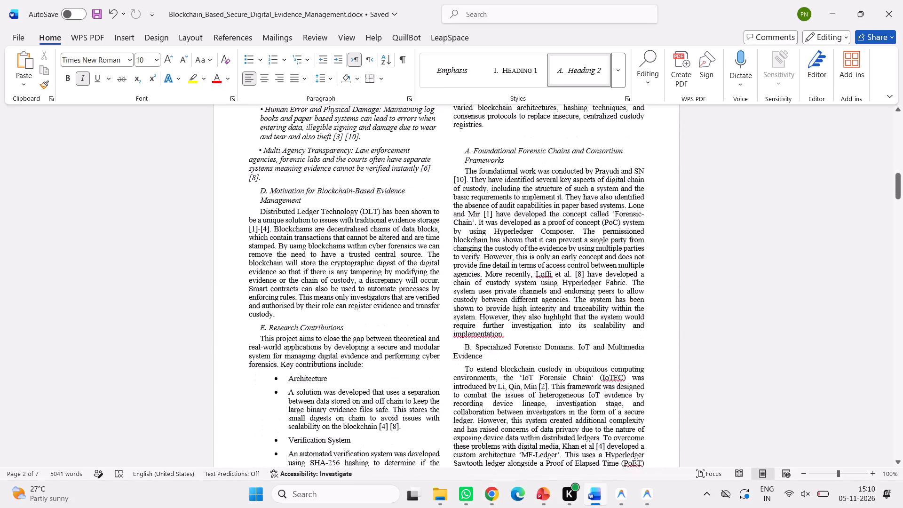
scroll(478, 269, "up", 3)
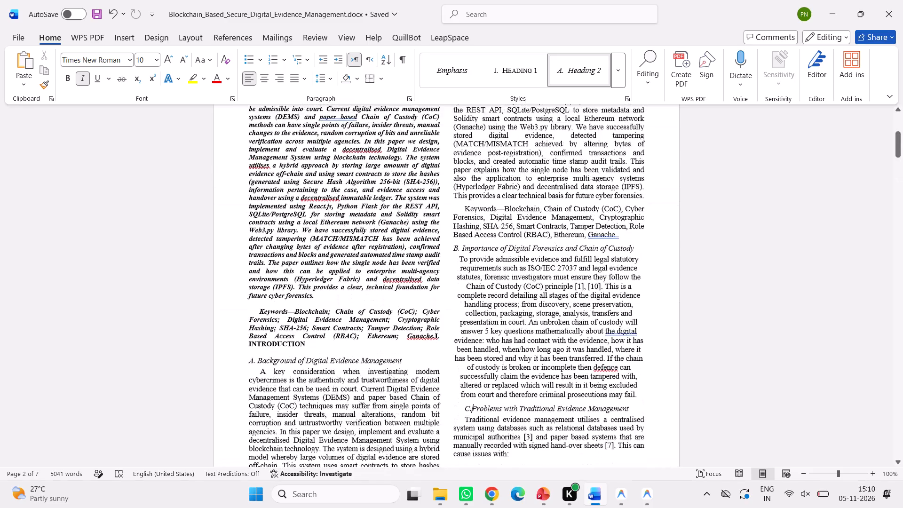
scroll(478, 269, "up", 3)
scroll(478, 269, "down", 3)
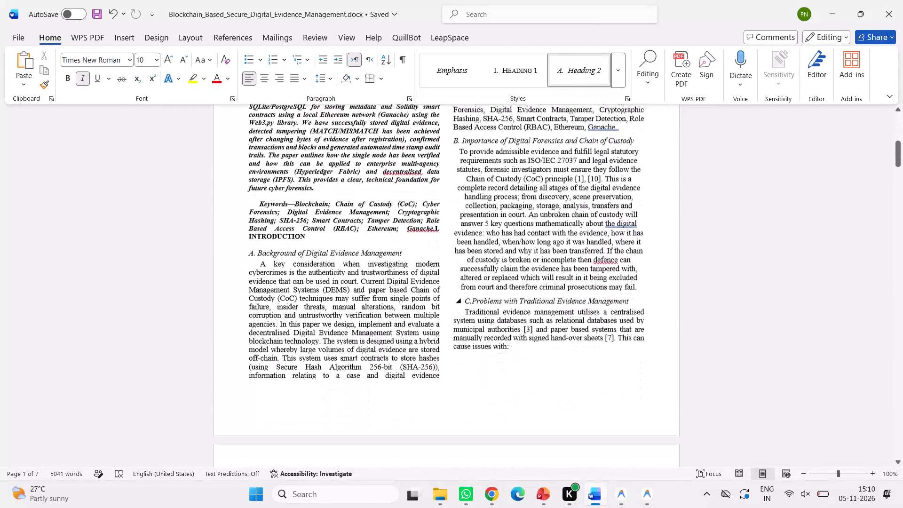
scroll(478, 269, "down", 5)
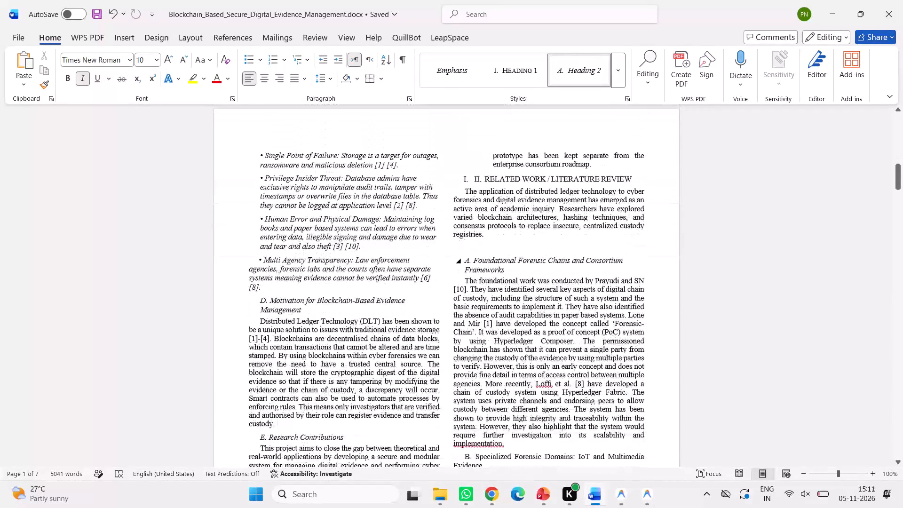
scroll(478, 269, "down", 1)
scroll(478, 269, "up", 1)
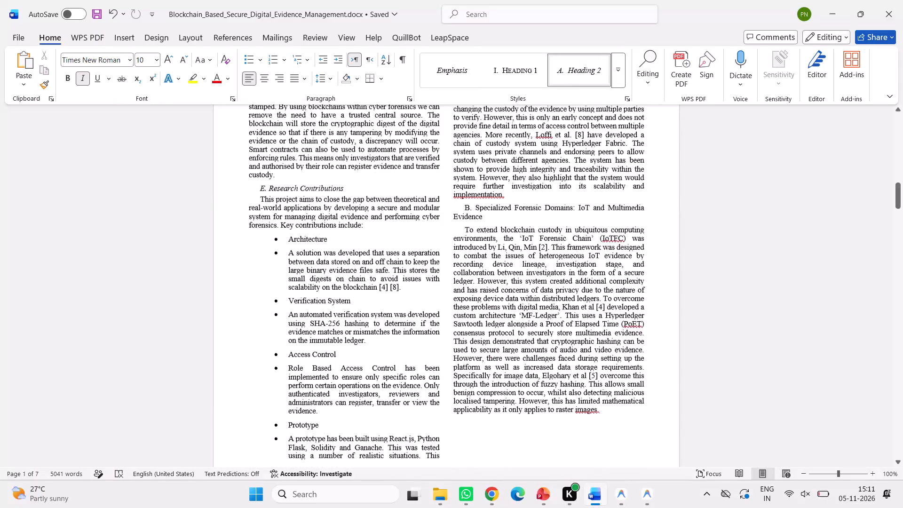
scroll(478, 269, "up", 1)
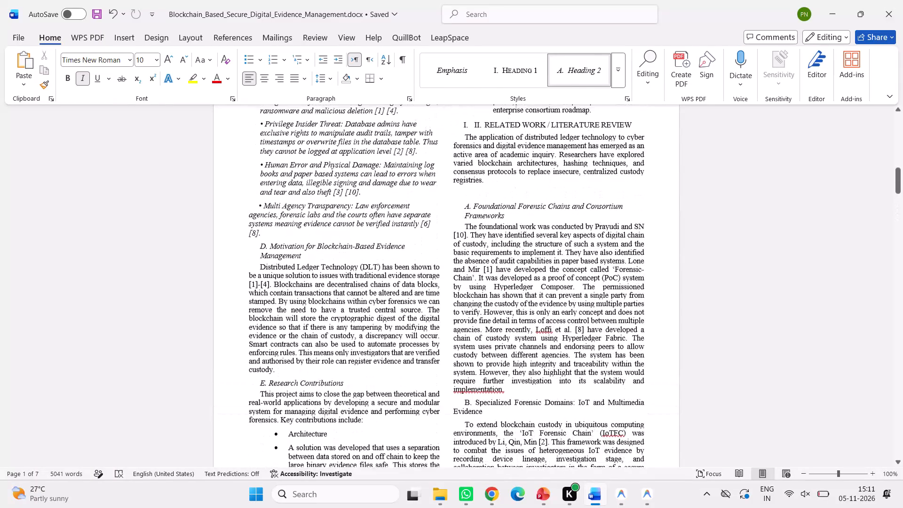
scroll(478, 269, "up", 1)
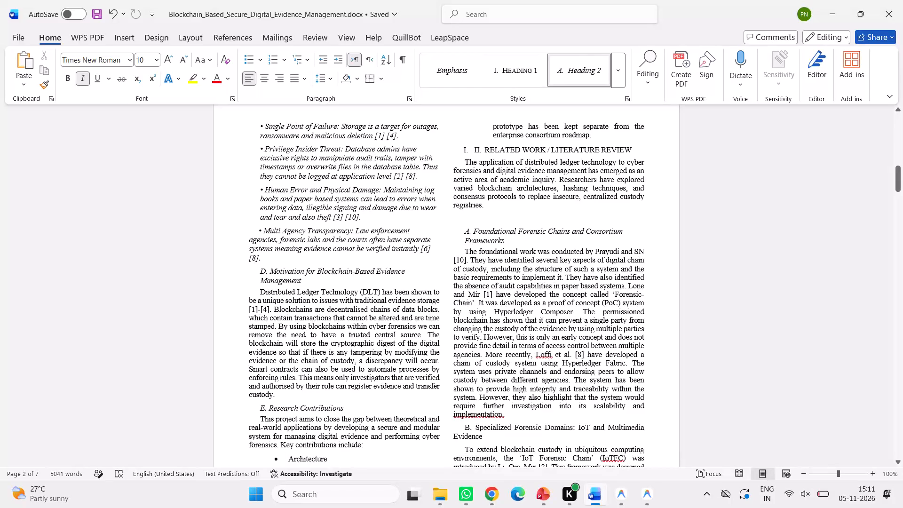
scroll(507, 205, "down", 1)
scroll(507, 205, "up", 1)
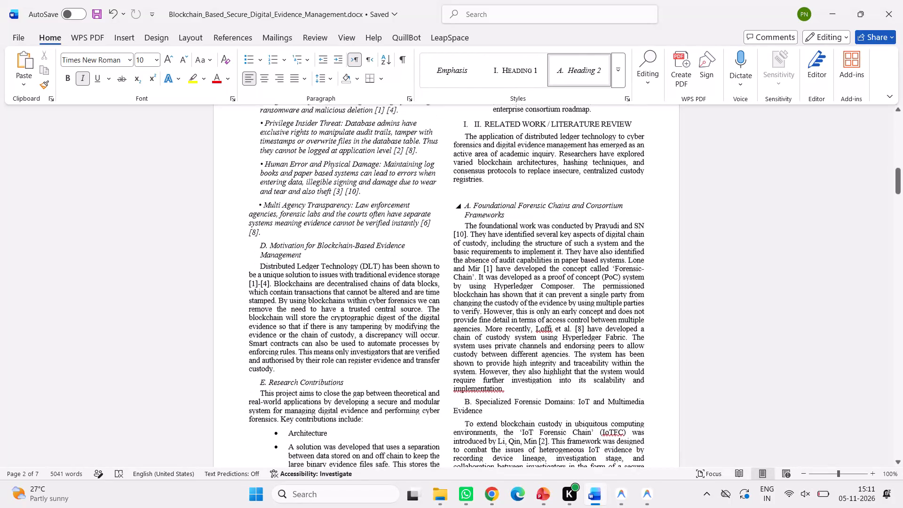
scroll(507, 205, "up", 2)
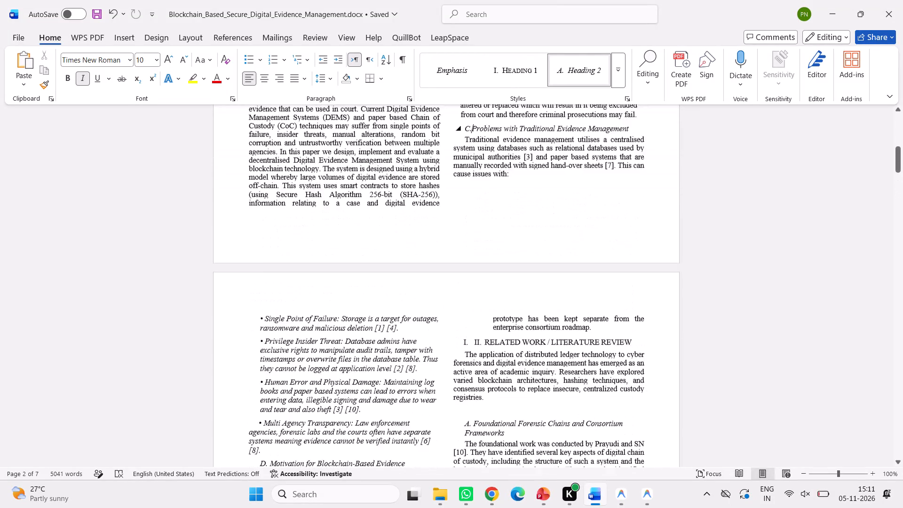
scroll(507, 205, "up", 1)
scroll(507, 205, "right", 1)
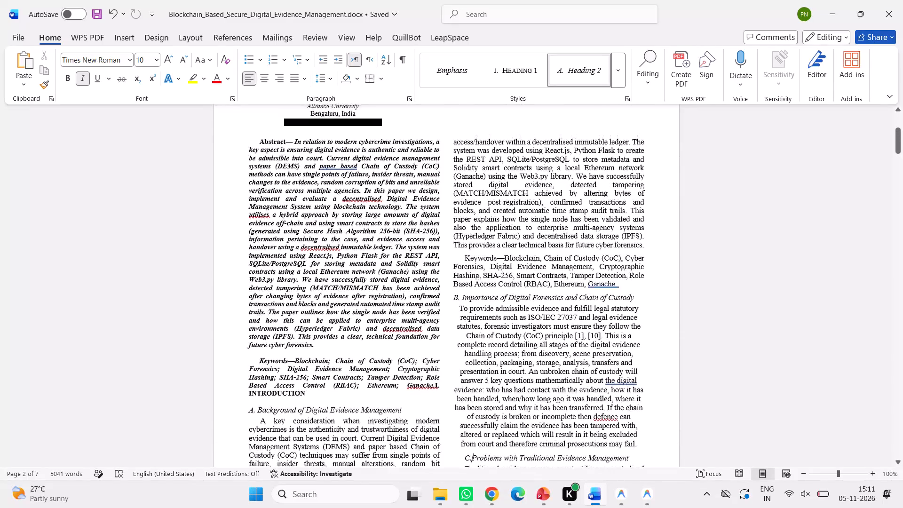
scroll(507, 205, "right", 1)
scroll(507, 205, "down", 1)
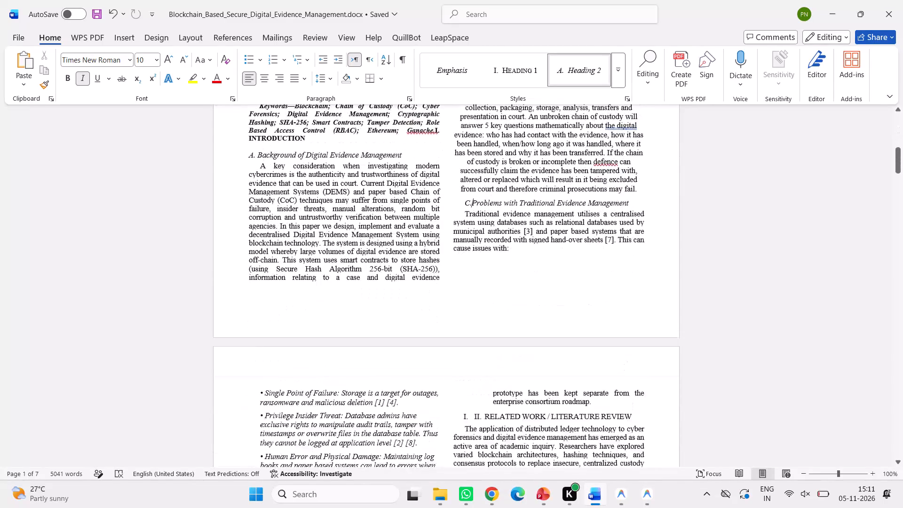
scroll(507, 205, "down", 2)
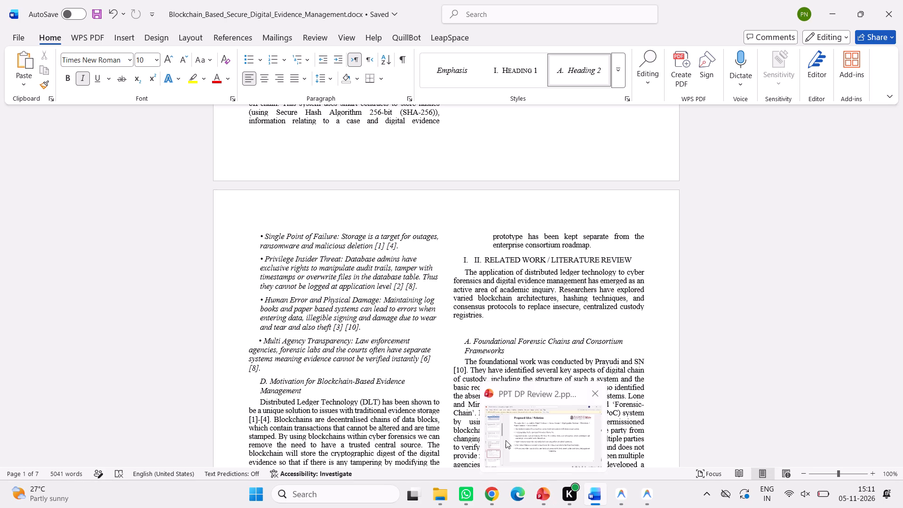
Switch to File Explorer and open the Desktop copy of Blockchain_Based_Secure_Digital_Evidence_Management.docx.
left_click(446, 494)
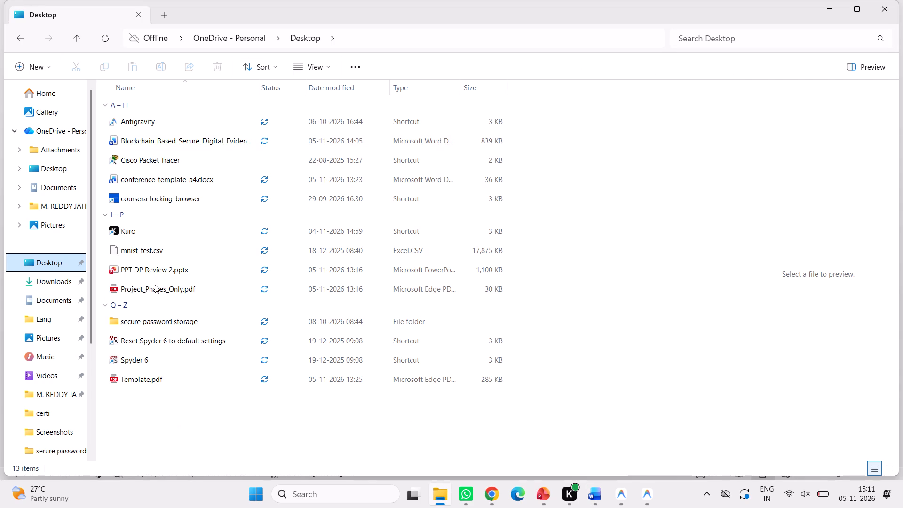
left_click(208, 140)
left_click(208, 140)
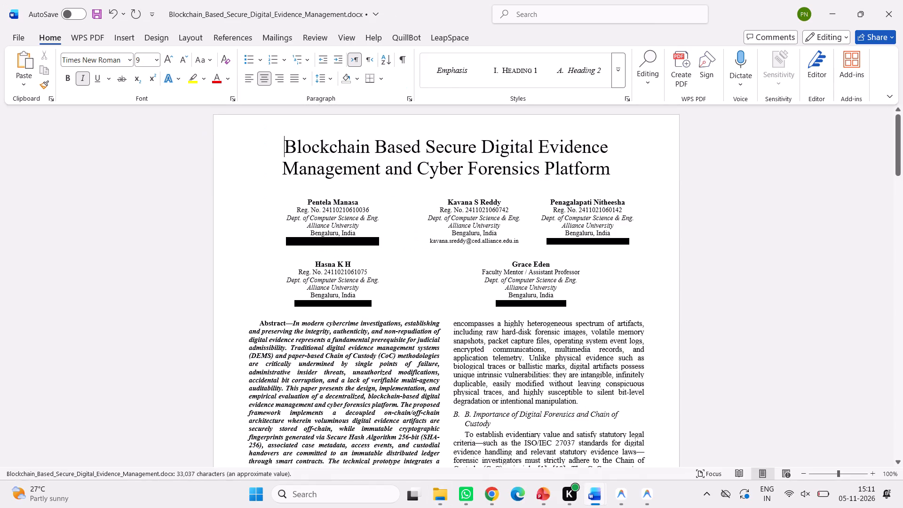
Examine the heading numbering, bullets and comparison table in the Desktop copy, from the title to Problem Statement and Objectives.
scroll(346, 274, "down", 3)
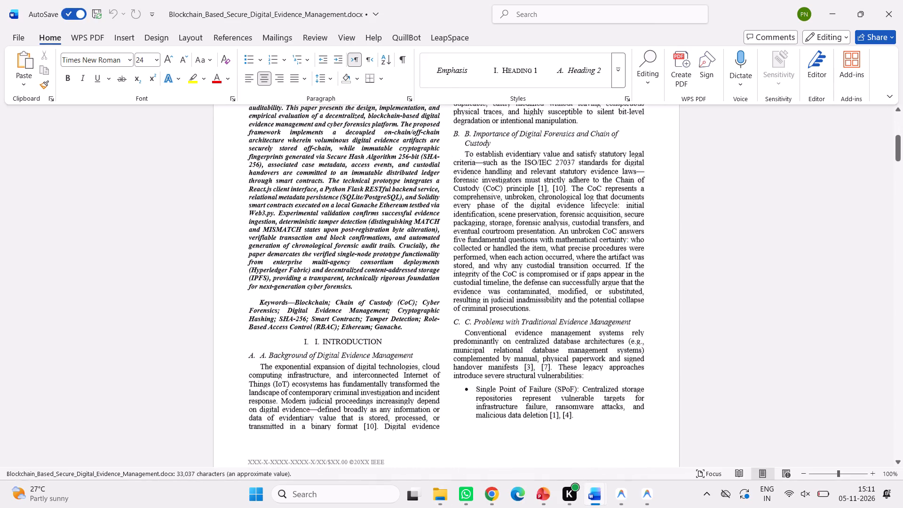
scroll(346, 274, "down", 1)
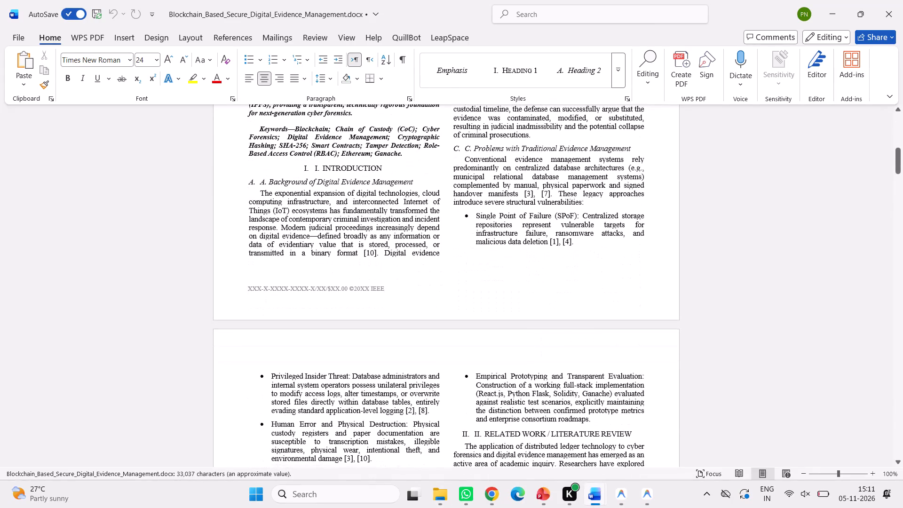
scroll(346, 274, "down", 1)
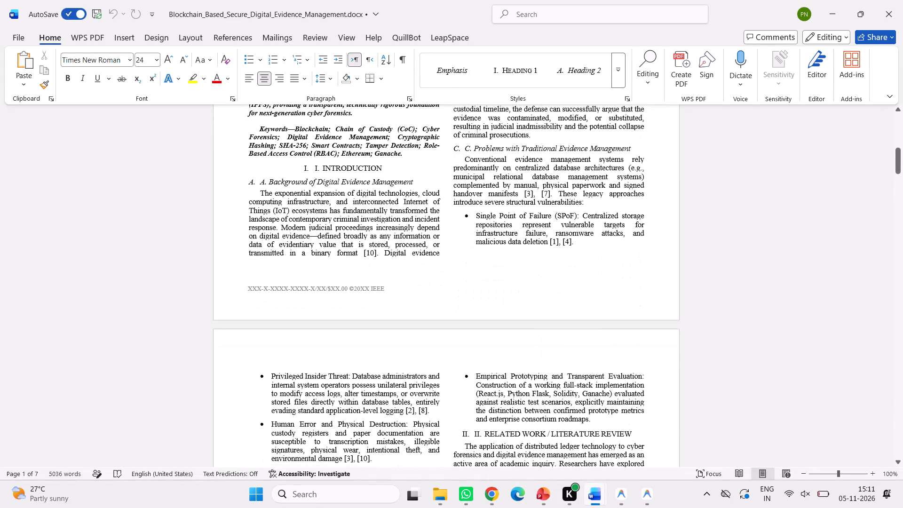
scroll(346, 274, "down", 3)
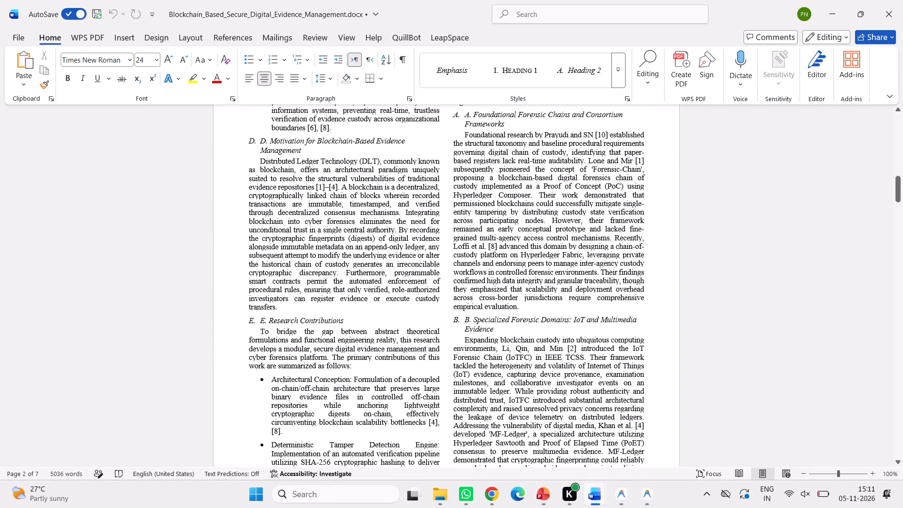
scroll(346, 274, "down", 2)
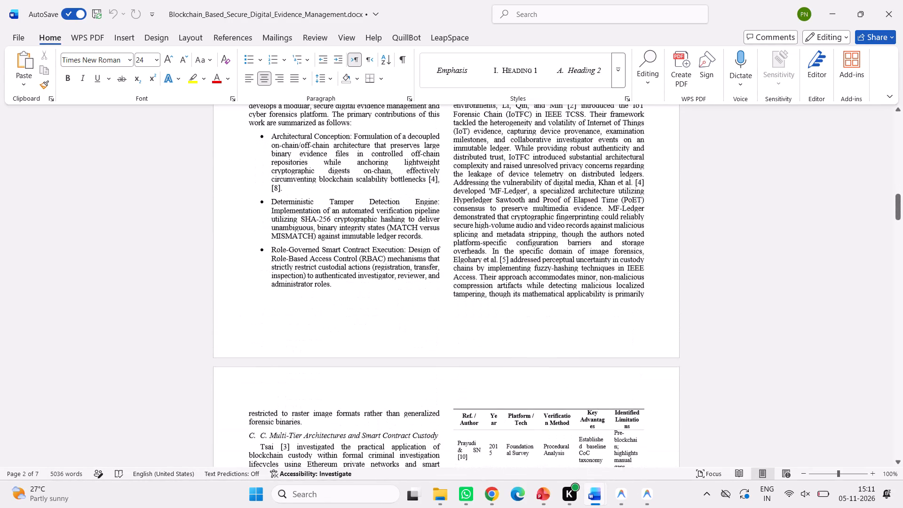
scroll(346, 274, "down", 5)
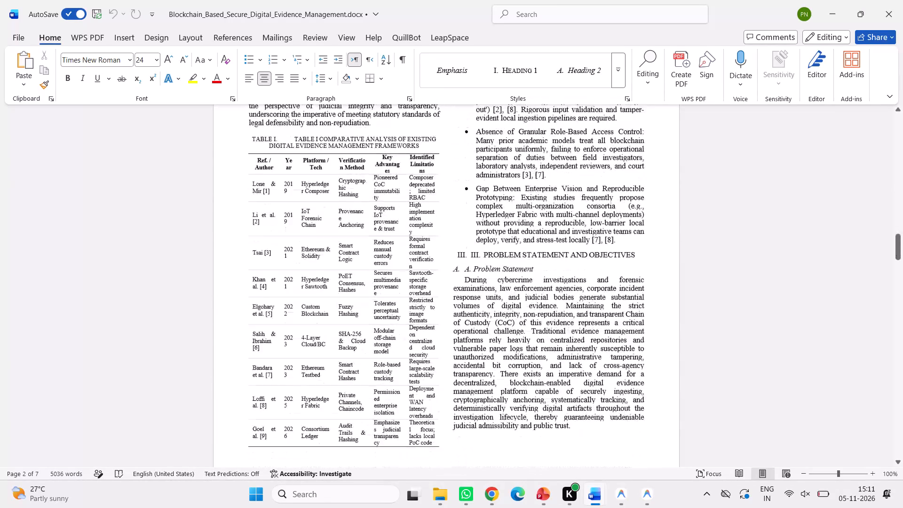
scroll(346, 271, "down", 1)
scroll(346, 271, "up", 2)
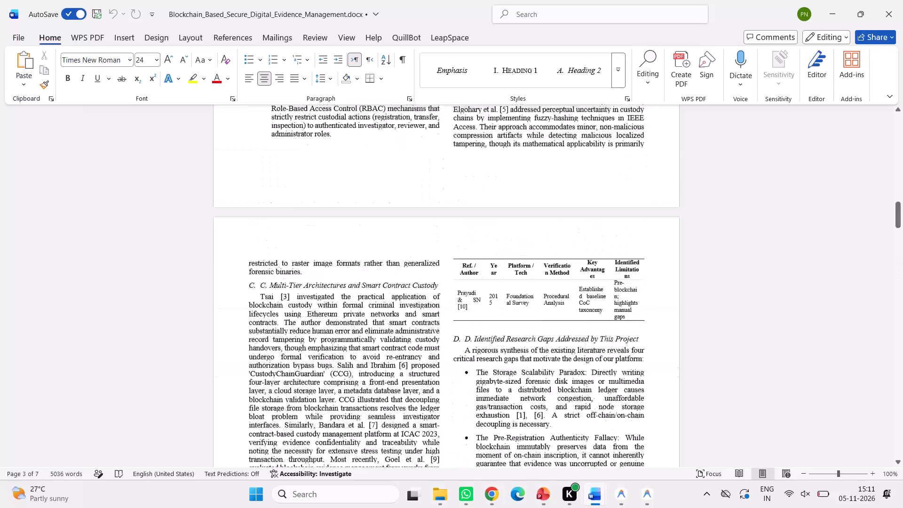
scroll(346, 271, "up", 7)
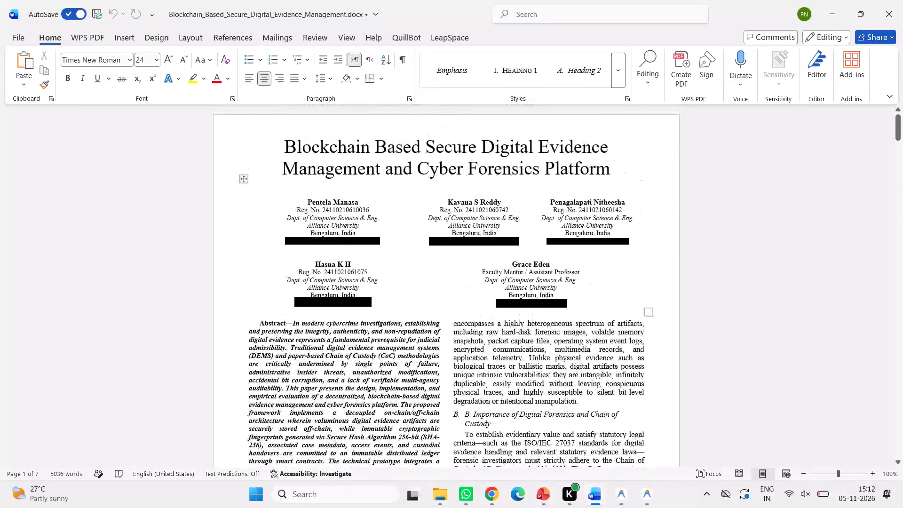
scroll(346, 271, "down", 1)
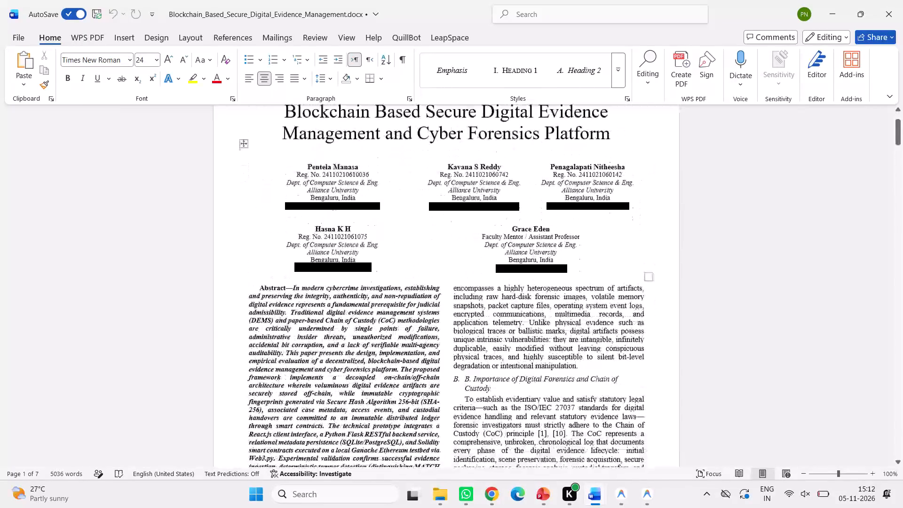
scroll(346, 271, "down", 2)
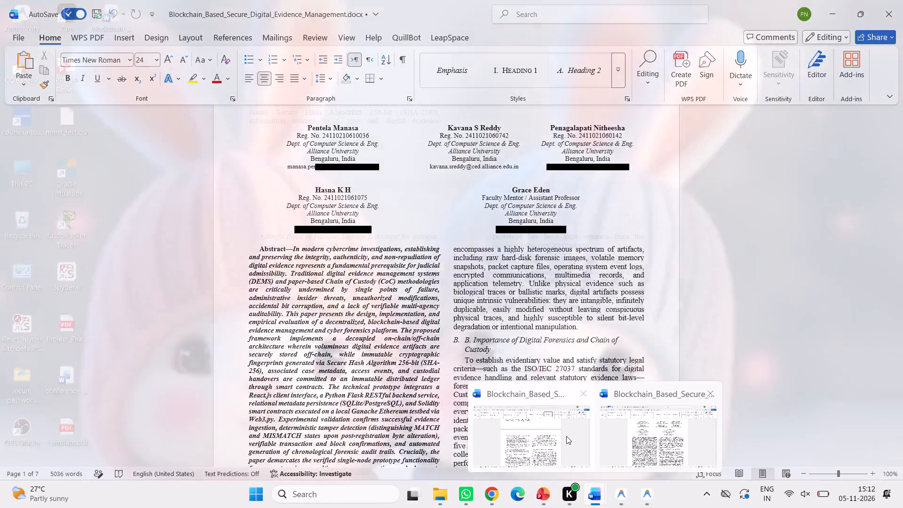
Return to the edited humanized paper and close the window of the Desktop copy.
left_click(566, 436)
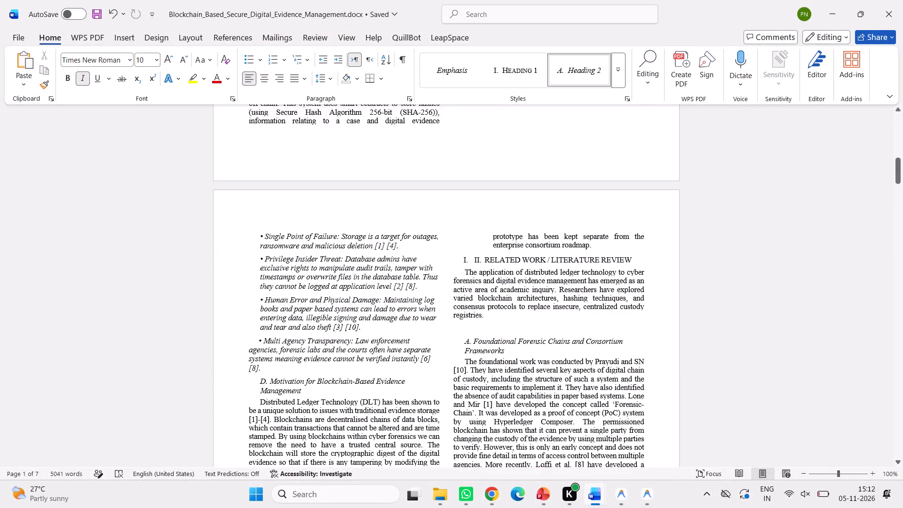
scroll(531, 316, "up", 6)
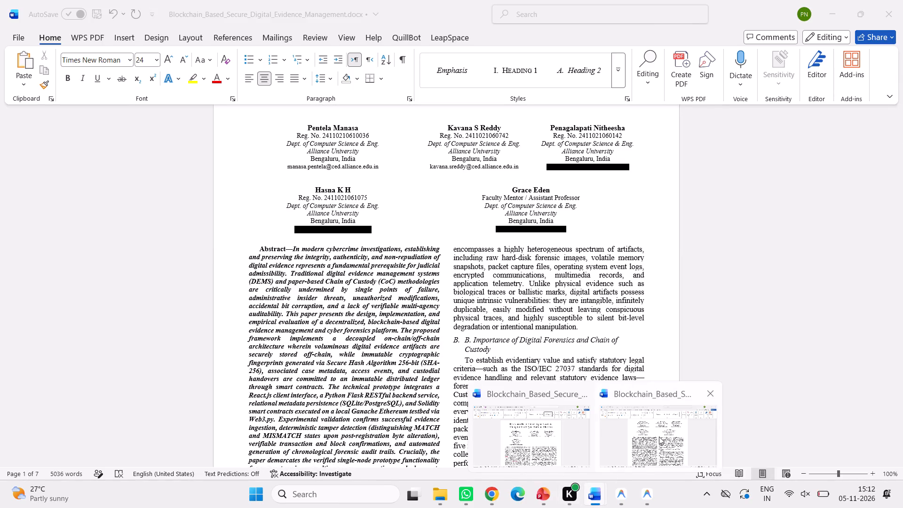
left_click(711, 391)
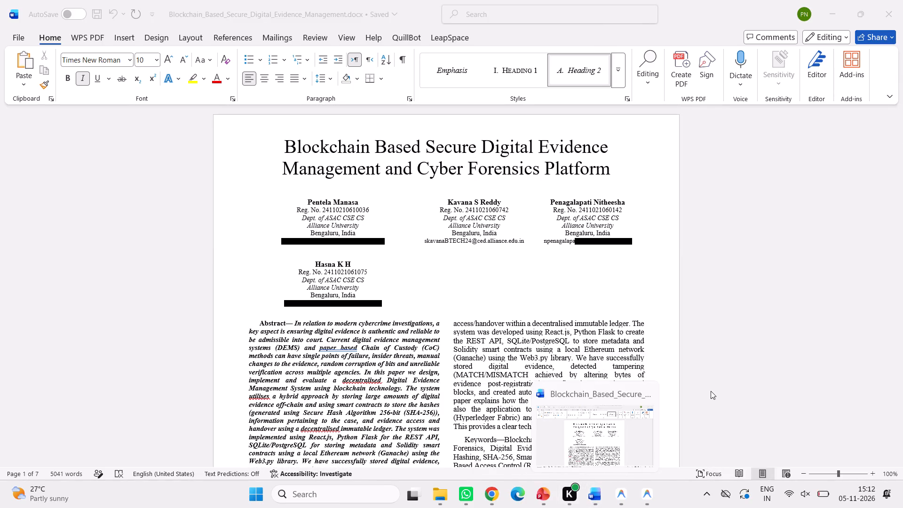
Examine the edited paper's headings, bullets and layout from the title page through to the reference list.
scroll(510, 293, "down", 4)
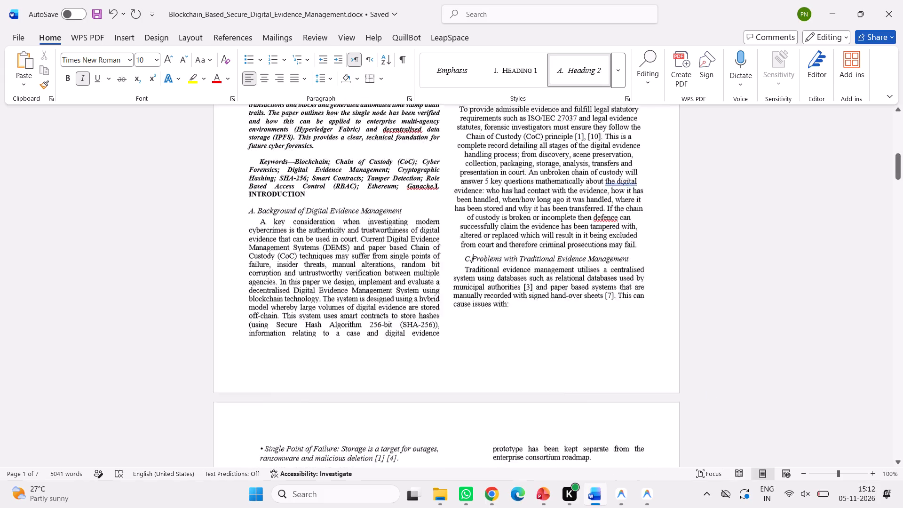
scroll(510, 293, "down", 3)
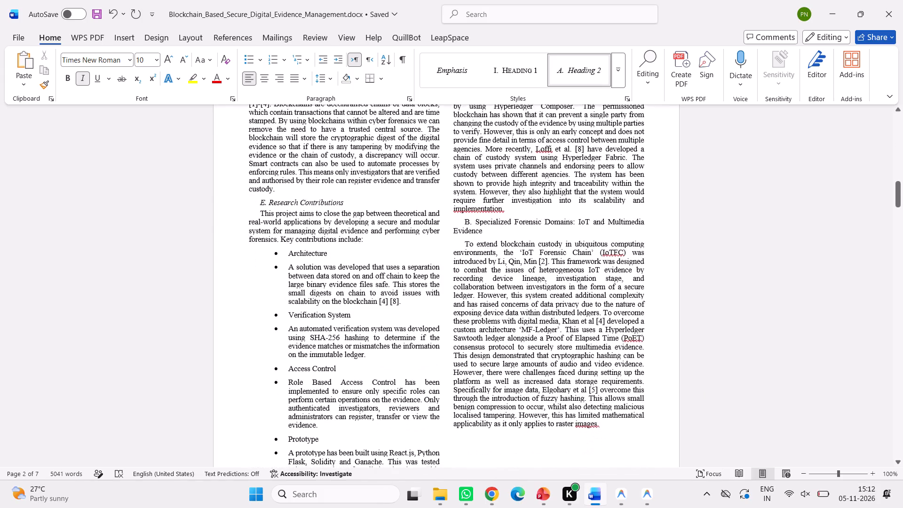
scroll(510, 293, "down", 9)
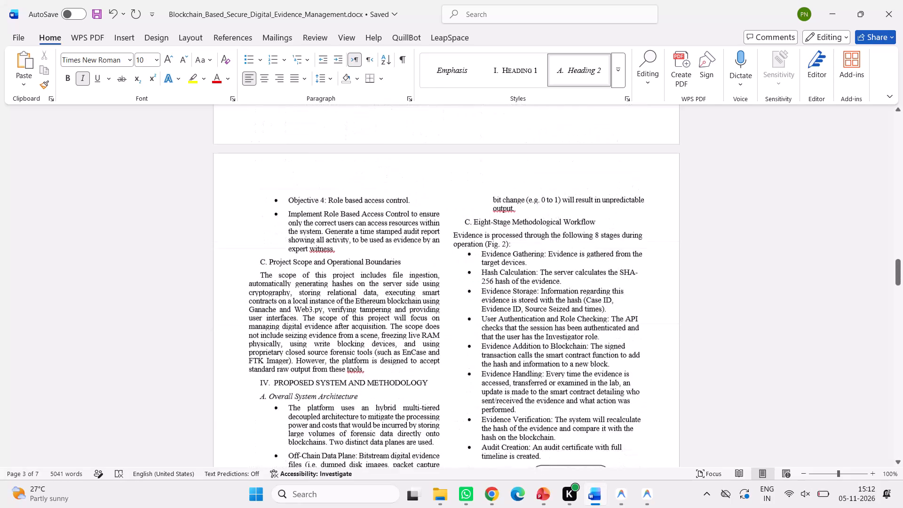
scroll(510, 293, "down", 20)
scroll(510, 293, "down", 9)
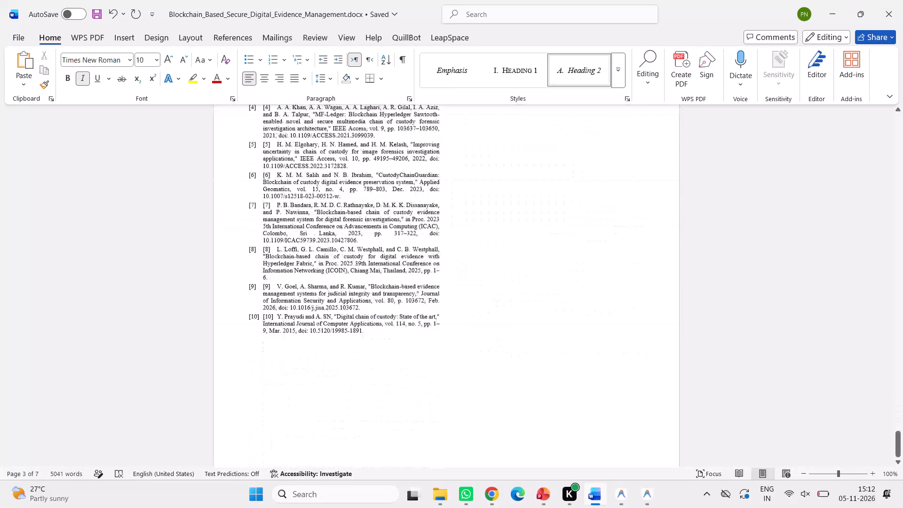
scroll(510, 293, "up", 12)
scroll(510, 293, "up", 20)
scroll(510, 293, "up", 3)
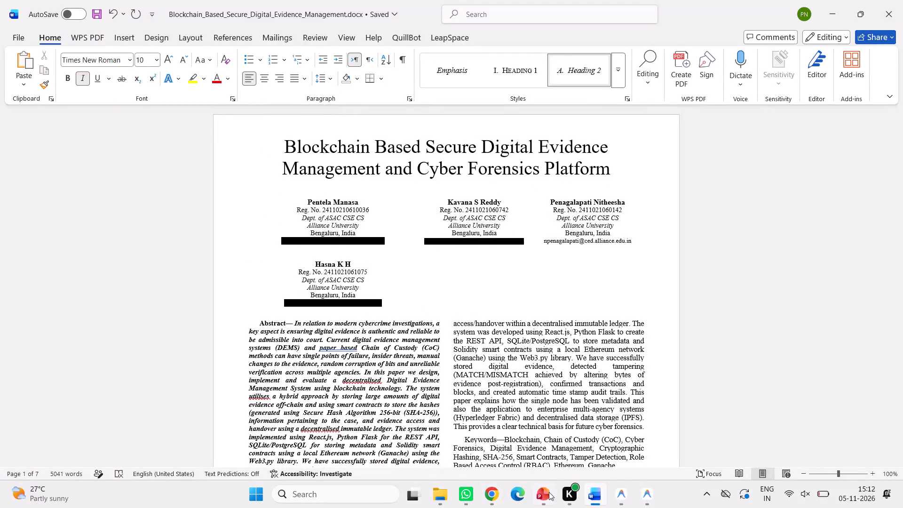
Open the Blockchain_Based_Secure_Digital_Evidence_Management.docx copy from the Downloads folder in File Explorer.
left_click(444, 492)
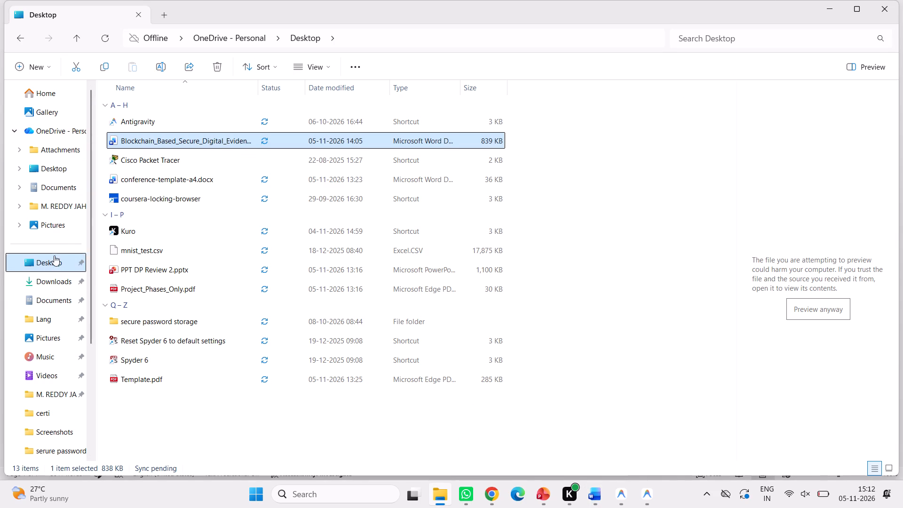
left_click(51, 273)
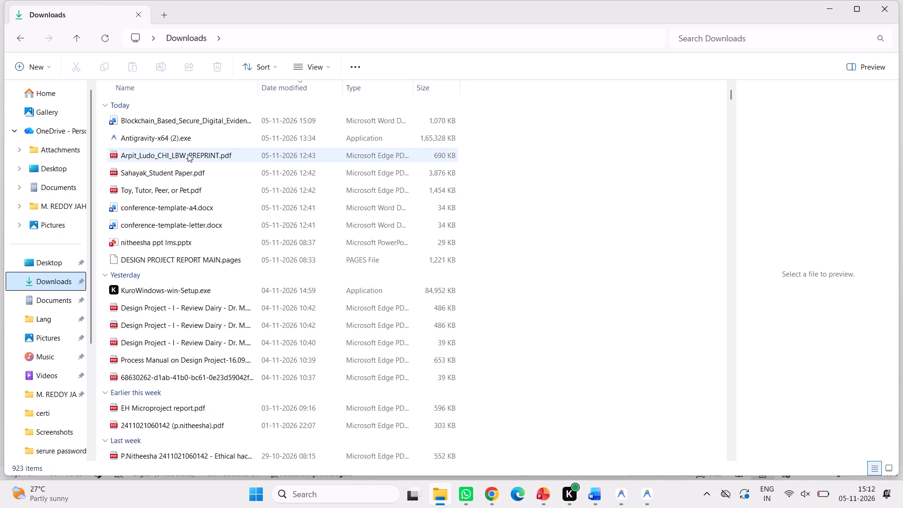
double_click(189, 125)
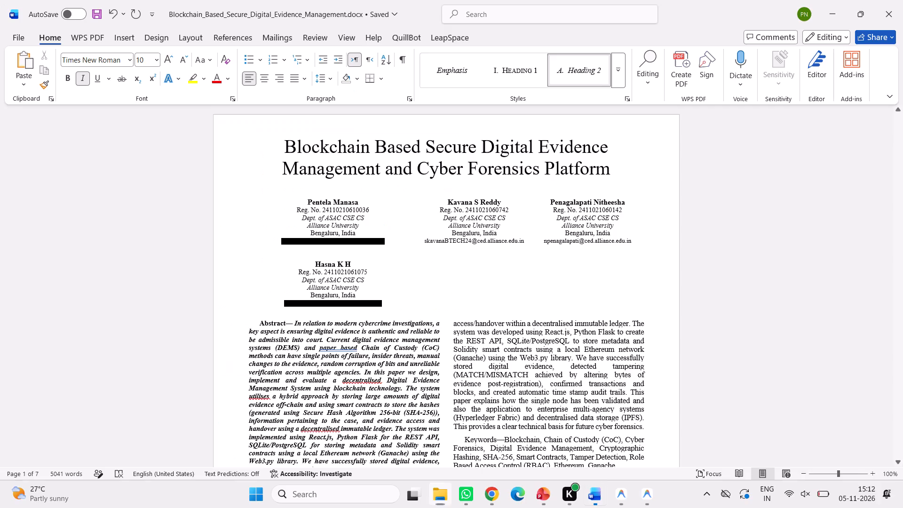
Examine the Downloads copy's heading numbering and formatting, from the Abstract to the Proposed System and Methodology section.
scroll(352, 266, "down", 2)
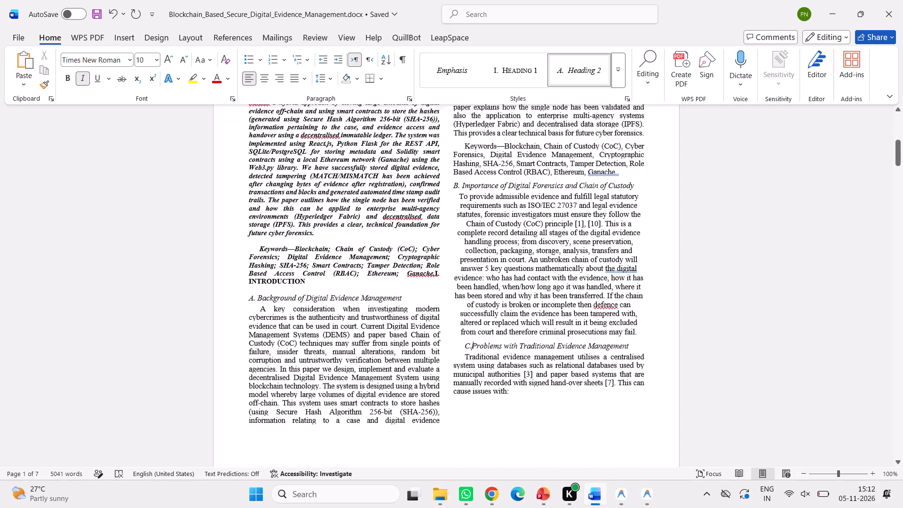
scroll(352, 266, "down", 3)
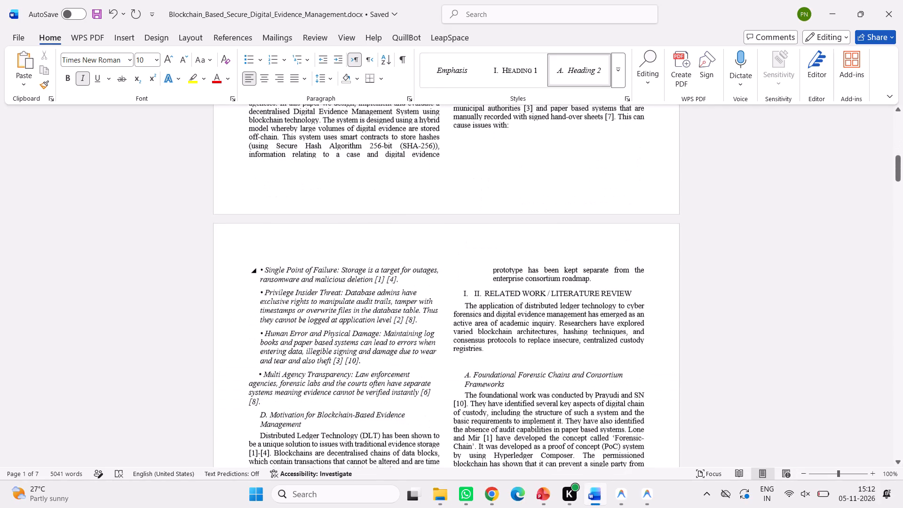
scroll(352, 266, "down", 3)
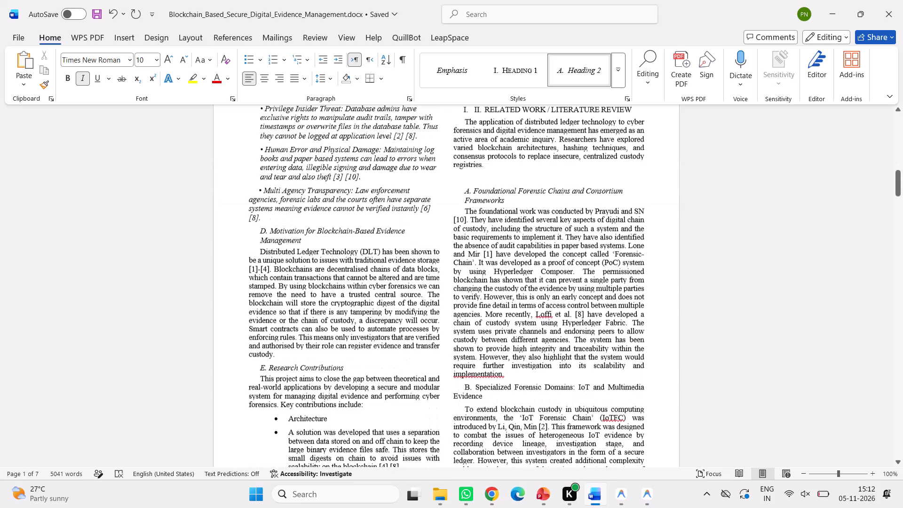
scroll(352, 266, "down", 6)
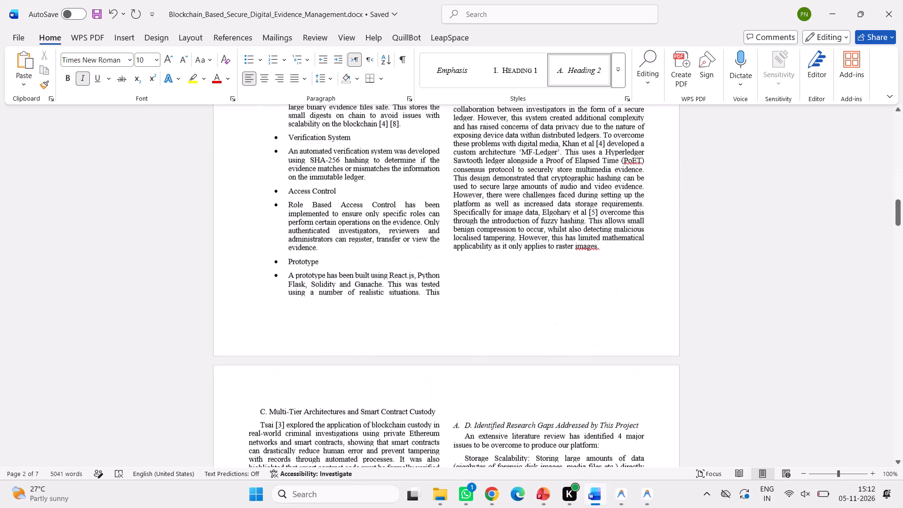
scroll(352, 266, "down", 6)
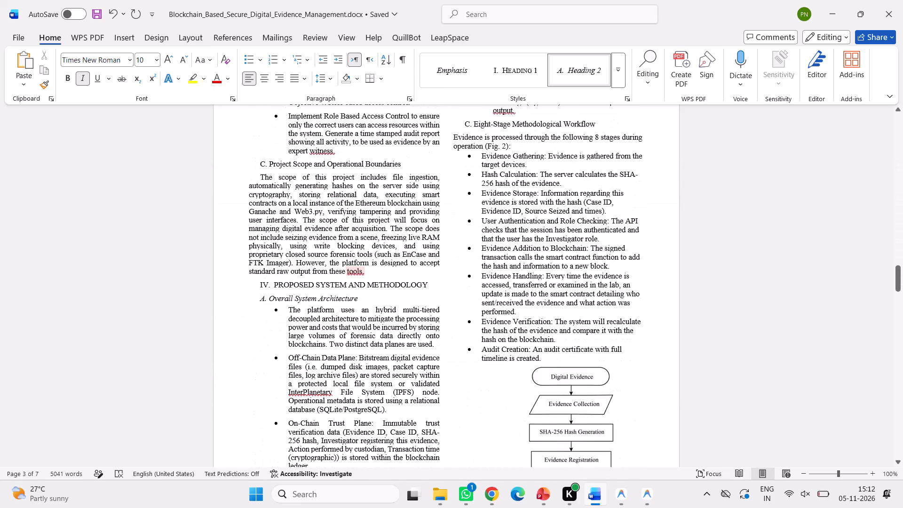
scroll(352, 266, "down", 2)
scroll(352, 266, "right", 1)
scroll(352, 266, "up", 8)
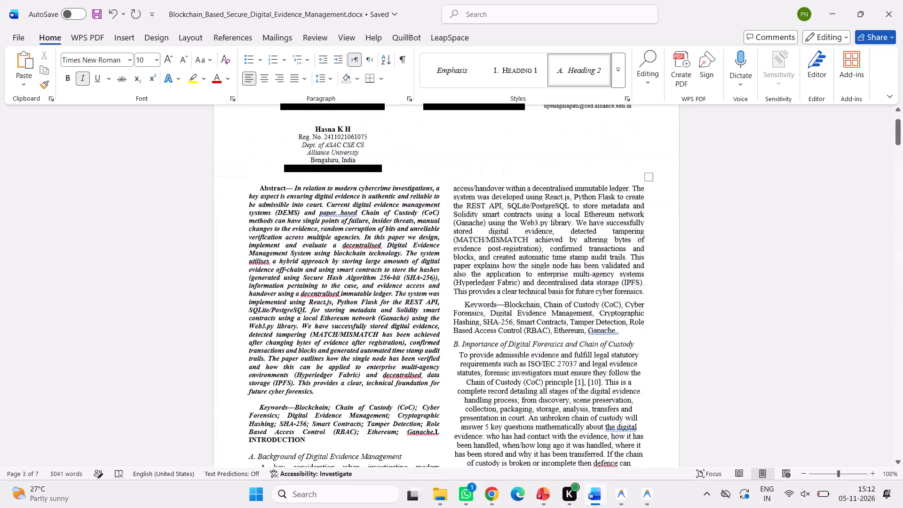
scroll(352, 266, "up", 1)
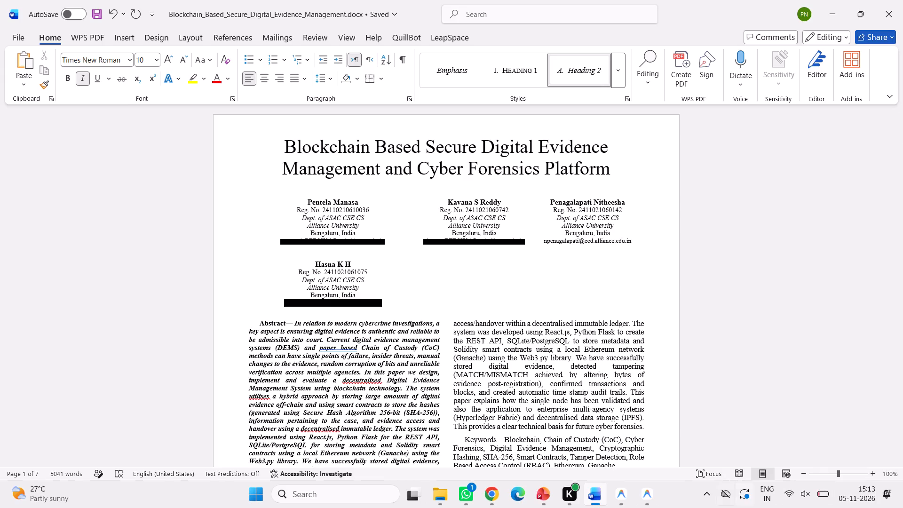
Save the paper as a Word document in the Downloads folder under the existing name Blockchain_Based_Secure_Digital_Evidence_Management.docx.
left_click(23, 35)
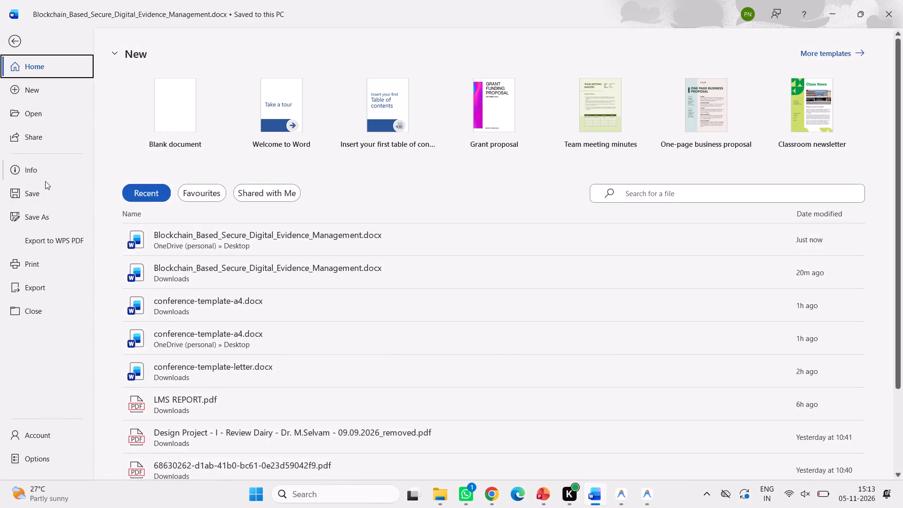
left_click(44, 216)
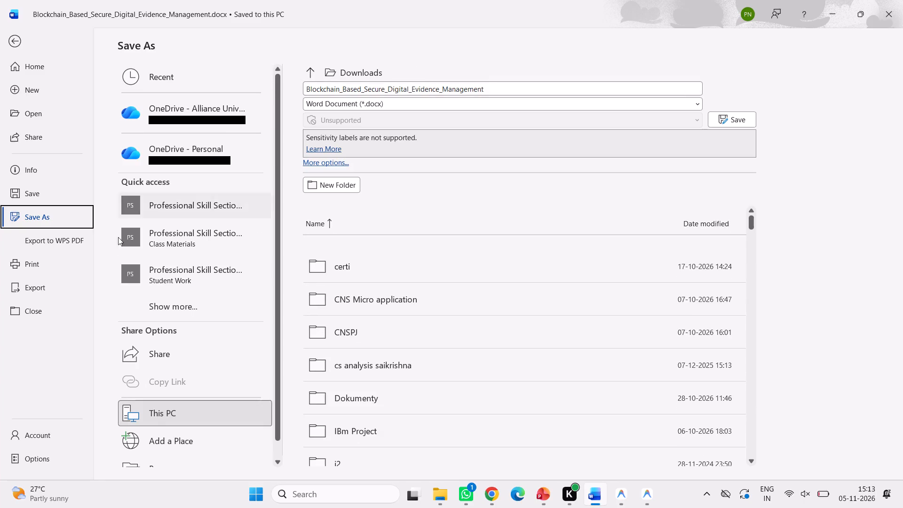
scroll(123, 292, "down", 5)
left_click(158, 455)
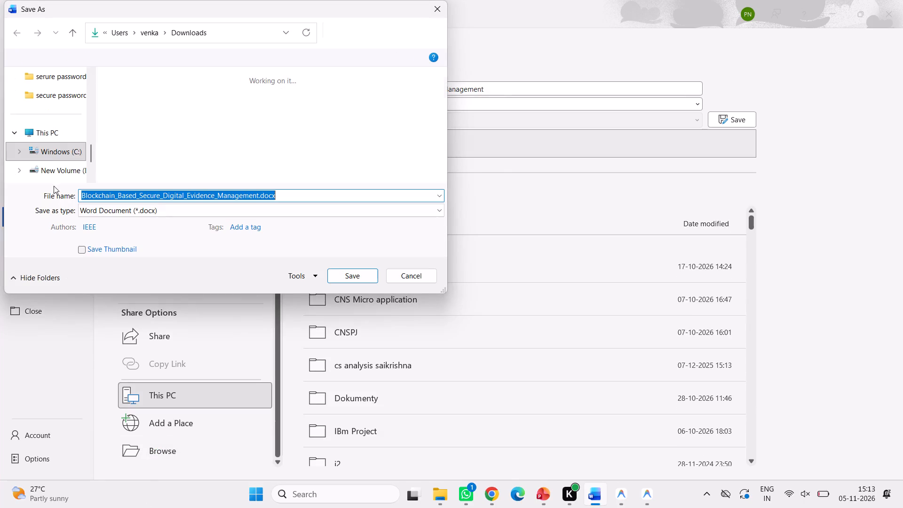
scroll(50, 154, "up", 1)
left_click(48, 132)
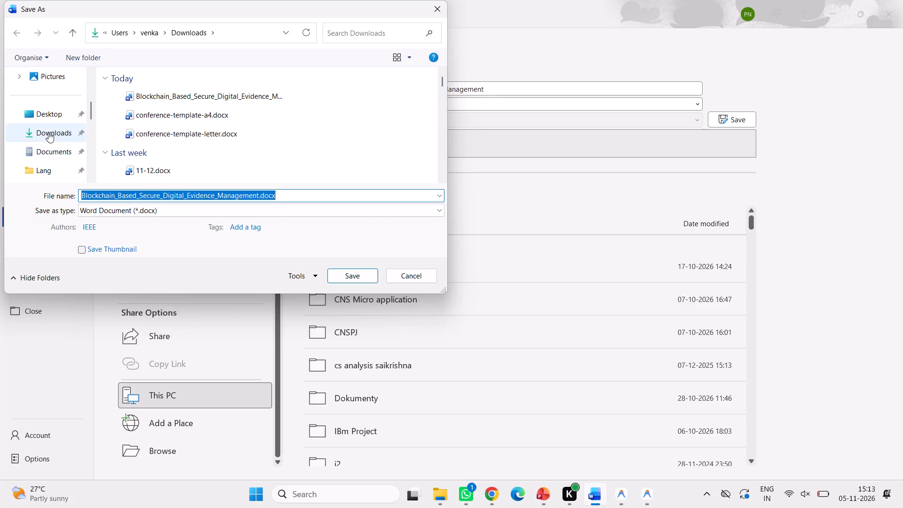
left_click(296, 191)
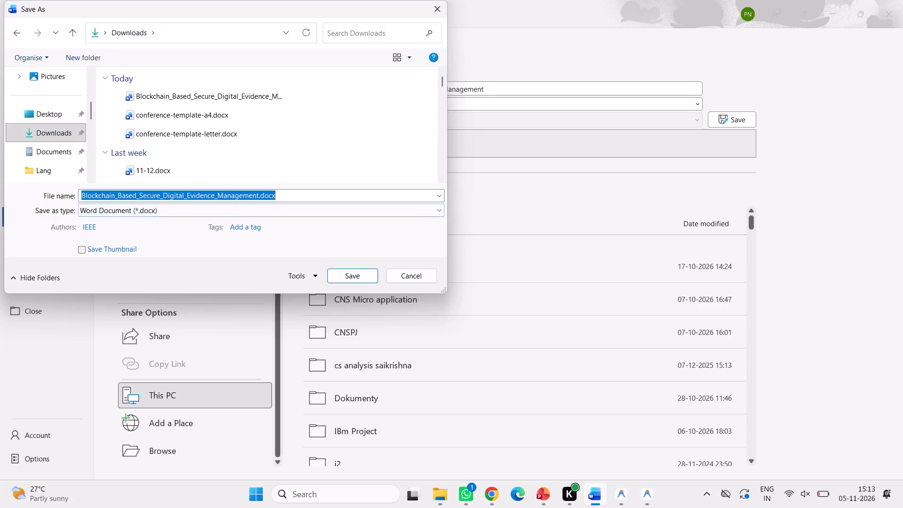
left_click(346, 275)
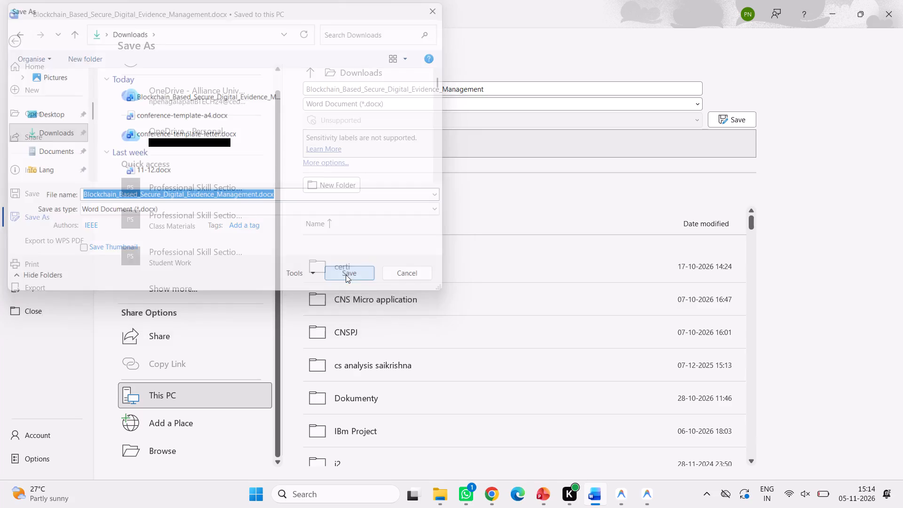
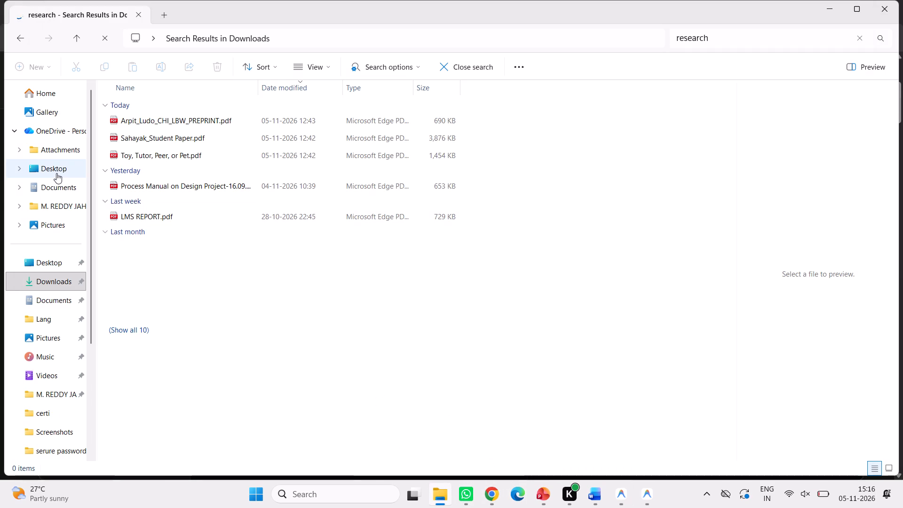
left_click(56, 173)
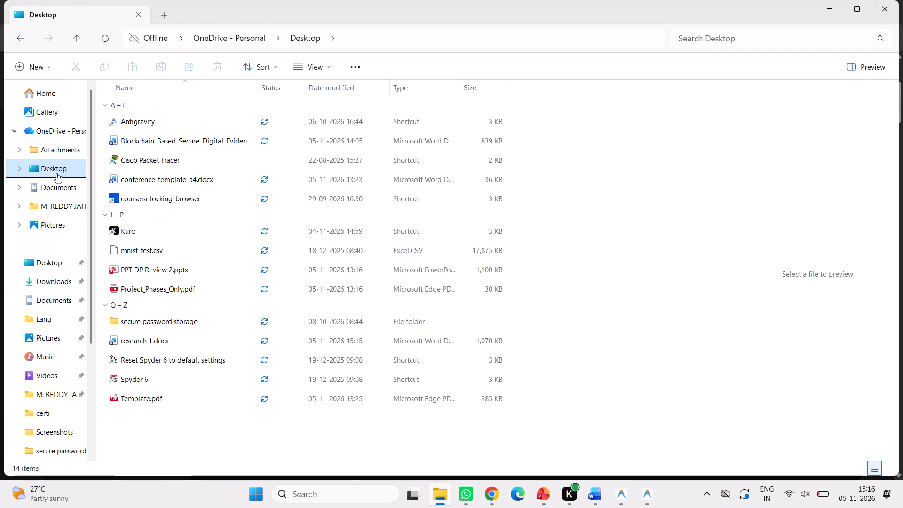
left_click(147, 343)
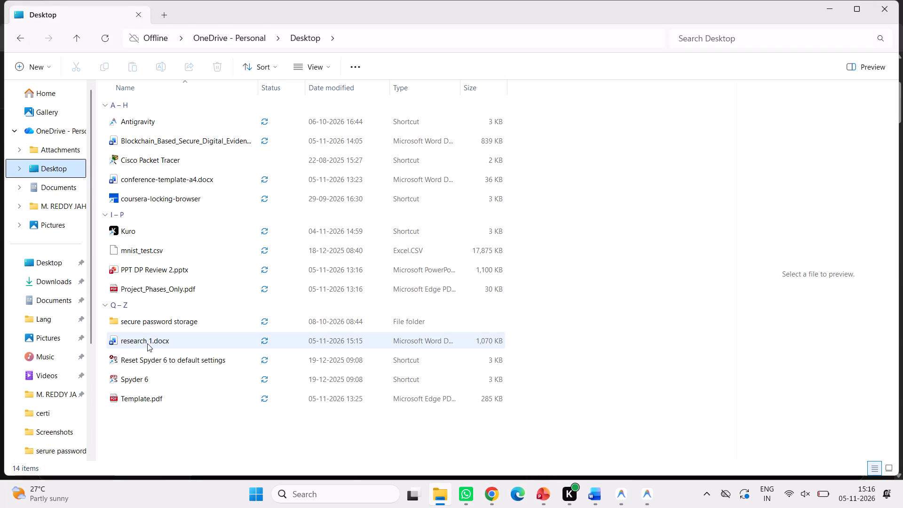
double_click(147, 343)
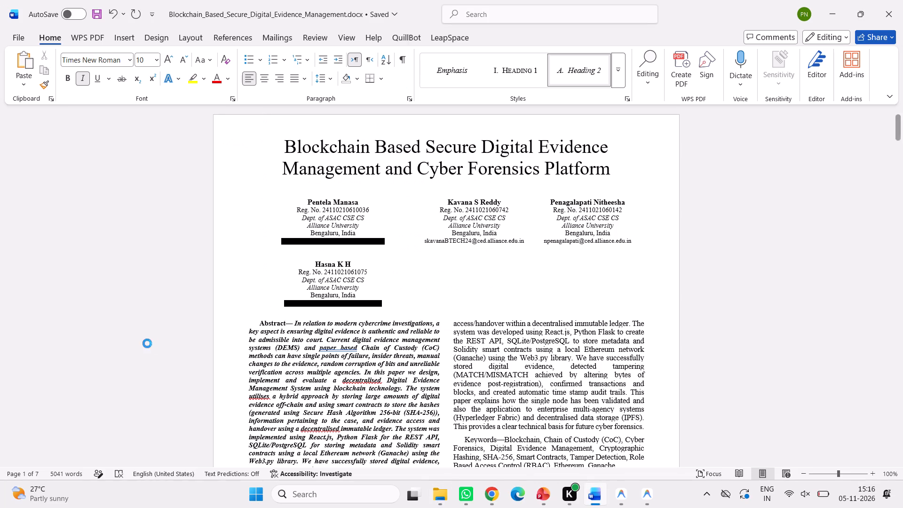
Review the first three pages of research 1.docx, checking the heading numbering, bullet lists and paragraph formatting.
scroll(314, 338, "down", 3)
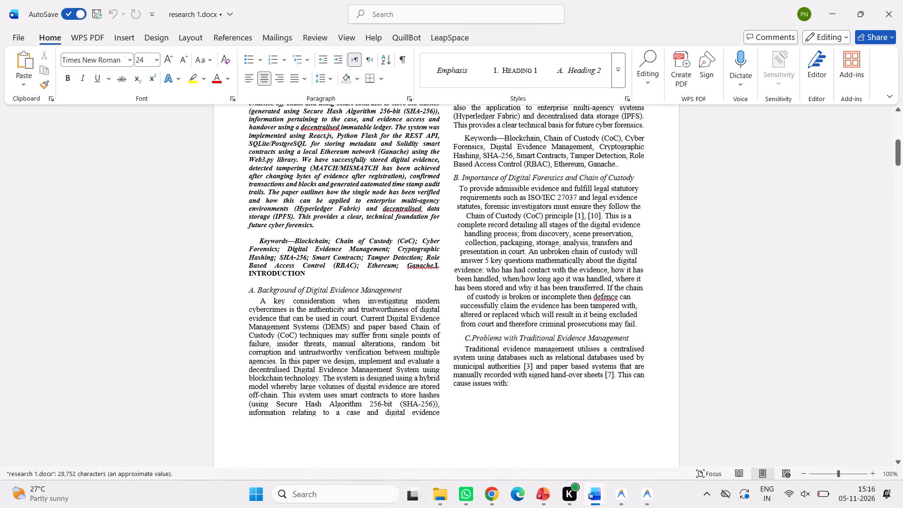
scroll(314, 338, "up", 1)
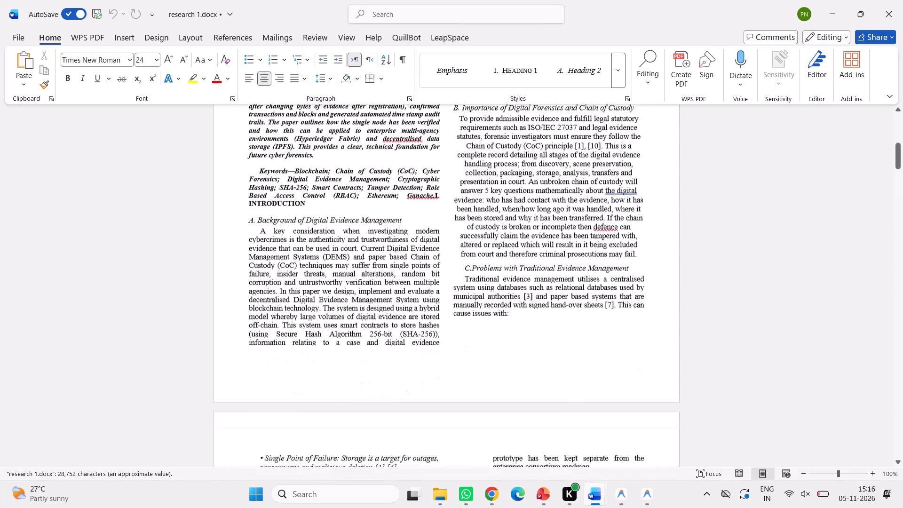
scroll(314, 338, "up", 2)
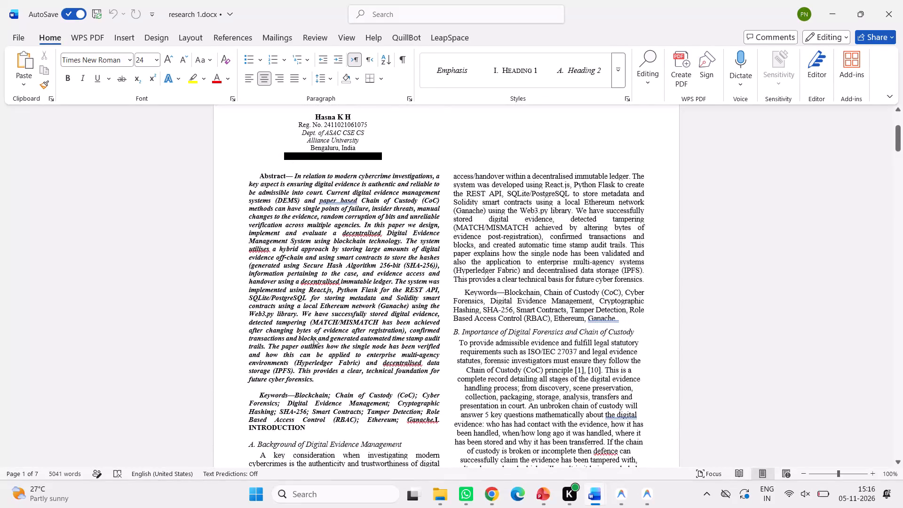
scroll(314, 338, "down", 3)
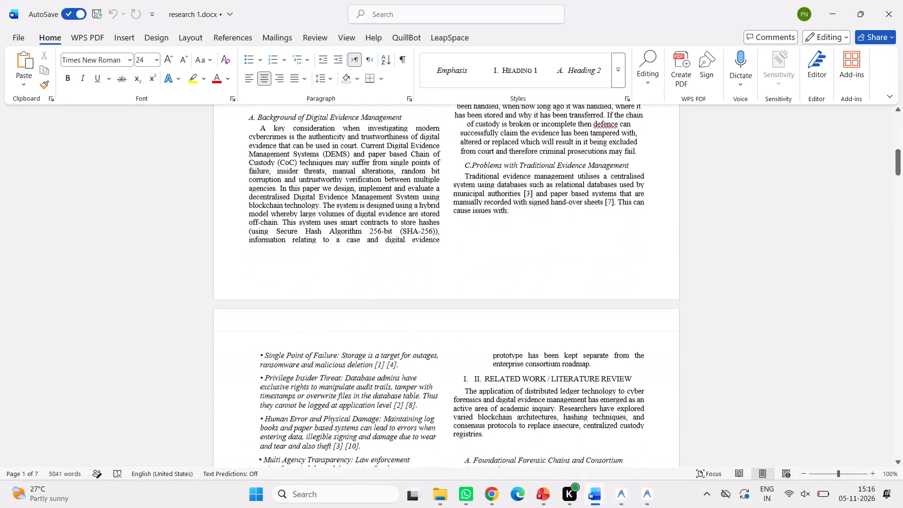
scroll(314, 338, "down", 2)
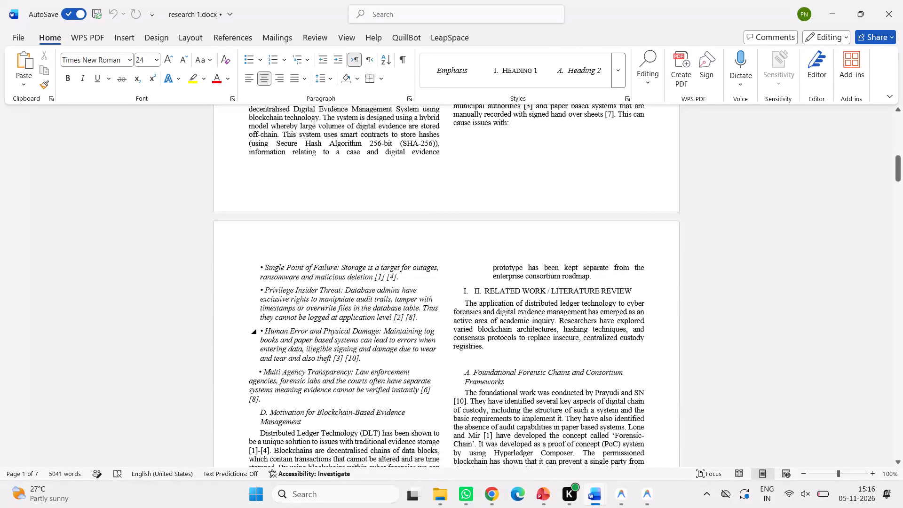
scroll(314, 338, "down", 3)
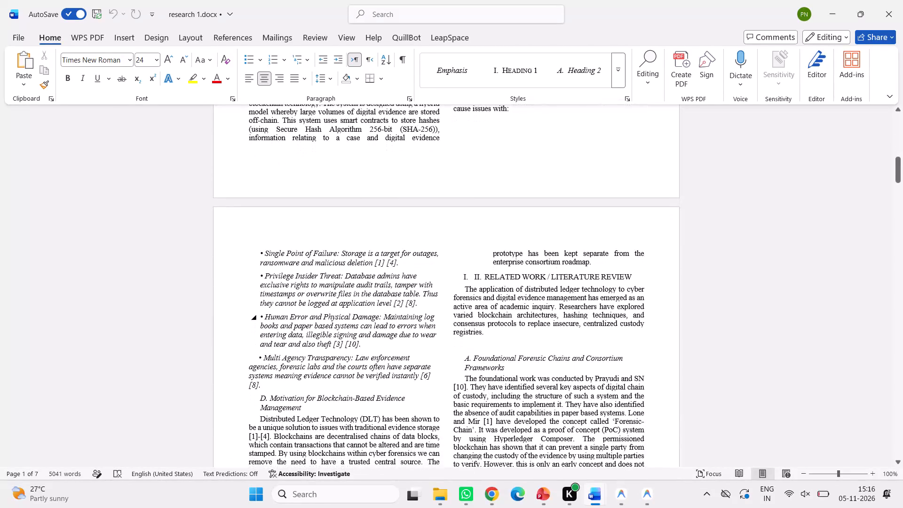
scroll(314, 338, "up", 4)
scroll(314, 338, "right", 1)
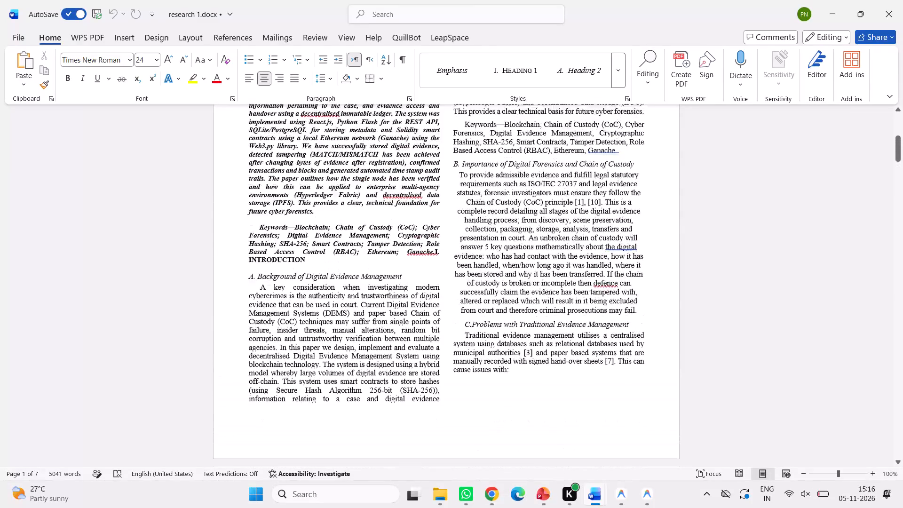
scroll(314, 338, "right", 2)
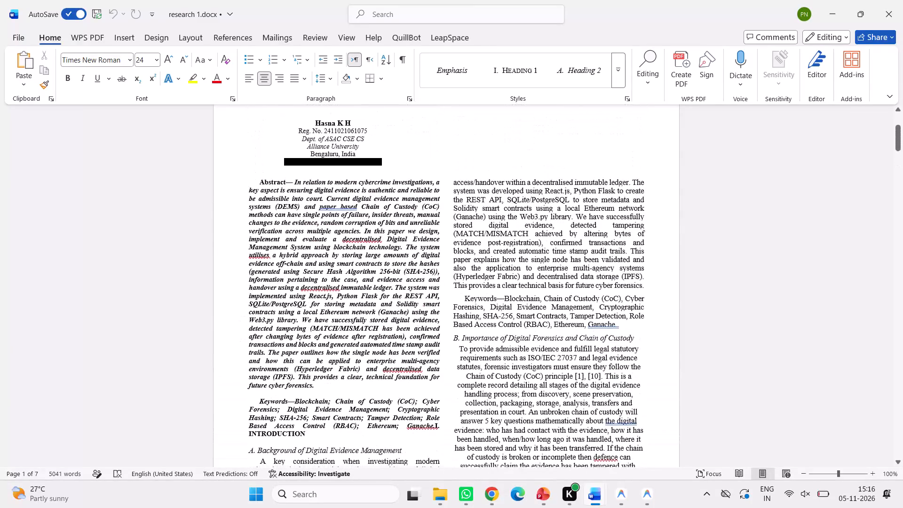
scroll(314, 338, "right", 2)
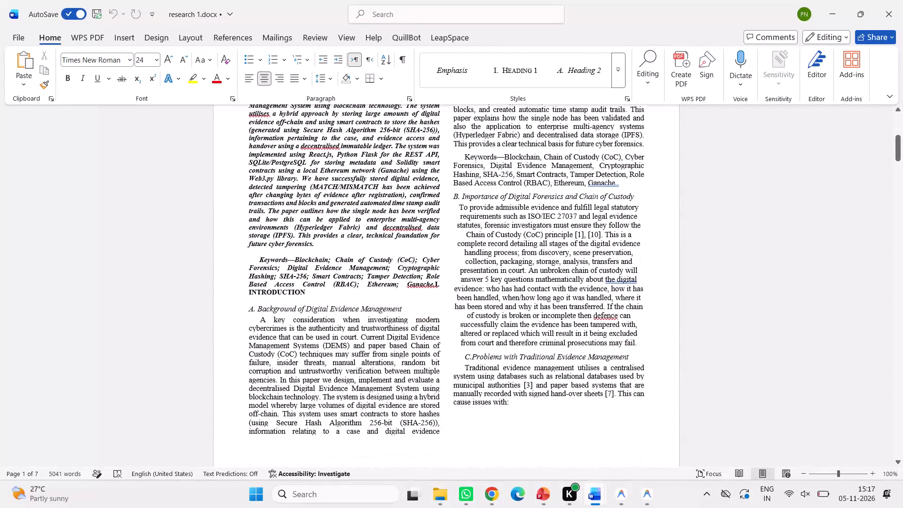
scroll(477, 198, "down", 2)
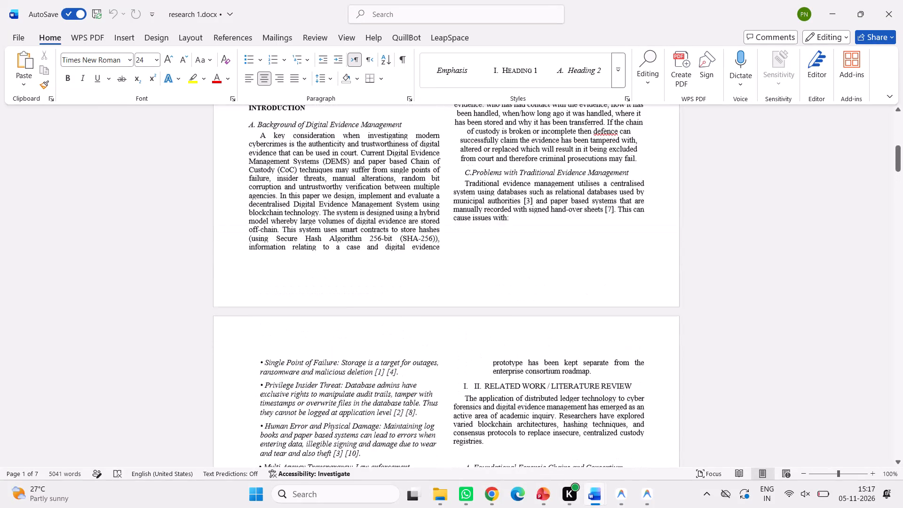
scroll(477, 198, "down", 2)
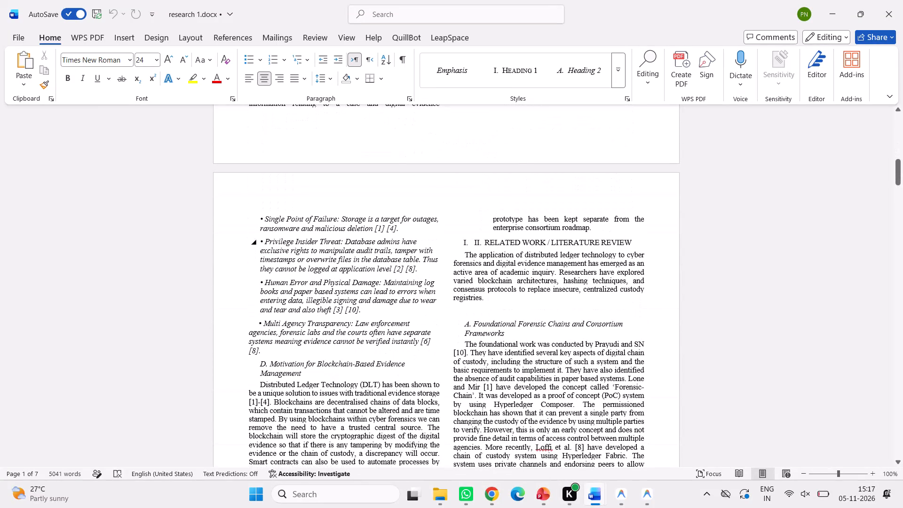
scroll(390, 256, "down", 2)
scroll(390, 256, "up", 1)
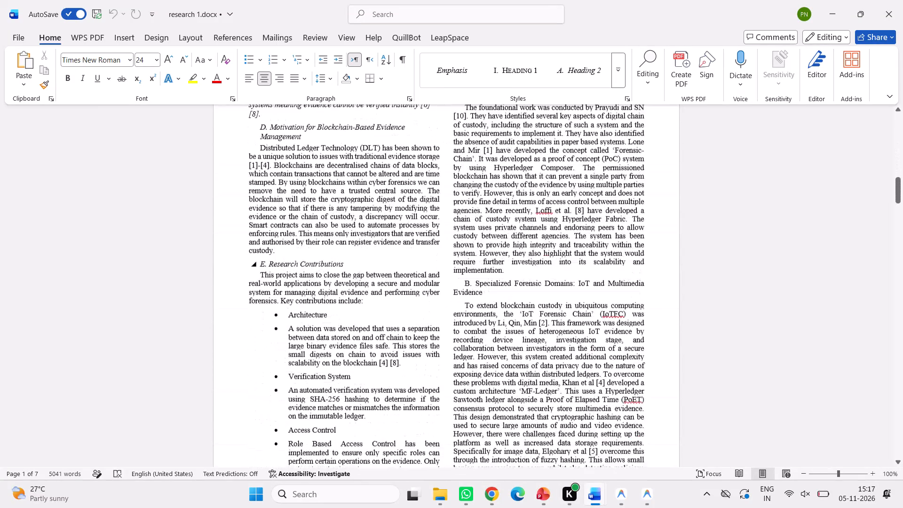
scroll(390, 256, "up", 1)
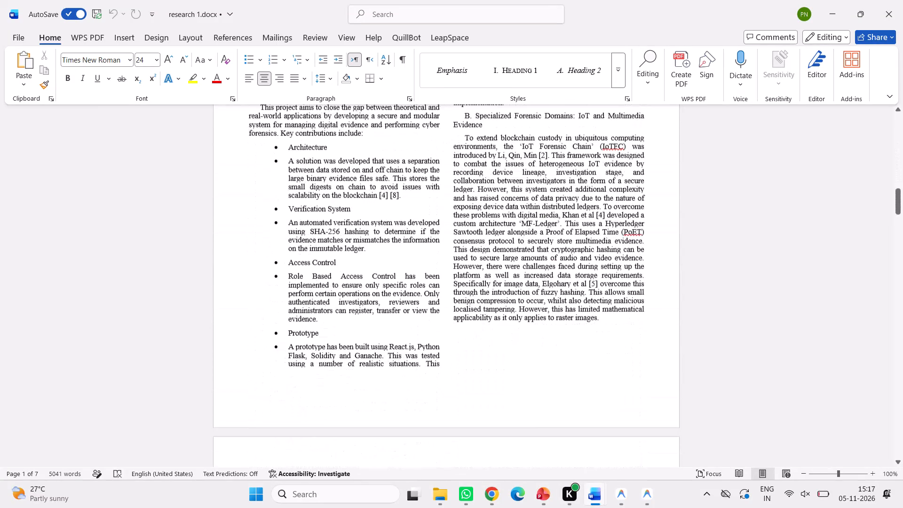
scroll(390, 256, "up", 2)
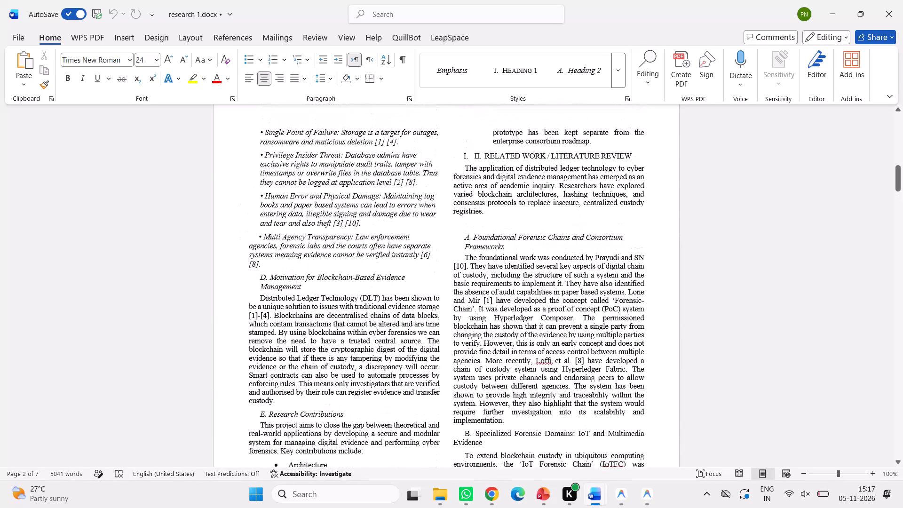
scroll(499, 281, "down", 3)
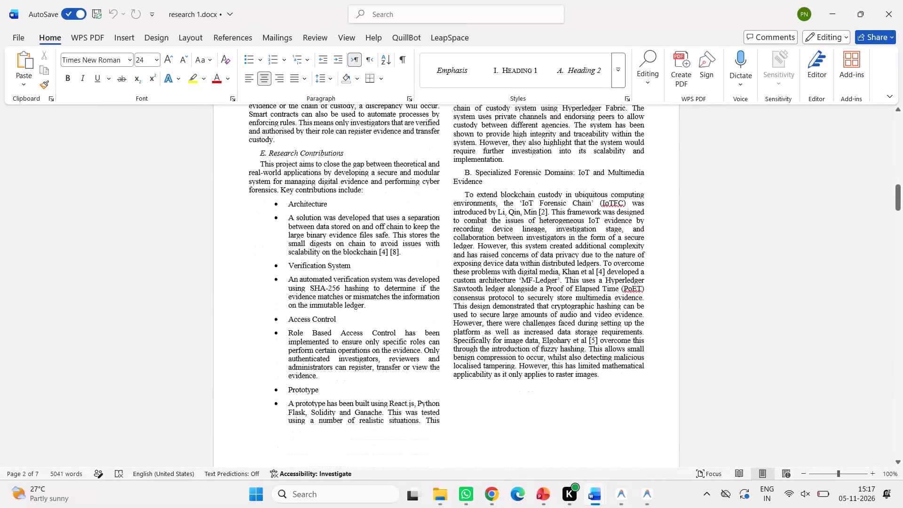
scroll(499, 281, "down", 5)
scroll(499, 281, "up", 1)
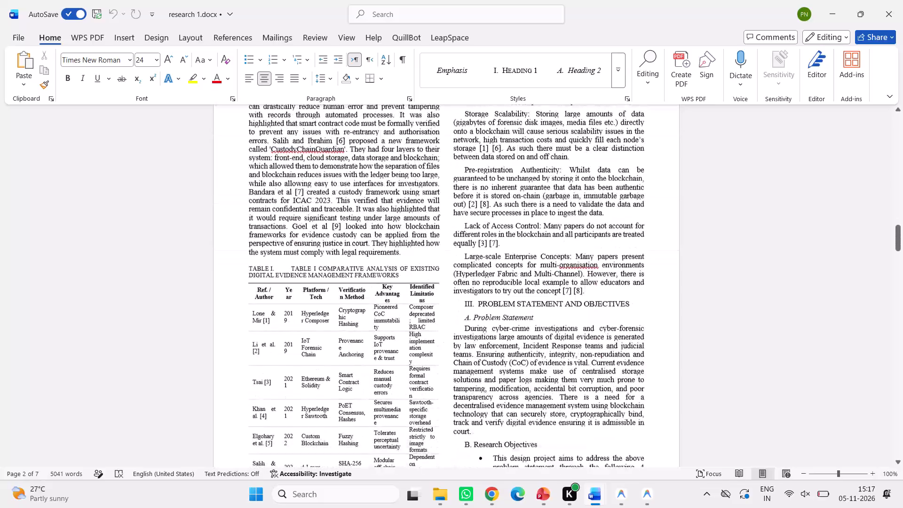
scroll(499, 281, "up", 9)
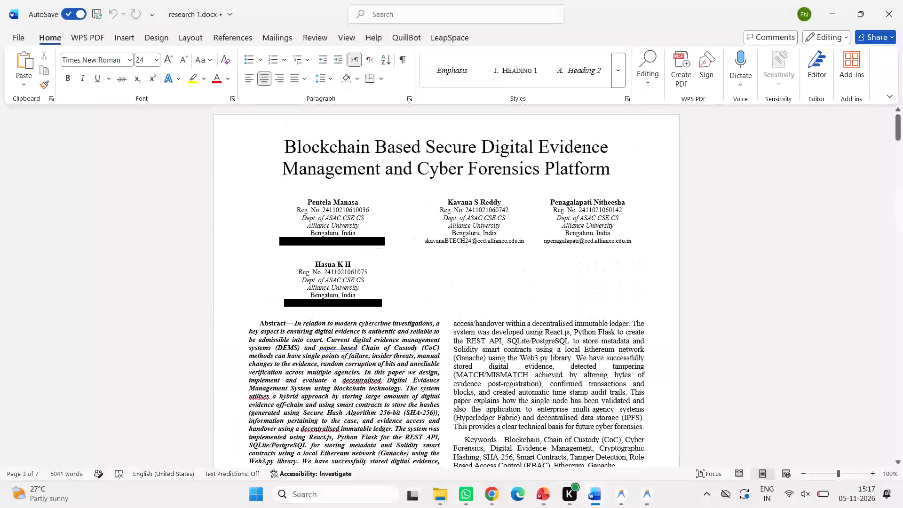
scroll(499, 281, "down", 3)
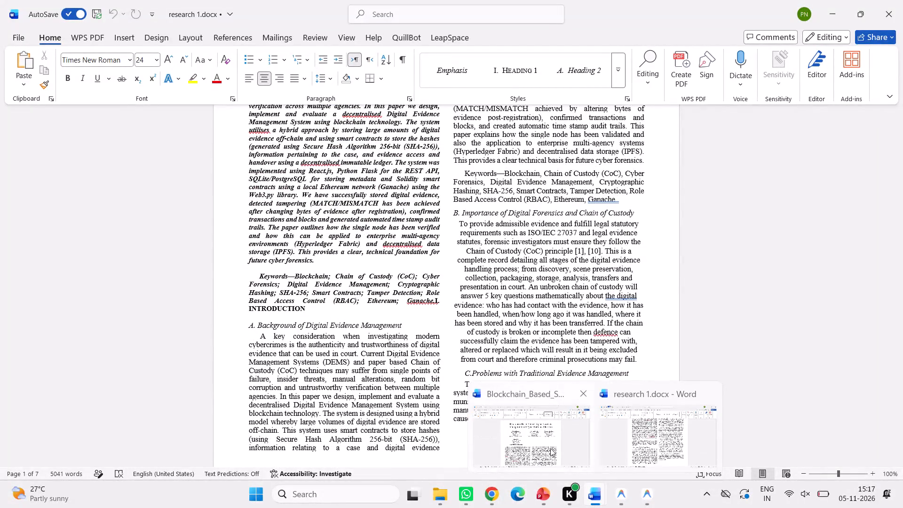
Switch to the Blockchain_Based_Secure_Digital_Evidence_Management.docx document.
left_click(550, 448)
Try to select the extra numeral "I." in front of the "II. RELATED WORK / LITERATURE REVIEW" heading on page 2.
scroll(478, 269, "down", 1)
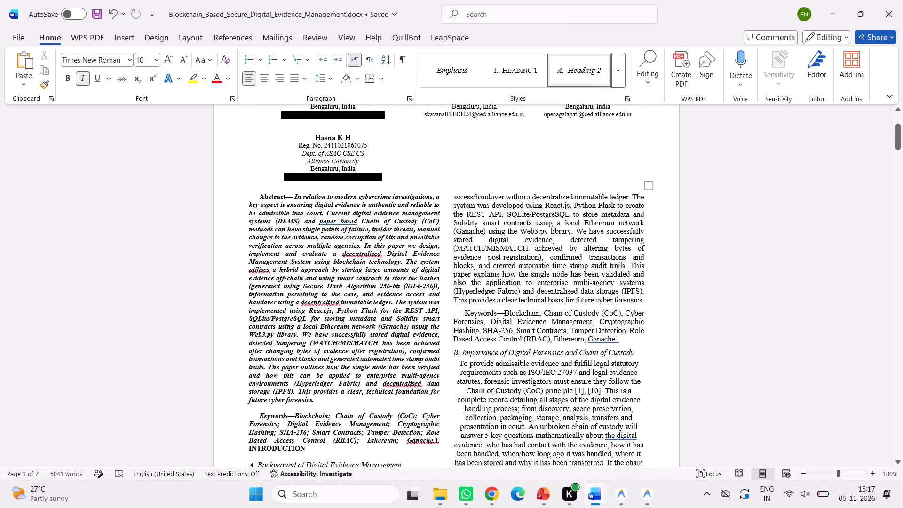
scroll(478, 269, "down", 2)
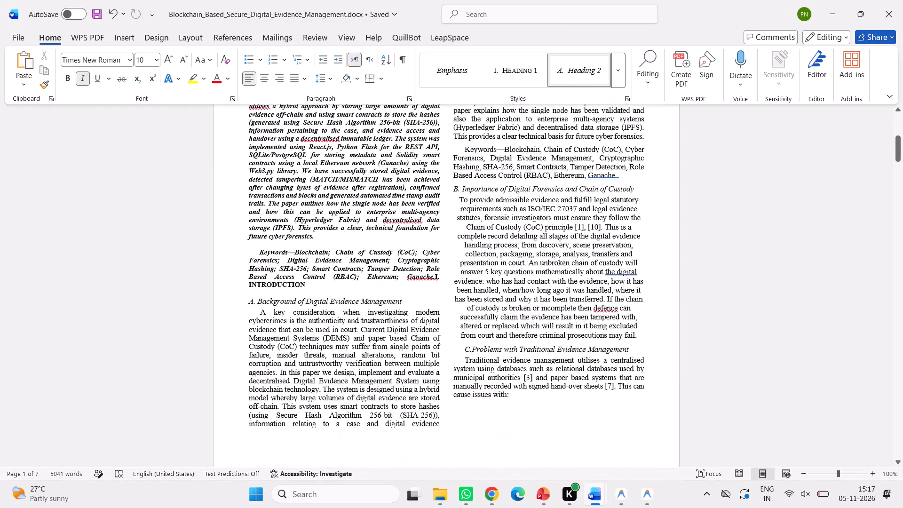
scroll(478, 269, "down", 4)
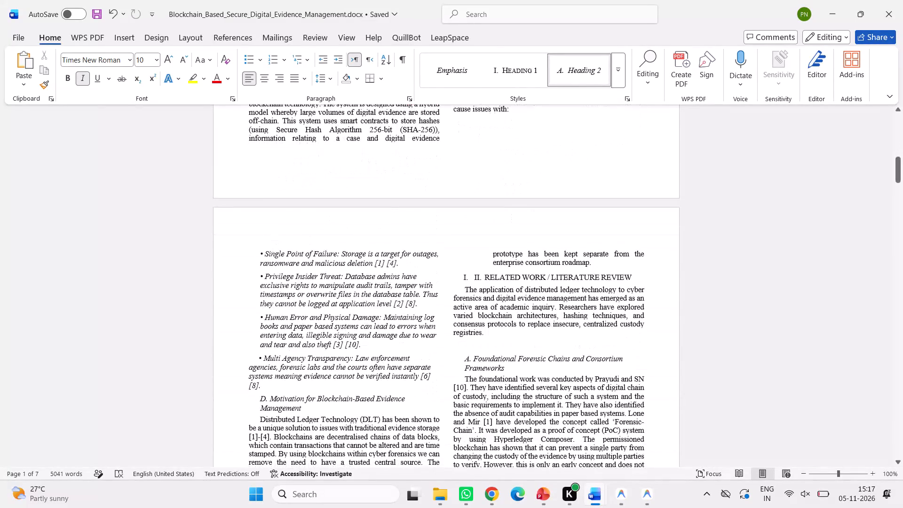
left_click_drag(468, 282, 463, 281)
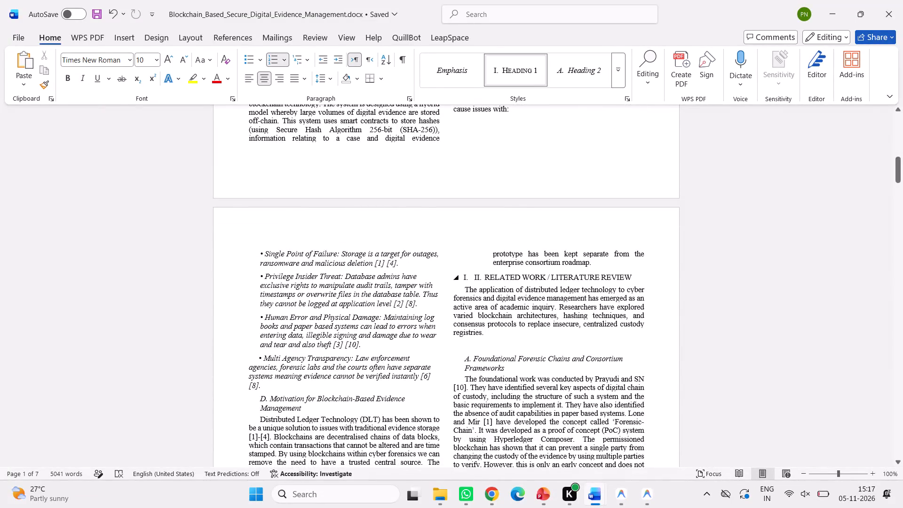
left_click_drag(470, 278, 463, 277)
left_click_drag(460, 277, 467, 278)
Break the "I. INTRODUCTION" heading onto its own line, separate from the end of the bold Keywords paragraph on page 1.
scroll(467, 278, "up", 8)
scroll(467, 278, "up", 17)
scroll(467, 278, "down", 6)
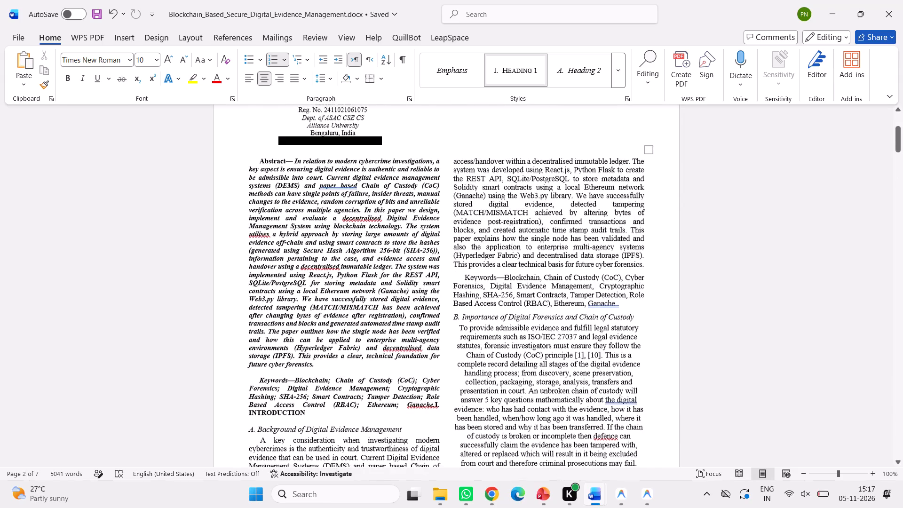
scroll(467, 278, "up", 1)
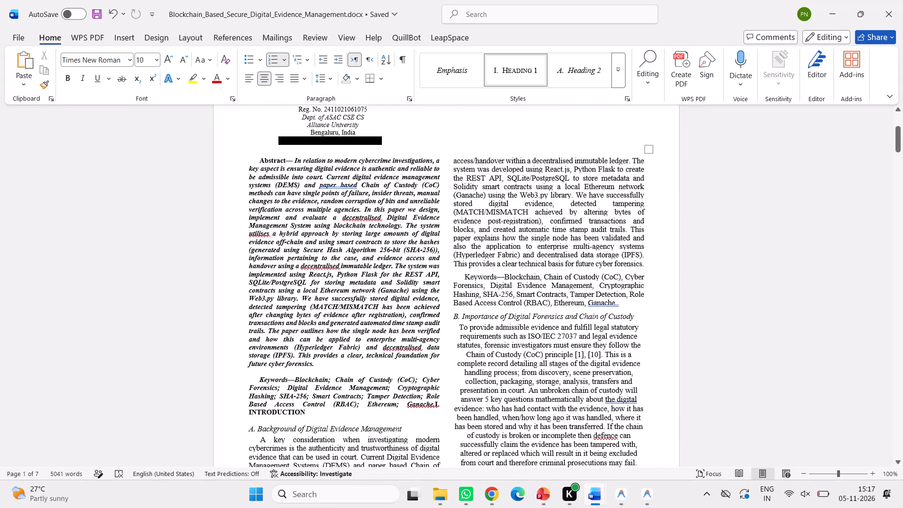
scroll(467, 278, "up", 1)
scroll(467, 278, "down", 1)
scroll(467, 278, "up", 4)
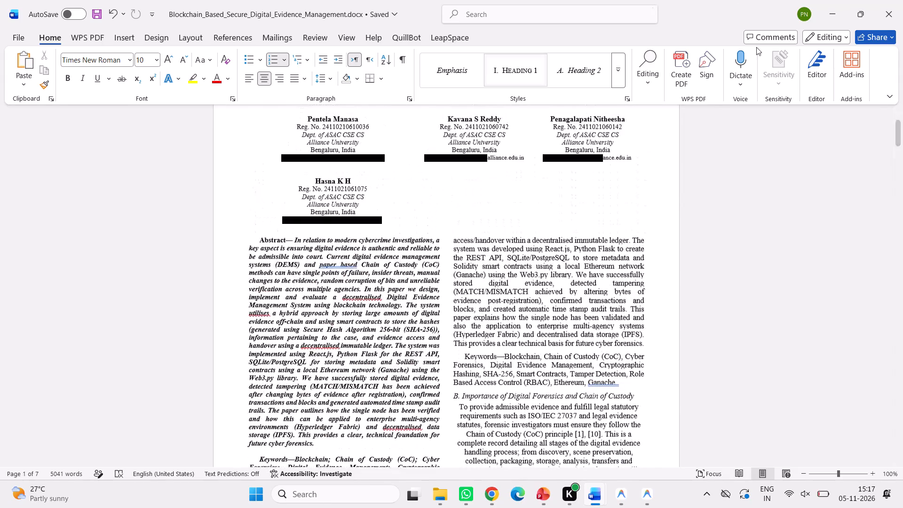
scroll(516, 350, "down", 1)
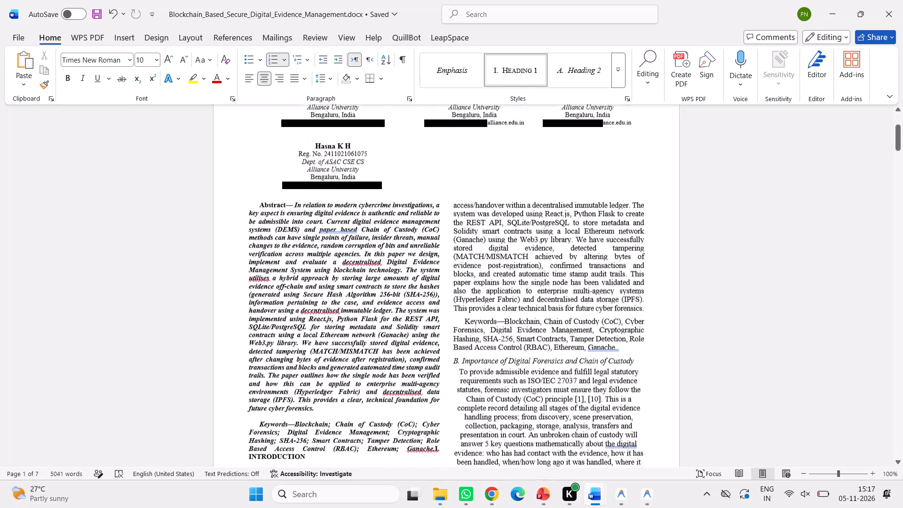
scroll(516, 350, "down", 1)
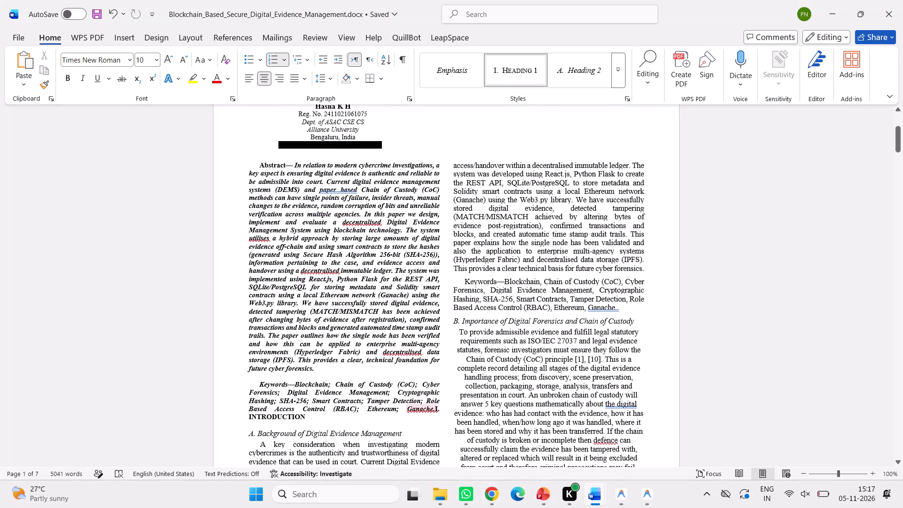
left_click(433, 411)
key("Return")
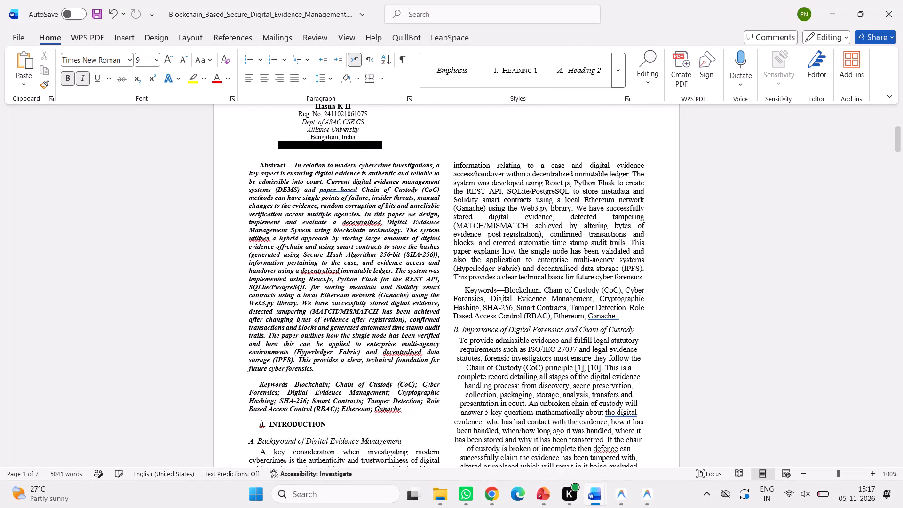
Examine the heading numbering on page 2 around "II. RELATED WORK / LITERATURE REVIEW" in the Blockchain_Based_Secure_Digital_Evidence_Management.docx document.
scroll(452, 397, "down", 1)
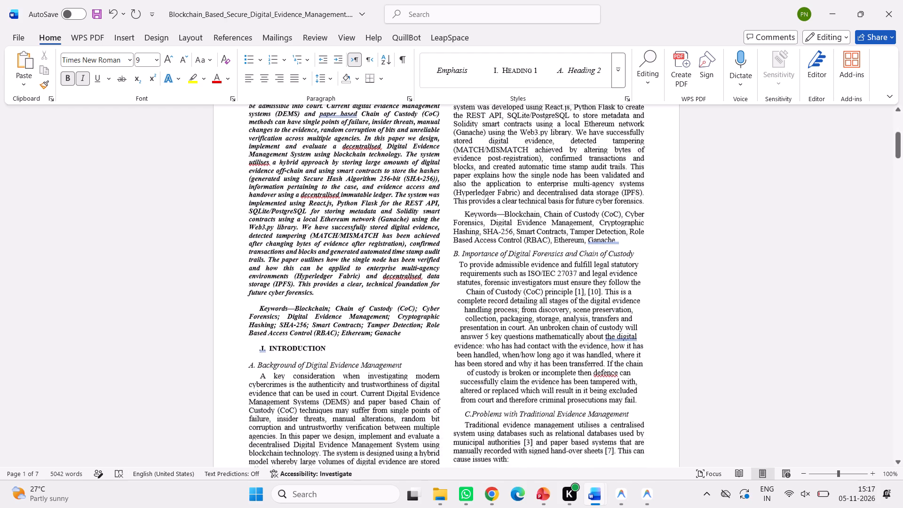
scroll(452, 397, "down", 3)
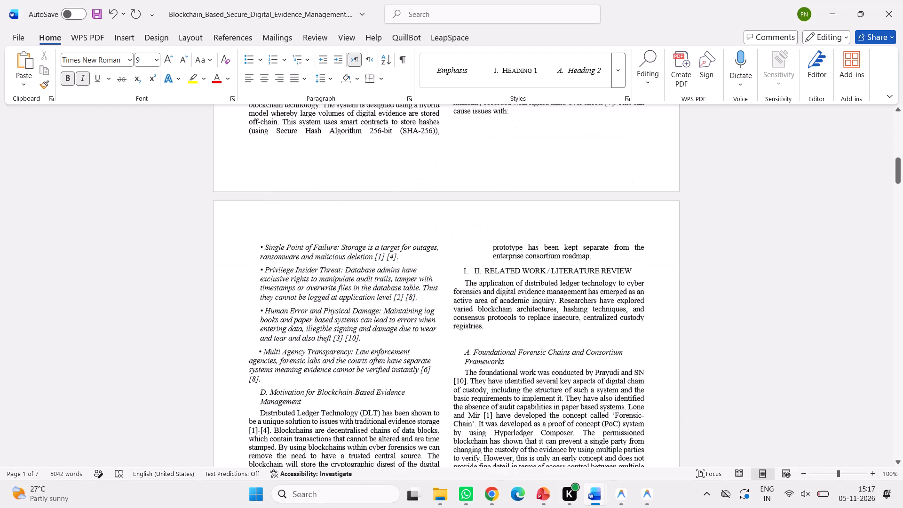
scroll(452, 397, "down", 1)
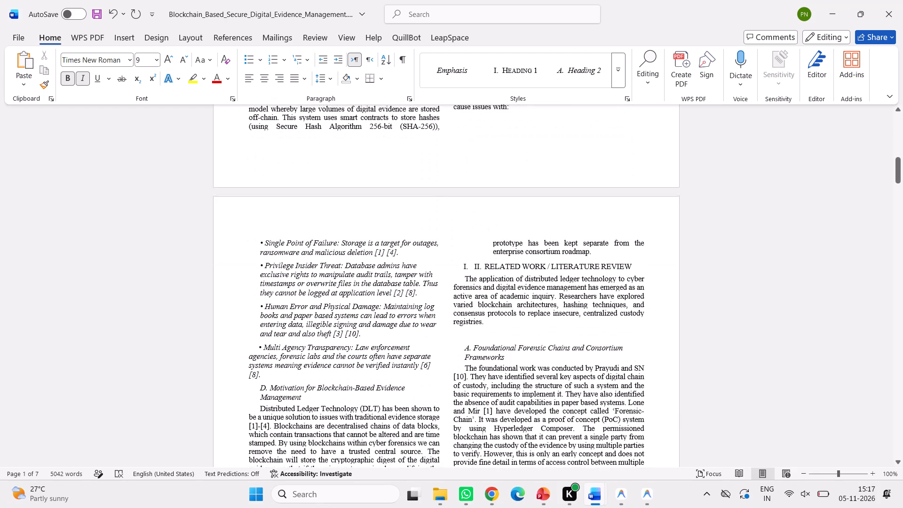
scroll(452, 397, "down", 2)
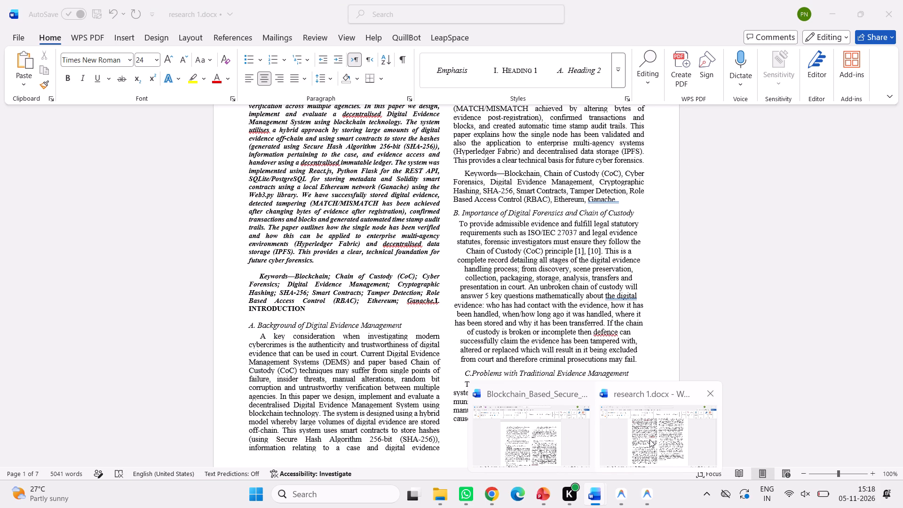
left_click(556, 433)
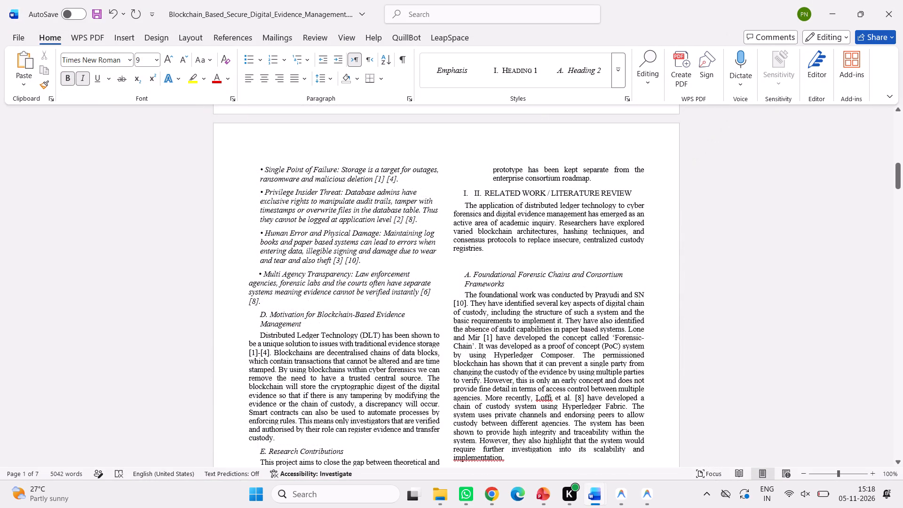
Examine the headings, comparison table and objectives list on pages 2 and 3 of the Blockchain_Based_Secure_Digital_Evidence_Management.docx document.
scroll(556, 433, "down", 3)
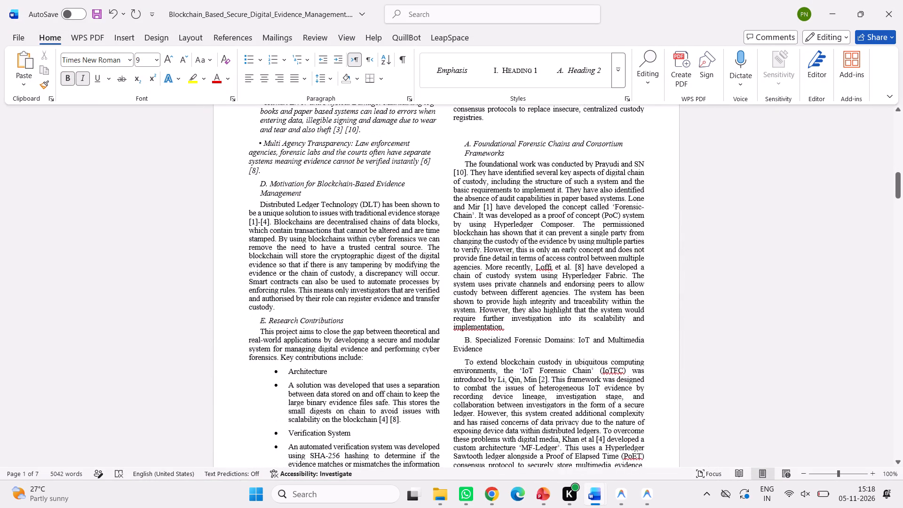
scroll(556, 433, "down", 4)
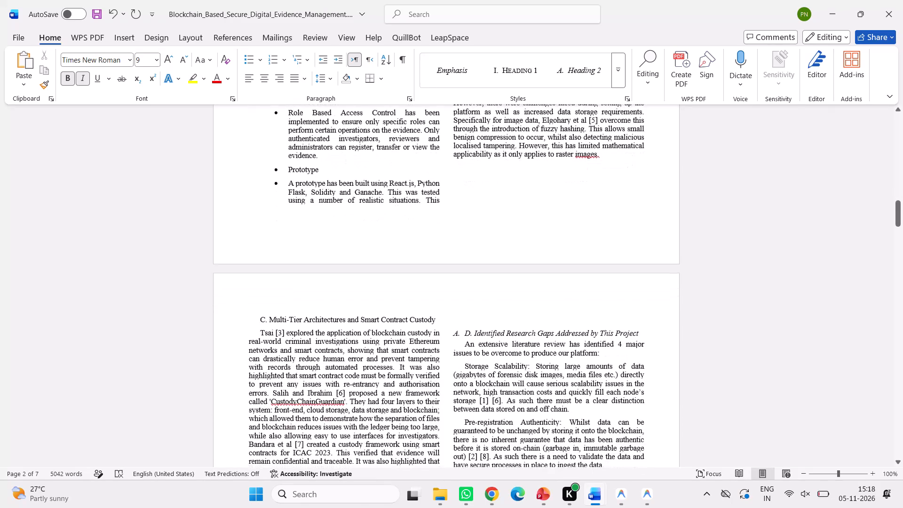
scroll(556, 433, "down", 4)
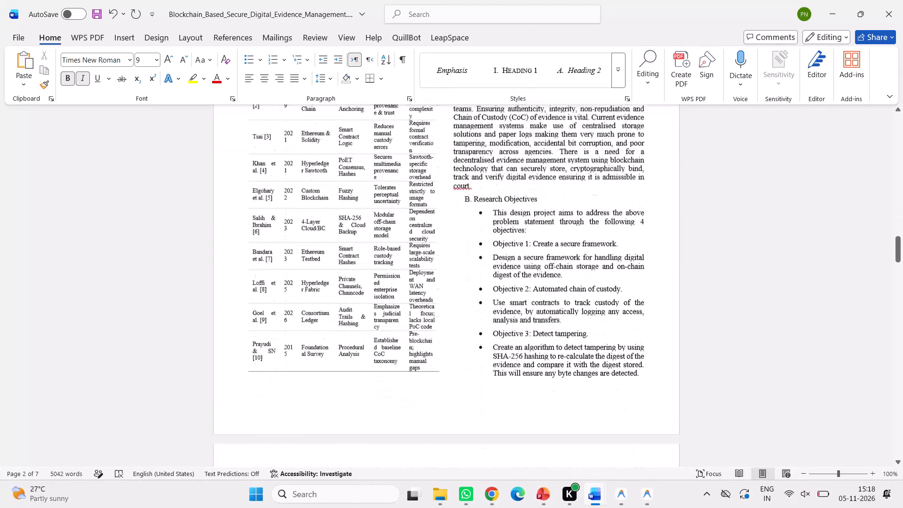
scroll(556, 433, "up", 1)
scroll(556, 433, "down", 1)
scroll(556, 433, "up", 1)
scroll(556, 433, "down", 2)
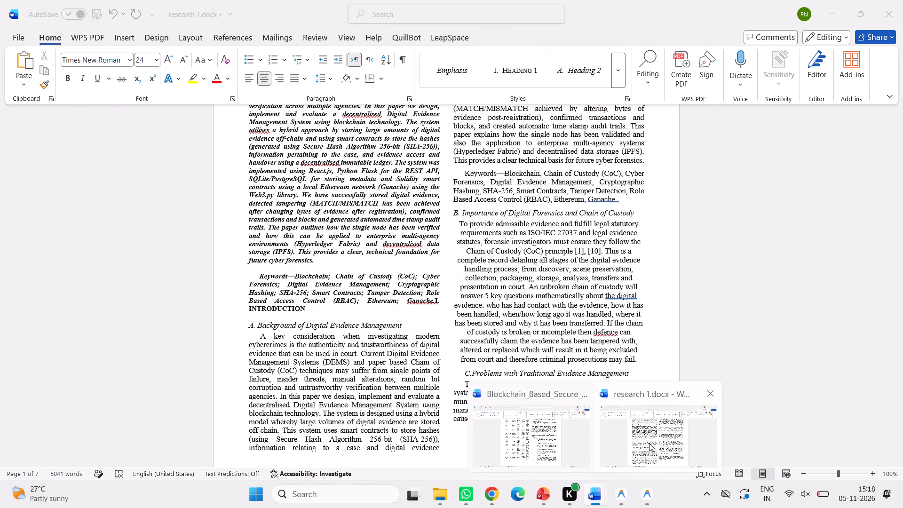
Switch to research 1.docx and examine its headings and layout from the Keywords on page 1 through the Research Objectives on page 3.
left_click(642, 437)
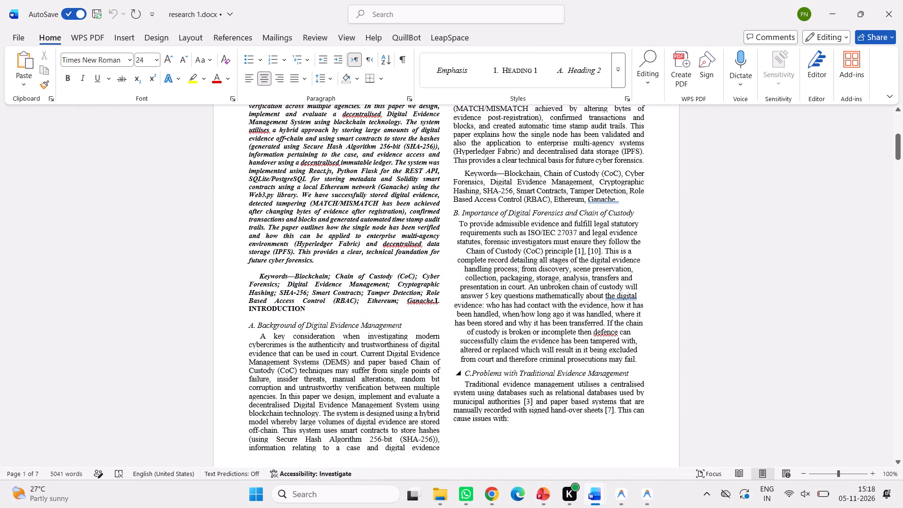
scroll(591, 377, "down", 5)
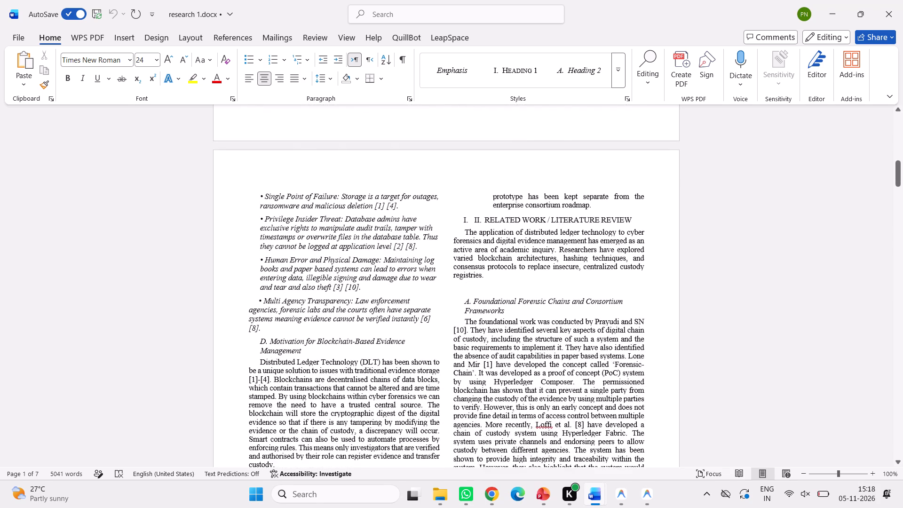
scroll(591, 377, "down", 4)
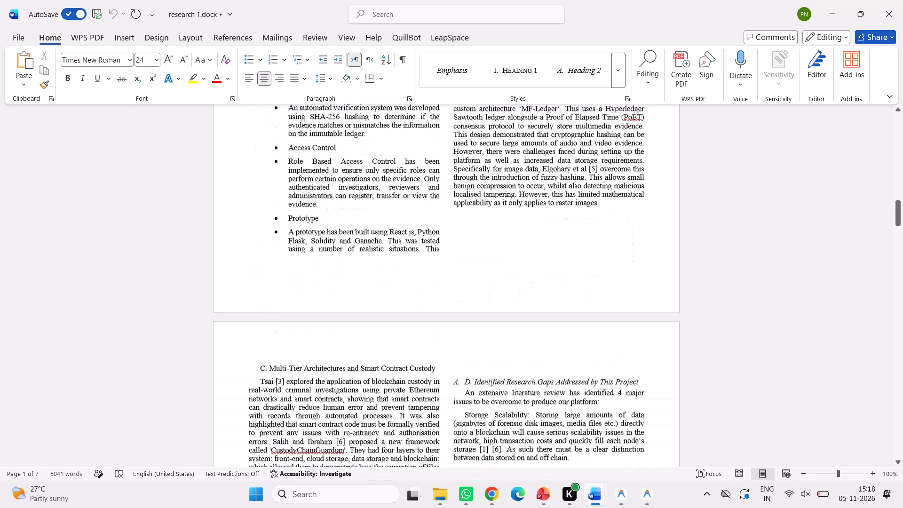
scroll(591, 377, "down", 4)
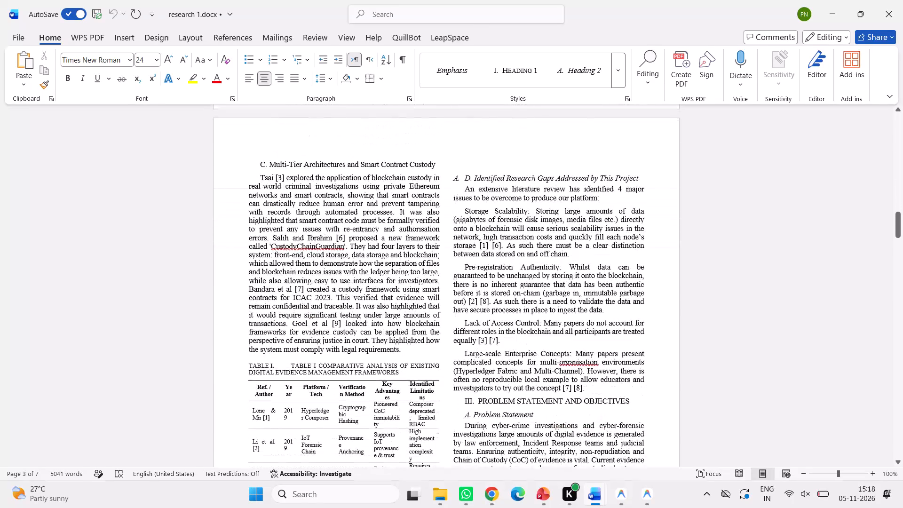
scroll(591, 377, "down", 6)
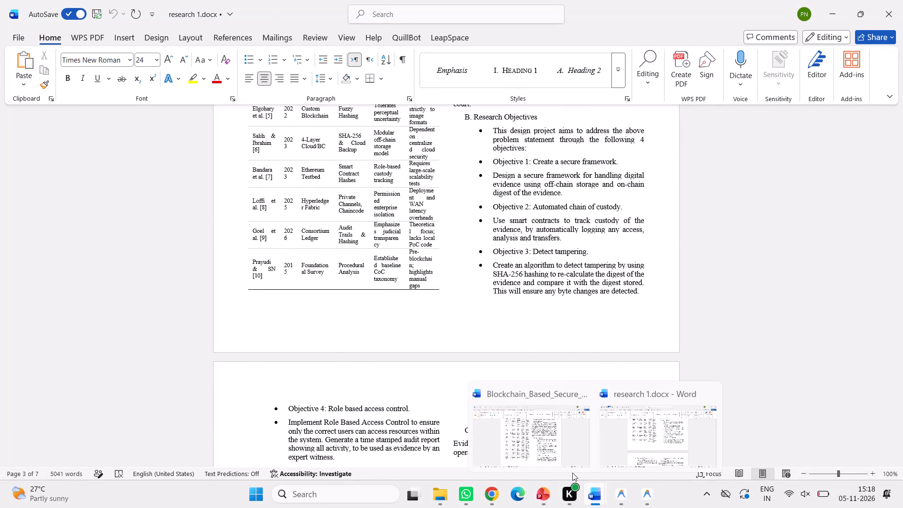
Switch to the Blockchain_Based_Secure_Digital_Evidence_Management.docx document and examine the section headings, table and workflow figure on pages 3 and 4.
left_click(555, 453)
scroll(534, 358, "up", 1)
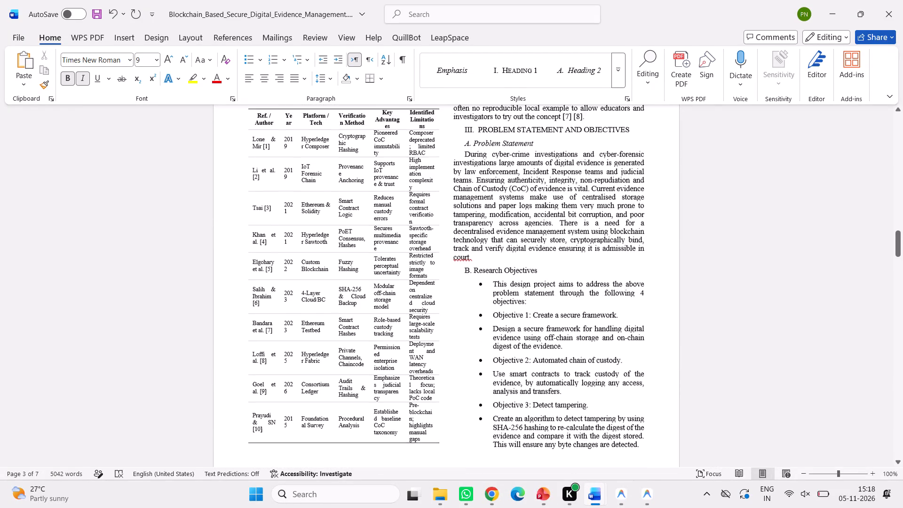
scroll(534, 358, "up", 3)
scroll(534, 358, "down", 1)
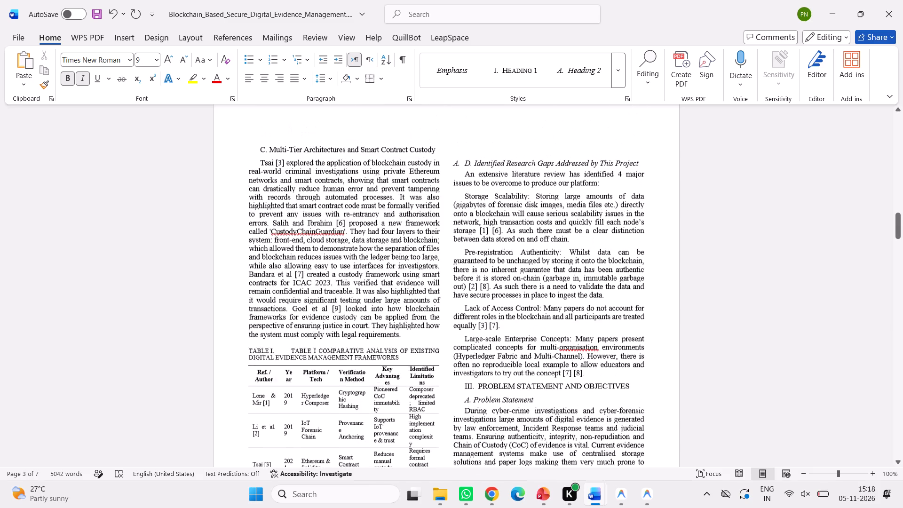
scroll(534, 358, "down", 2)
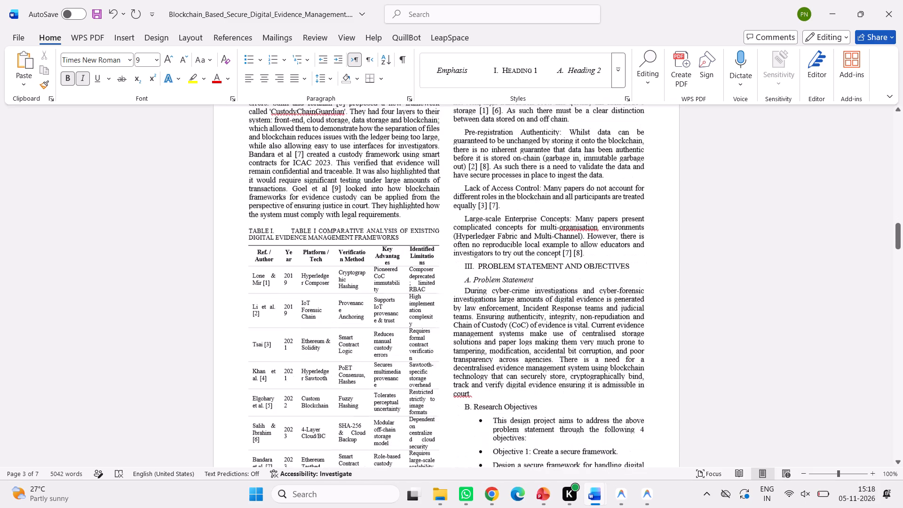
scroll(534, 358, "down", 1)
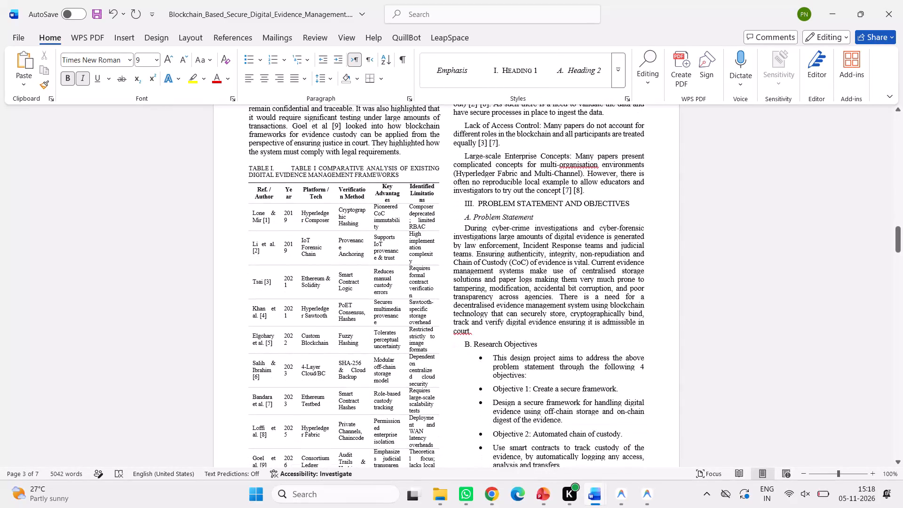
scroll(534, 358, "down", 5)
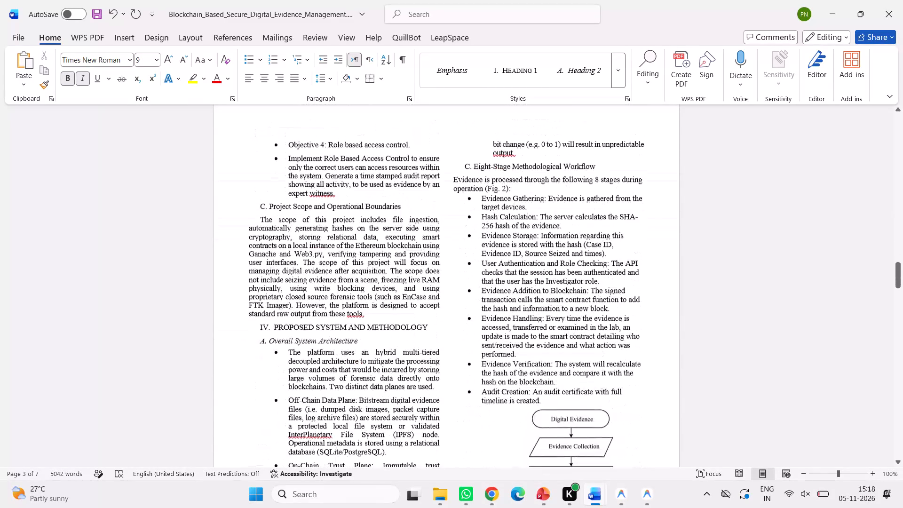
scroll(534, 358, "down", 1)
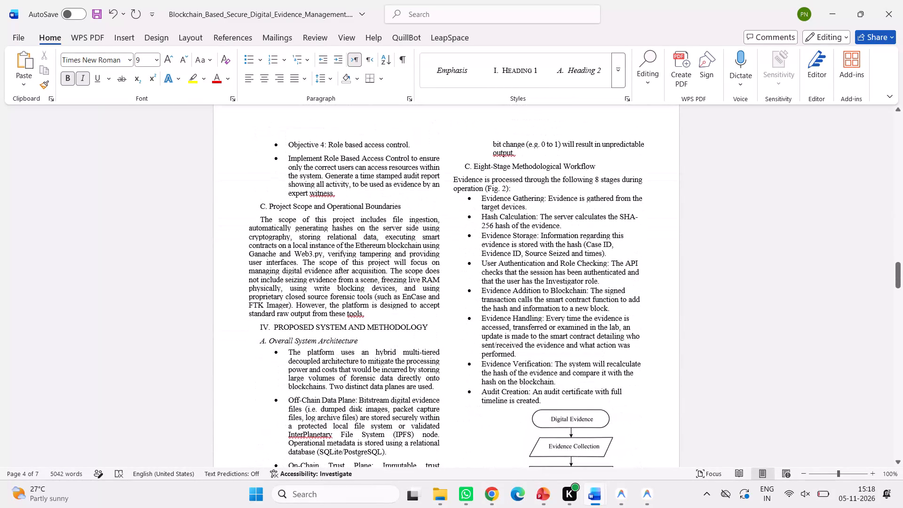
scroll(534, 358, "down", 2)
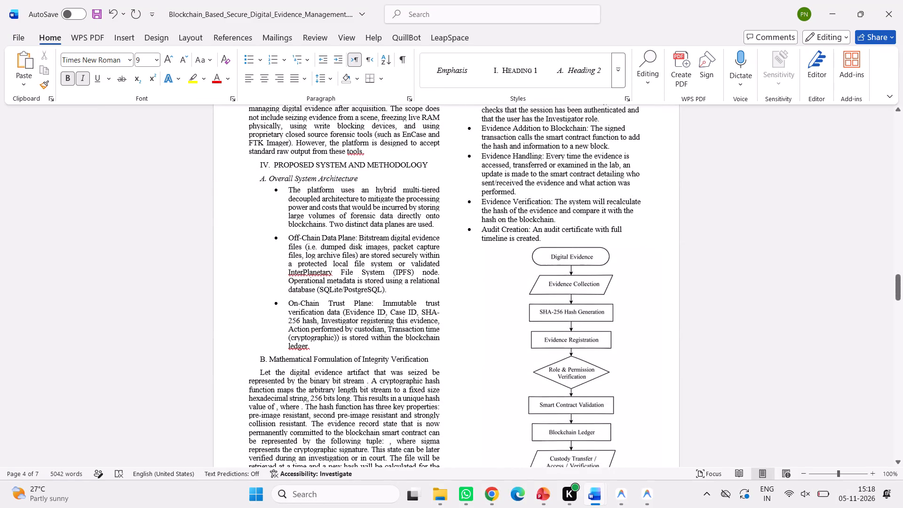
scroll(534, 358, "up", 1)
scroll(534, 358, "right", 1)
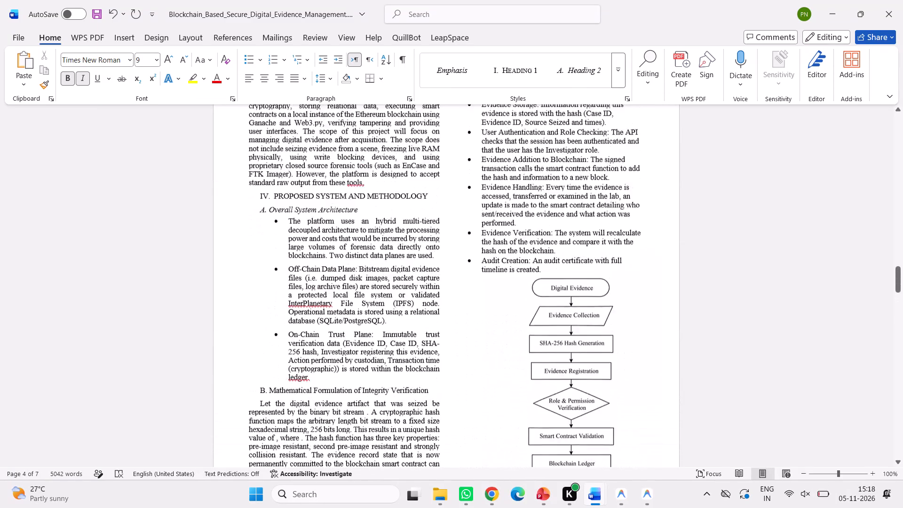
scroll(534, 358, "right", 2)
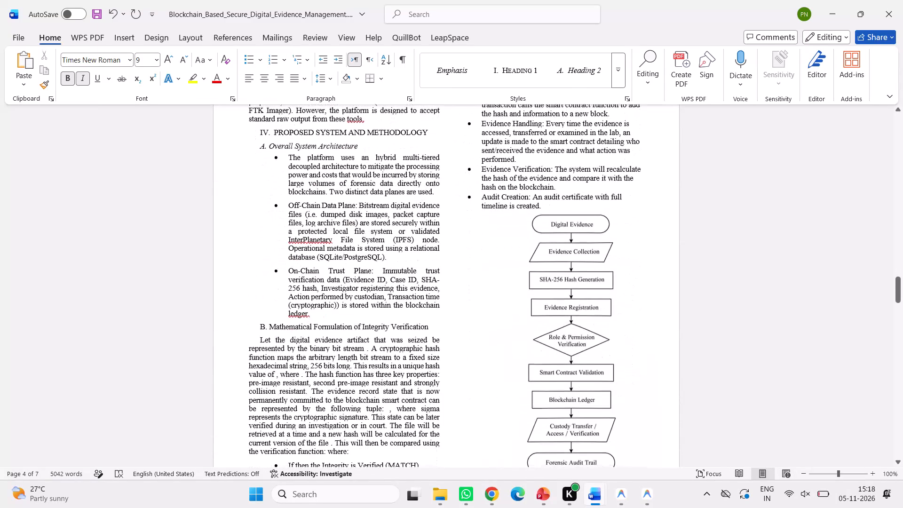
scroll(534, 358, "right", 1)
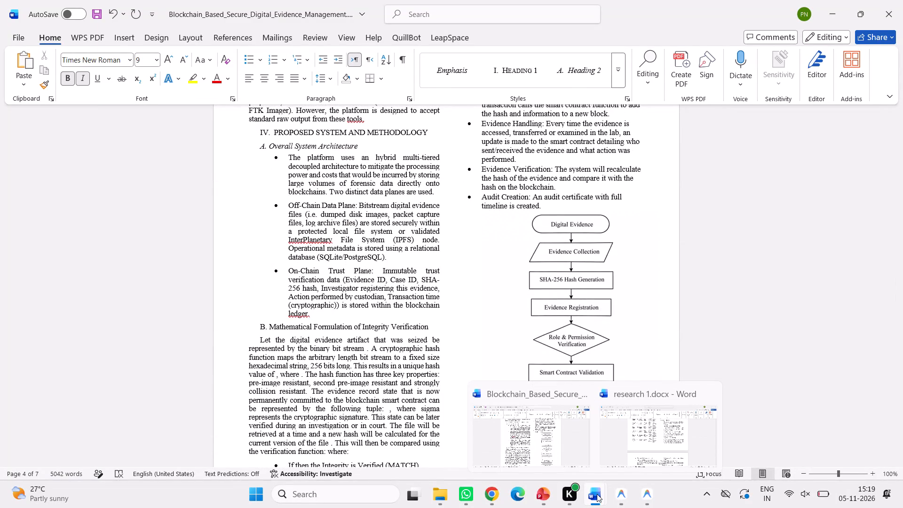
Switch to research 1.docx and examine its heading numbering, tables and figure from the Research Objectives through the Acknowledgment and References.
left_click(629, 445)
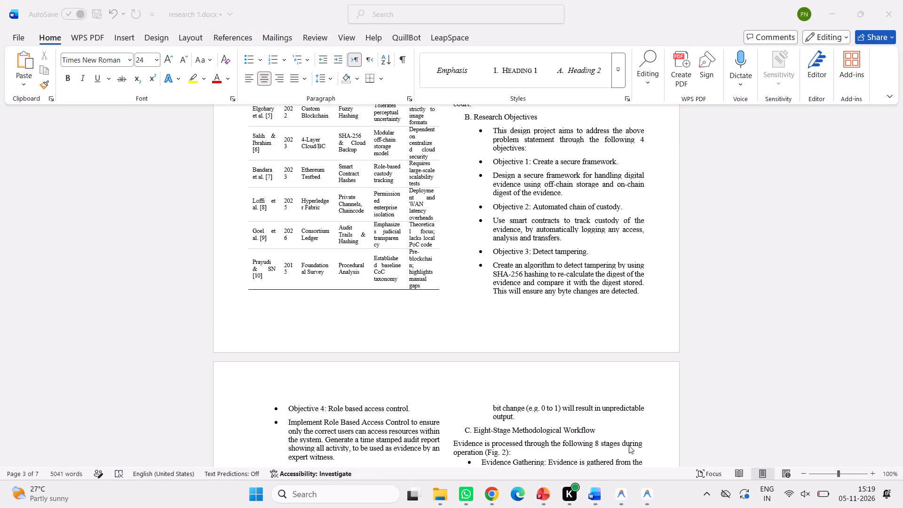
scroll(582, 380, "down", 3)
scroll(582, 380, "up", 1)
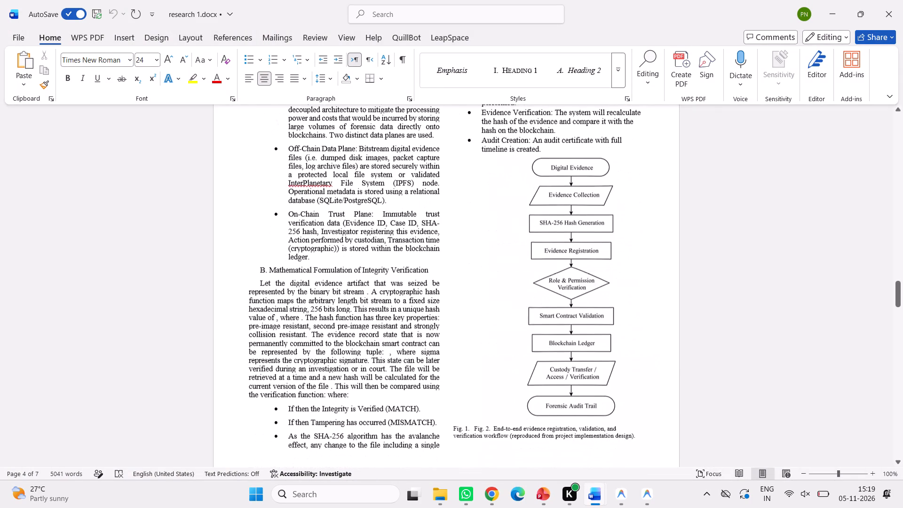
scroll(582, 380, "up", 1)
scroll(582, 380, "down", 1)
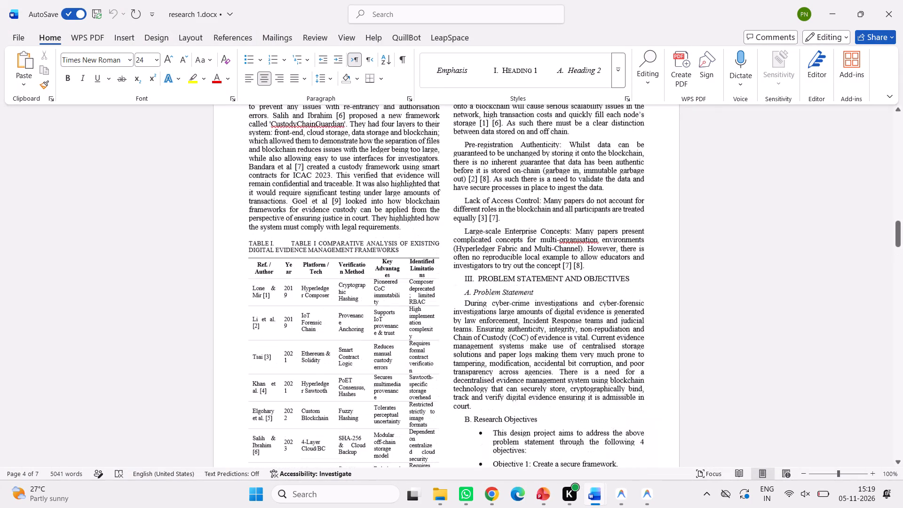
scroll(582, 380, "down", 5)
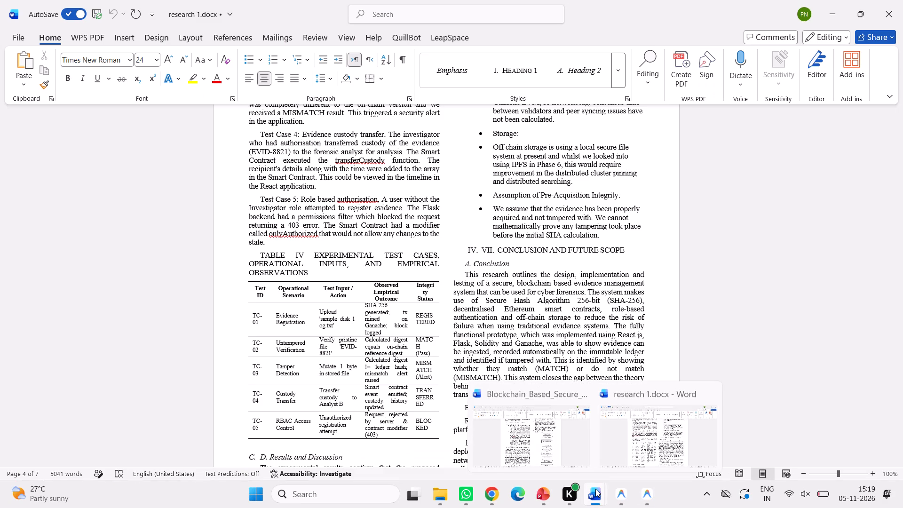
left_click(636, 440)
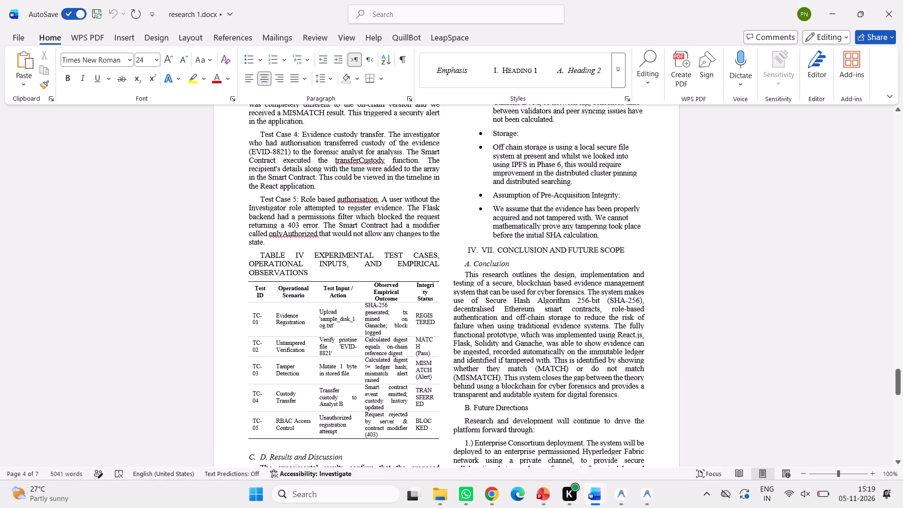
scroll(548, 338, "down", 1)
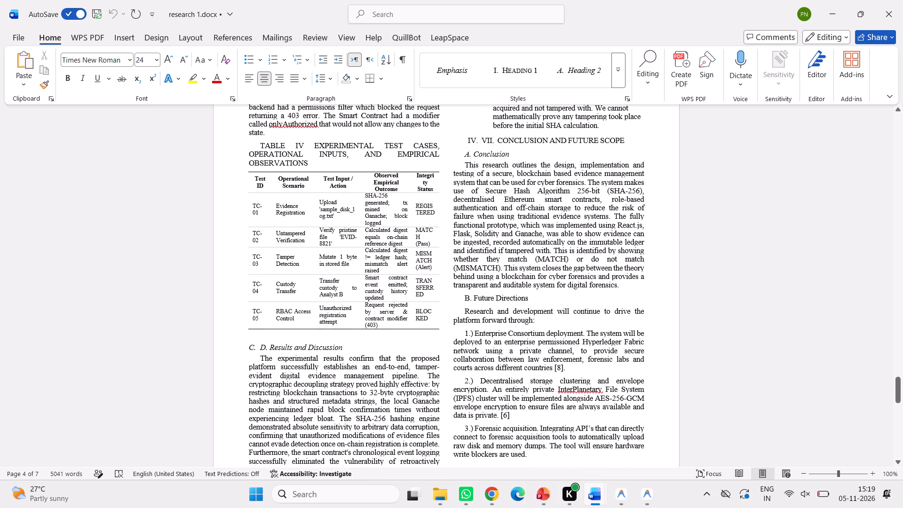
scroll(548, 338, "down", 4)
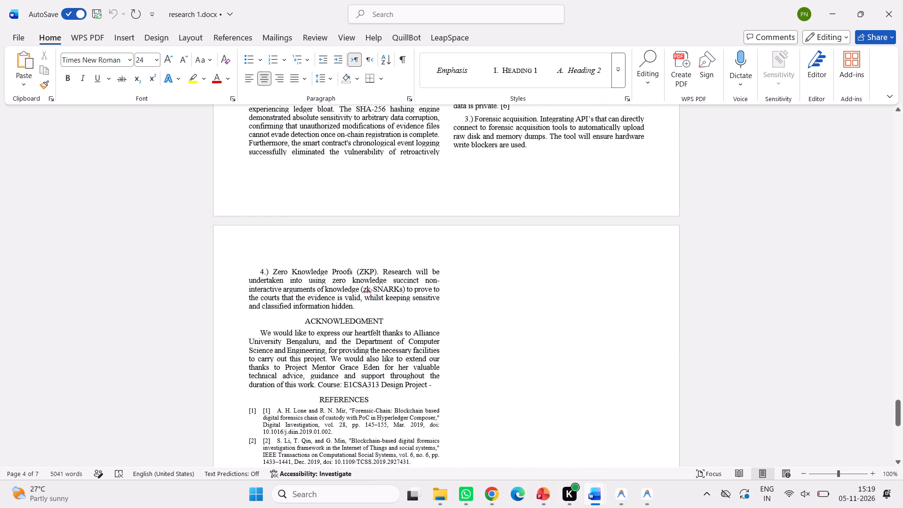
scroll(548, 338, "right", 1)
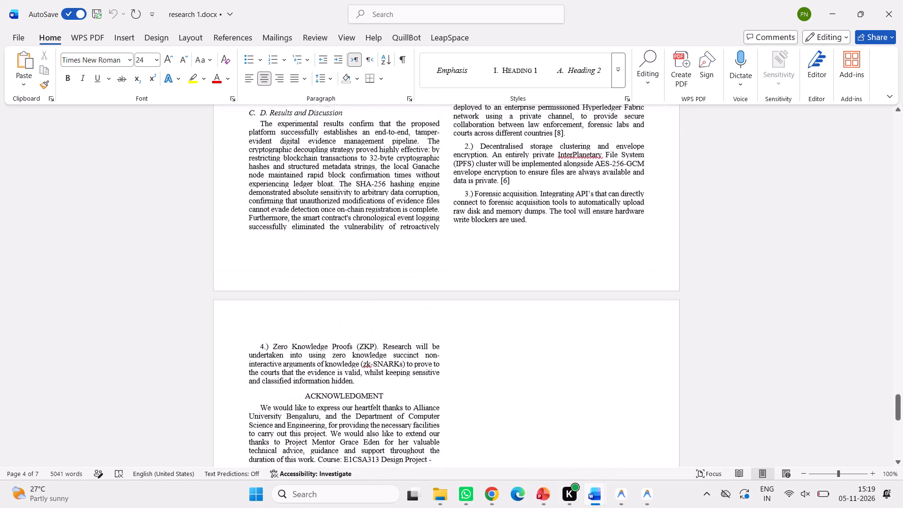
scroll(548, 338, "up", 12)
scroll(548, 338, "down", 1)
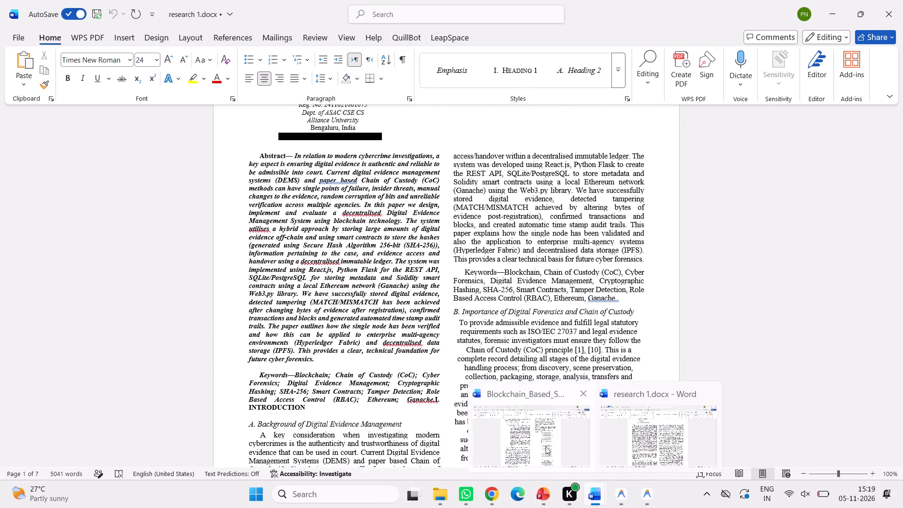
Switch back to the Blockchain_Based_Secure_Digital_Evidence_Management.docx document and recheck the headings on pages 1 and 2, including INTRODUCTION and RELATED WORK / LITERATURE REVIEW.
left_click(539, 444)
scroll(451, 346, "up", 1)
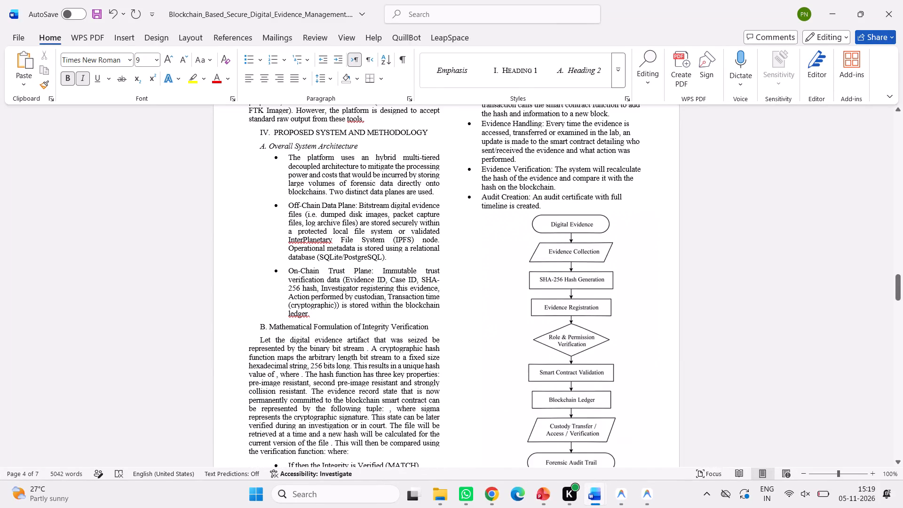
scroll(451, 346, "up", 6)
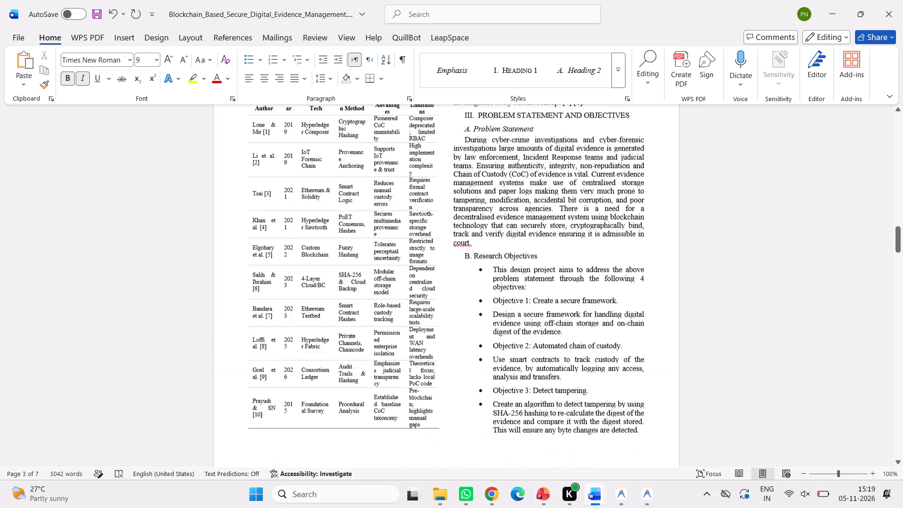
scroll(451, 346, "up", 7)
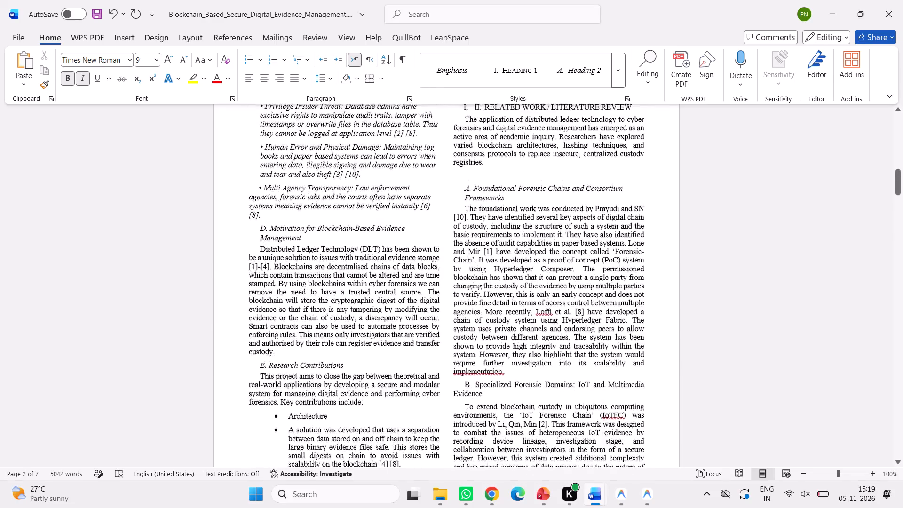
scroll(451, 346, "up", 3)
scroll(451, 346, "down", 3)
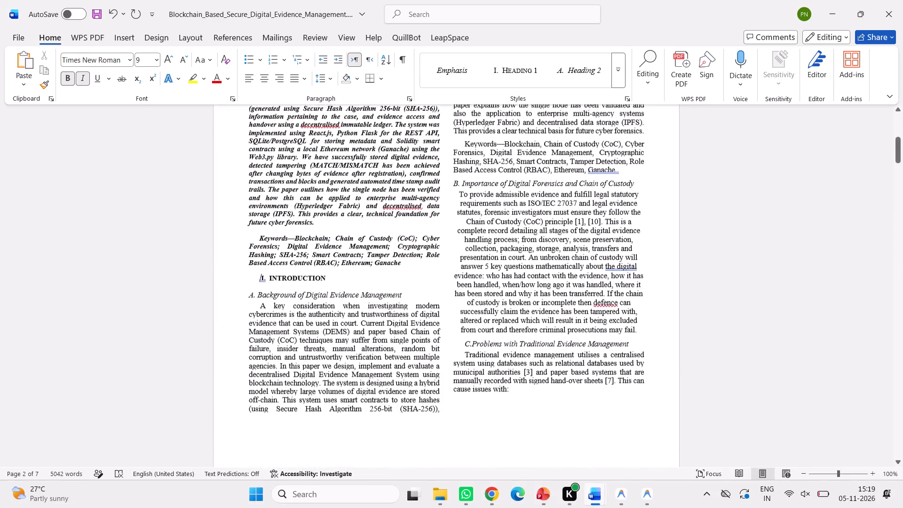
scroll(451, 346, "down", 3)
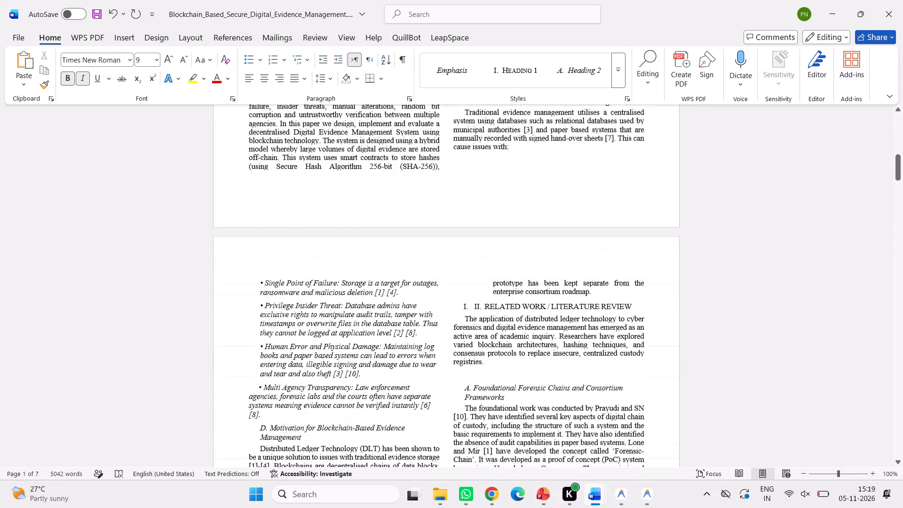
scroll(451, 346, "down", 1)
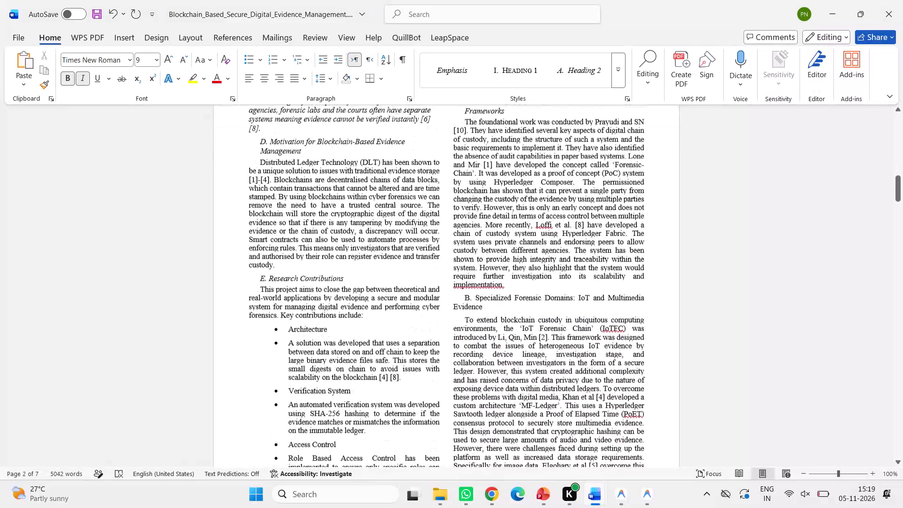